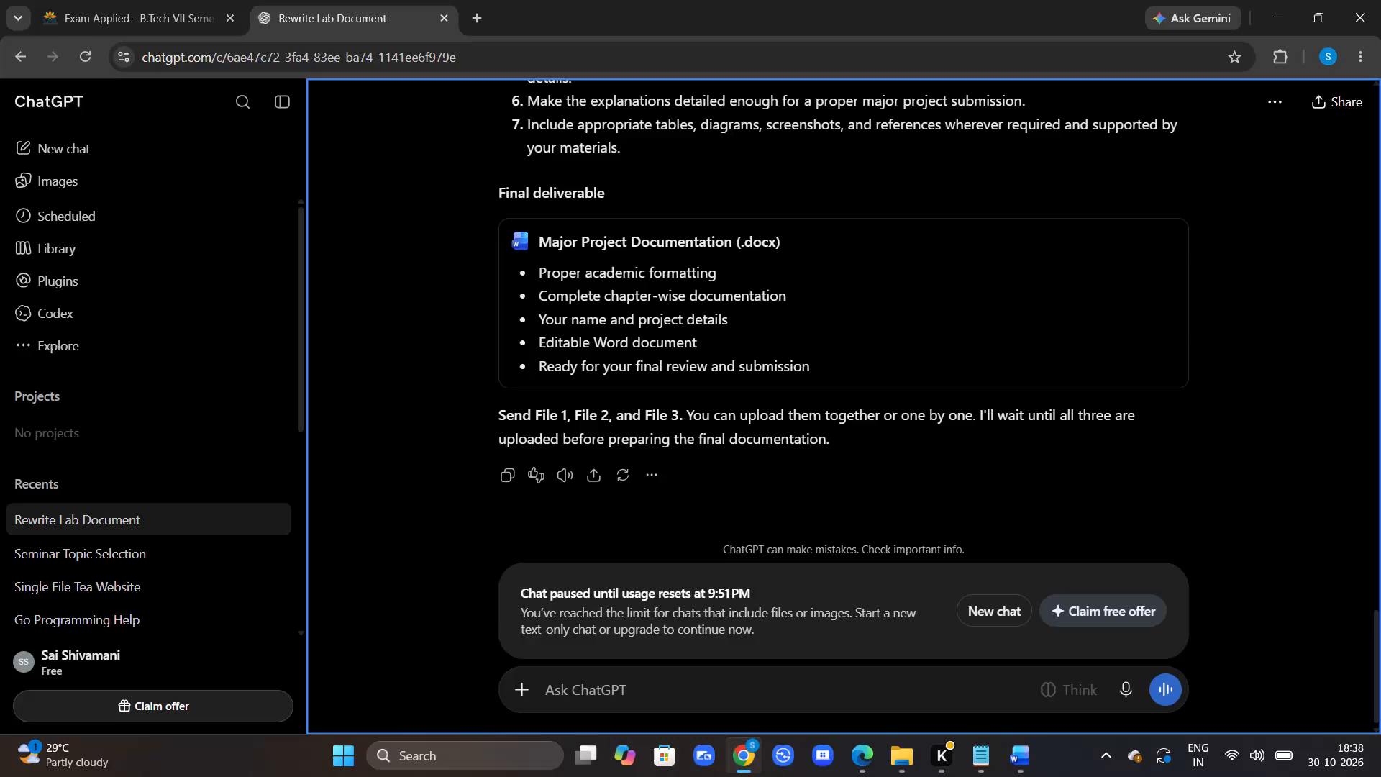
Switch to the side-by-side Word documents and examine the cover pages of both major project reports.
{"action": "left_click", "coordinate": [1022, 776]}
{"action": "left_click", "coordinate": [896, 658]}
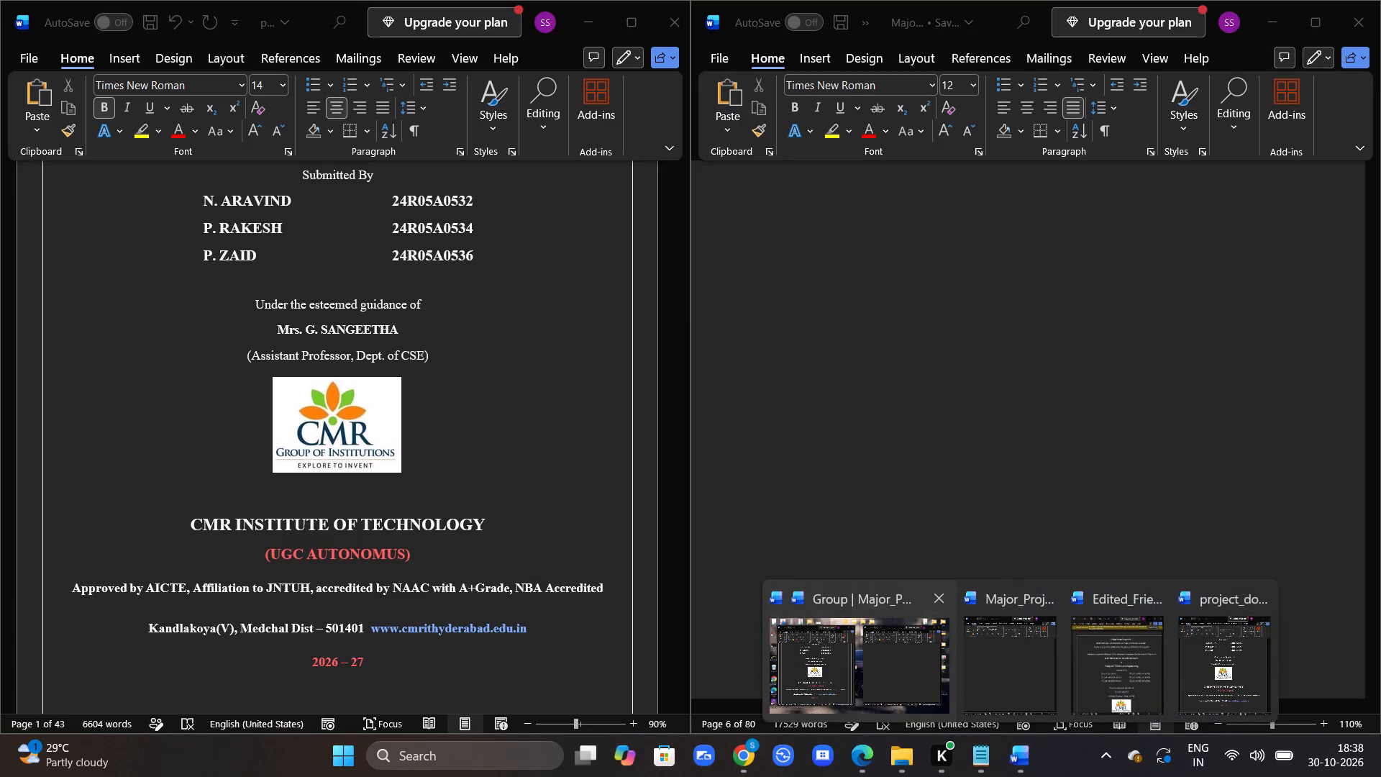
{"action": "scroll", "coordinate": [931, 445], "scroll_direction": "up", "scroll_amount": 20}
{"action": "scroll", "coordinate": [931, 445], "scroll_direction": "up", "scroll_amount": 1}
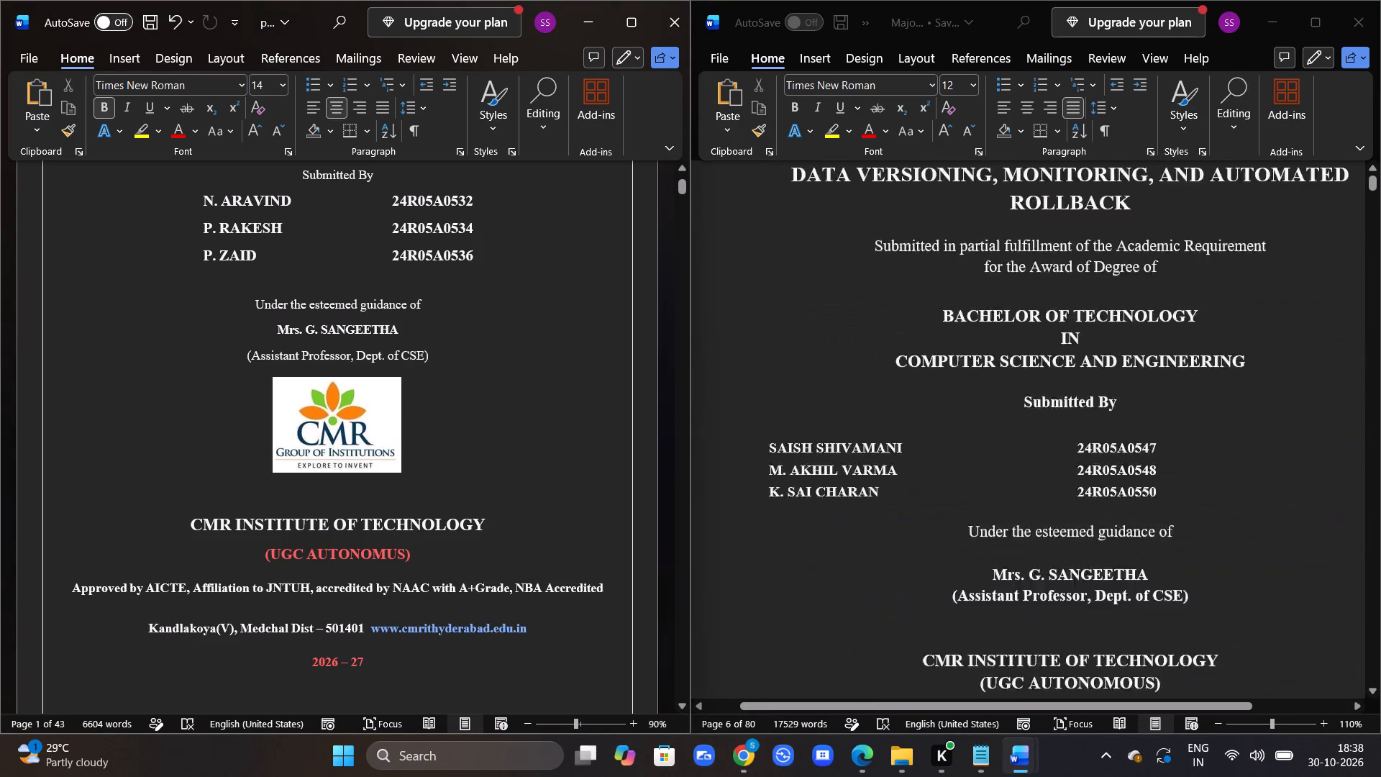
{"action": "scroll", "coordinate": [931, 445], "scroll_direction": "up", "scroll_amount": 15}
{"action": "scroll", "coordinate": [931, 445], "scroll_direction": "down", "scroll_amount": 2}
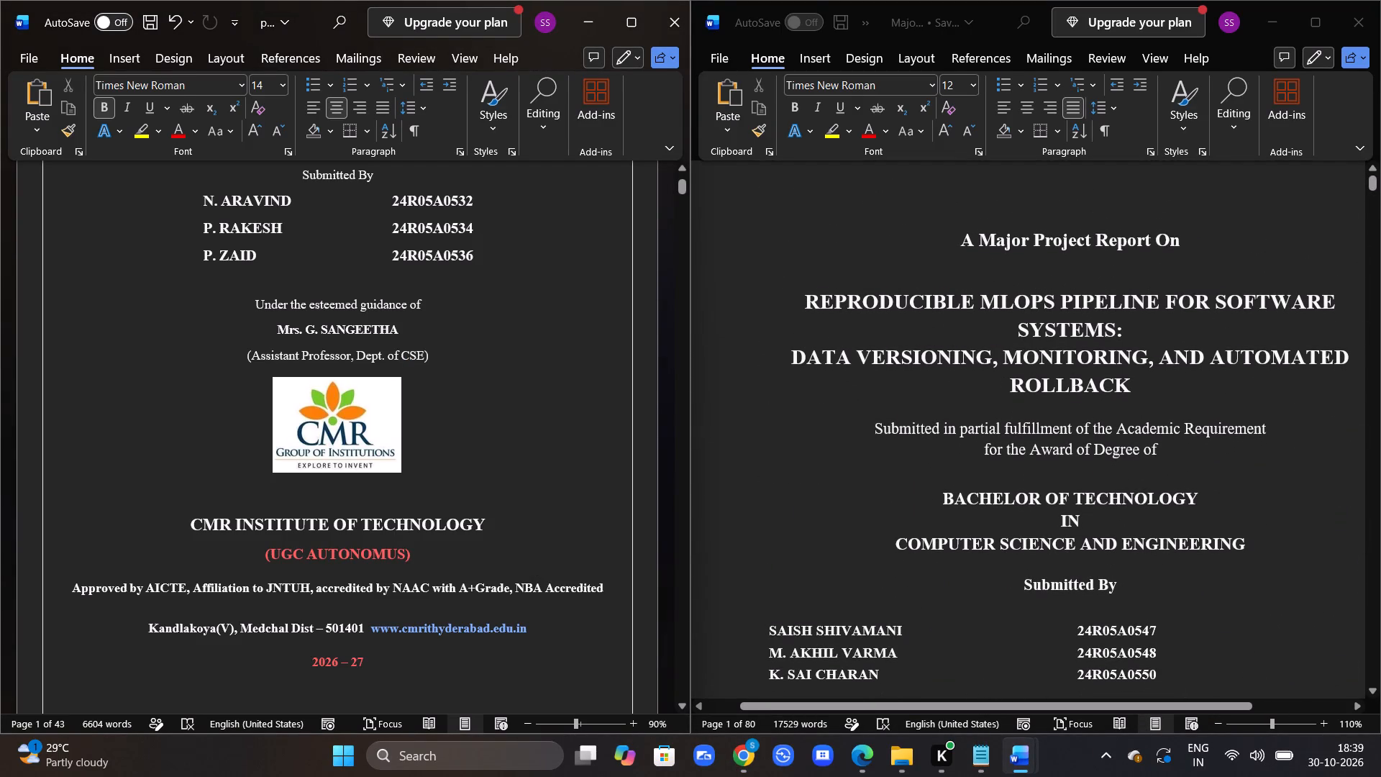
{"action": "scroll", "coordinate": [944, 398], "scroll_direction": "down", "scroll_amount": 2}
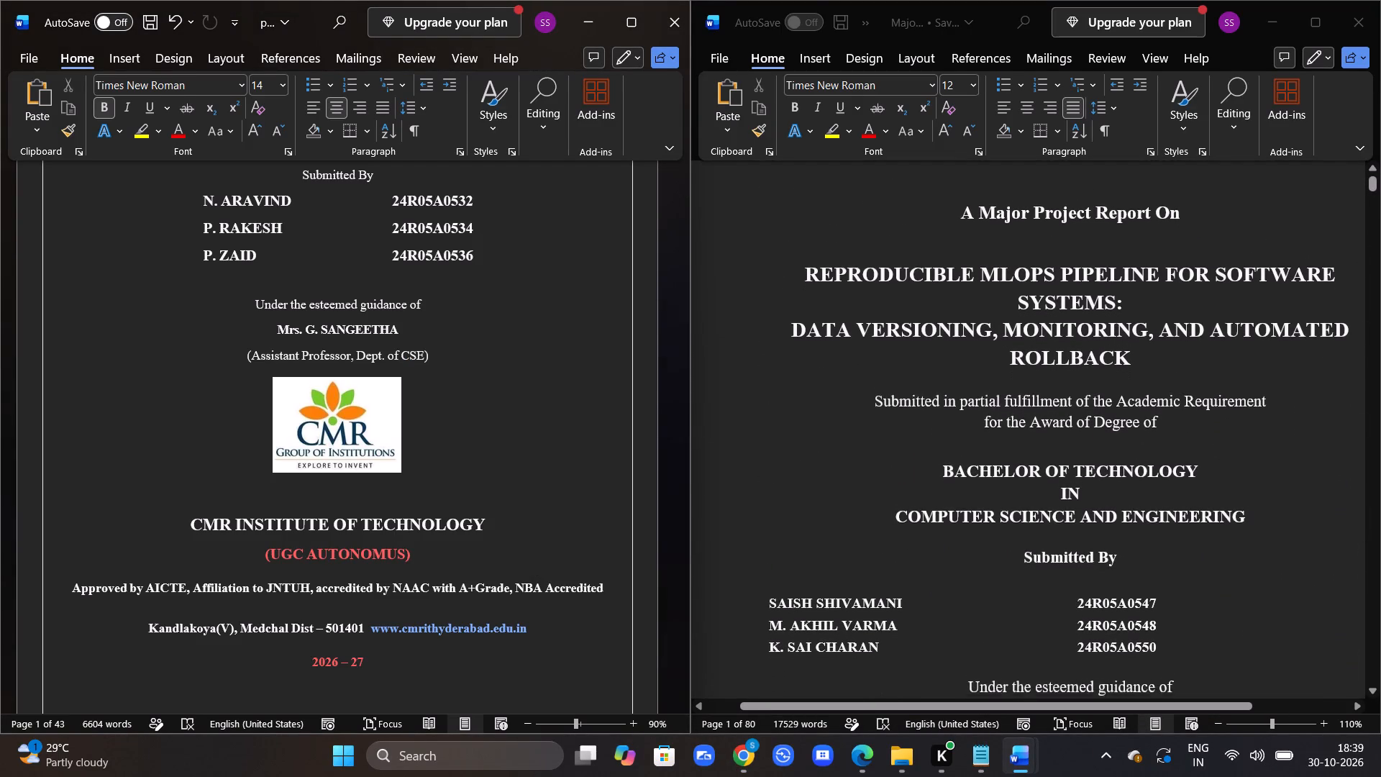
{"action": "scroll", "coordinate": [567, 323], "scroll_direction": "up", "scroll_amount": 6}
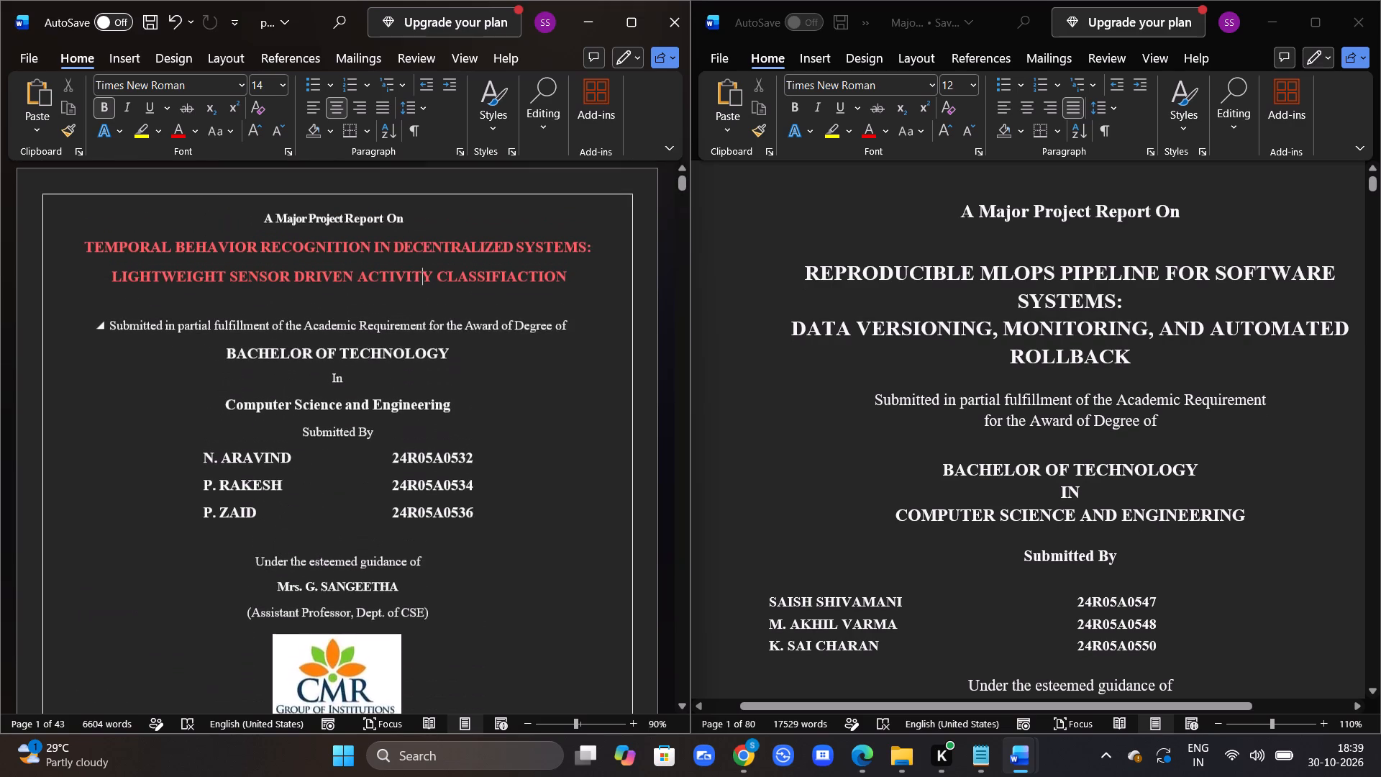
{"action": "scroll", "coordinate": [567, 323], "scroll_direction": "up", "scroll_amount": 2}
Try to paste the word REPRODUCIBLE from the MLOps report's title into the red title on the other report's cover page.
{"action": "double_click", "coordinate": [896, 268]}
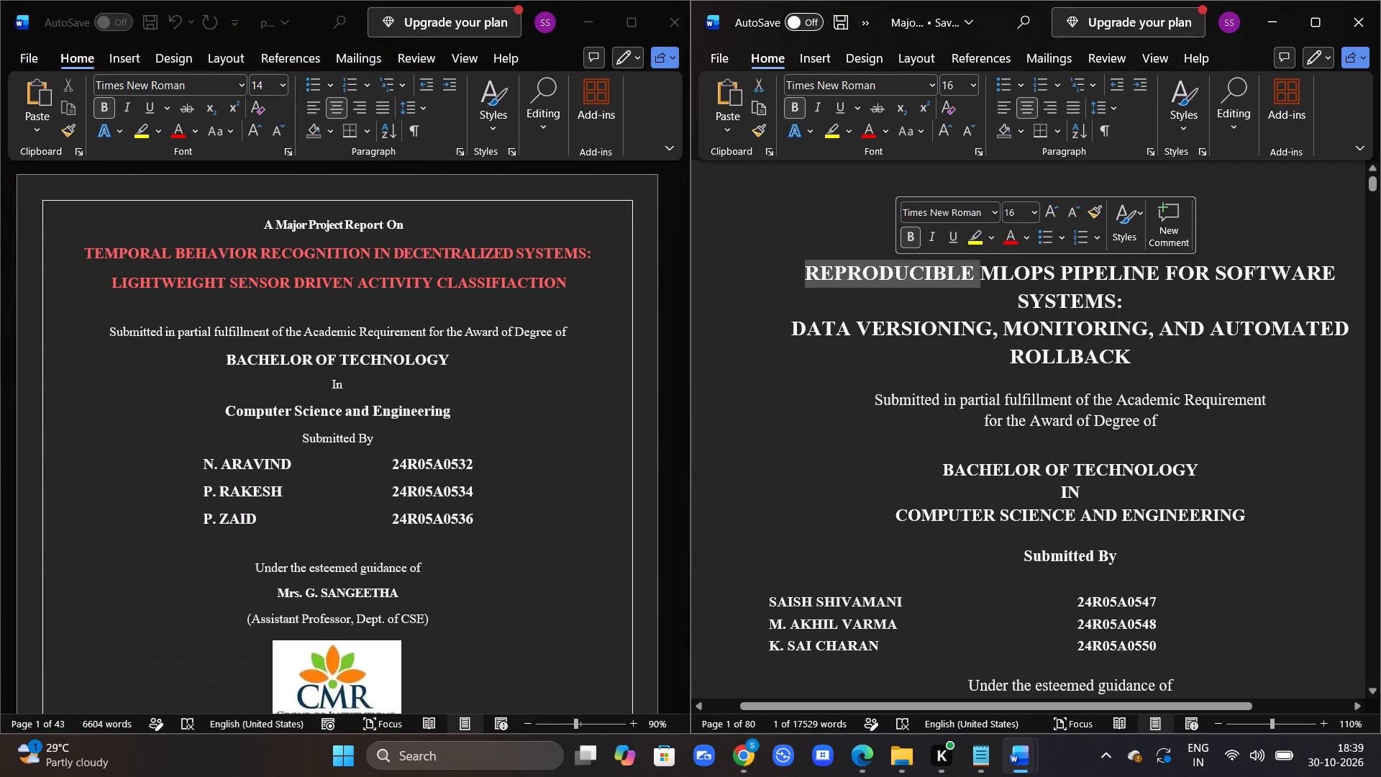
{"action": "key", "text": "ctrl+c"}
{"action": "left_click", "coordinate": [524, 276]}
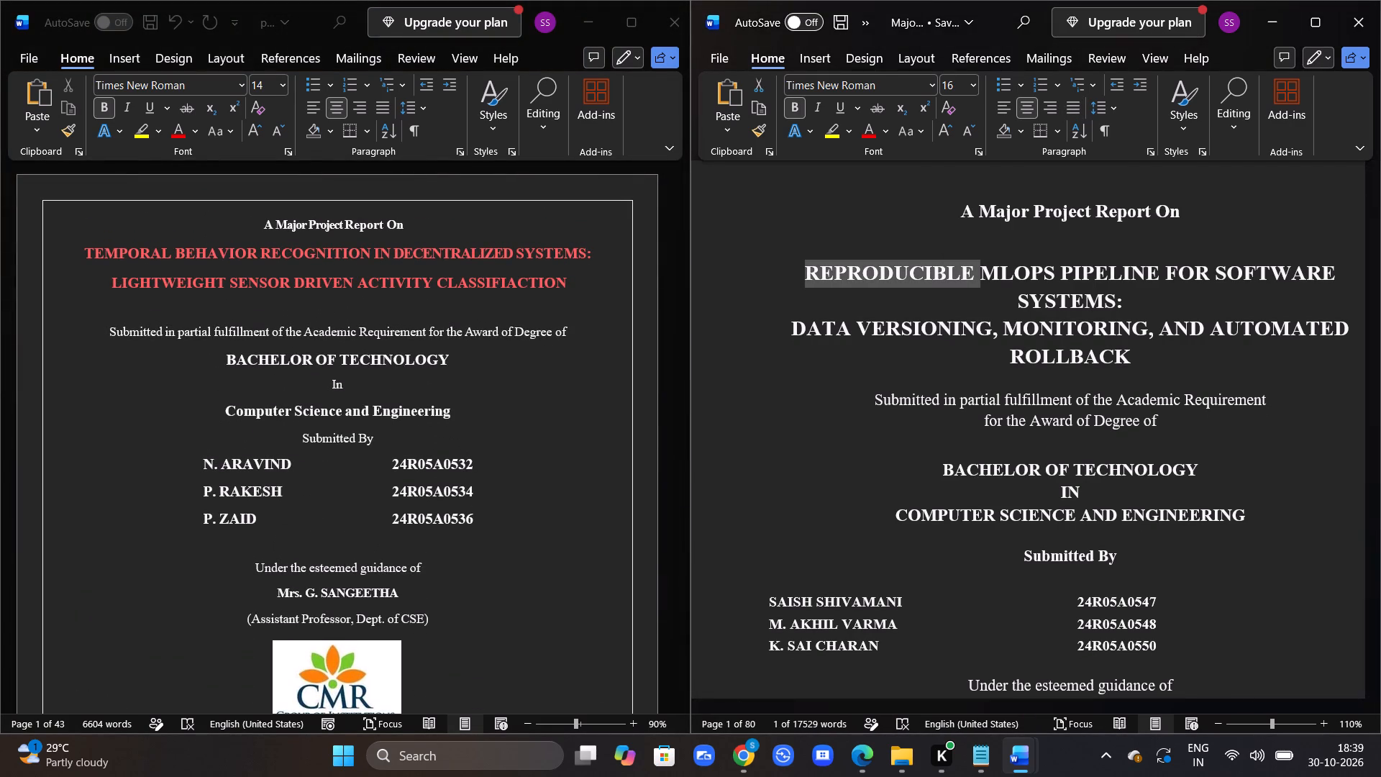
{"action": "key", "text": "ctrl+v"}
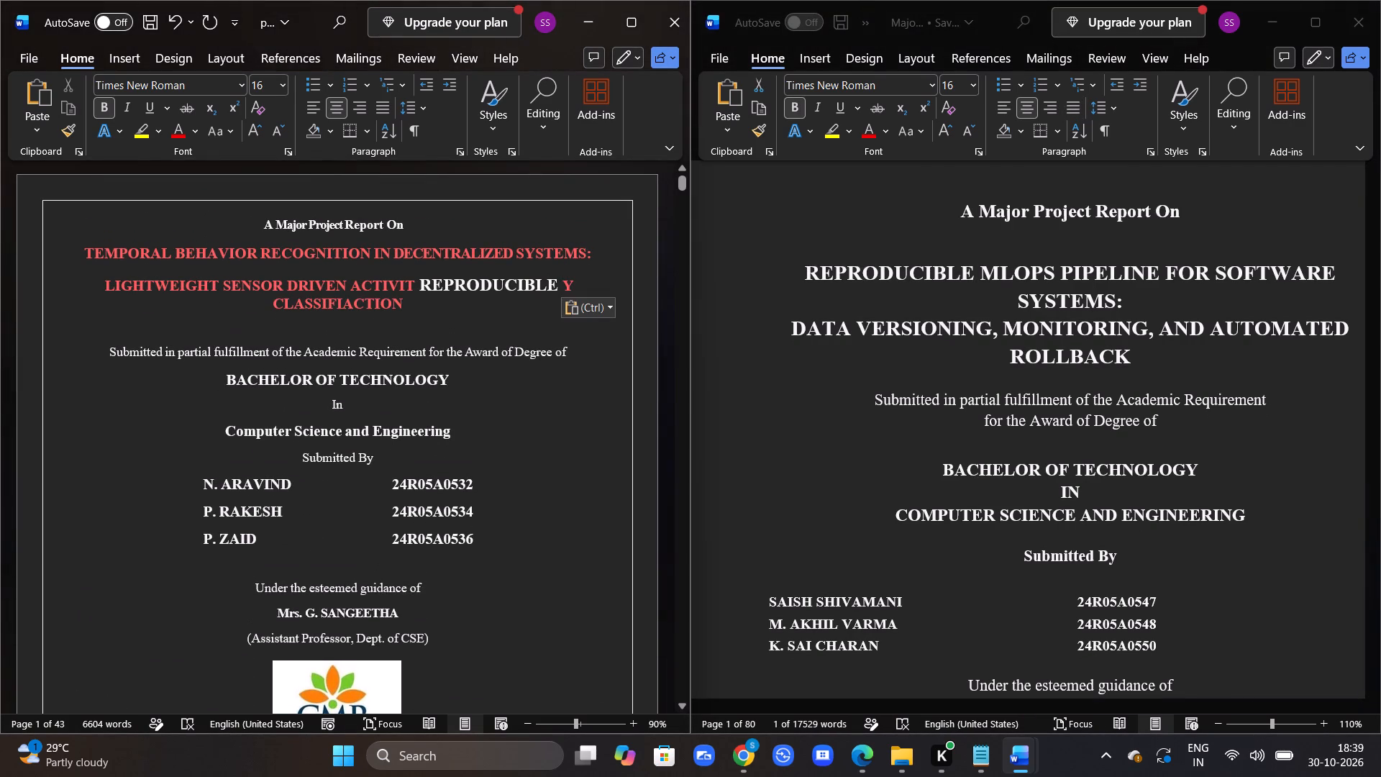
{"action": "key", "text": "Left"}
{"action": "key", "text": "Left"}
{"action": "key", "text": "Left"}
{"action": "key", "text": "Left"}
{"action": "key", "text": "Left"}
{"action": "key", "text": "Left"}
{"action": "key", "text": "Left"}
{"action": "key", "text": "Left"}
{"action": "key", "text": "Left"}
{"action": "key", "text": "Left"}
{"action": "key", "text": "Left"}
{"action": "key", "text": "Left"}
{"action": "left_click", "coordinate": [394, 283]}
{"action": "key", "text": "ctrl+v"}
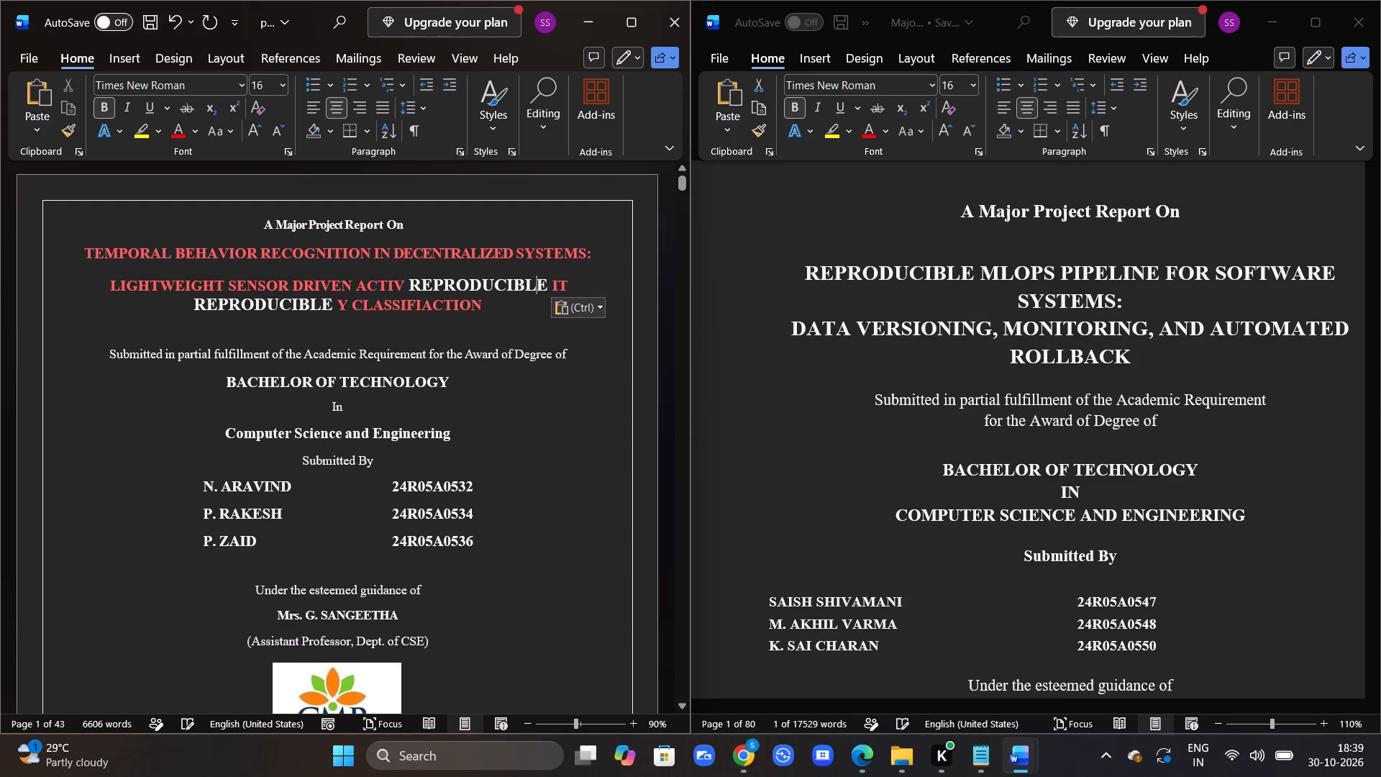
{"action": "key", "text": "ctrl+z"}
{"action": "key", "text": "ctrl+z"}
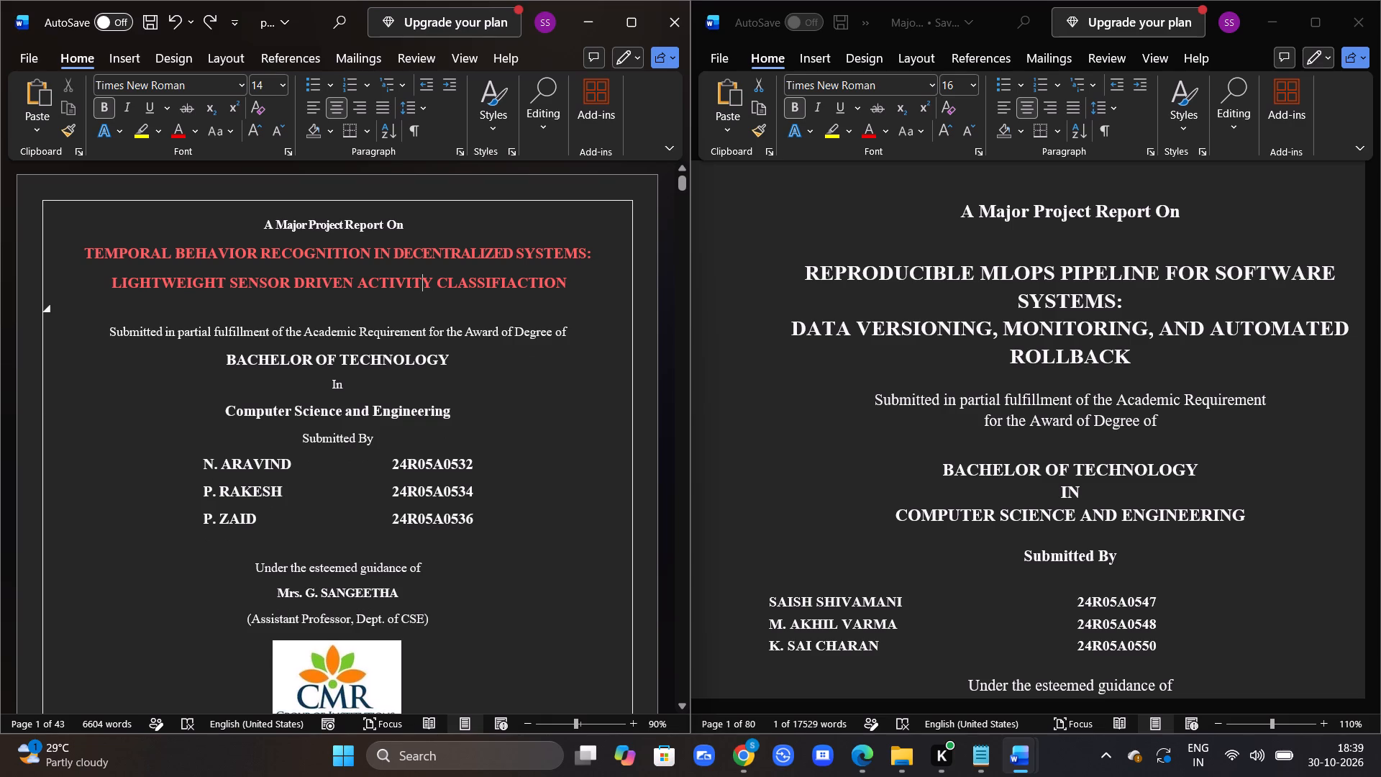
Add an R after the red cover title and delete the old title text before it, back to TEMPORAL BEHAVIOR.
{"action": "double_click", "coordinate": [393, 283]}
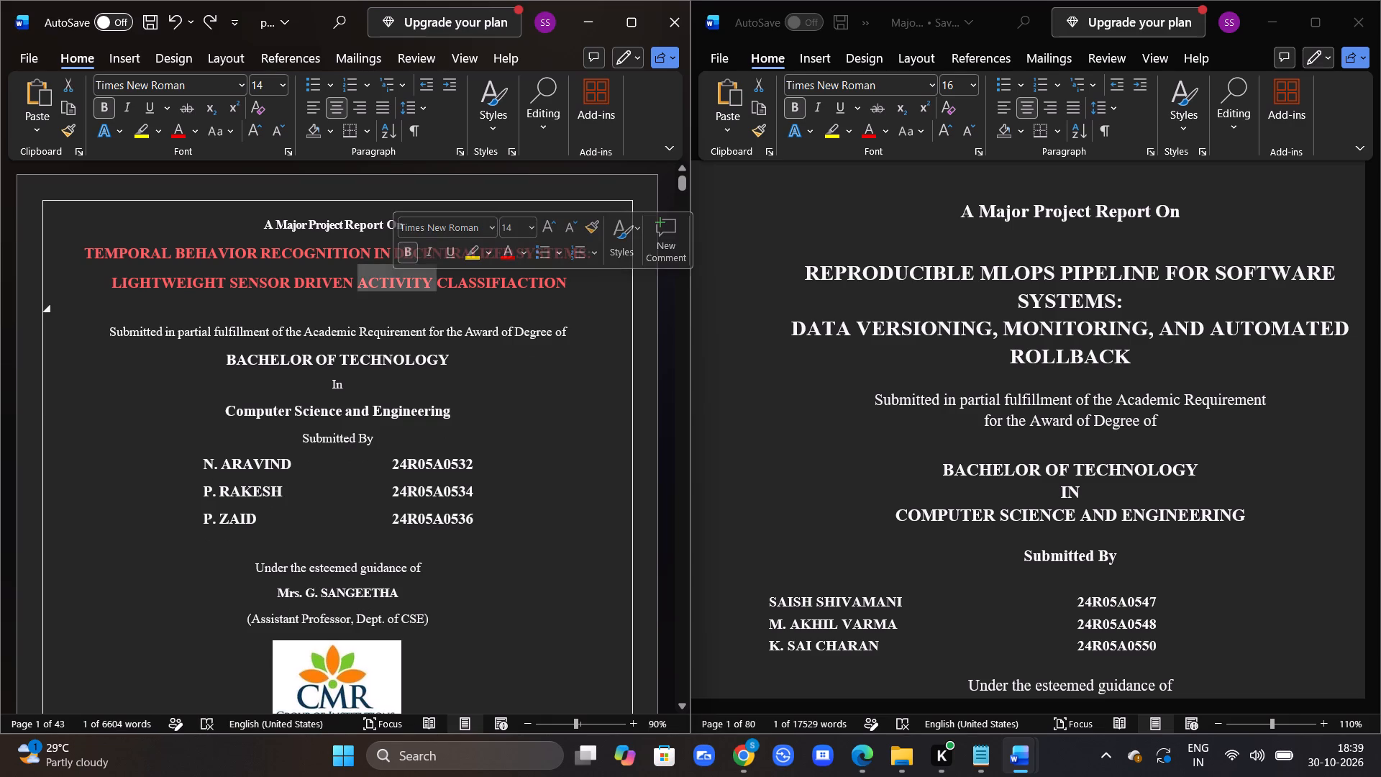
{"action": "left_click", "coordinate": [555, 281]}
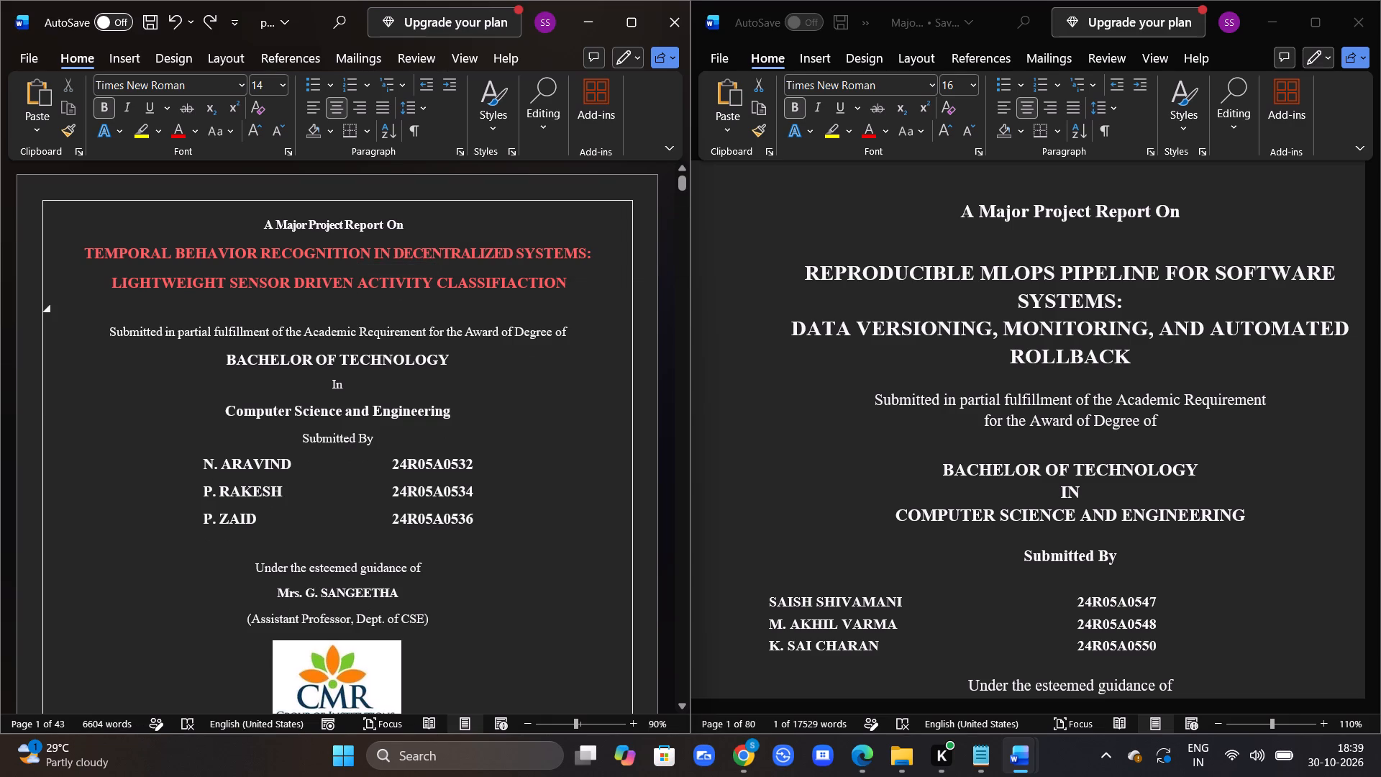
{"action": "key", "text": "Right"}
{"action": "key", "text": "shift+r"}
{"action": "key", "text": "Left"}
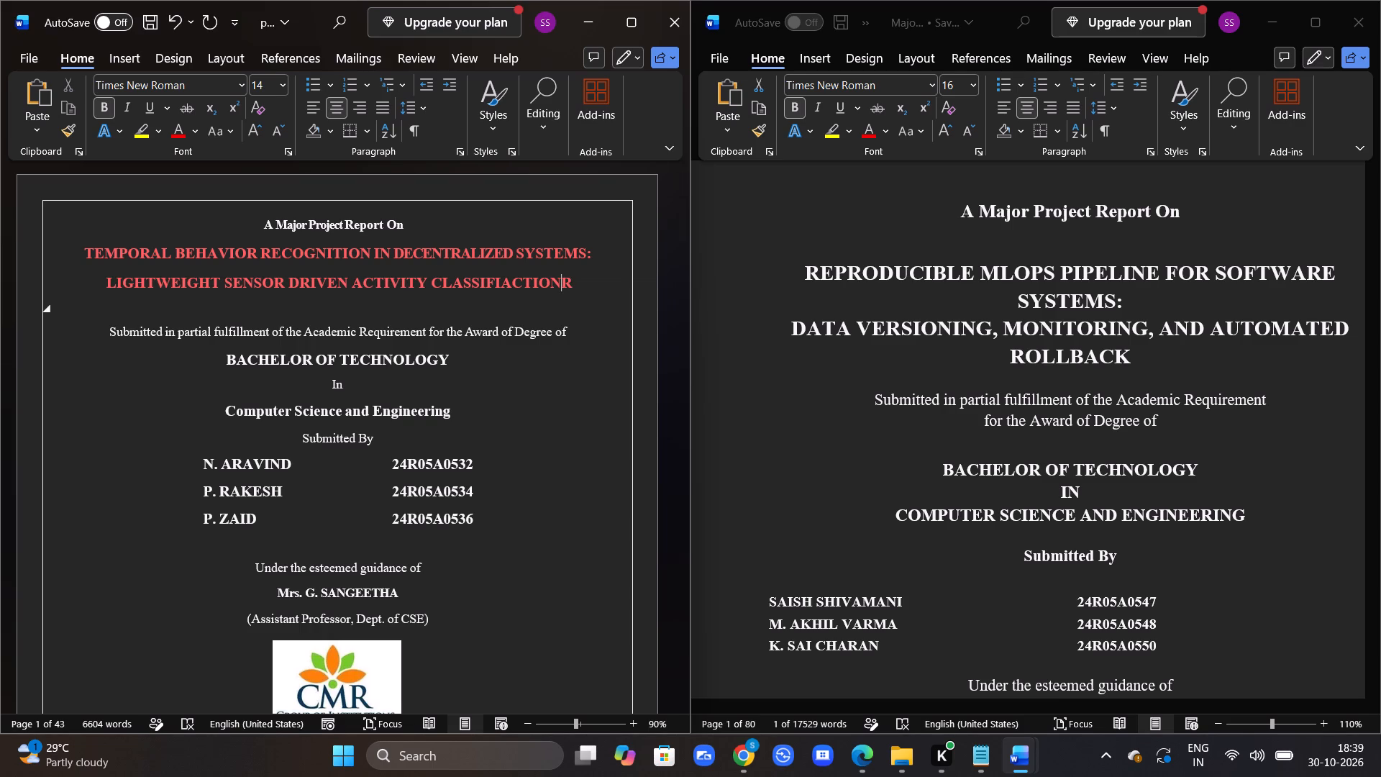
{"action": "key", "text": "space"}
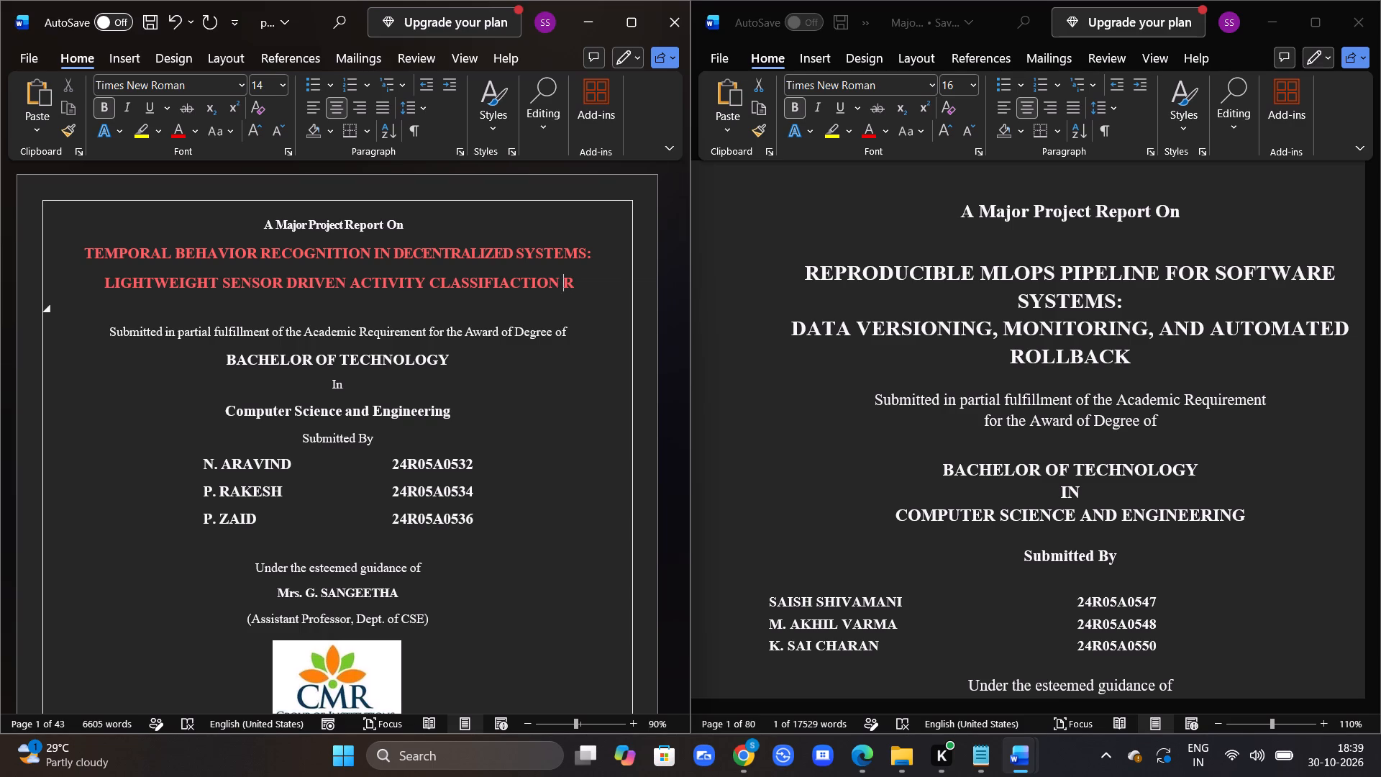
{"action": "key", "text": "BackSpace"}
{"action": "key", "text": "BackSpace"}
{"action": "key", "text": "BackSpace"}
{"action": "key", "text": "BackSpace"}
{"action": "key", "text": "BackSpace"}
{"action": "key", "text": "BackSpace"}
{"action": "key", "text": "BackSpace"}
{"action": "key", "text": "BackSpace"}
{"action": "key", "text": "BackSpace"}
{"action": "key", "text": "BackSpace"}
{"action": "key", "text": "BackSpace"}
{"action": "key", "text": "BackSpace"}
{"action": "key", "text": "BackSpace"}
{"action": "key", "text": "BackSpace"}
{"action": "key", "text": "BackSpace"}
{"action": "key", "text": "BackSpace"}
{"action": "key", "text": "BackSpace"}
{"action": "key", "text": "BackSpace"}
{"action": "key", "text": "BackSpace"}
{"action": "key", "text": "BackSpace"}
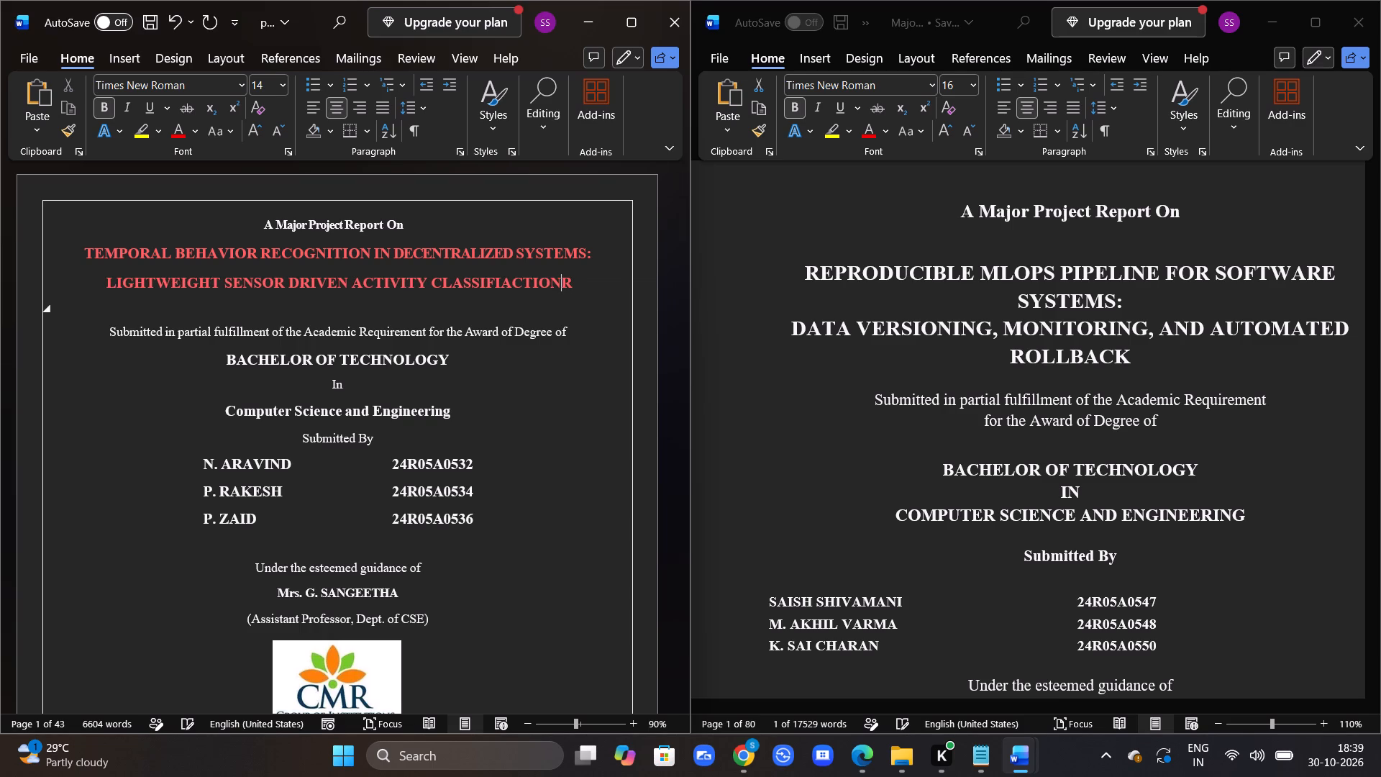
{"action": "key", "text": "BackSpace"}
{"action": "key", "text": "BackSpace"}
{"action": "key", "text": "BackSpace"}
{"action": "key", "text": "BackSpace"}
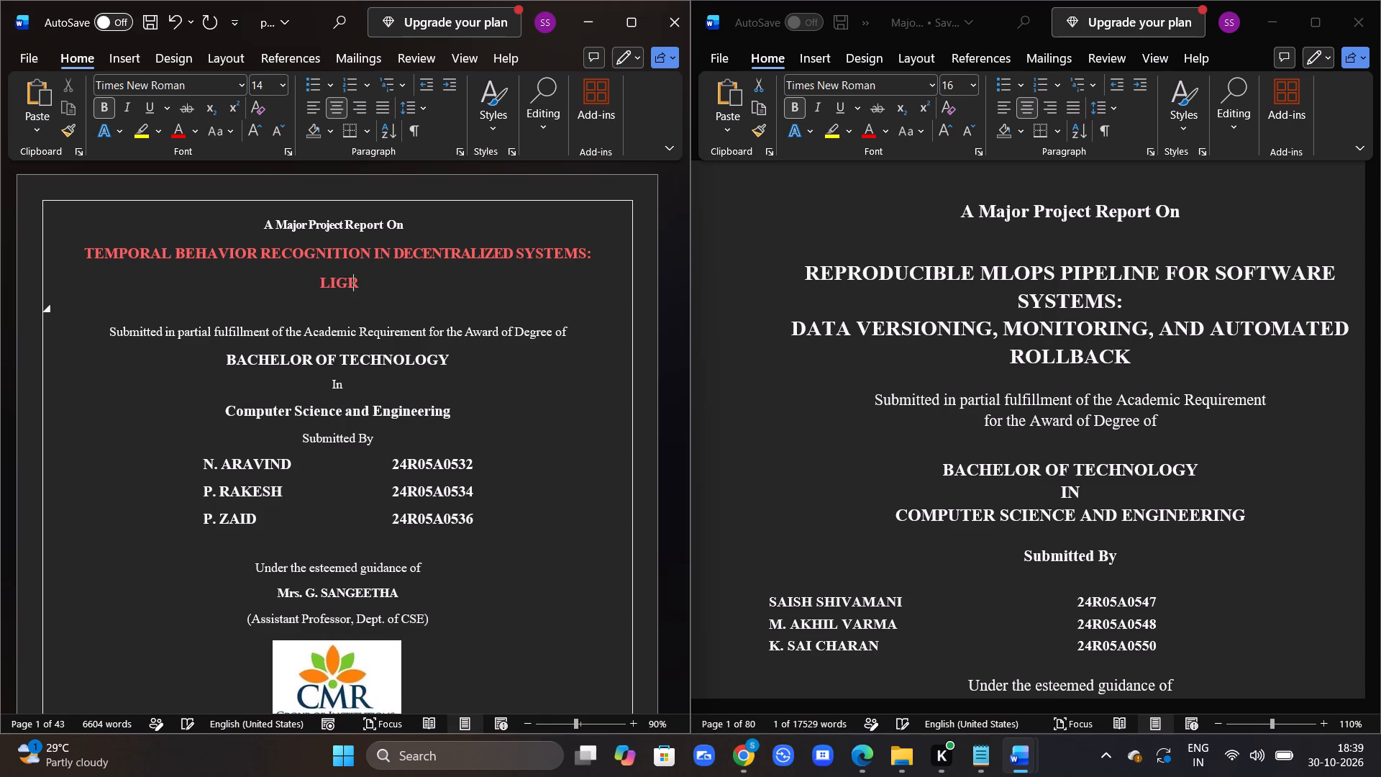
{"action": "key", "text": "BackSpace"}
{"action": "key", "text": "BackSpace"}
{"action": "key", "text": "BackSpace"}
{"action": "key", "text": "BackSpace"}
{"action": "key", "text": "BackSpace"}
{"action": "key", "text": "BackSpace"}
{"action": "key", "text": "BackSpace"}
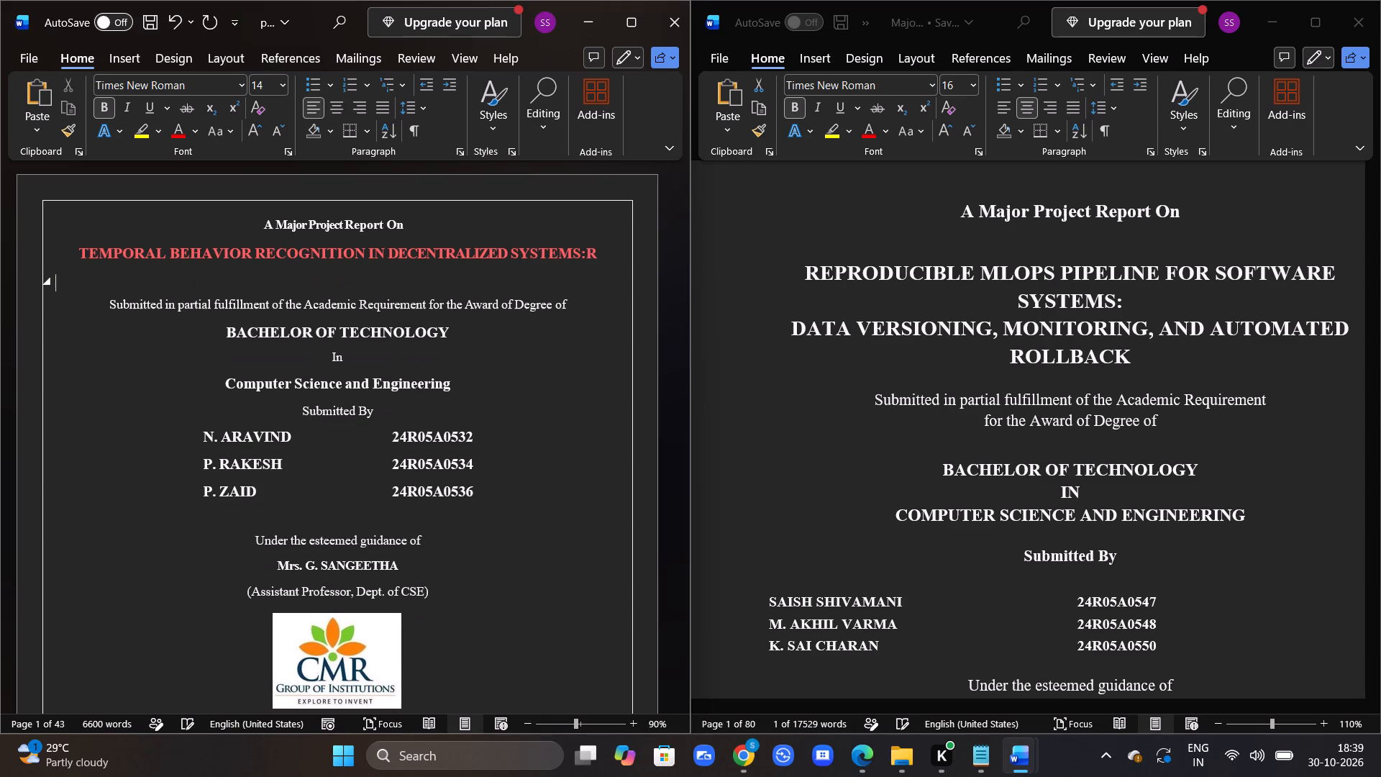
{"action": "key", "text": "BackSpace"}
{"action": "key", "text": "BackSpace"}
{"action": "key", "text": "BackSpace"}
{"action": "key", "text": "BackSpace"}
{"action": "key", "text": "BackSpace"}
{"action": "key", "text": "BackSpace"}
{"action": "key", "text": "BackSpace"}
{"action": "key", "text": "BackSpace"}
{"action": "key", "text": "BackSpace"}
{"action": "key", "text": "BackSpace"}
{"action": "key", "text": "BackSpace"}
{"action": "key", "text": "BackSpace"}
{"action": "key", "text": "BackSpace"}
{"action": "key", "text": "BackSpace"}
{"action": "key", "text": "BackSpace"}
{"action": "key", "text": "BackSpace"}
{"action": "key", "text": "BackSpace"}
{"action": "key", "text": "BackSpace"}
{"action": "key", "text": "BackSpace"}
{"action": "key", "text": "BackSpace"}
{"action": "key", "text": "BackSpace"}
{"action": "key", "text": "BackSpace"}
{"action": "key", "text": "BackSpace"}
{"action": "key", "text": "BackSpace"}
{"action": "key", "text": "BackSpace"}
{"action": "key", "text": "BackSpace"}
{"action": "key", "text": "BackSpace"}
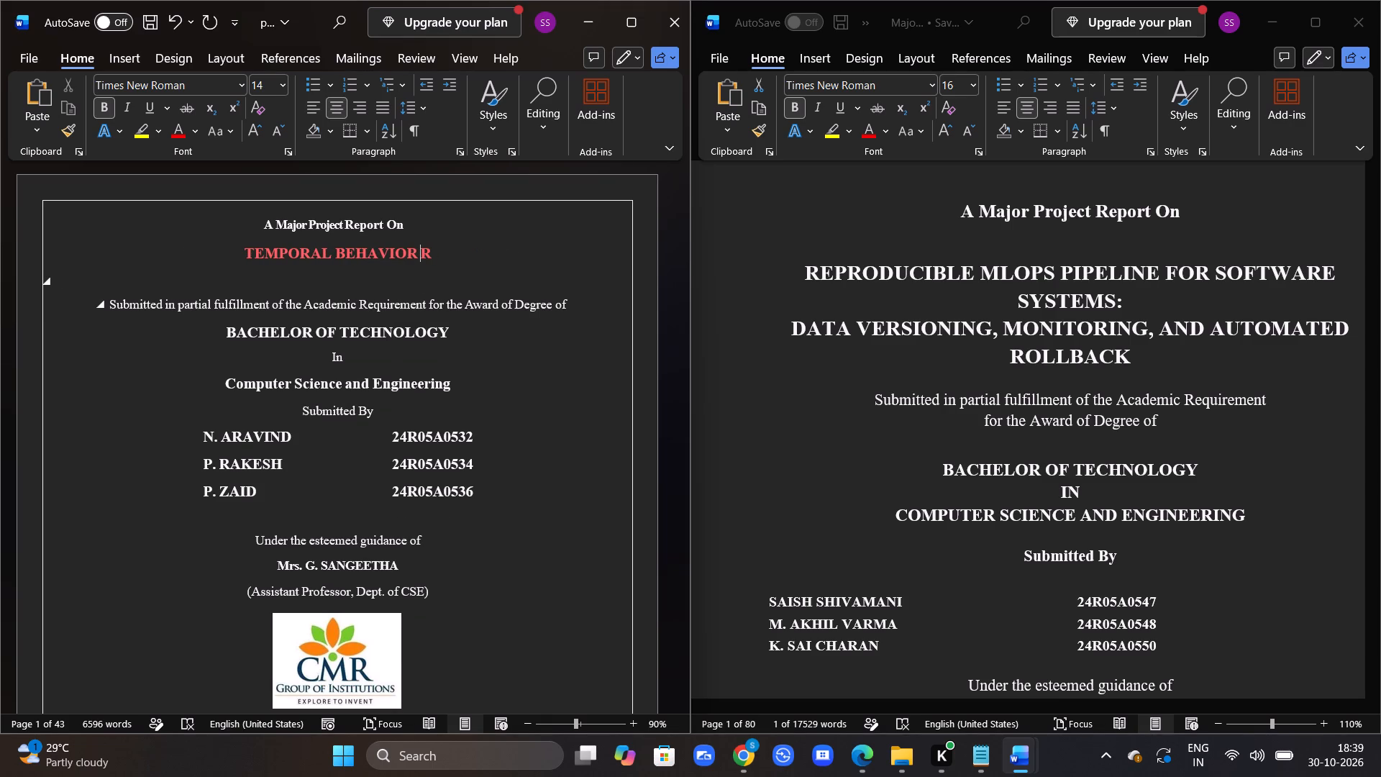
Continue the new title's first word after the R, entering EPRO.
{"action": "key", "text": "Right"}
{"action": "key", "text": "e"}
{"action": "type", "text": "PRO"}
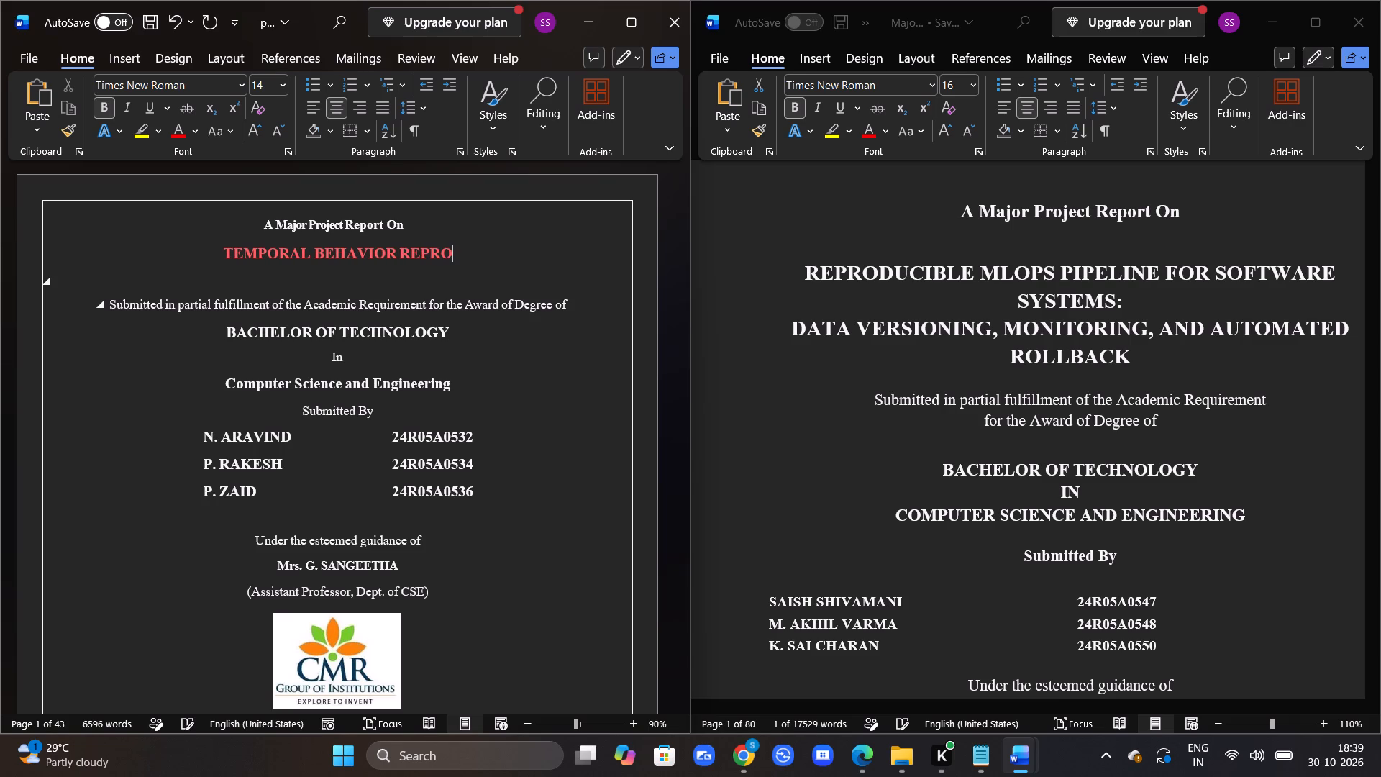
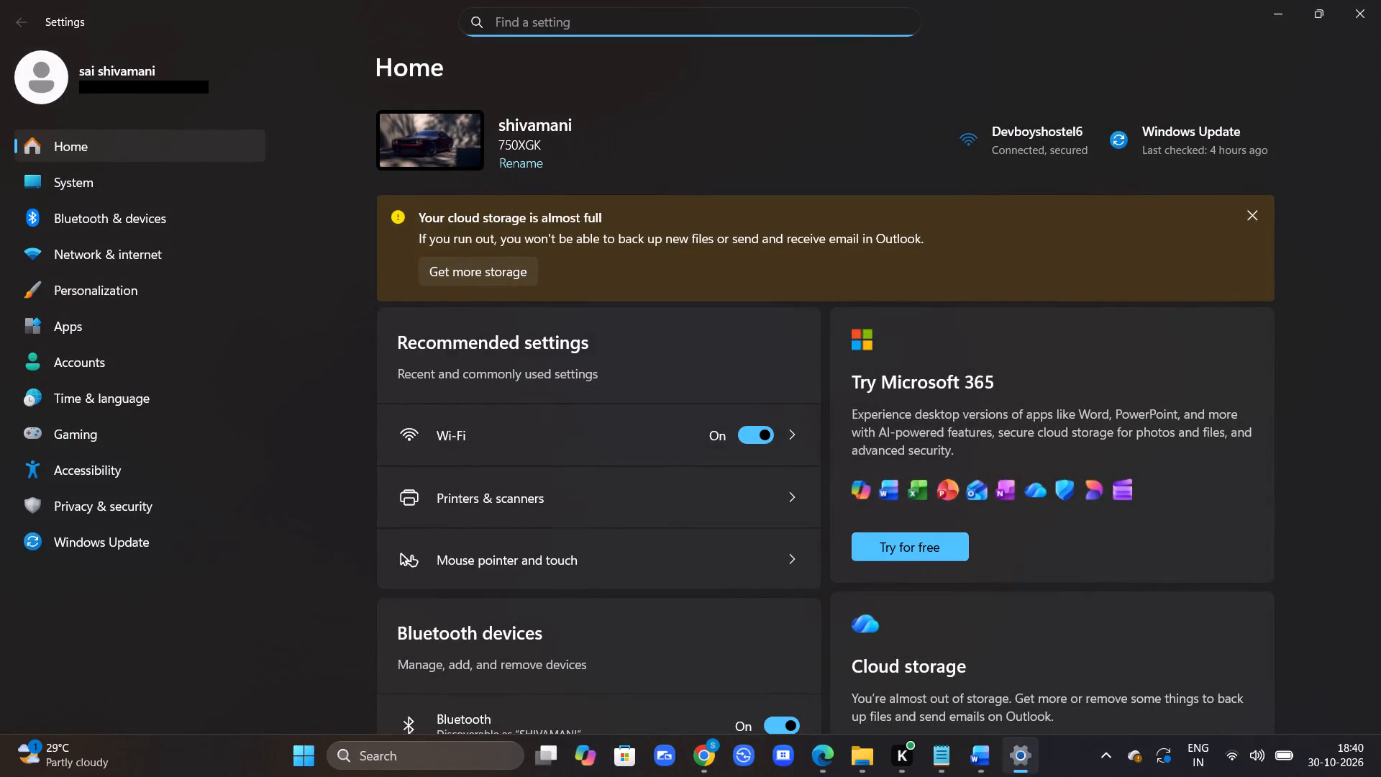
In the Windows typing settings, turn on text suggestions for the physical keyboard and multilingual text suggestions.
{"action": "left_click", "coordinate": [206, 410]}
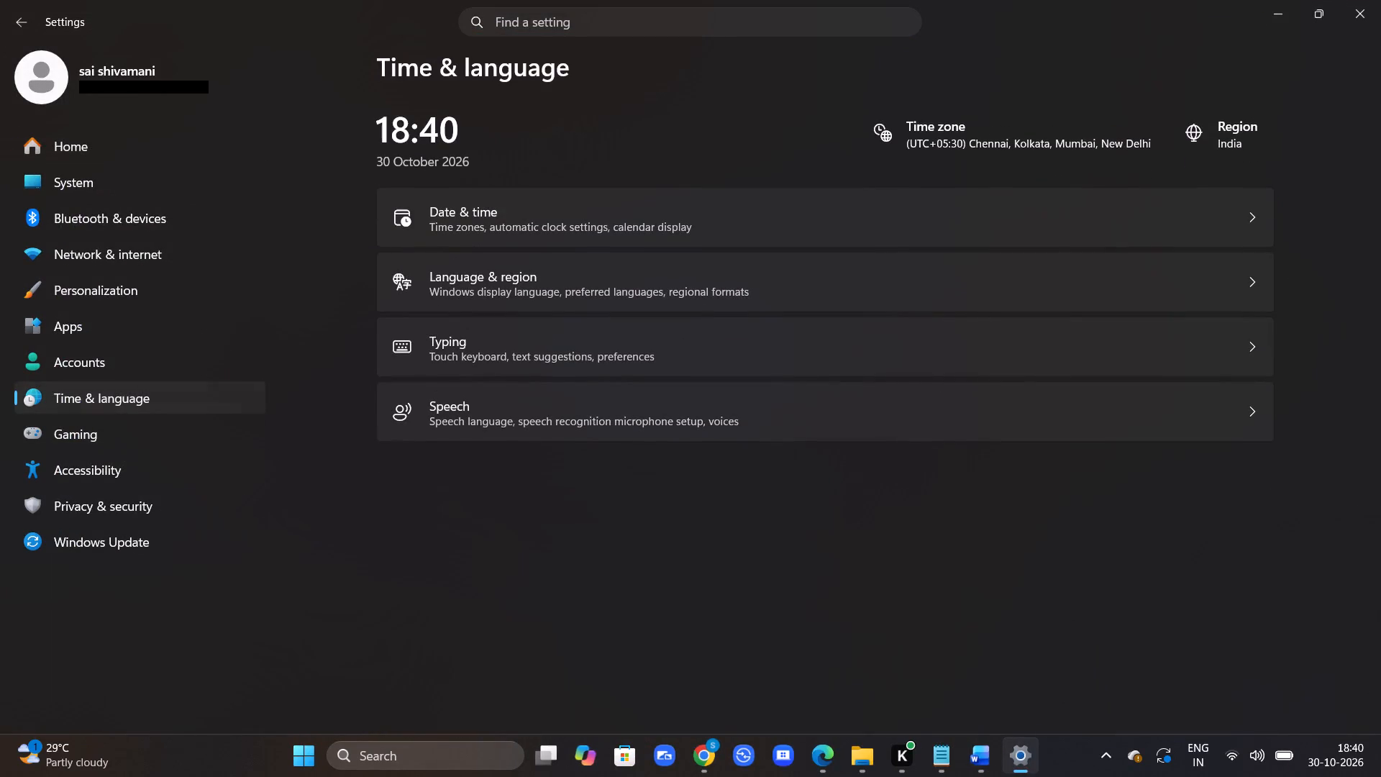
{"action": "left_click", "coordinate": [498, 337]}
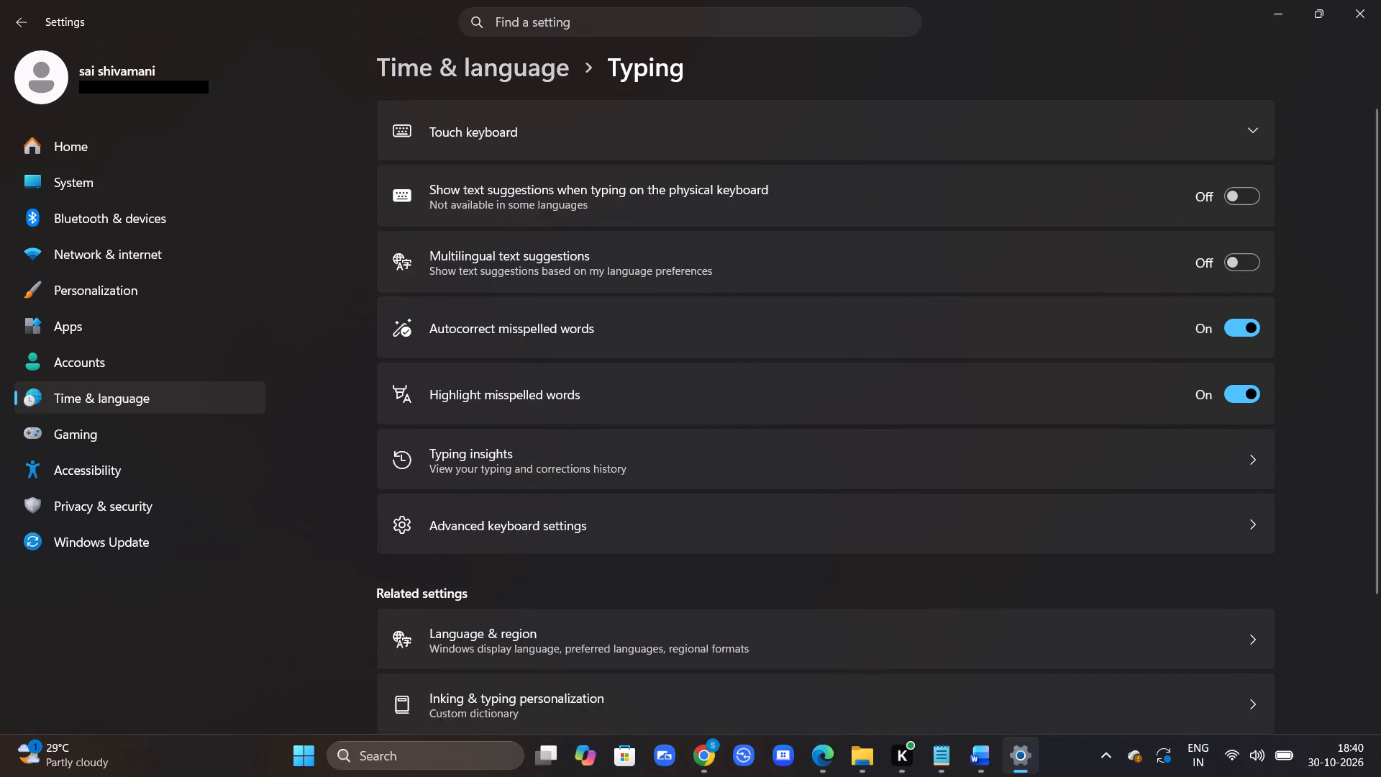
{"action": "left_click", "coordinate": [804, 201]}
{"action": "left_click", "coordinate": [1236, 202]}
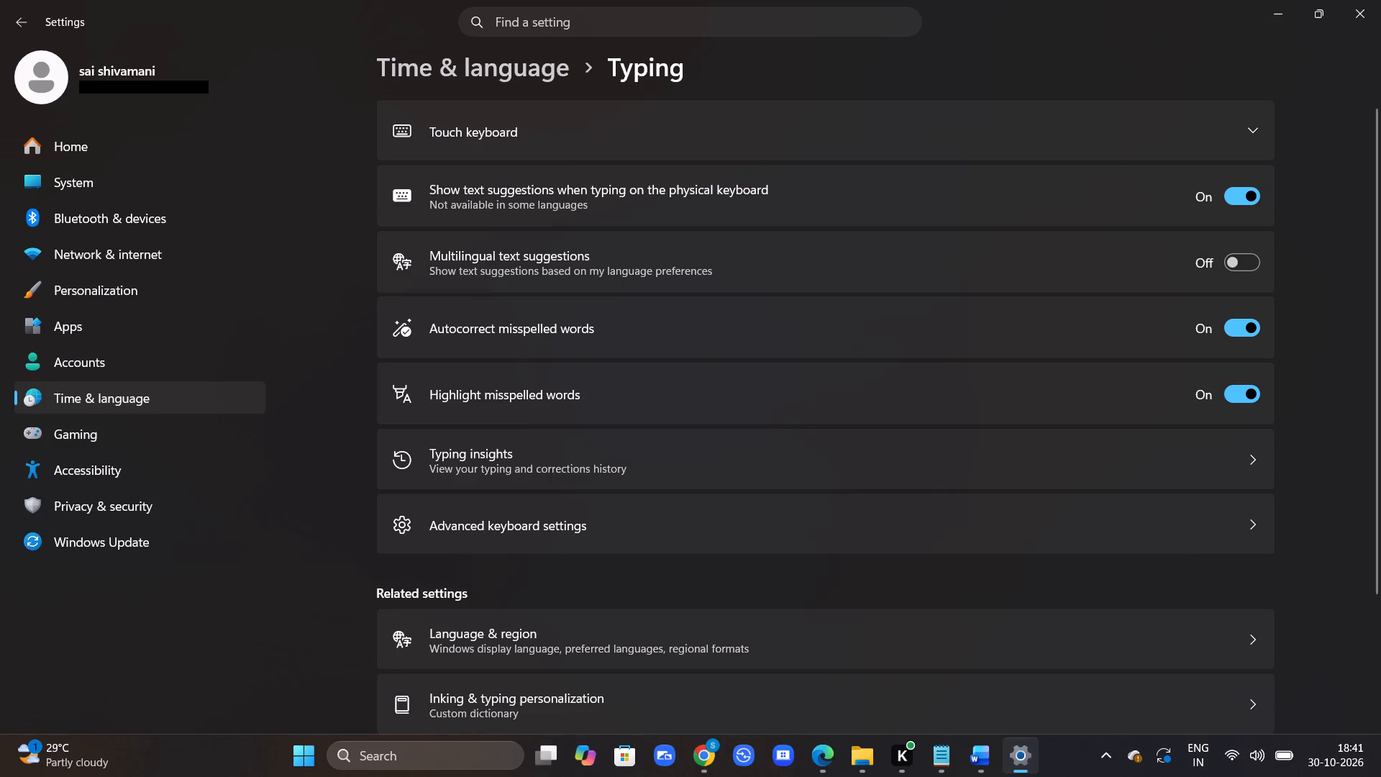
{"action": "left_click", "coordinate": [1221, 263]}
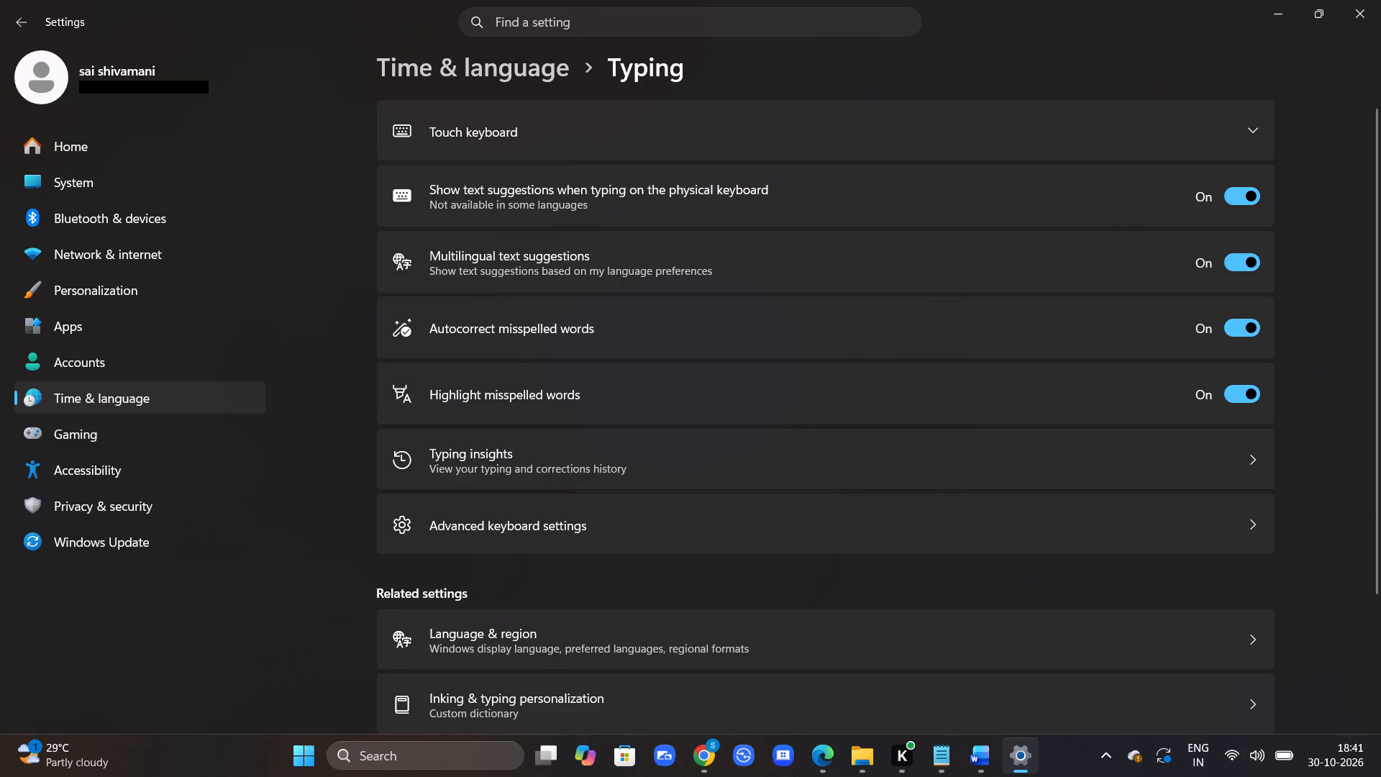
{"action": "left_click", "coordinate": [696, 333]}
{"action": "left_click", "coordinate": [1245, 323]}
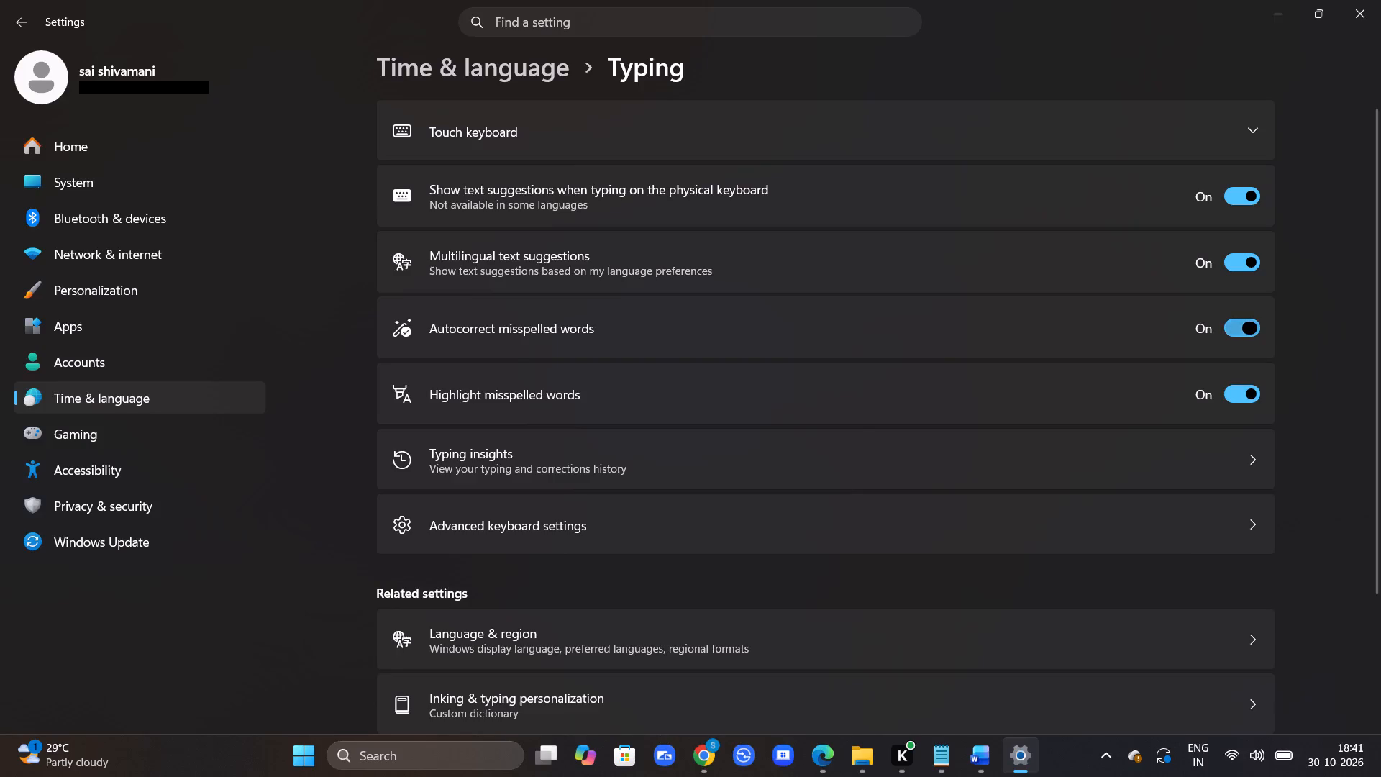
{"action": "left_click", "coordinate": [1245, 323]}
Open the typing insights and examine the word suggestion and spelling correction statistics.
{"action": "scroll", "coordinate": [1025, 423], "scroll_direction": "down", "scroll_amount": 1}
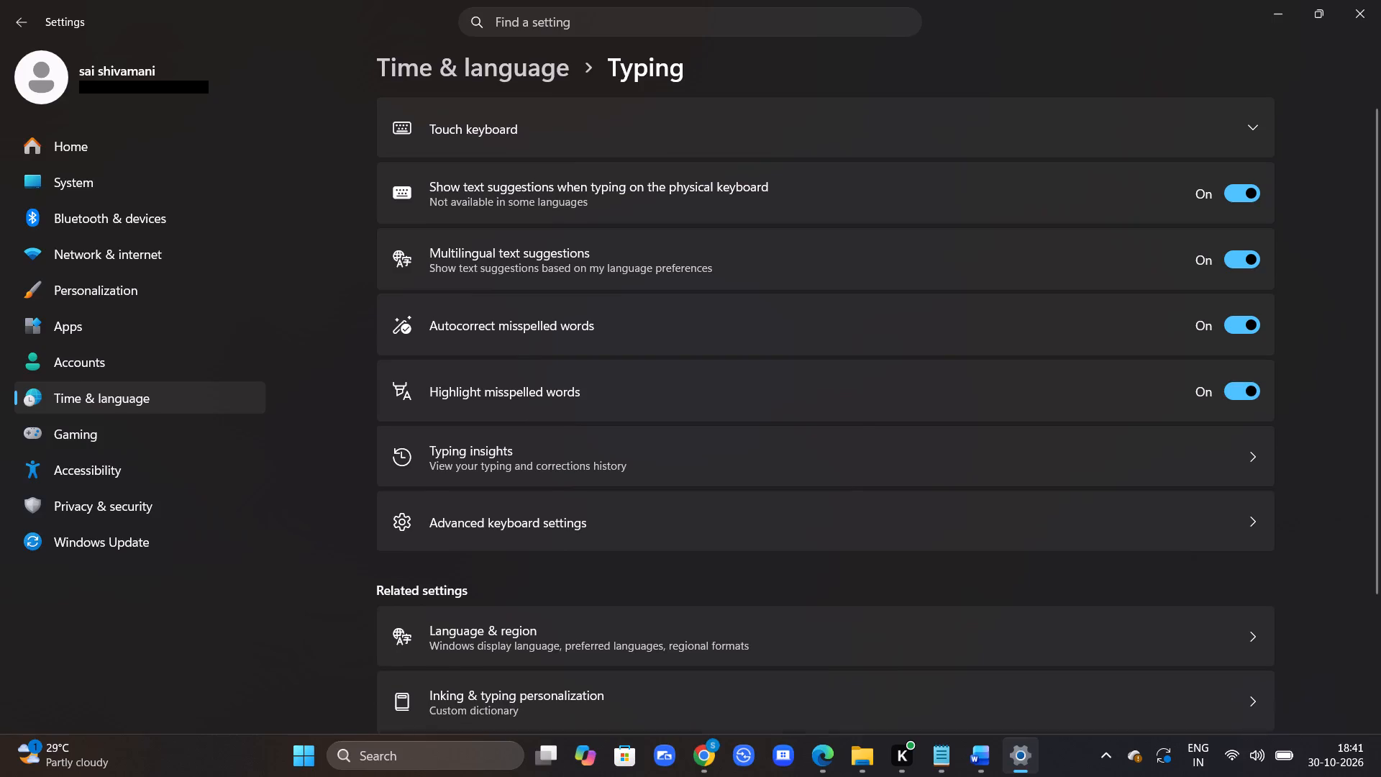
{"action": "scroll", "coordinate": [1025, 423], "scroll_direction": "down", "scroll_amount": 2}
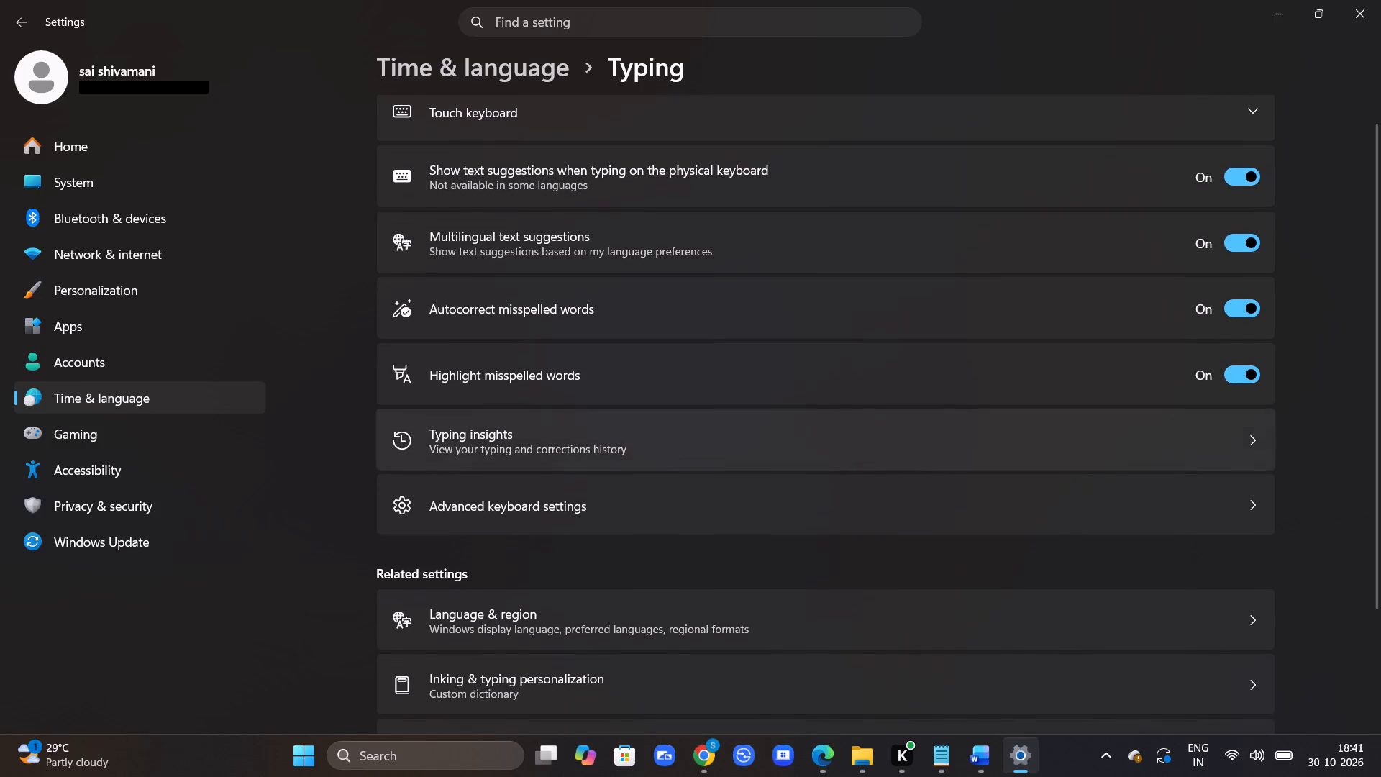
{"action": "left_click", "coordinate": [1103, 468]}
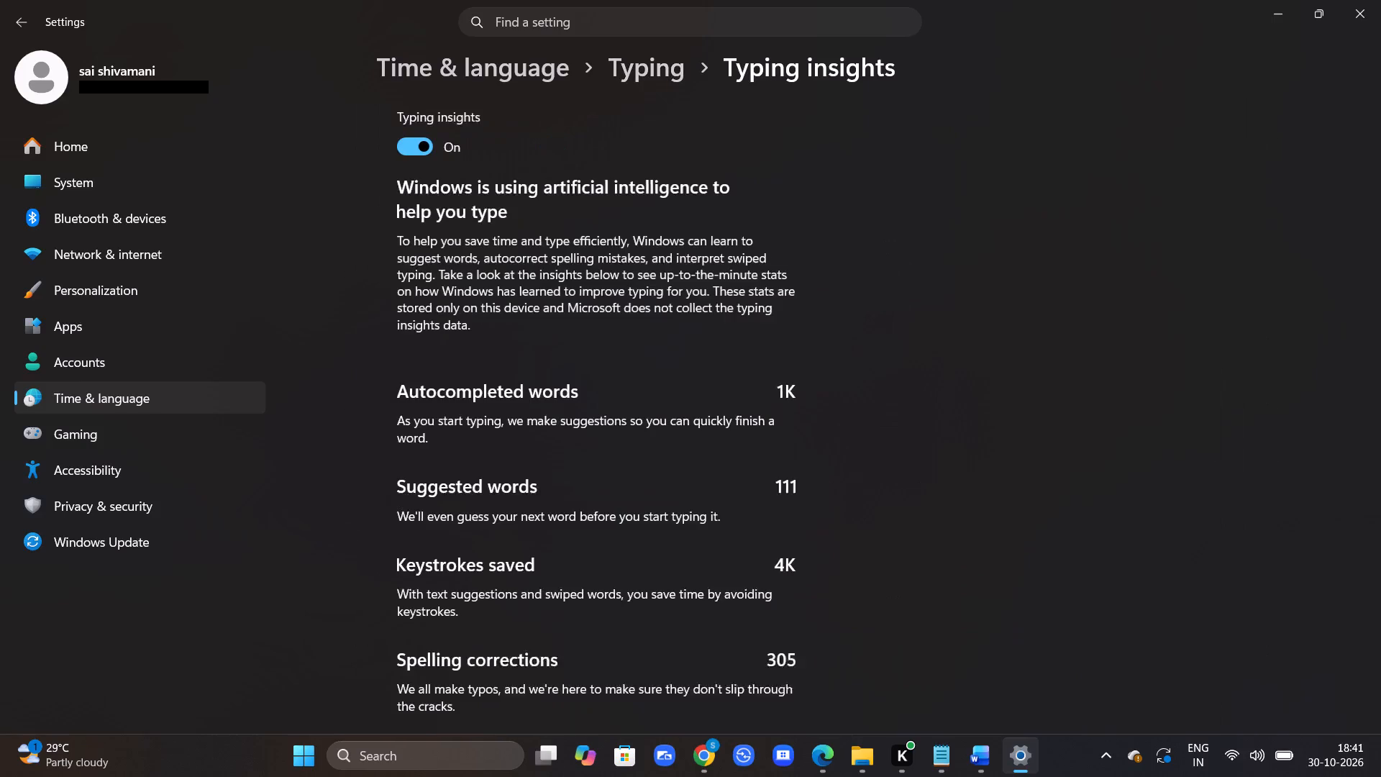
{"action": "scroll", "coordinate": [906, 396], "scroll_direction": "down", "scroll_amount": 1}
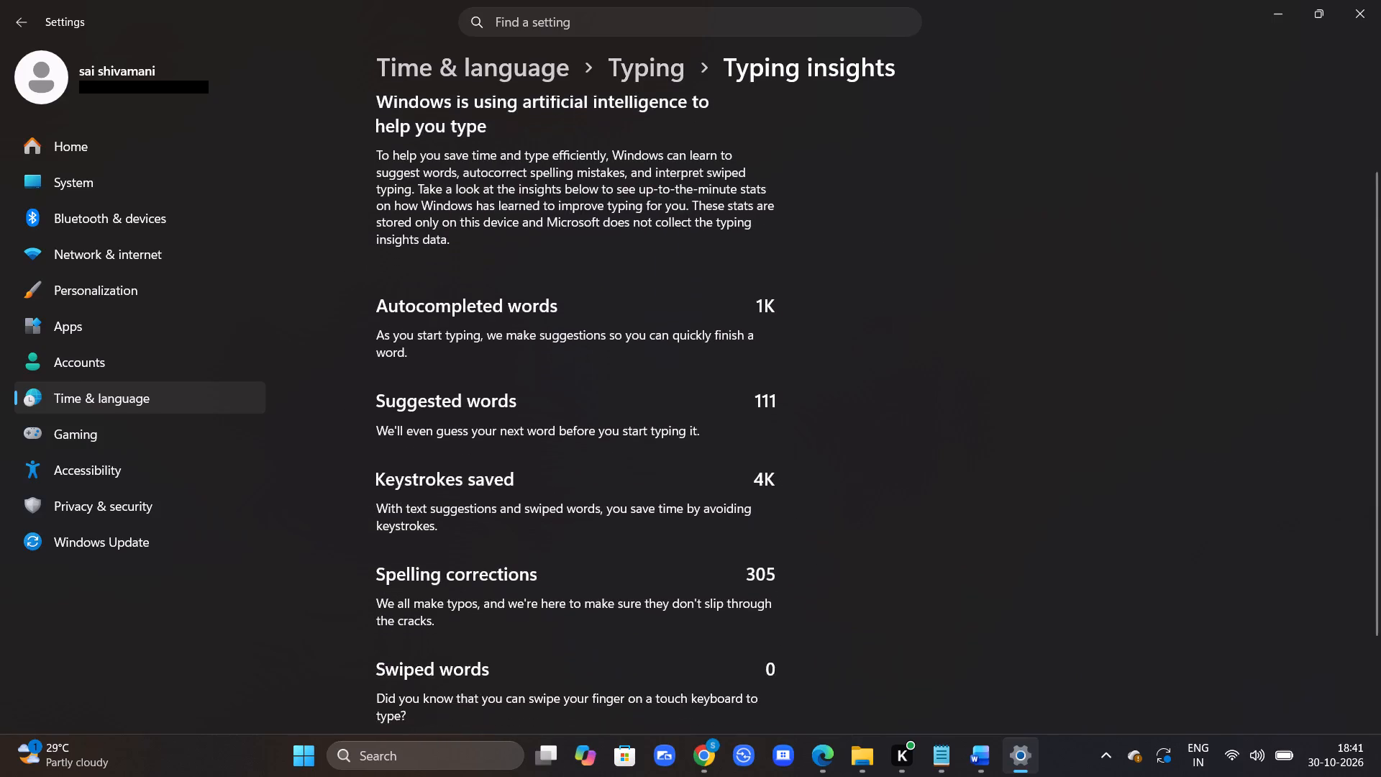
{"action": "scroll", "coordinate": [906, 396], "scroll_direction": "down", "scroll_amount": 4}
{"action": "scroll", "coordinate": [906, 396], "scroll_direction": "up", "scroll_amount": 8}
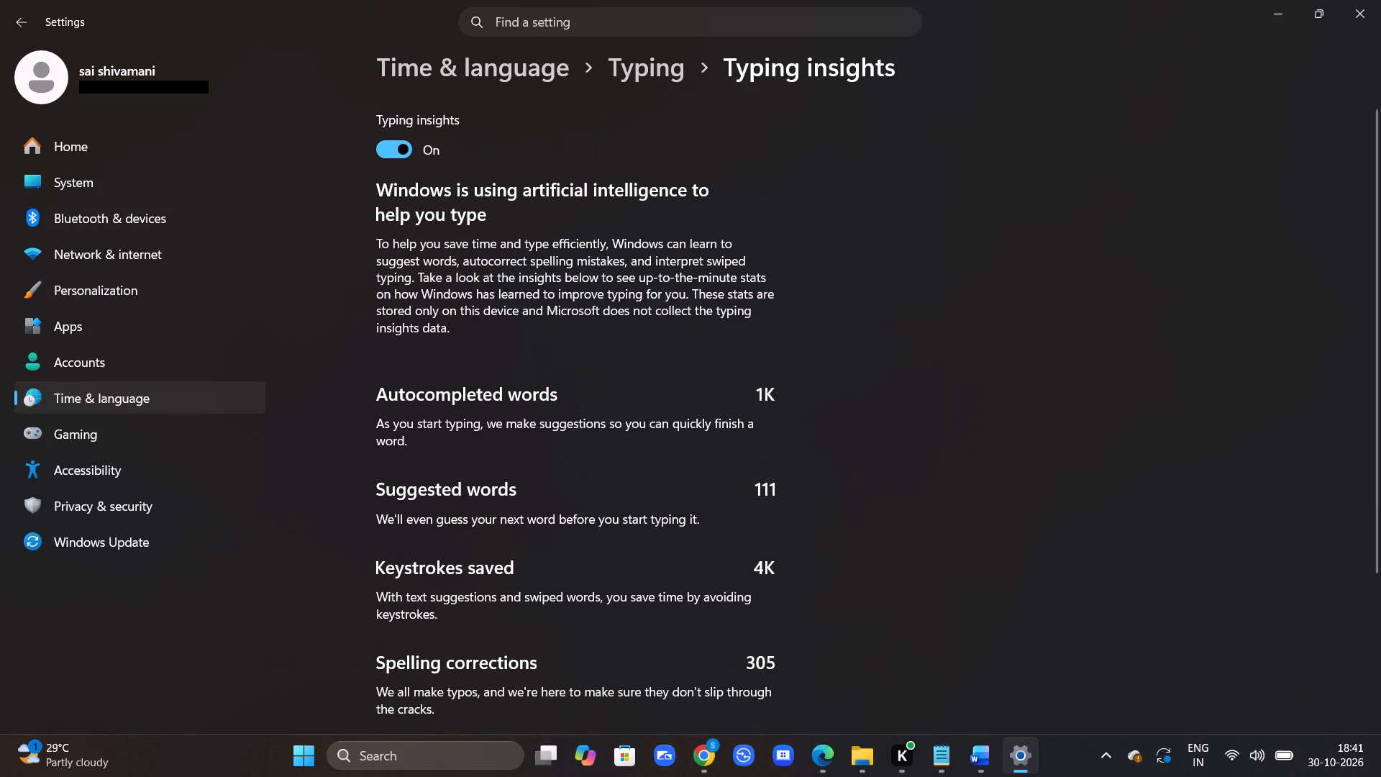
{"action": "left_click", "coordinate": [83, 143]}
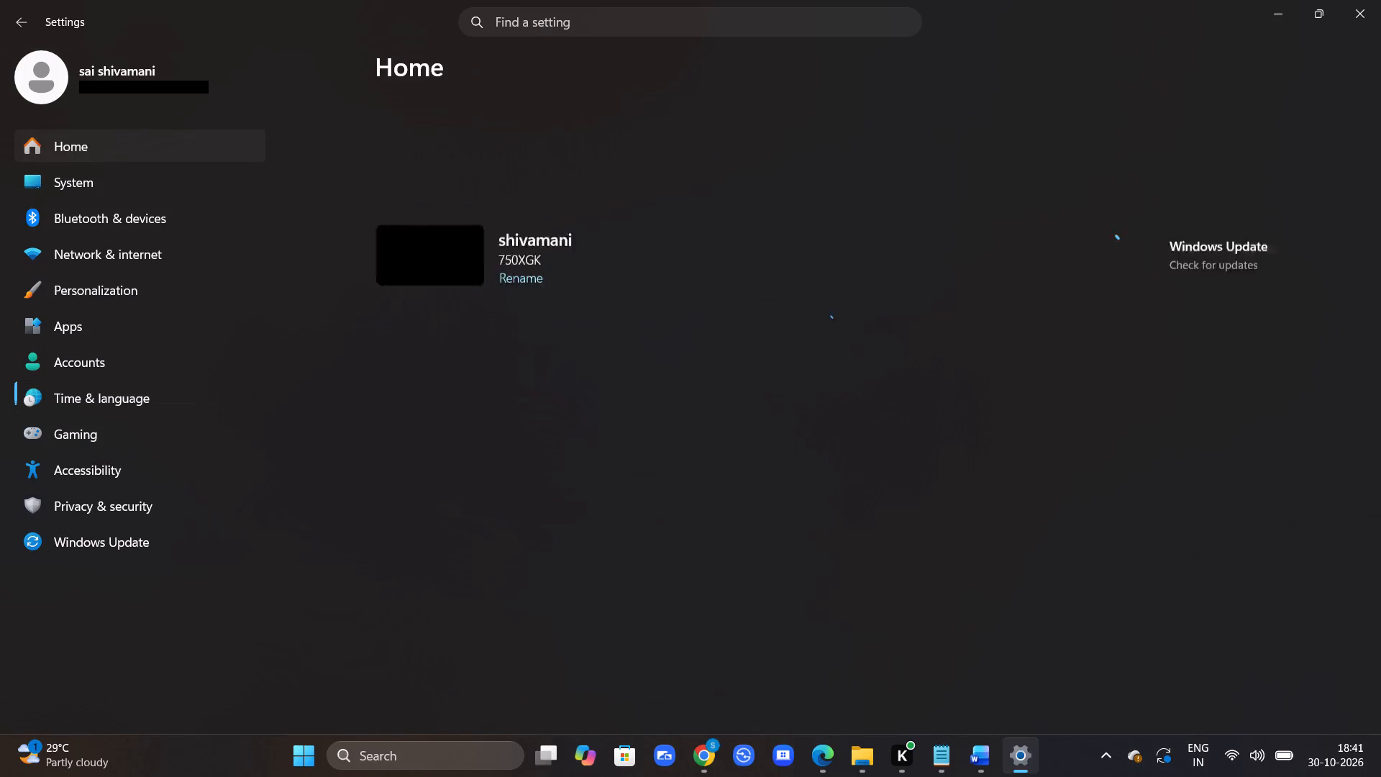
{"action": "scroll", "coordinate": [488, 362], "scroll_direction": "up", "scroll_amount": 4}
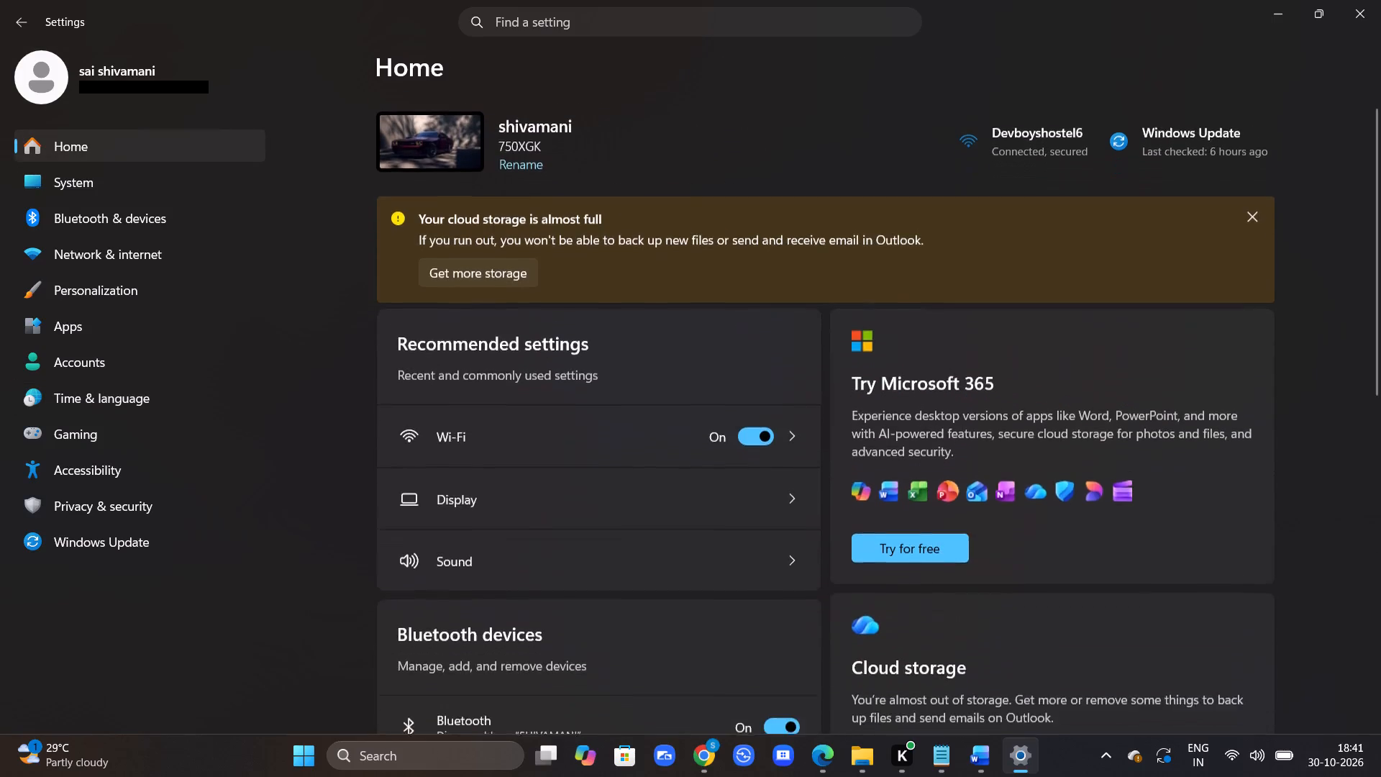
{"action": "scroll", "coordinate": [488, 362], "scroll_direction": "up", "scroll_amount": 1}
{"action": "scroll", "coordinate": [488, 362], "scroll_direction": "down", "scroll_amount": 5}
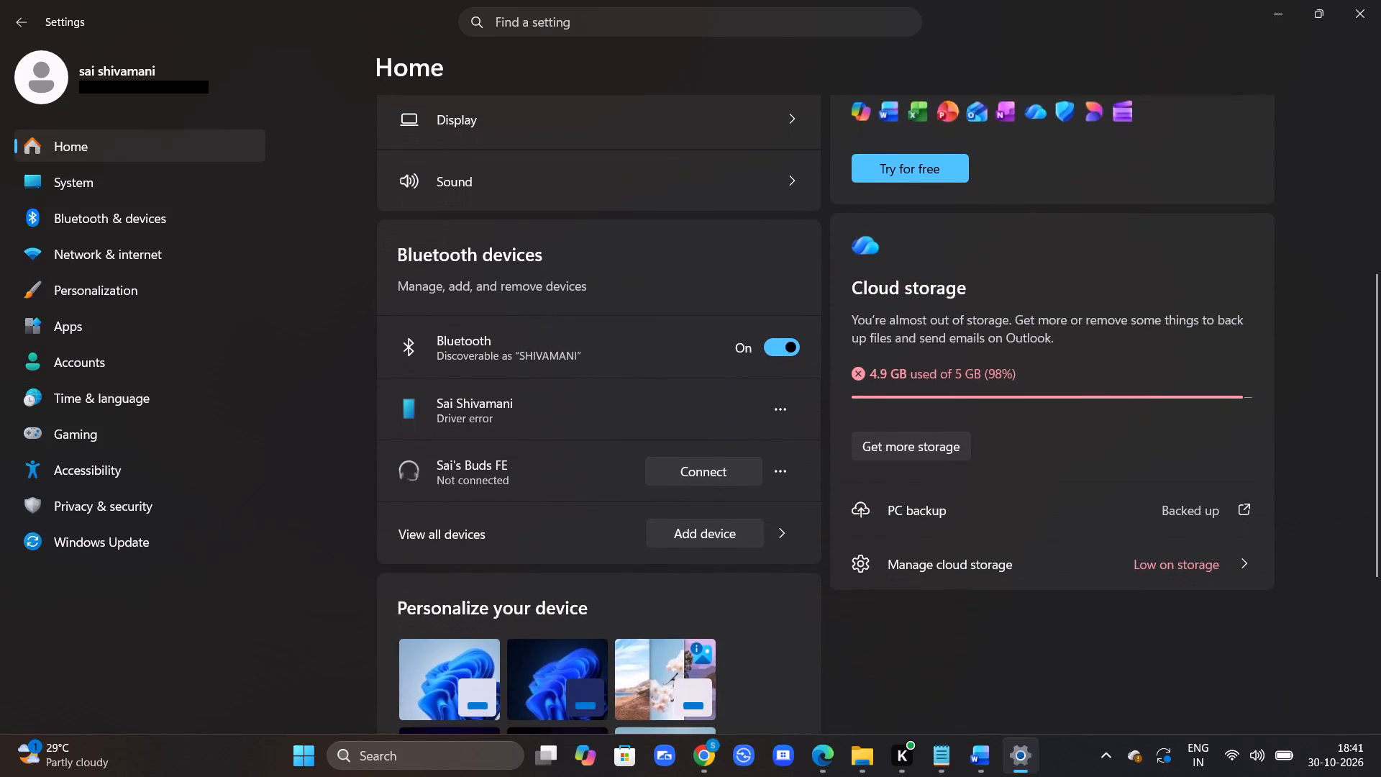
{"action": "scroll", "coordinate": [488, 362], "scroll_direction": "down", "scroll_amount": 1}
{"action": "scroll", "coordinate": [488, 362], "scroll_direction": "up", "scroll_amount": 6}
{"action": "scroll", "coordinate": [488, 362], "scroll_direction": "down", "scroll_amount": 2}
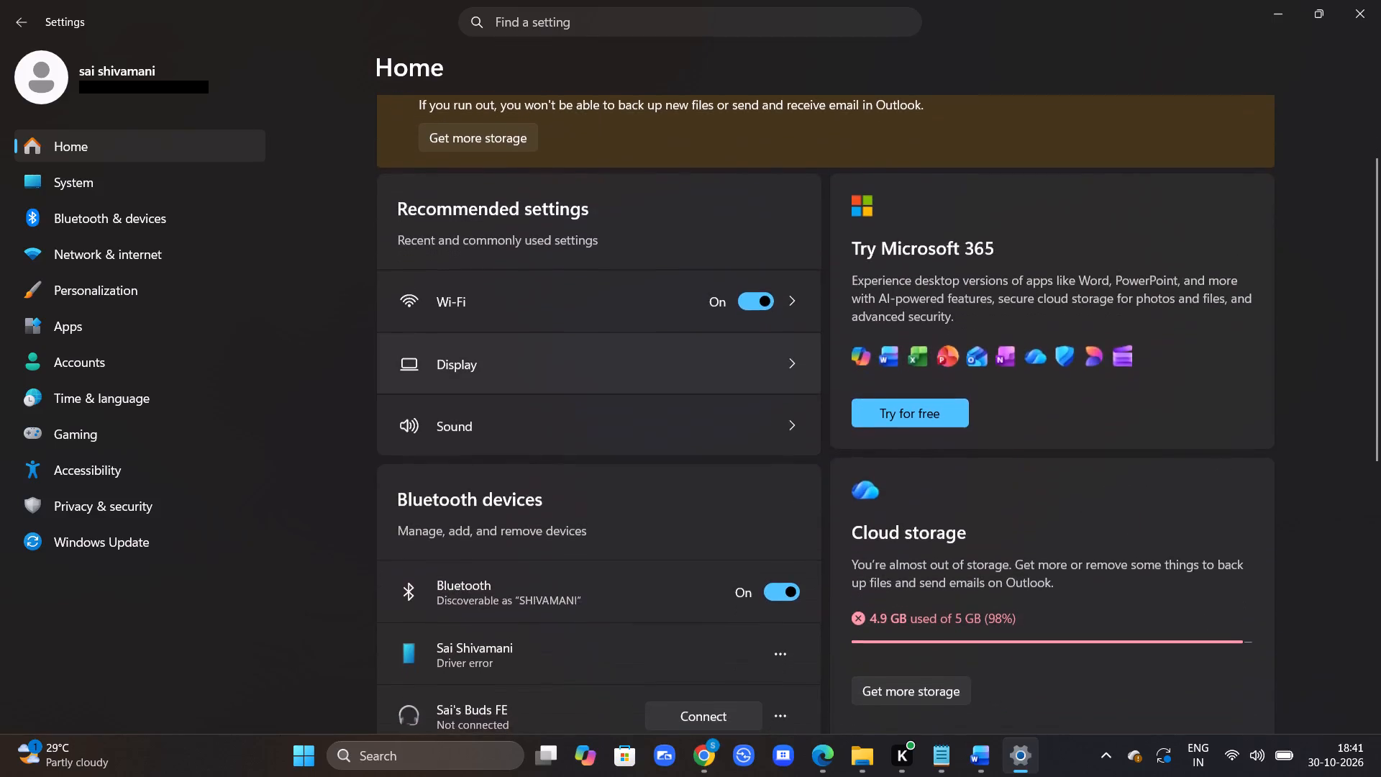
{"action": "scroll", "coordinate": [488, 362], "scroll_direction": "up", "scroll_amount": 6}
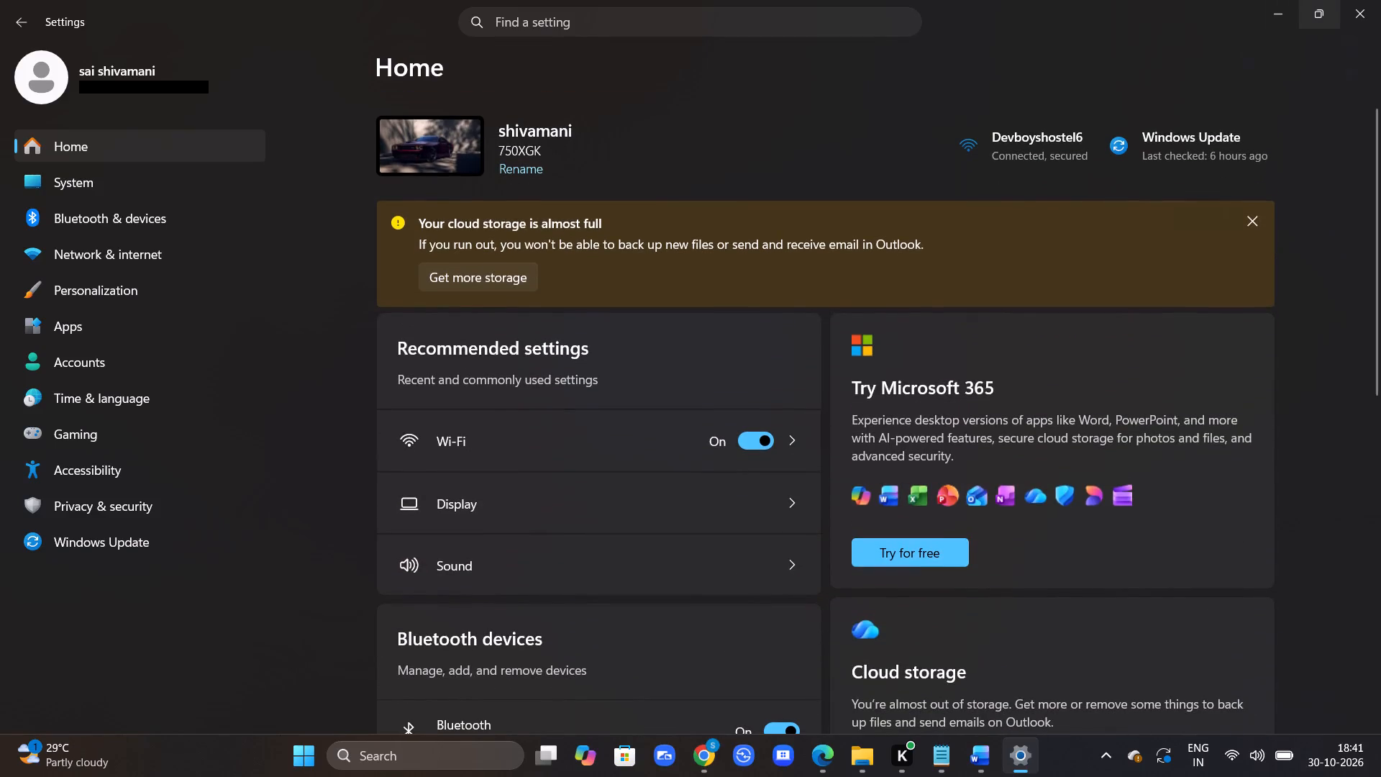
Close Settings and return to the side-by-side Word documents.
{"action": "left_click", "coordinate": [1380, 7]}
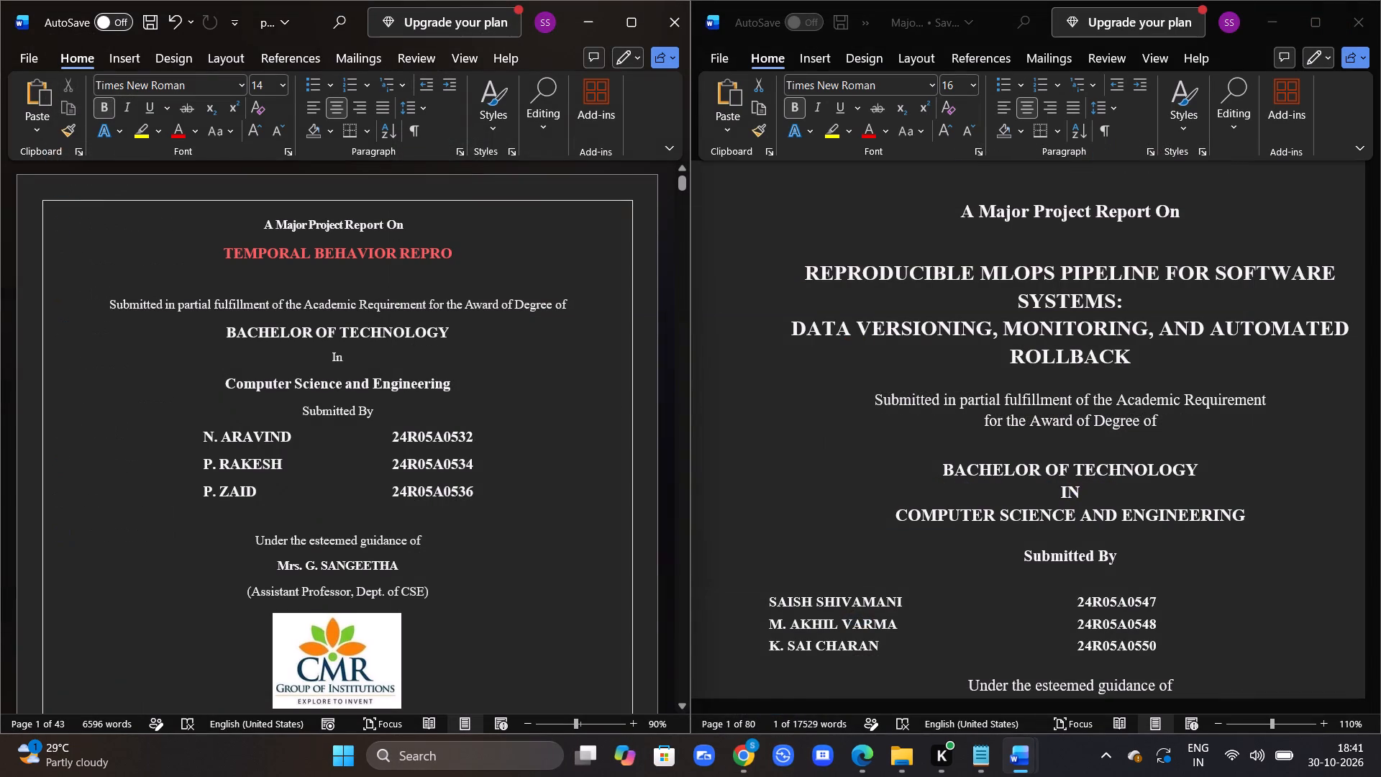
{"action": "scroll", "coordinate": [541, 349], "scroll_direction": "up", "scroll_amount": 1}
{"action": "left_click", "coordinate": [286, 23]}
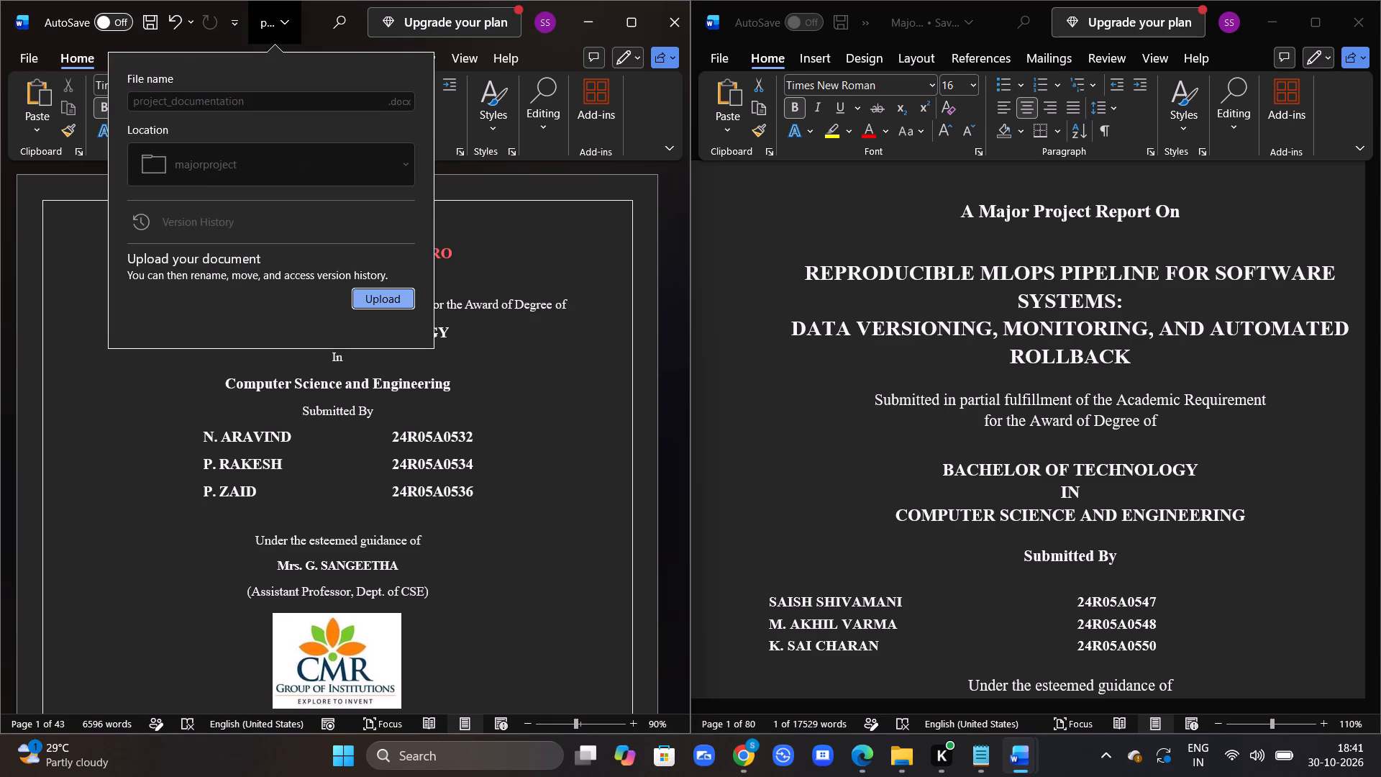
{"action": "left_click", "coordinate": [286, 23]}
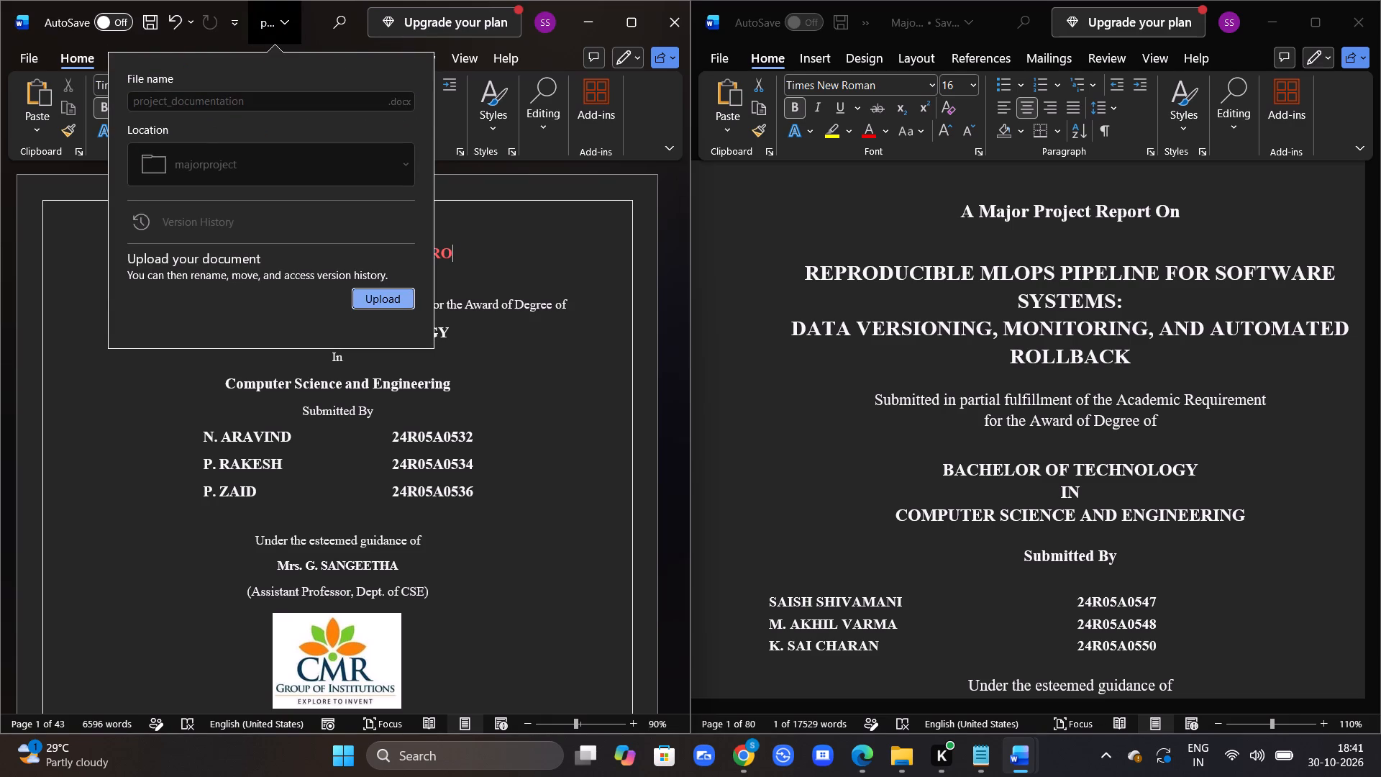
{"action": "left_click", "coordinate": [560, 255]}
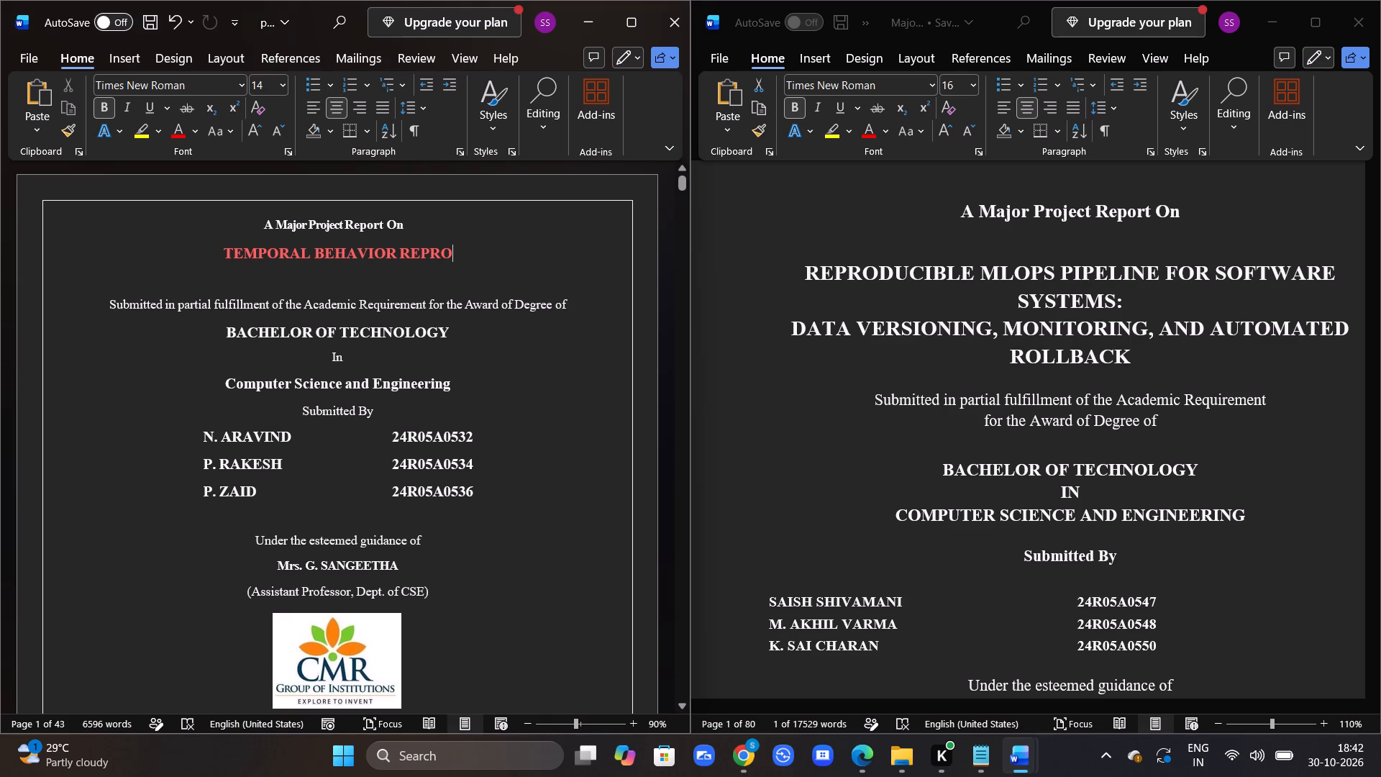
Continue the red cover title after REPRO so the new wording reads REPRODUCIBLE MLOPS PIPELINE FOR SOFTWARE.
{"action": "type", "text": "DU"}
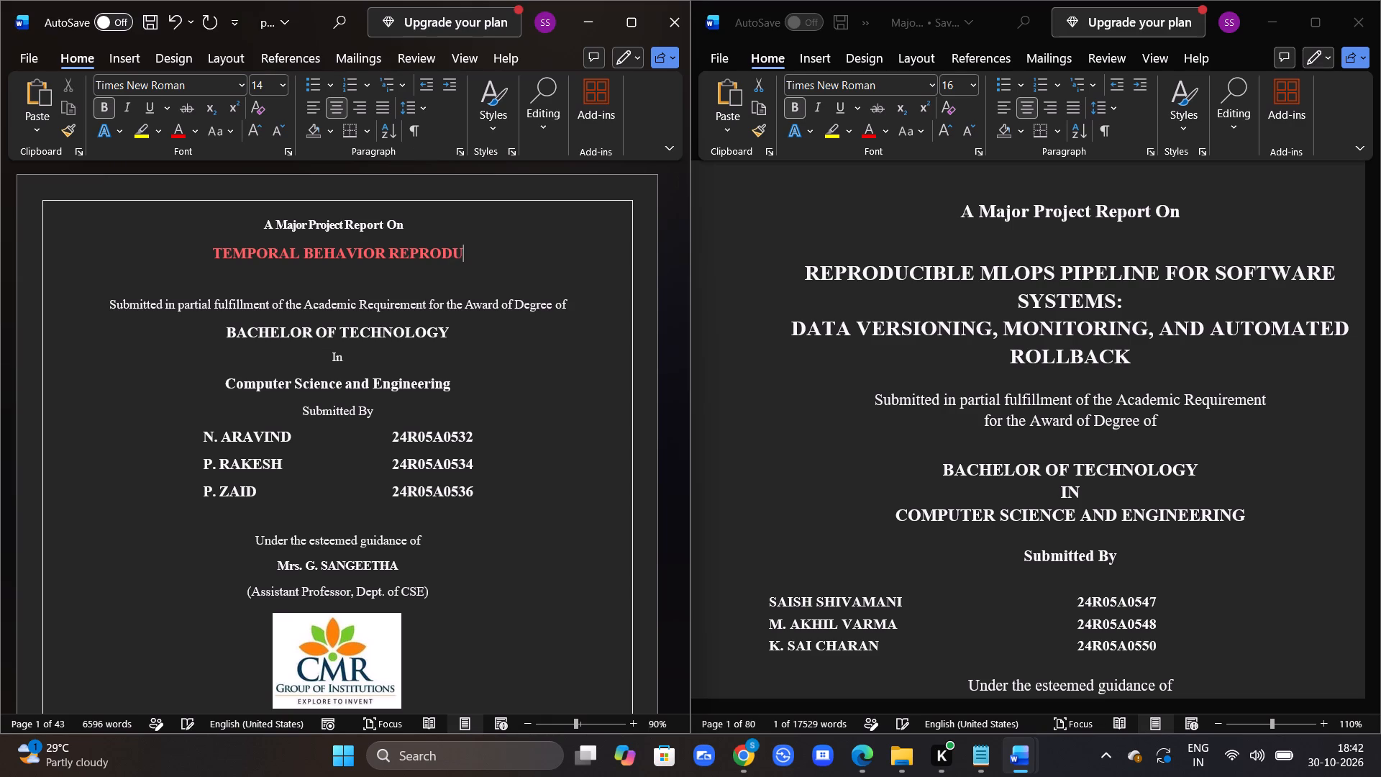
{"action": "type", "text": "CIBLE"}
{"action": "key", "text": "space"}
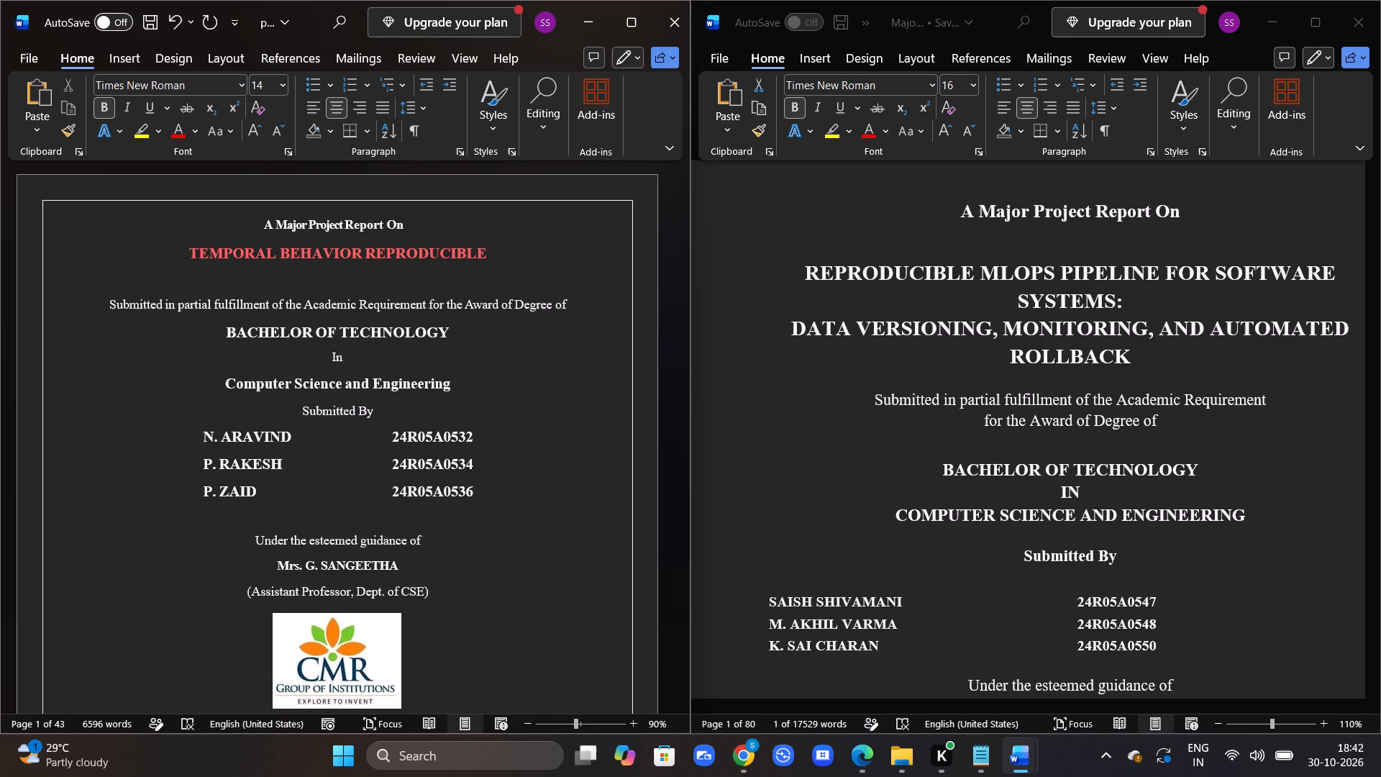
{"action": "type", "text": "ML"}
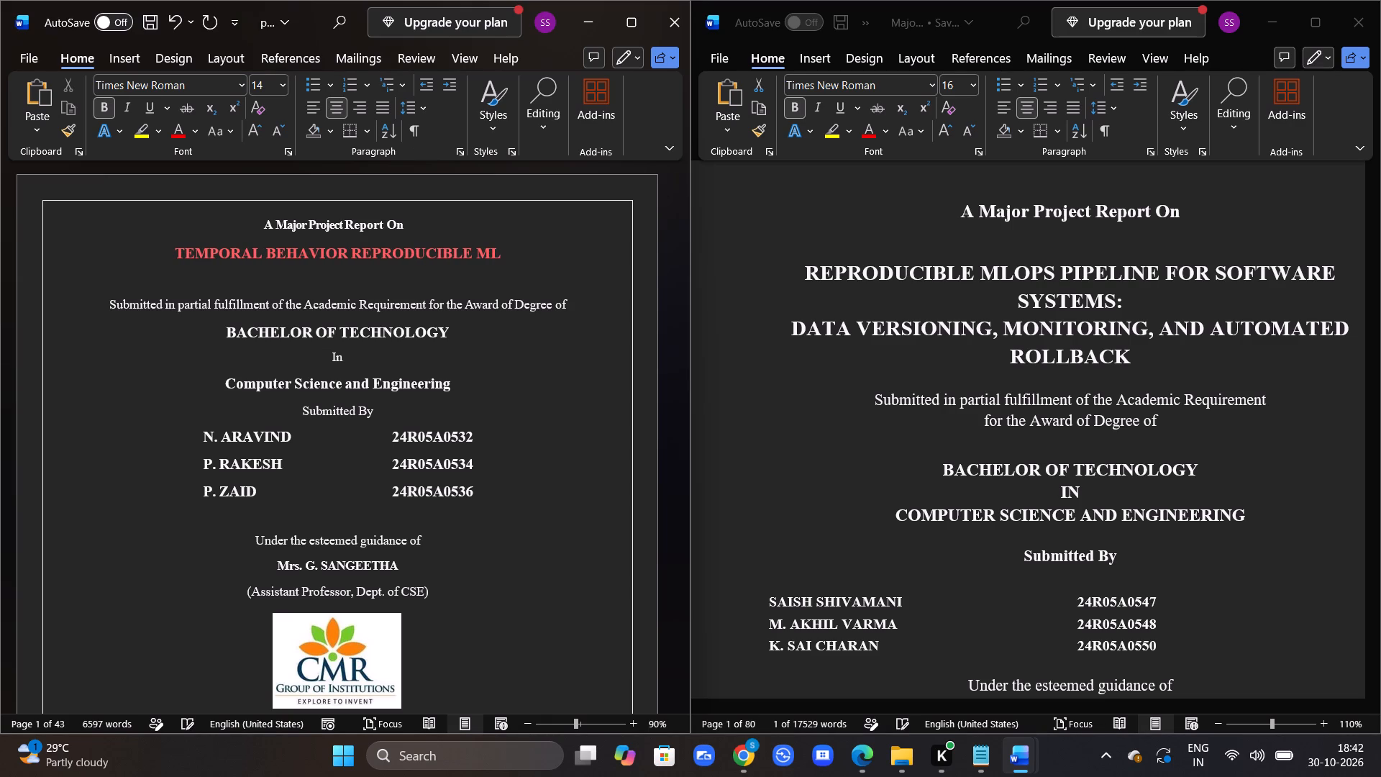
{"action": "key", "text": "p"}
{"action": "key", "text": "BackSpace"}
{"action": "type", "text": "OPS"}
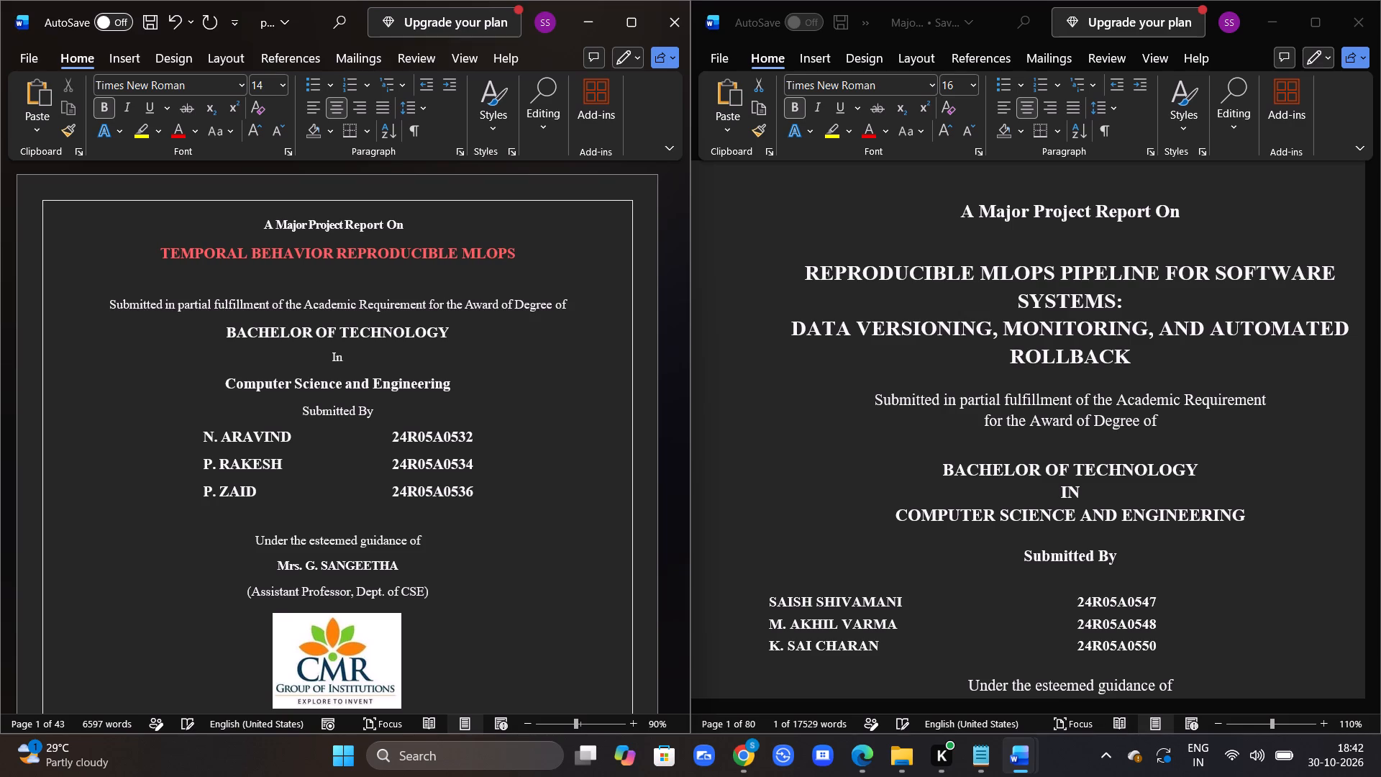
{"action": "key", "text": "space"}
{"action": "type", "text": "PIPE"}
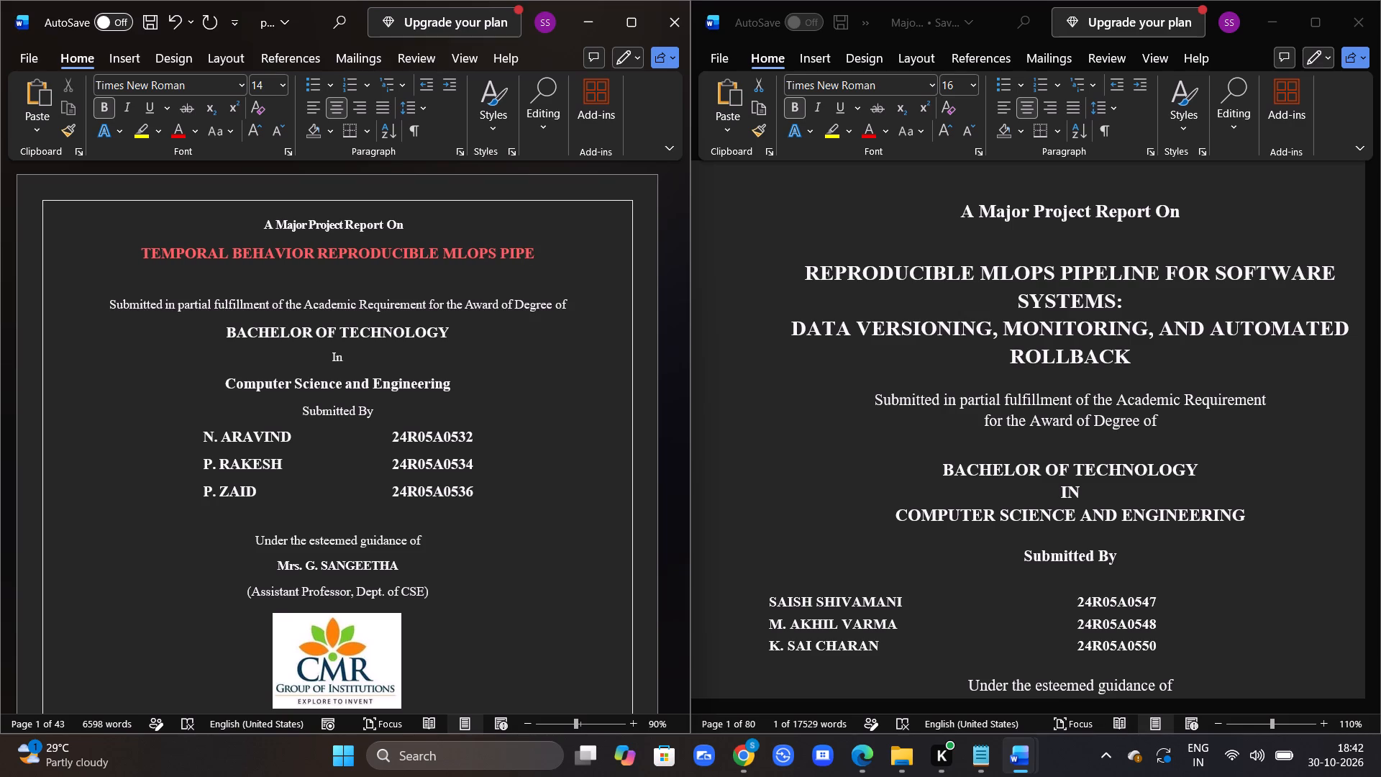
{"action": "type", "text": "LINE FOR SOFTWARE"}
Delete the leftover old title words TEMPORAL BEHAVIOR before REPRODUCIBLE in the red cover title.
{"action": "key", "text": "Up"}
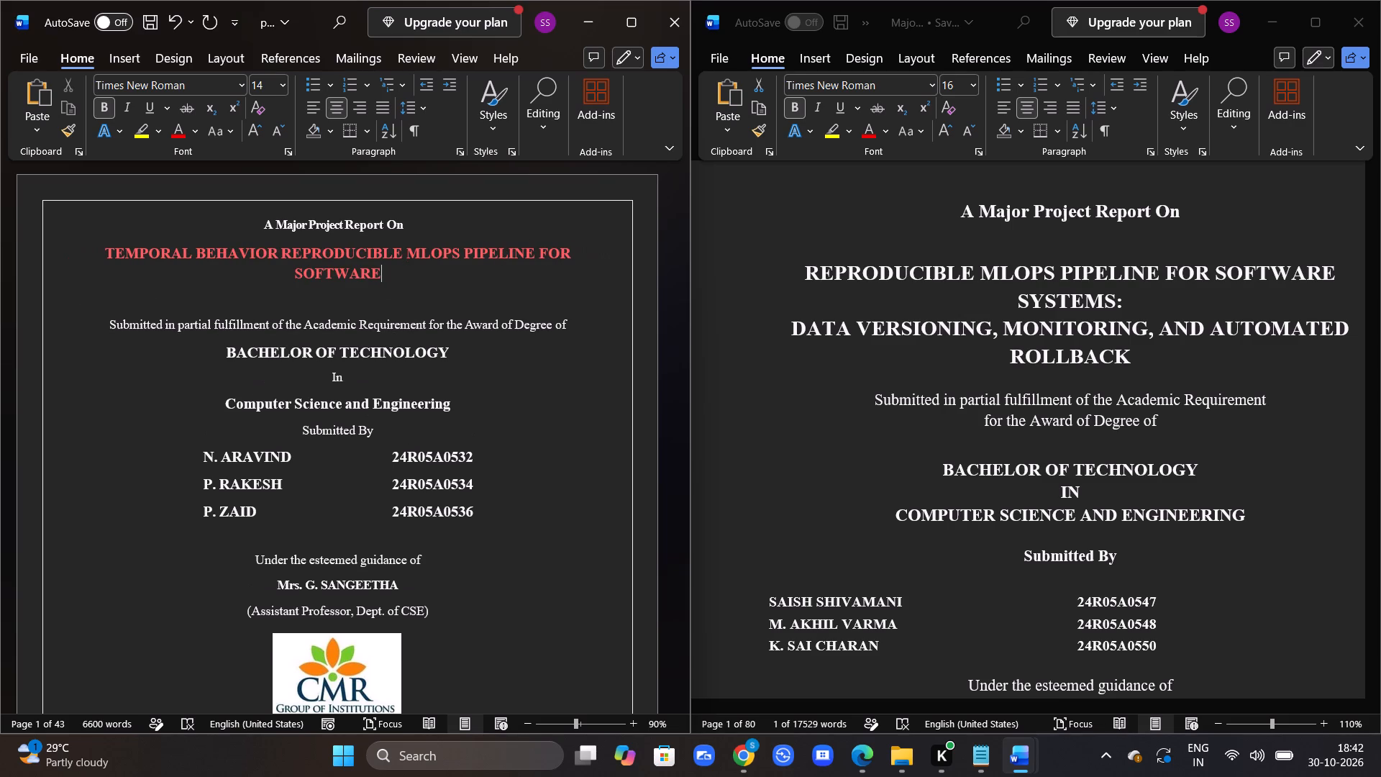
{"action": "key", "text": "Up"}
{"action": "key", "text": "Up"}
{"action": "key", "text": "Left"}
{"action": "key", "text": "Up"}
{"action": "key", "text": "Left"}
{"action": "key", "text": "Left"}
{"action": "key", "text": "Left"}
{"action": "key", "text": "Left"}
{"action": "key", "text": "Left"}
{"action": "key", "text": "Left"}
{"action": "key", "text": "Left"}
{"action": "key", "text": "Left"}
{"action": "key", "text": "Left"}
{"action": "key", "text": "BackSpace"}
{"action": "key", "text": "BackSpace"}
{"action": "key", "text": "BackSpace"}
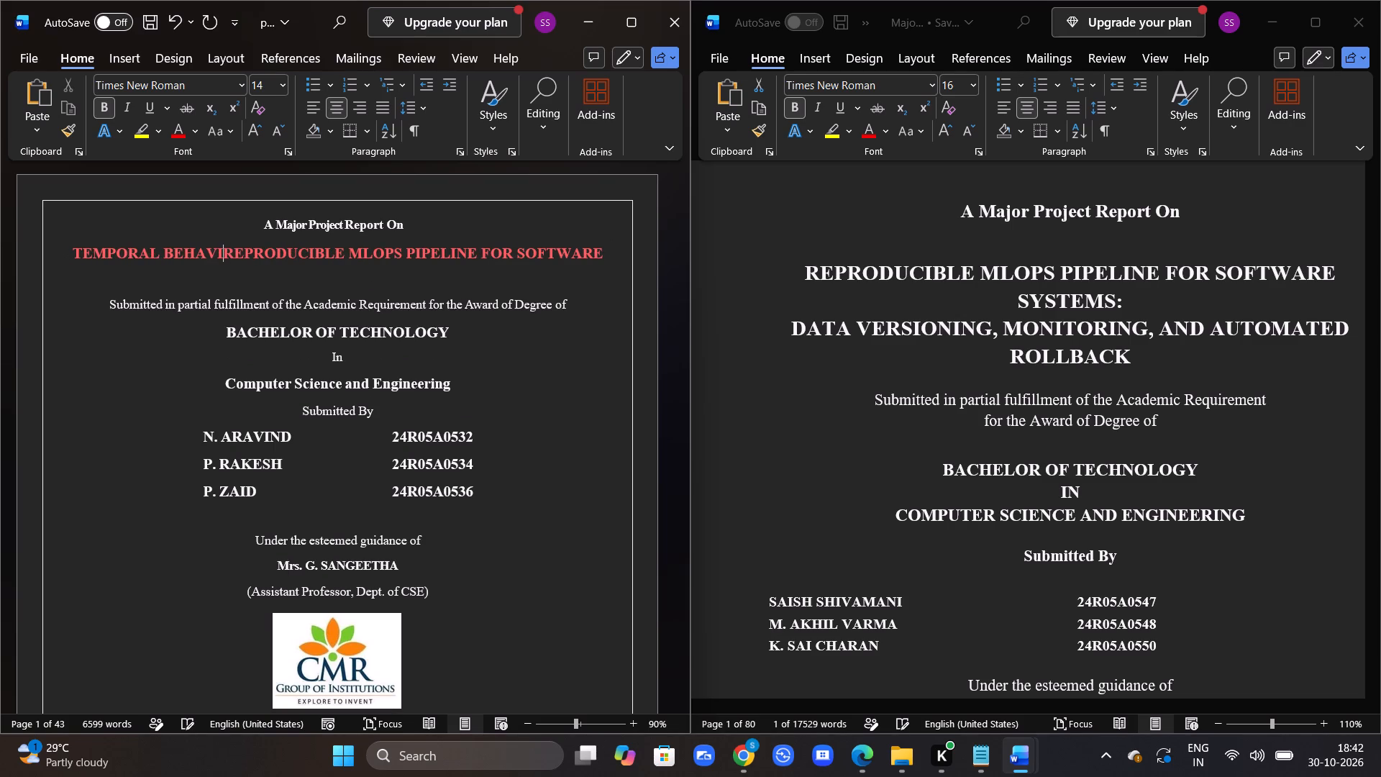
{"action": "key", "text": "BackSpace"}
{"action": "key", "text": "BackSpace"}
{"action": "key", "text": "BackSpace"}
{"action": "key", "text": "BackSpace"}
{"action": "key", "text": "BackSpace"}
{"action": "key", "text": "BackSpace"}
{"action": "key", "text": "BackSpace"}
{"action": "key", "text": "BackSpace"}
{"action": "key", "text": "BackSpace"}
{"action": "key", "text": "BackSpace"}
{"action": "key", "text": "BackSpace"}
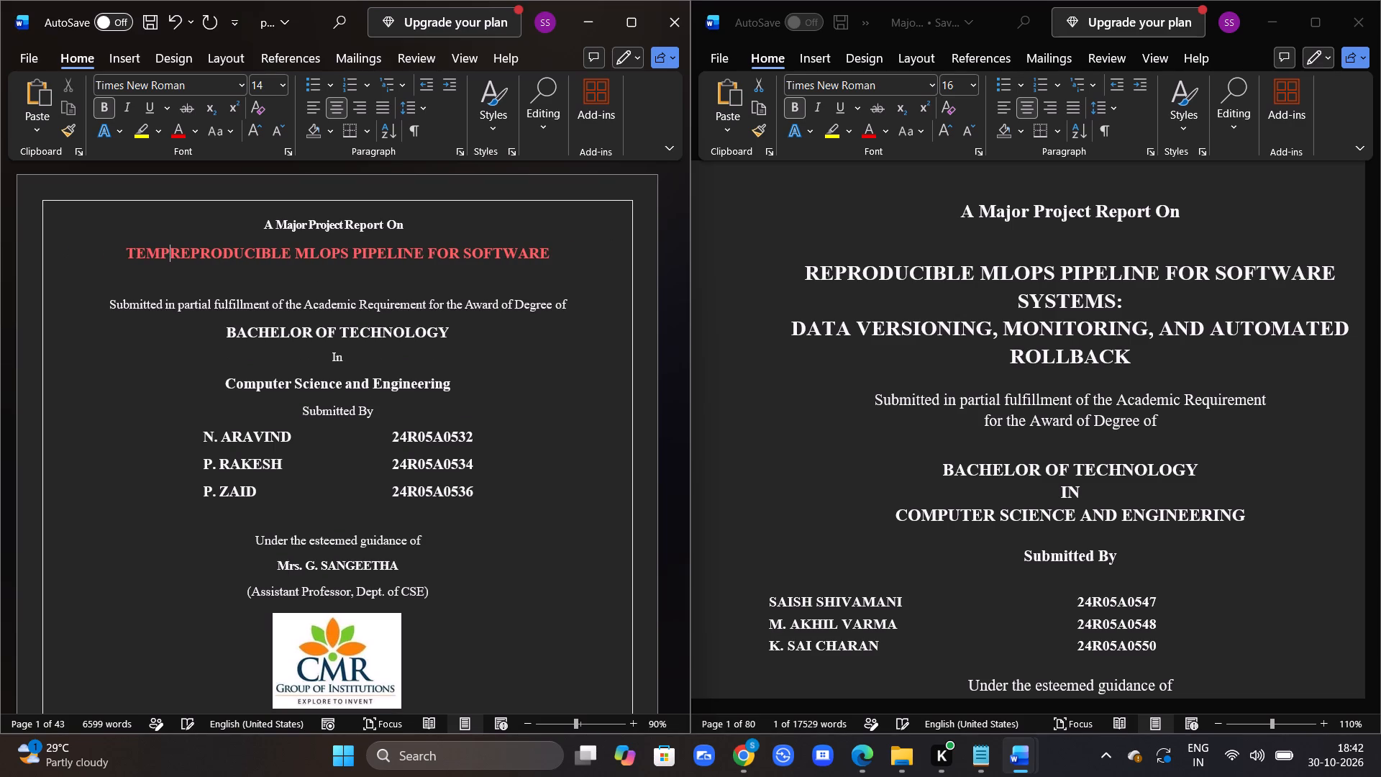
{"action": "key", "text": "BackSpace"}
{"action": "key", "text": "BackSpace"}
{"action": "key", "text": "BackSpace"}
{"action": "key", "text": "BackSpace"}
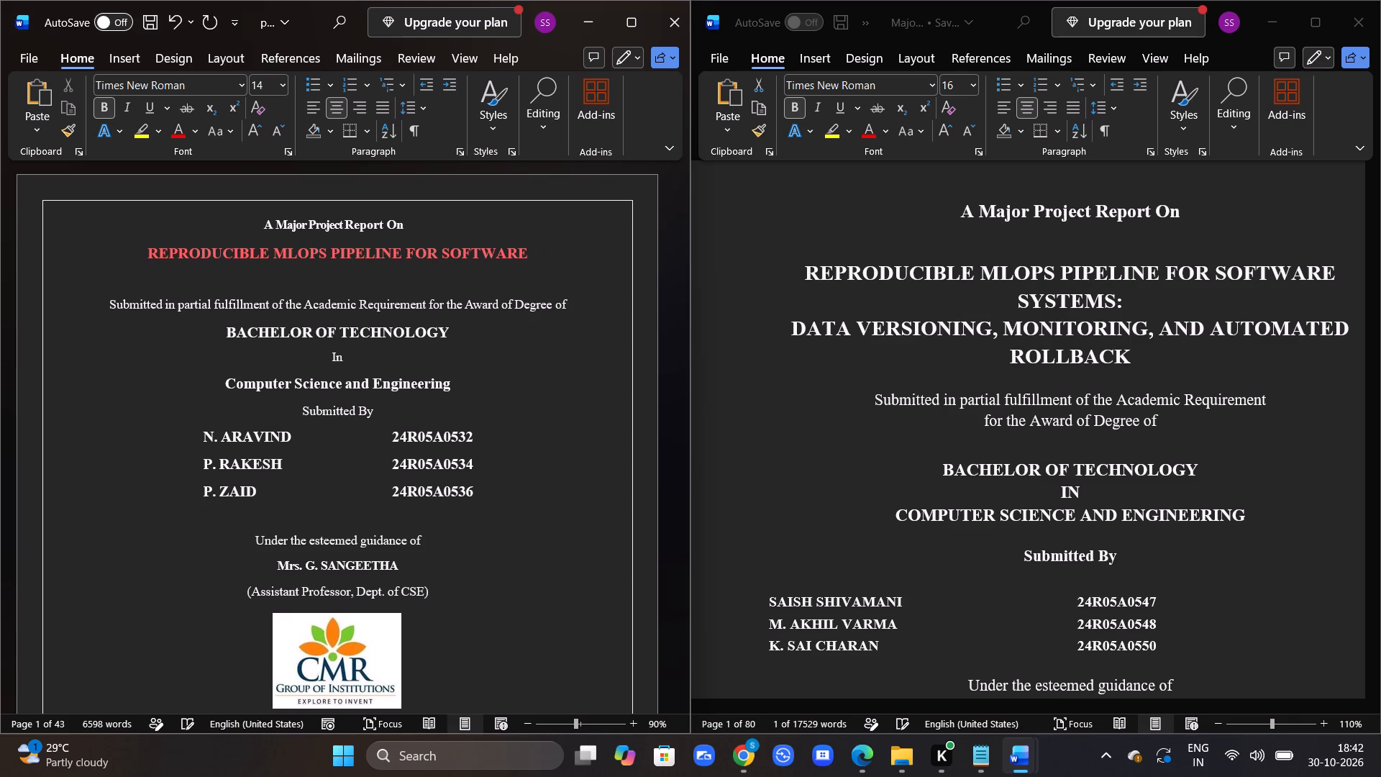
Append SYSTEMS: to the end of the red cover title, after SOFTWARE.
{"action": "key", "text": "Down"}
{"action": "key", "text": "Up"}
{"action": "key", "text": "Right"}
{"action": "key", "text": "Right"}
{"action": "key", "text": "Right"}
{"action": "key", "text": "Right"}
{"action": "key", "text": "Right"}
{"action": "key", "text": "Right"}
{"action": "key", "text": "Right"}
{"action": "key", "text": "Right"}
{"action": "key", "text": "Right"}
{"action": "key", "text": "Right"}
{"action": "key", "text": "Right"}
{"action": "key", "text": "Right"}
{"action": "key", "text": "Right"}
{"action": "key", "text": "Right"}
{"action": "key", "text": "Right"}
{"action": "key", "text": "Right"}
{"action": "key", "text": "Right"}
{"action": "key", "text": "Right"}
{"action": "key", "text": "Right"}
{"action": "key", "text": "Right"}
{"action": "key", "text": "Right"}
{"action": "key", "text": "space"}
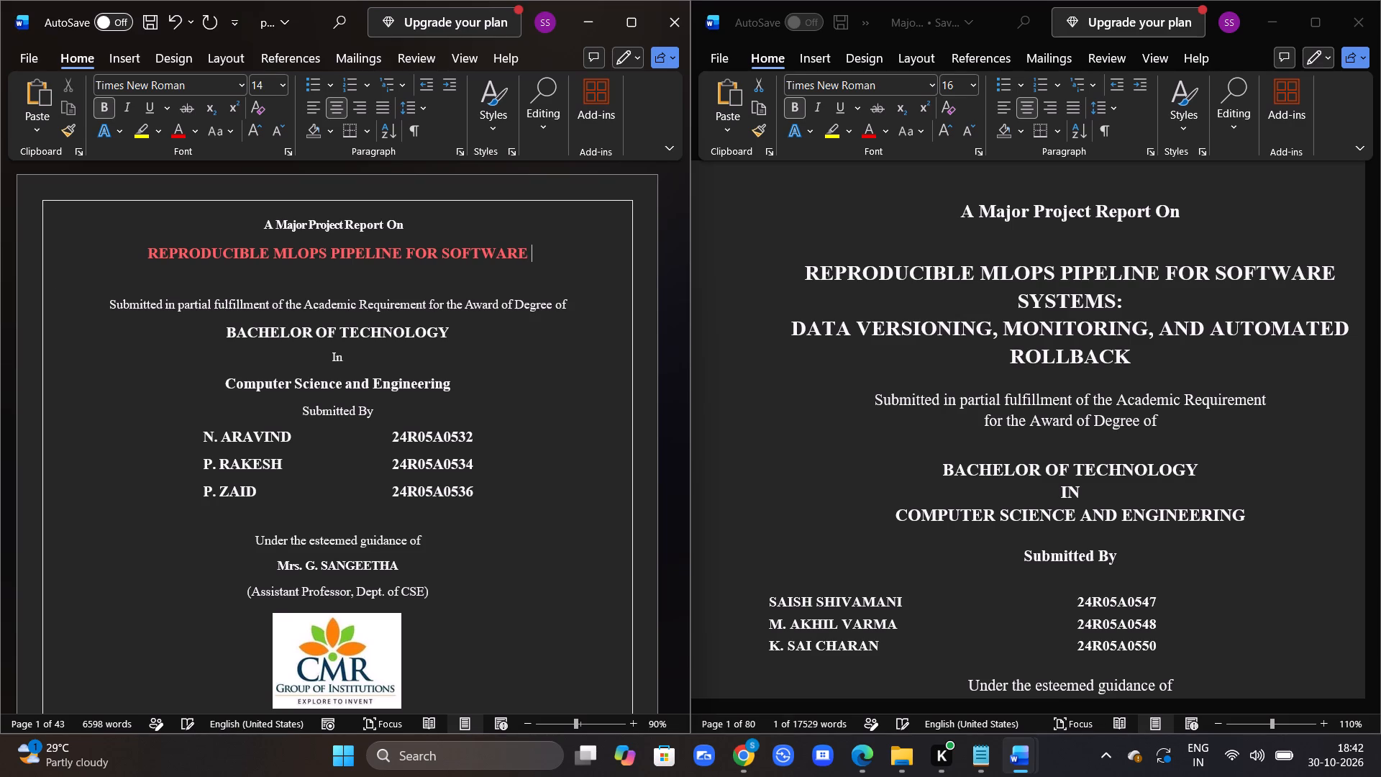
{"action": "type", "text": "SYSTEM"}
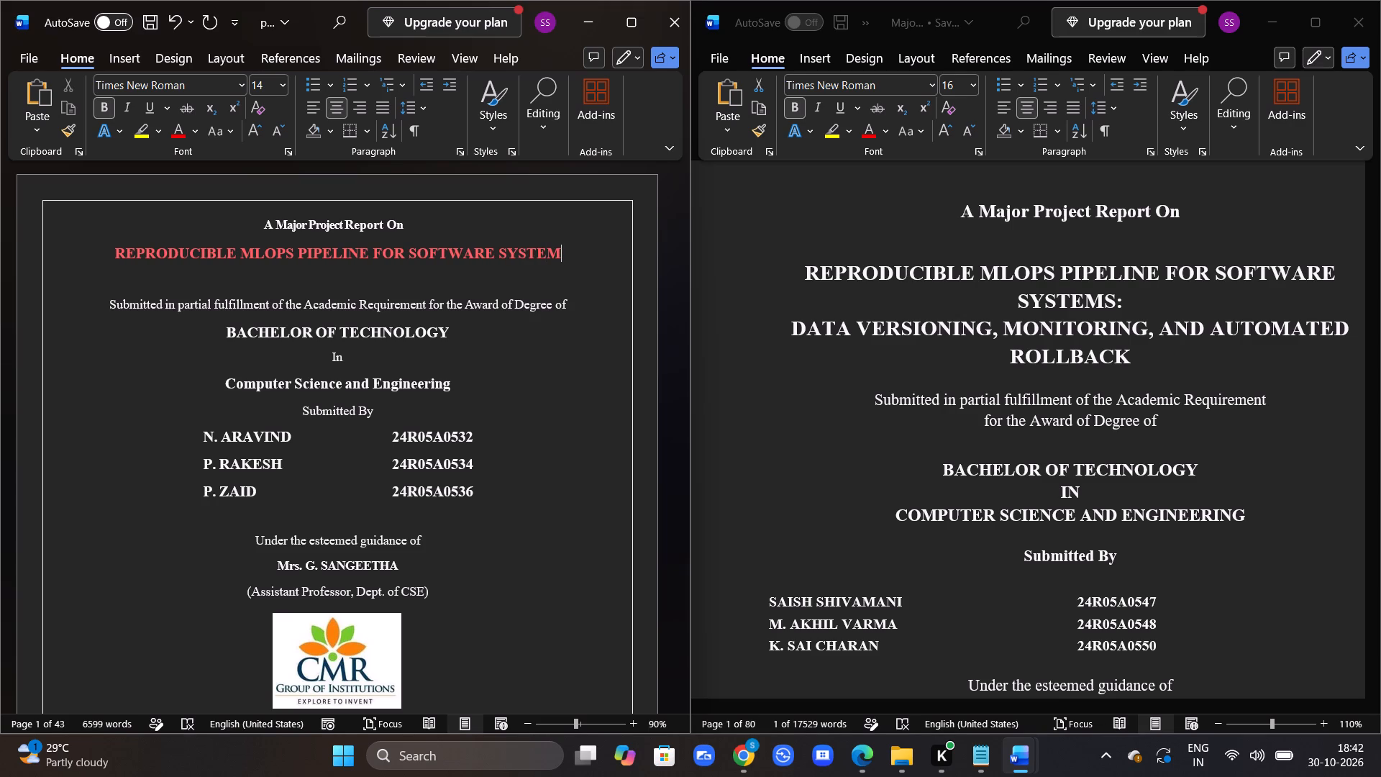
{"action": "type", "text": "S:"}
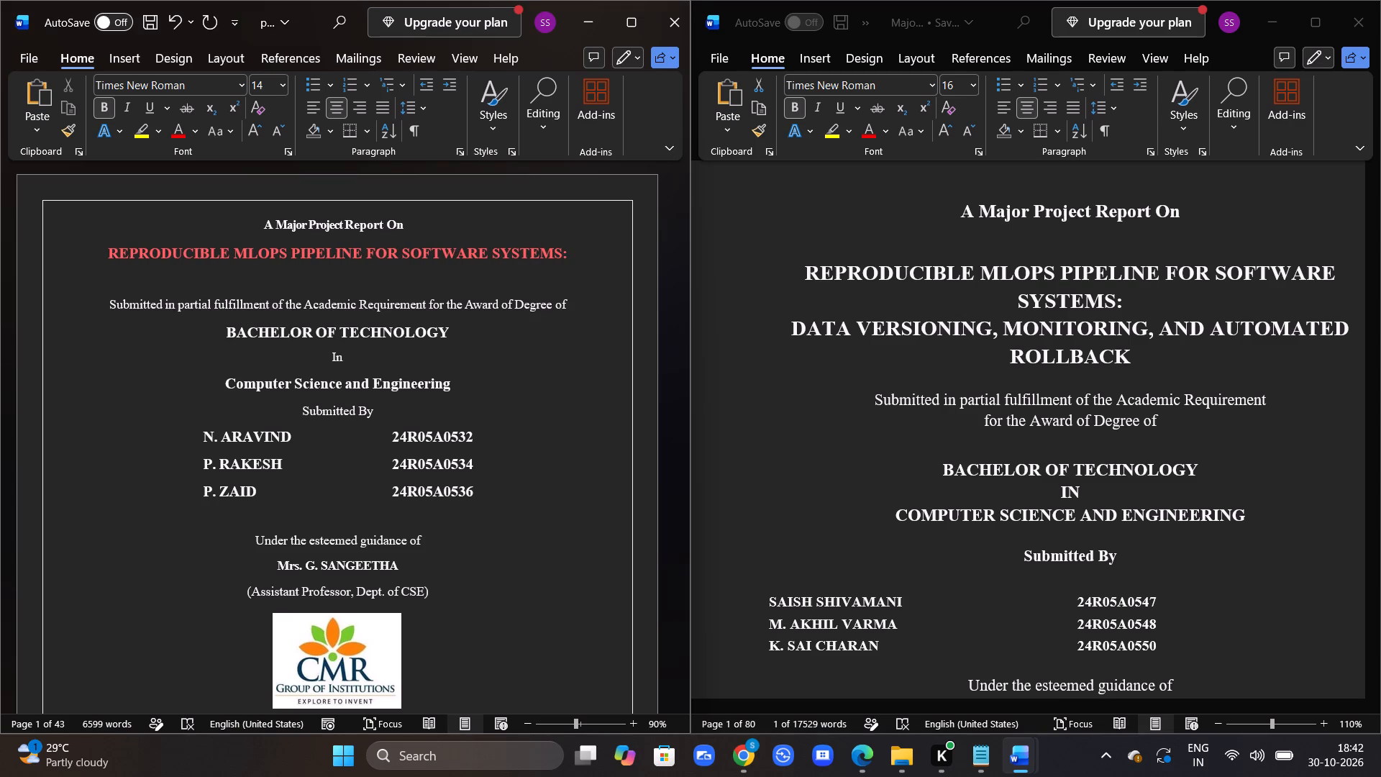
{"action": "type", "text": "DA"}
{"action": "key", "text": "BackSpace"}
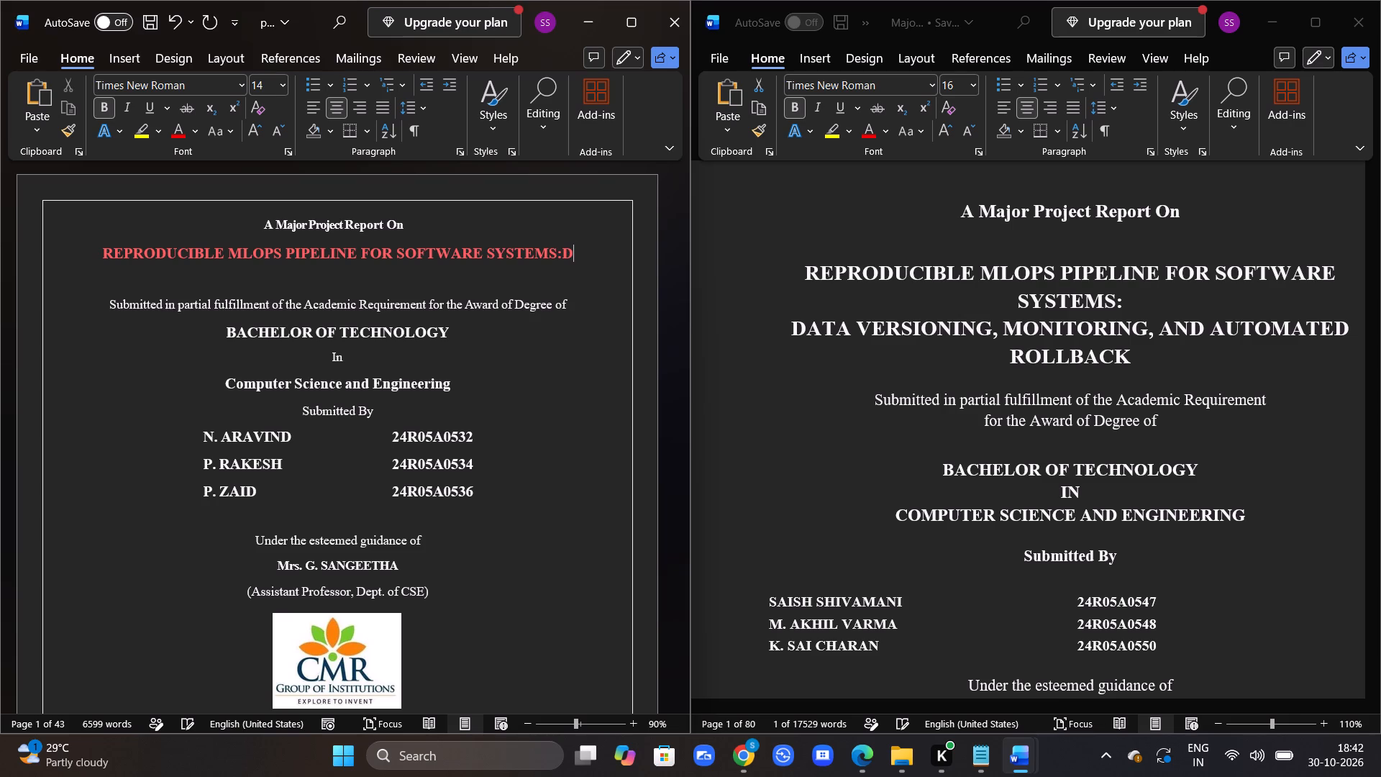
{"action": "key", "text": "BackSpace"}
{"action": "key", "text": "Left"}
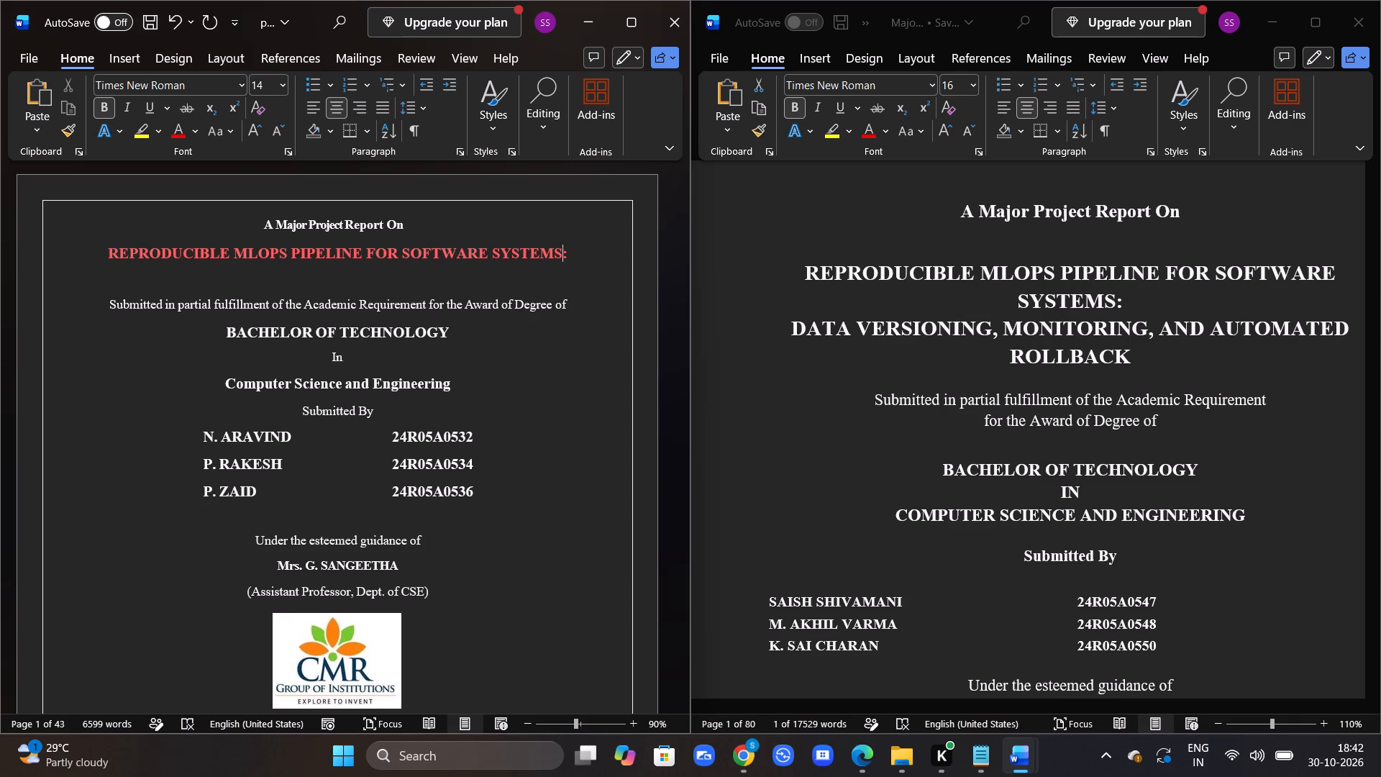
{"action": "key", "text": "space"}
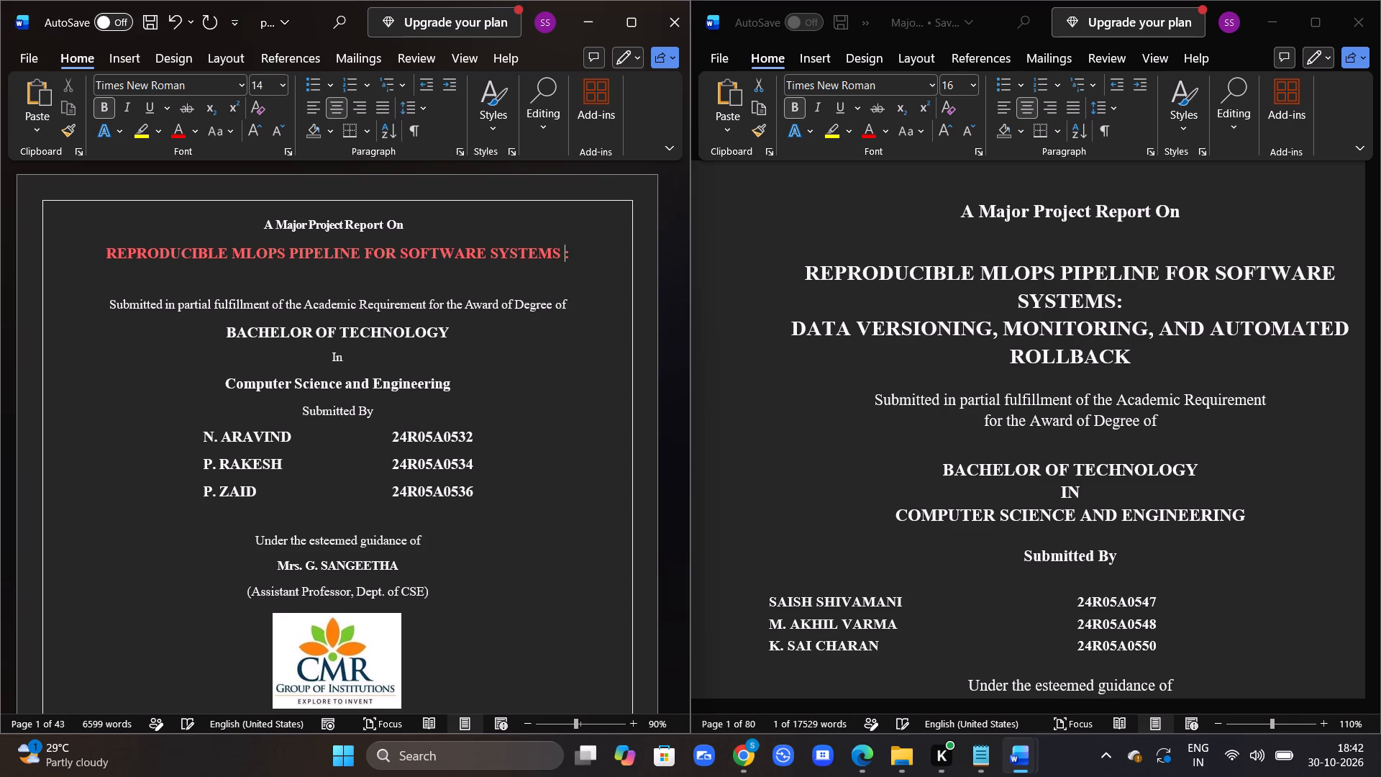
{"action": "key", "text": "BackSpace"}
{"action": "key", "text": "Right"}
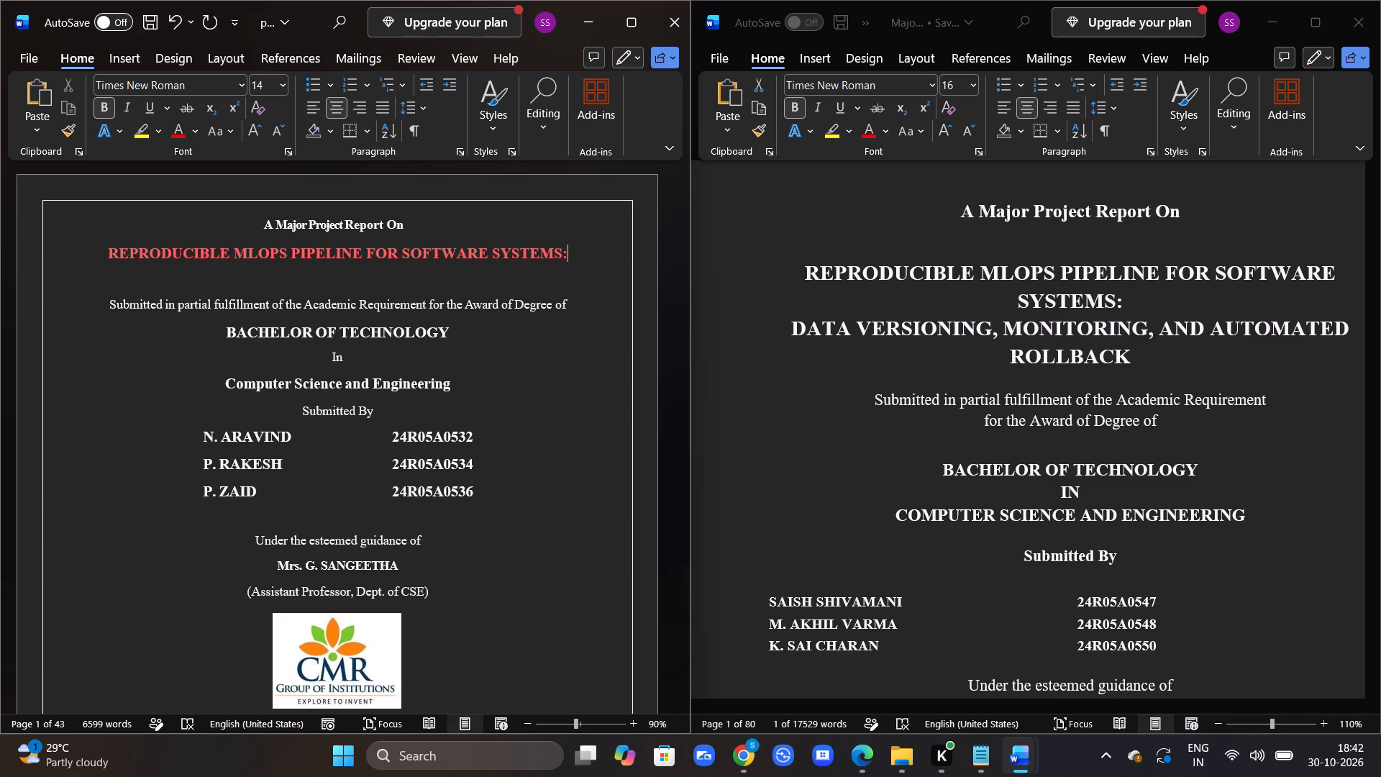
Continue the red cover title after the colon with DATA VERSIONING, MONITORING, including the trailing comma.
{"action": "key", "text": "space"}
{"action": "type", "text": "DA"}
{"action": "type", "text": "TA"}
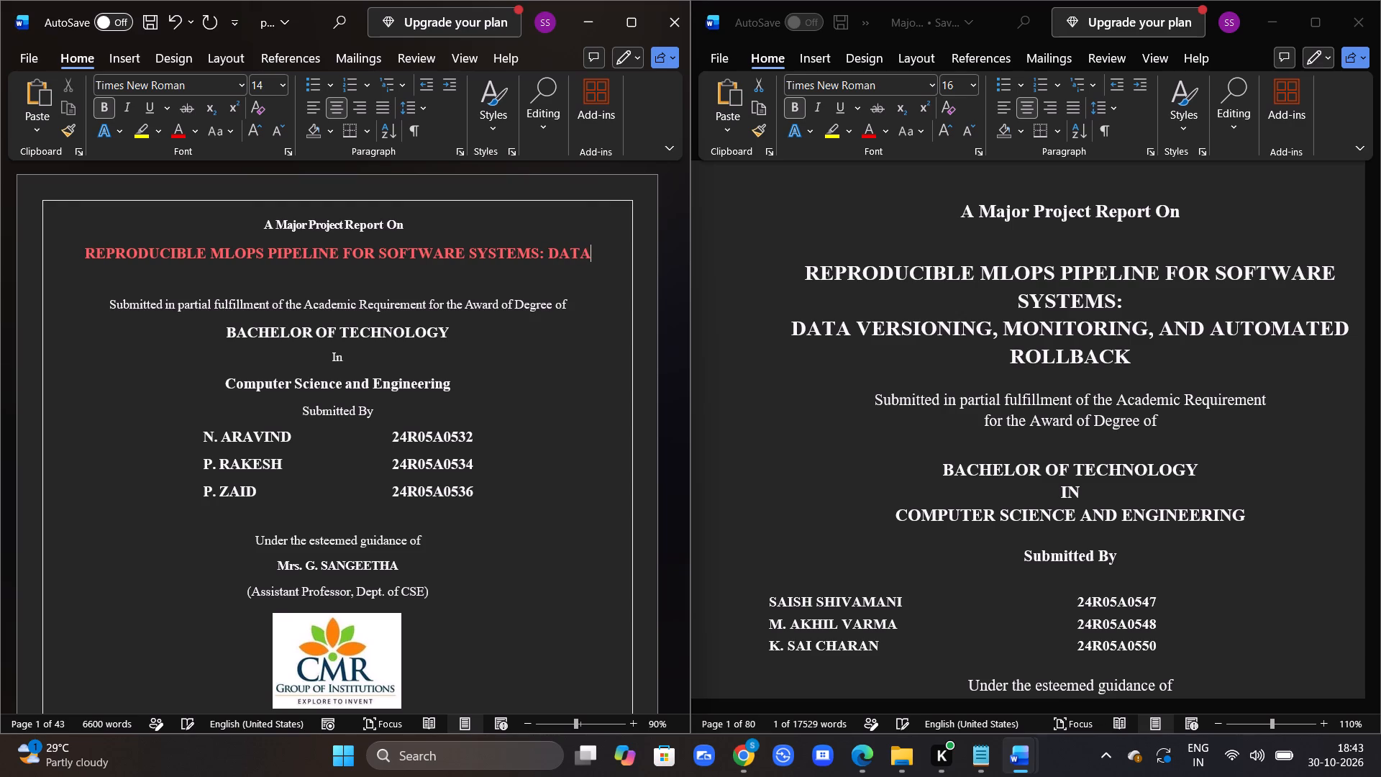
{"action": "key", "text": "space"}
{"action": "type", "text": "VERSION"}
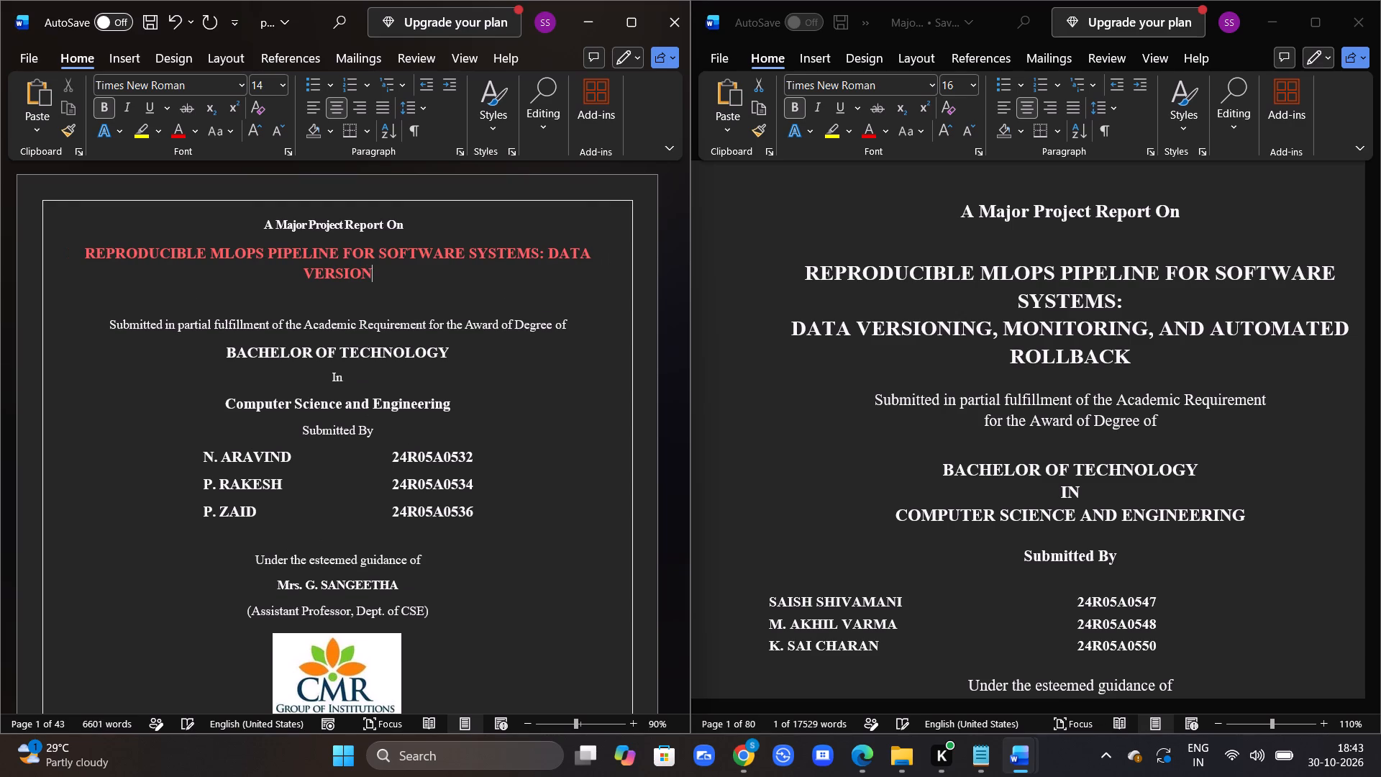
{"action": "type", "text": "ING"}
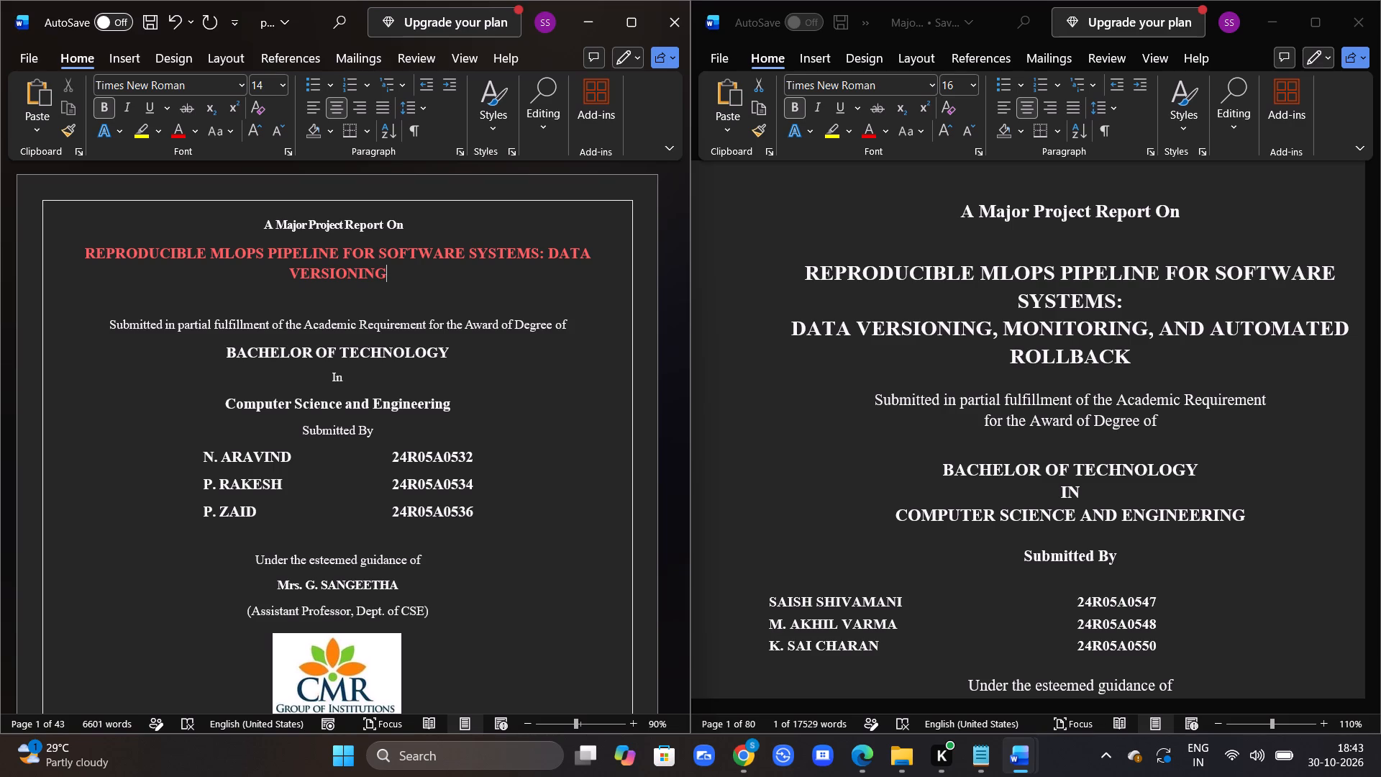
{"action": "type", "text": ","}
{"action": "key", "text": "space"}
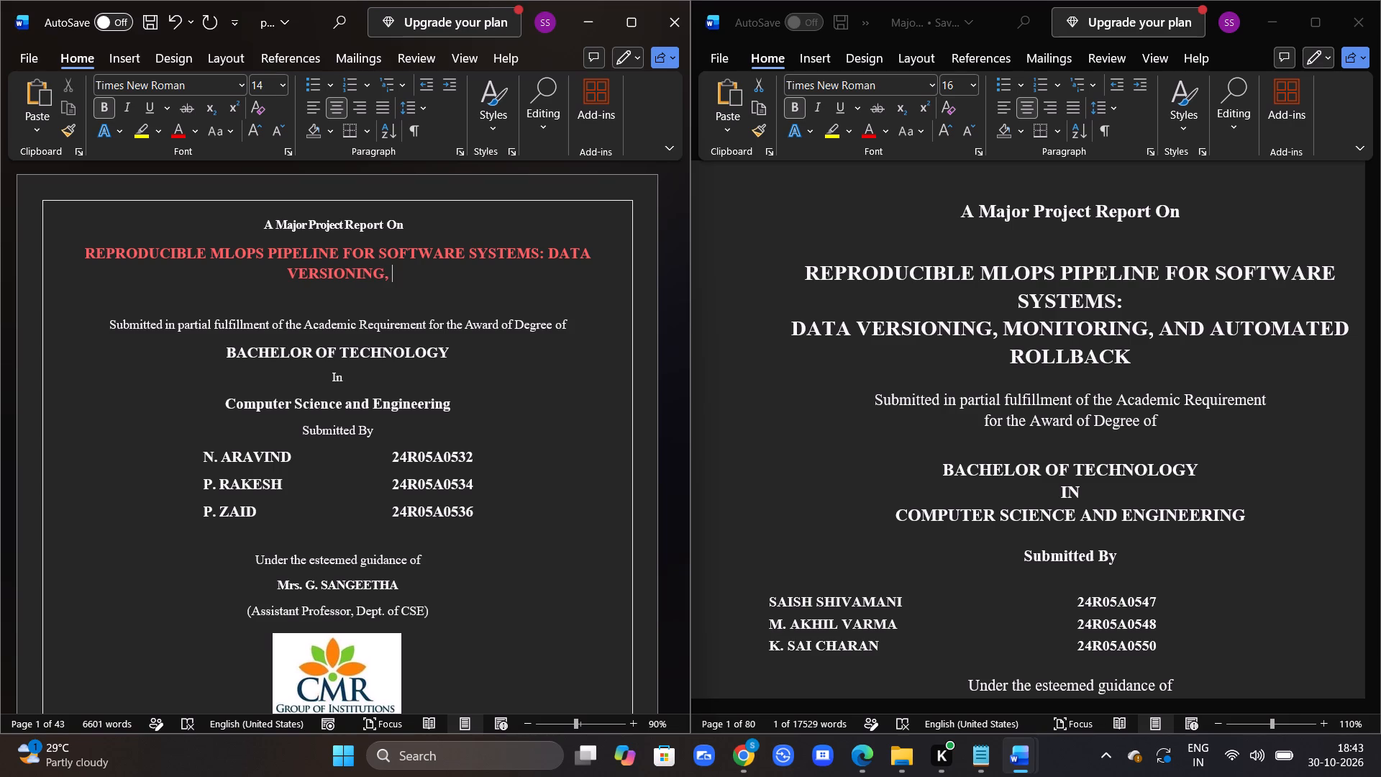
{"action": "type", "text": "MONITORING"}
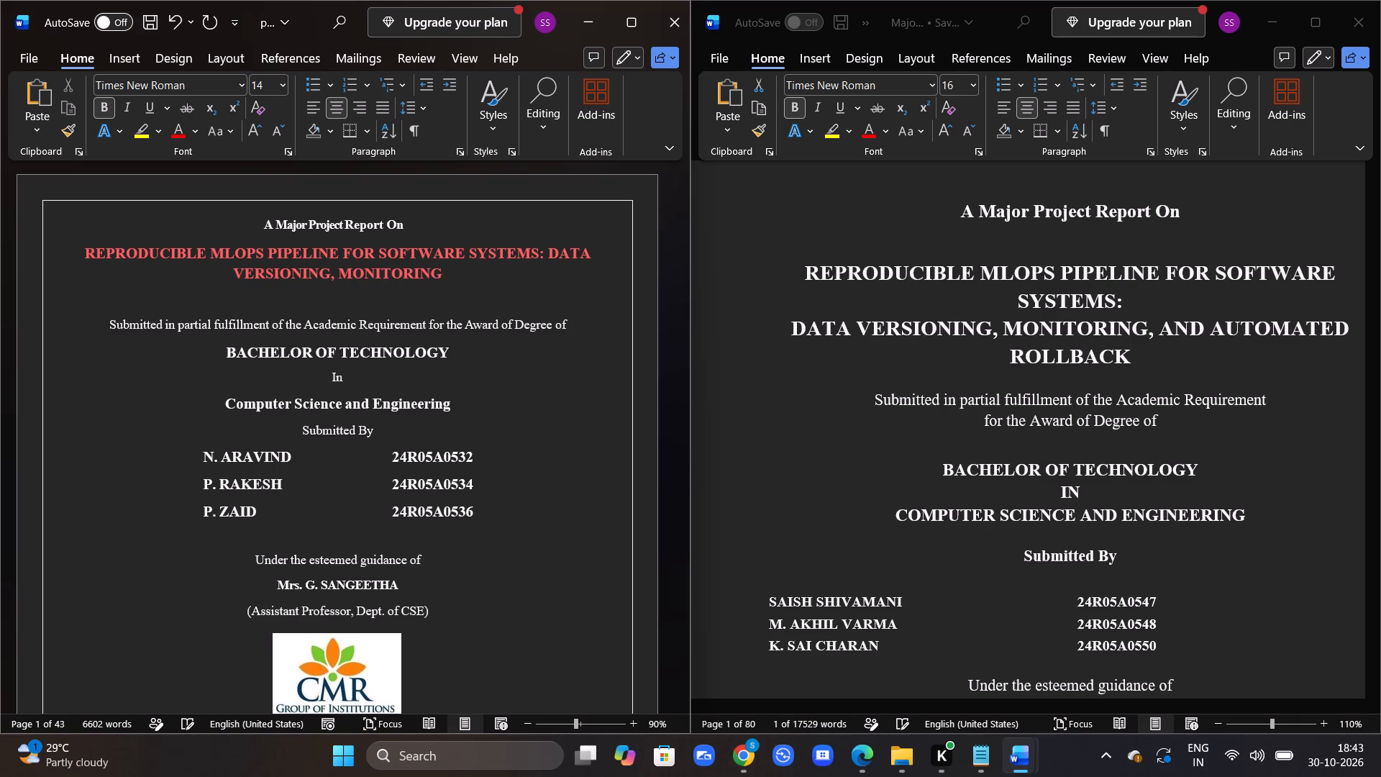
{"action": "key", "text": "comma"}
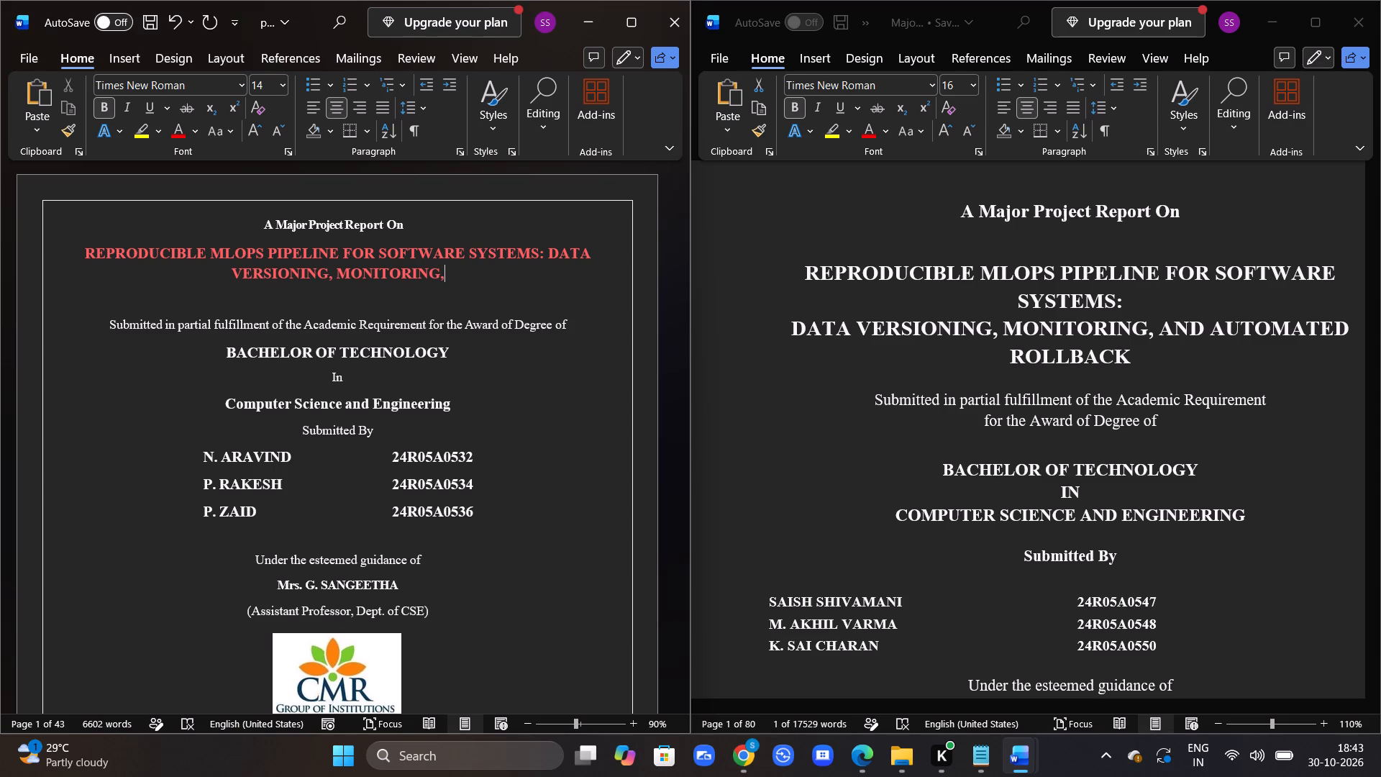
Complete the red cover title after MONITORING, with the words AND AUTOMATED ROLLBACK.
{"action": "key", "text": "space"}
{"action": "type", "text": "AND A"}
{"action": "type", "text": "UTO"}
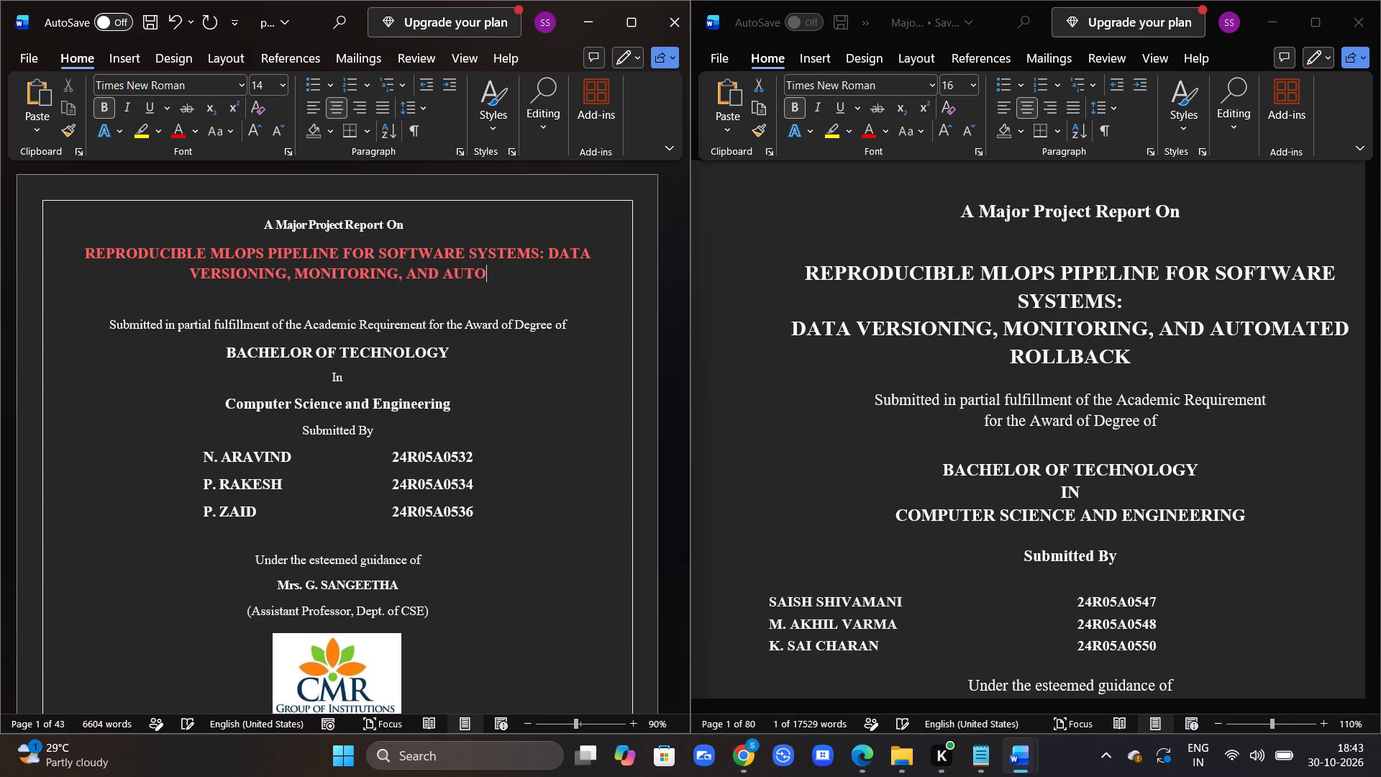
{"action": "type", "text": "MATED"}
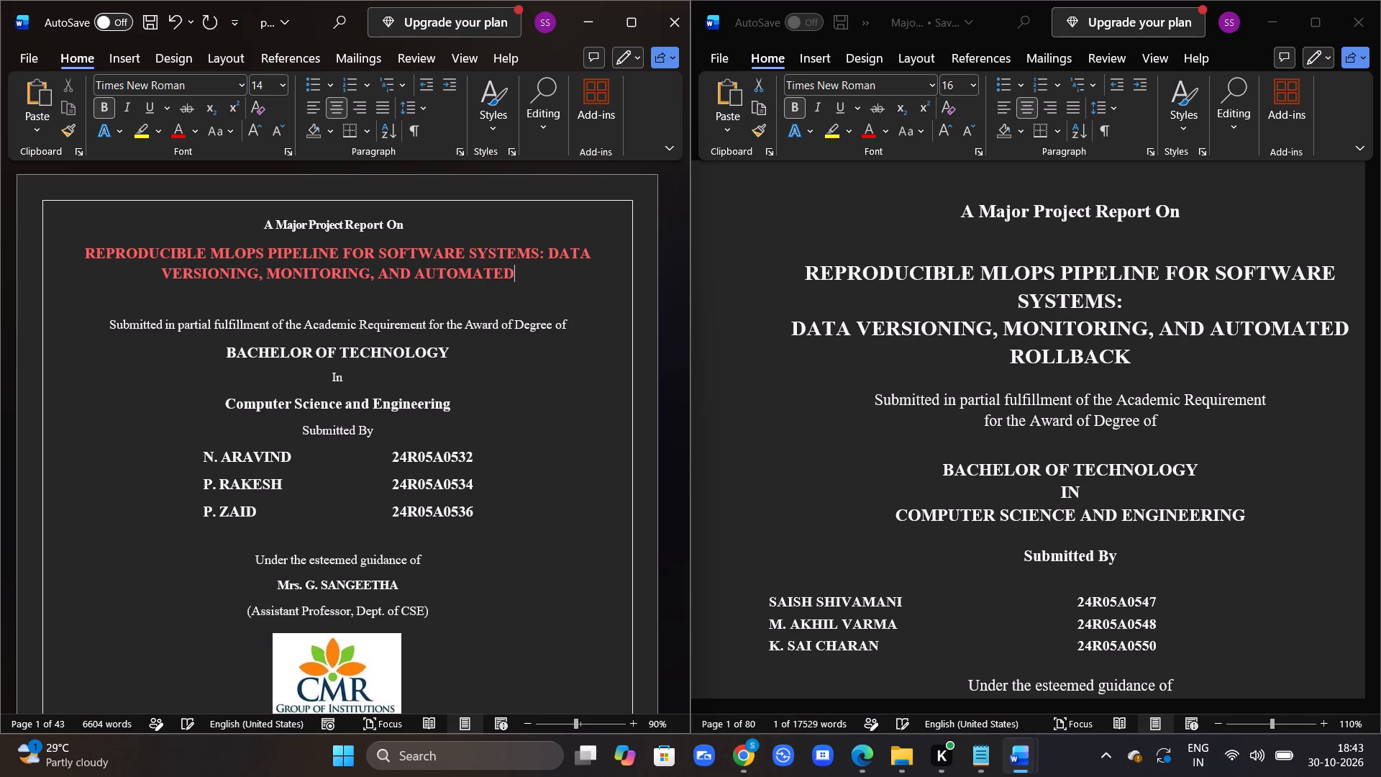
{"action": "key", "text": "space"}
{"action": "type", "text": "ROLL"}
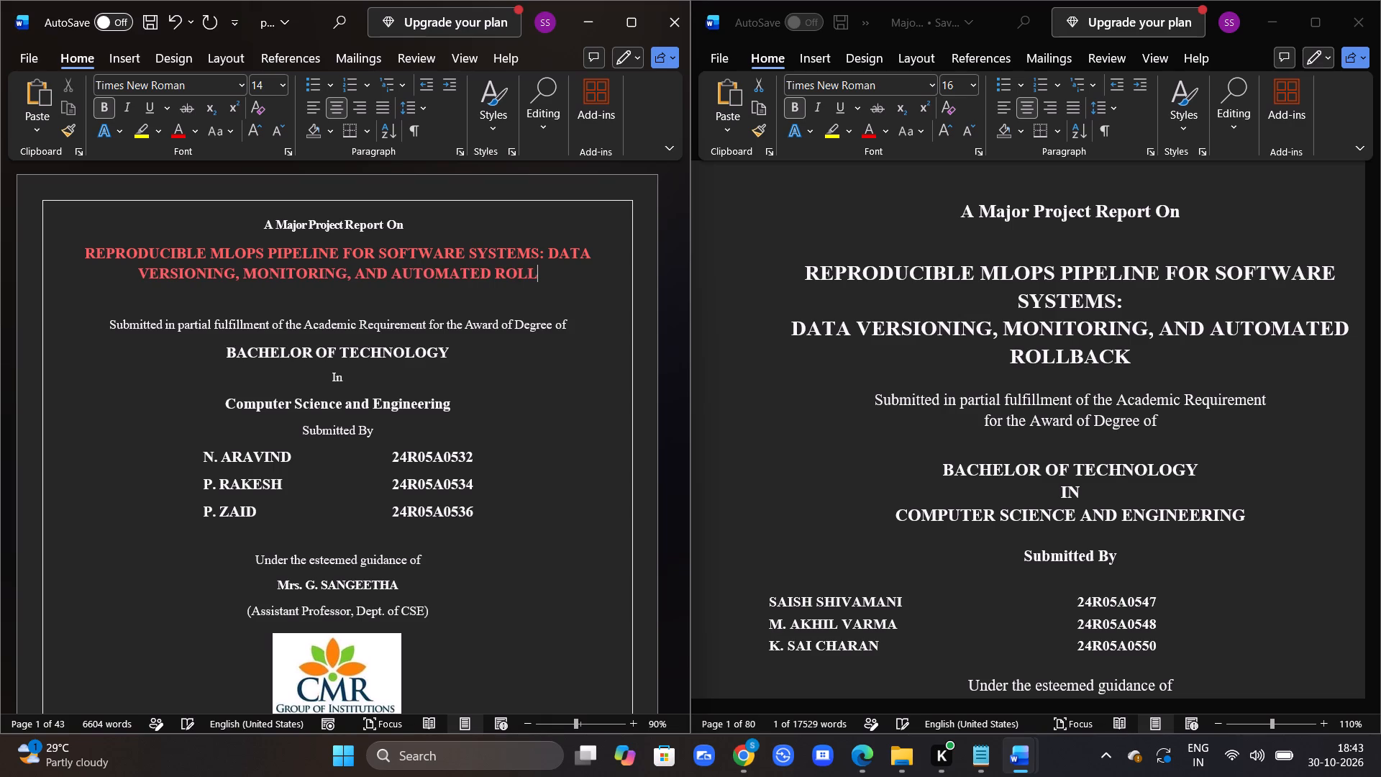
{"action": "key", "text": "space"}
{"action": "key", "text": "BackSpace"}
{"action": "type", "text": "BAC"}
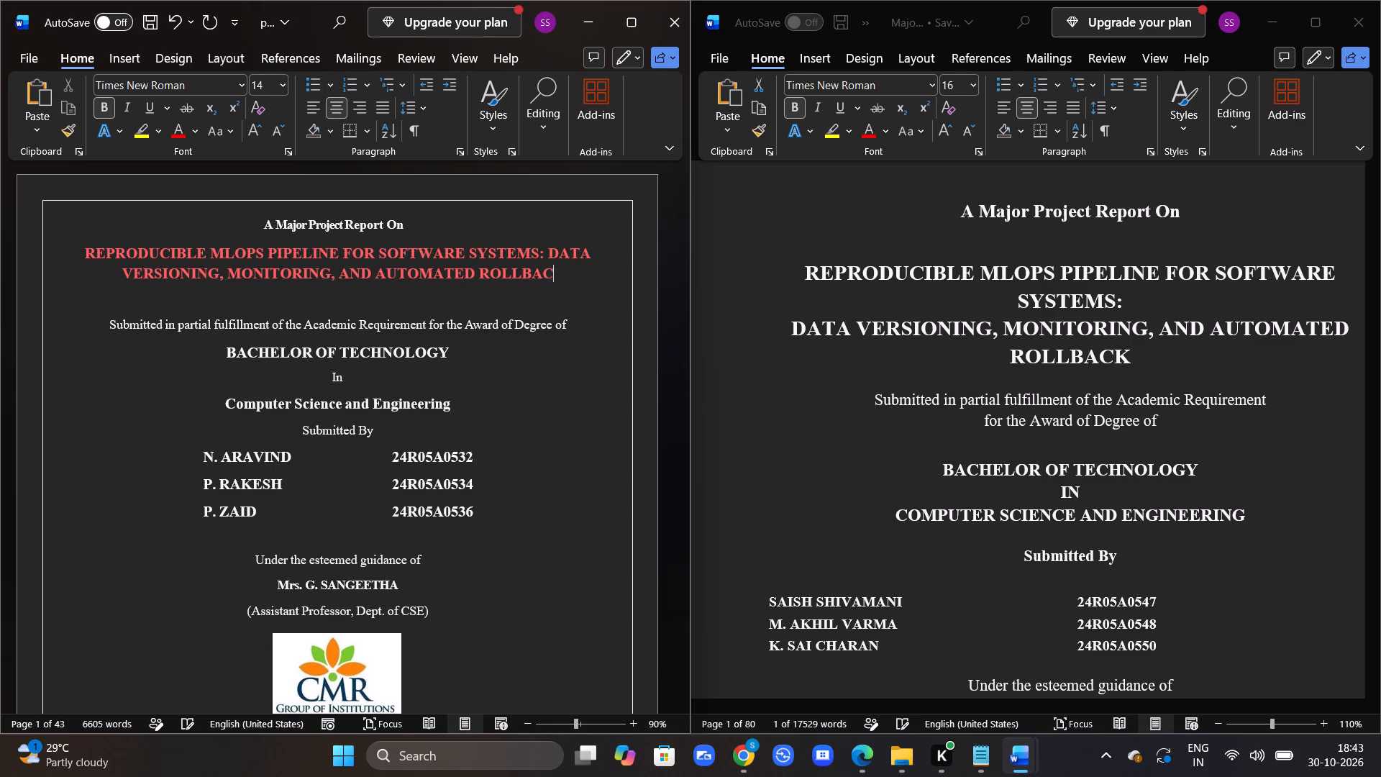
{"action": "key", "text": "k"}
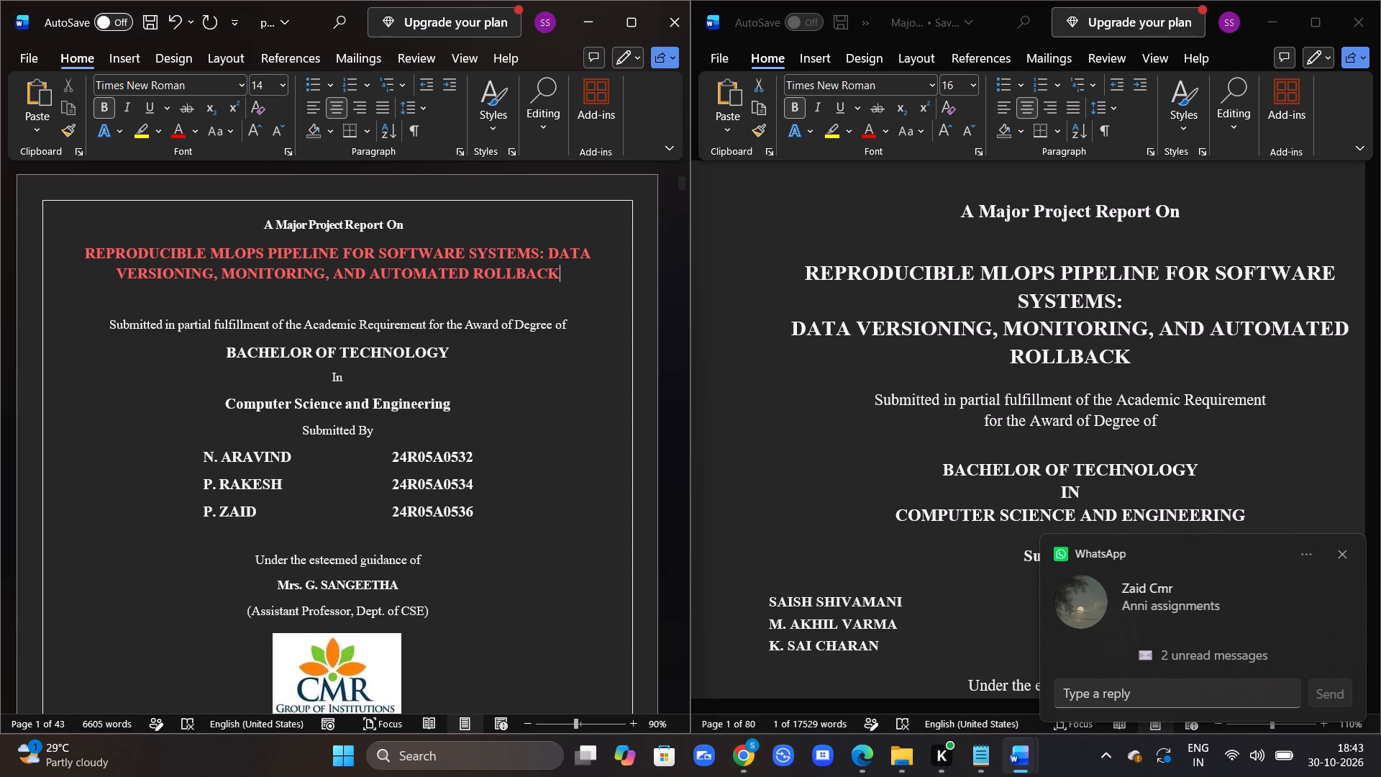
Remove the first student's name under Submitted By on the cover page with the red title.
{"action": "scroll", "coordinate": [929, 438], "scroll_direction": "down", "scroll_amount": 2}
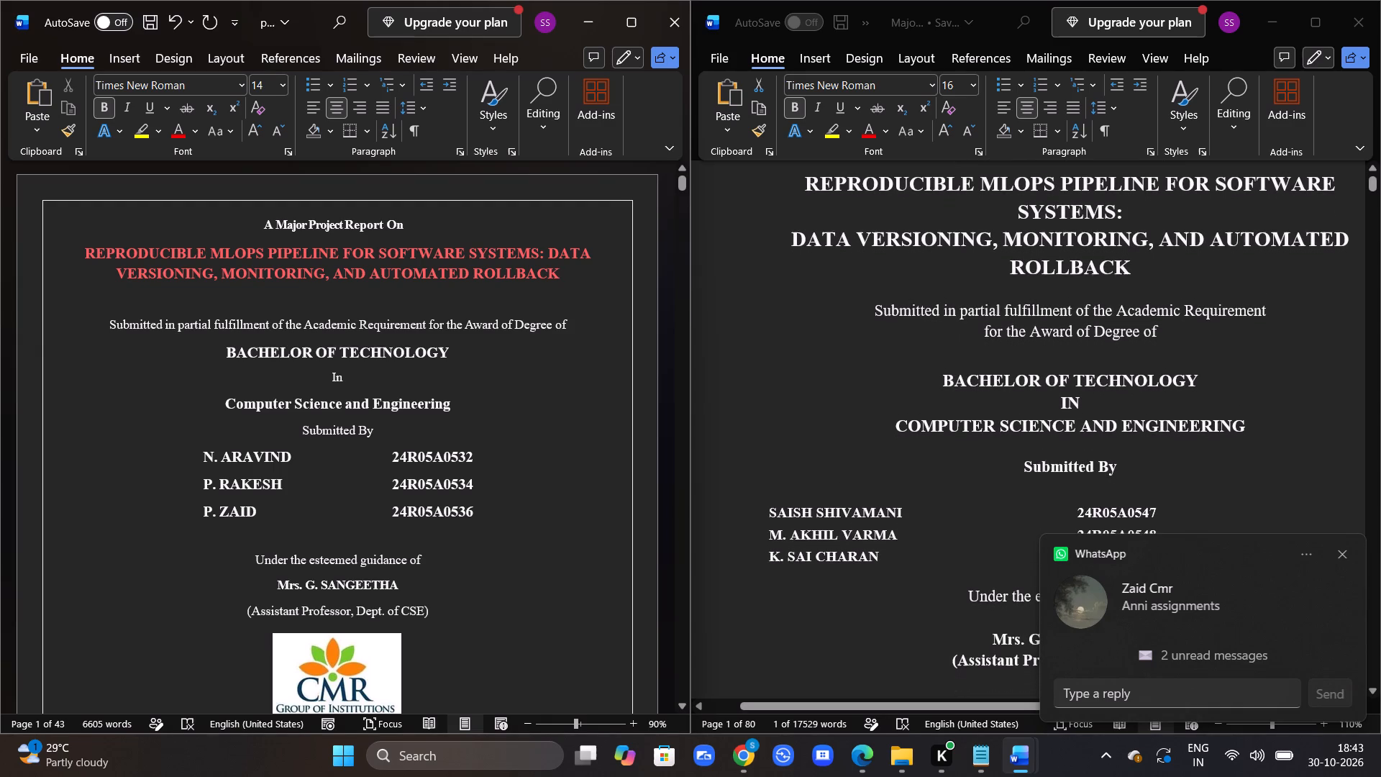
{"action": "left_click", "coordinate": [280, 447]}
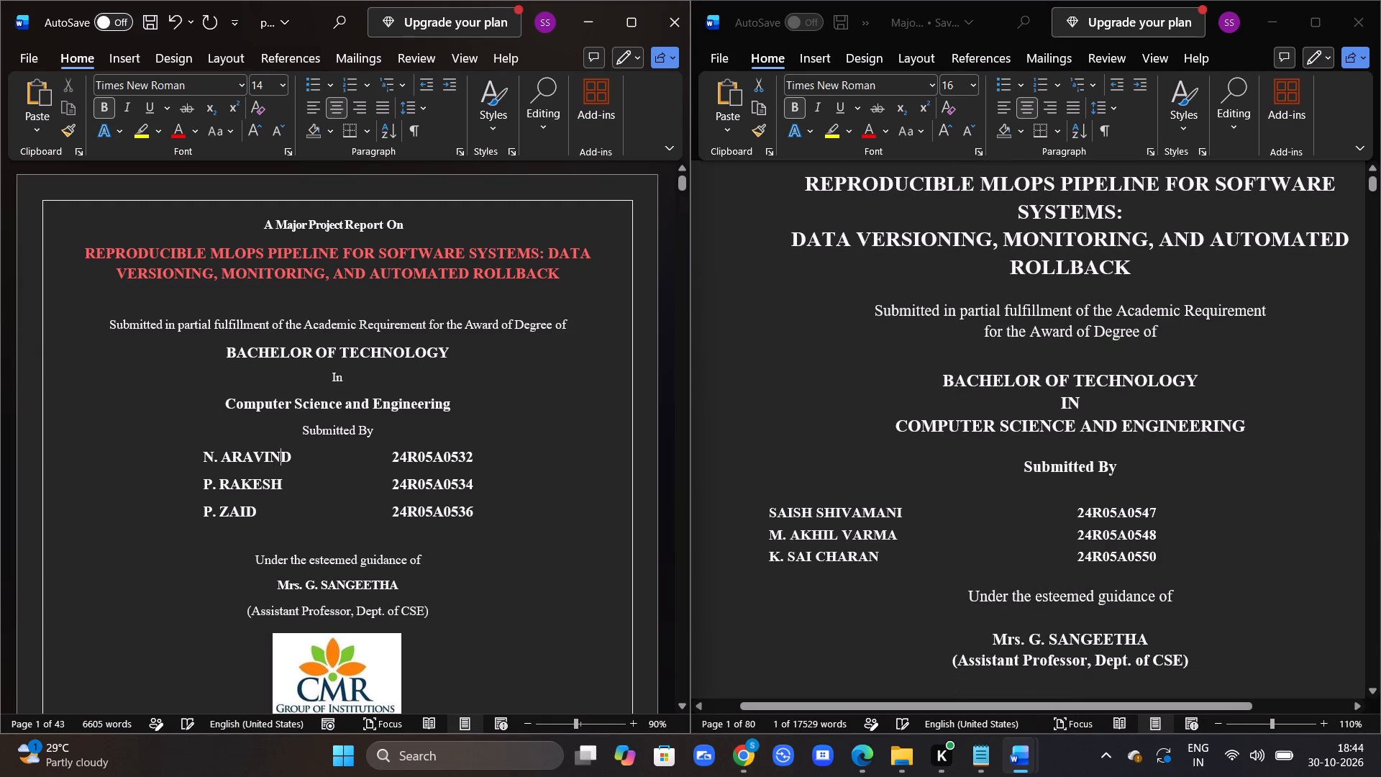
{"action": "key", "text": "Right"}
{"action": "key", "text": "BackSpace"}
{"action": "key", "text": "BackSpace"}
{"action": "key", "text": "BackSpace"}
{"action": "key", "text": "BackSpace"}
{"action": "key", "text": "BackSpace"}
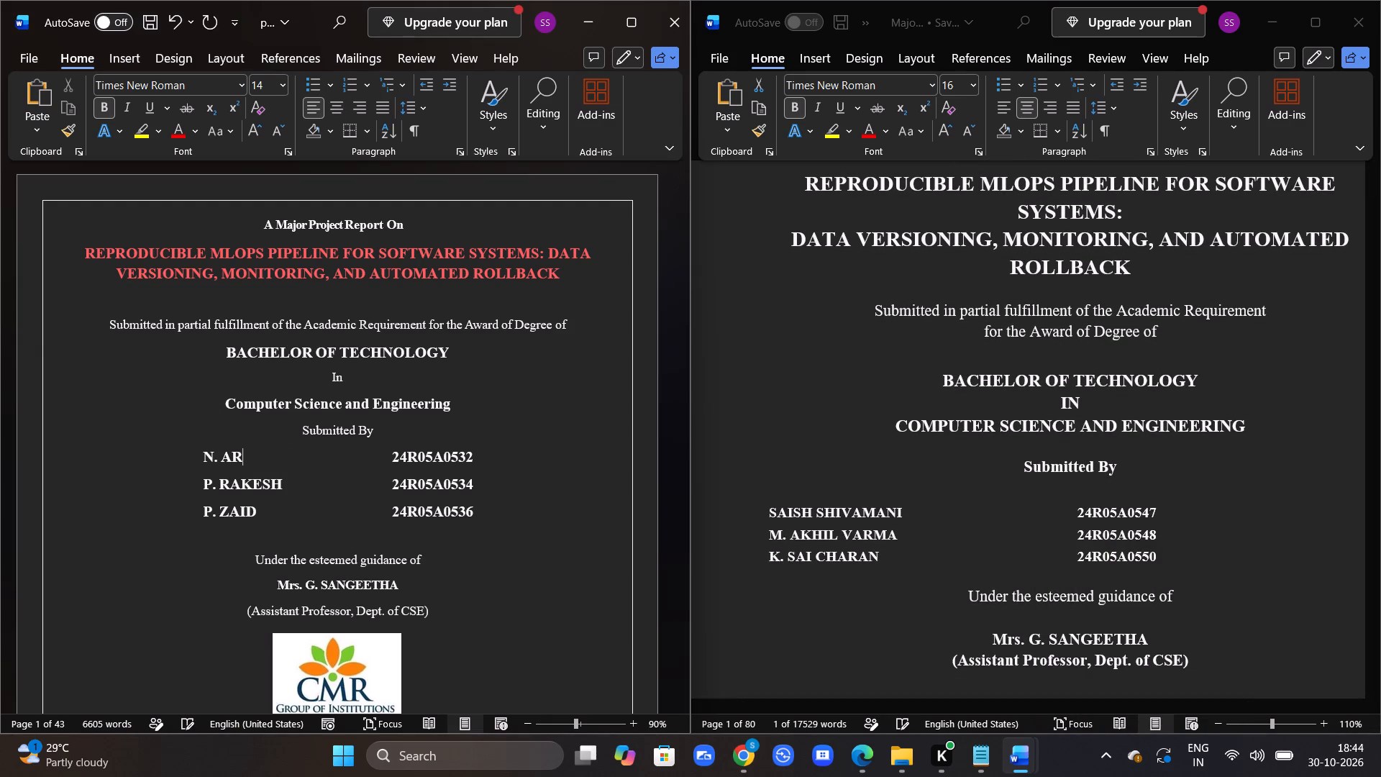
{"action": "key", "text": "BackSpace"}
{"action": "key", "text": "BackSpace"}
{"action": "key", "text": "BackSpace"}
{"action": "key", "text": "BackSpace"}
{"action": "key", "text": "BackSpace"}
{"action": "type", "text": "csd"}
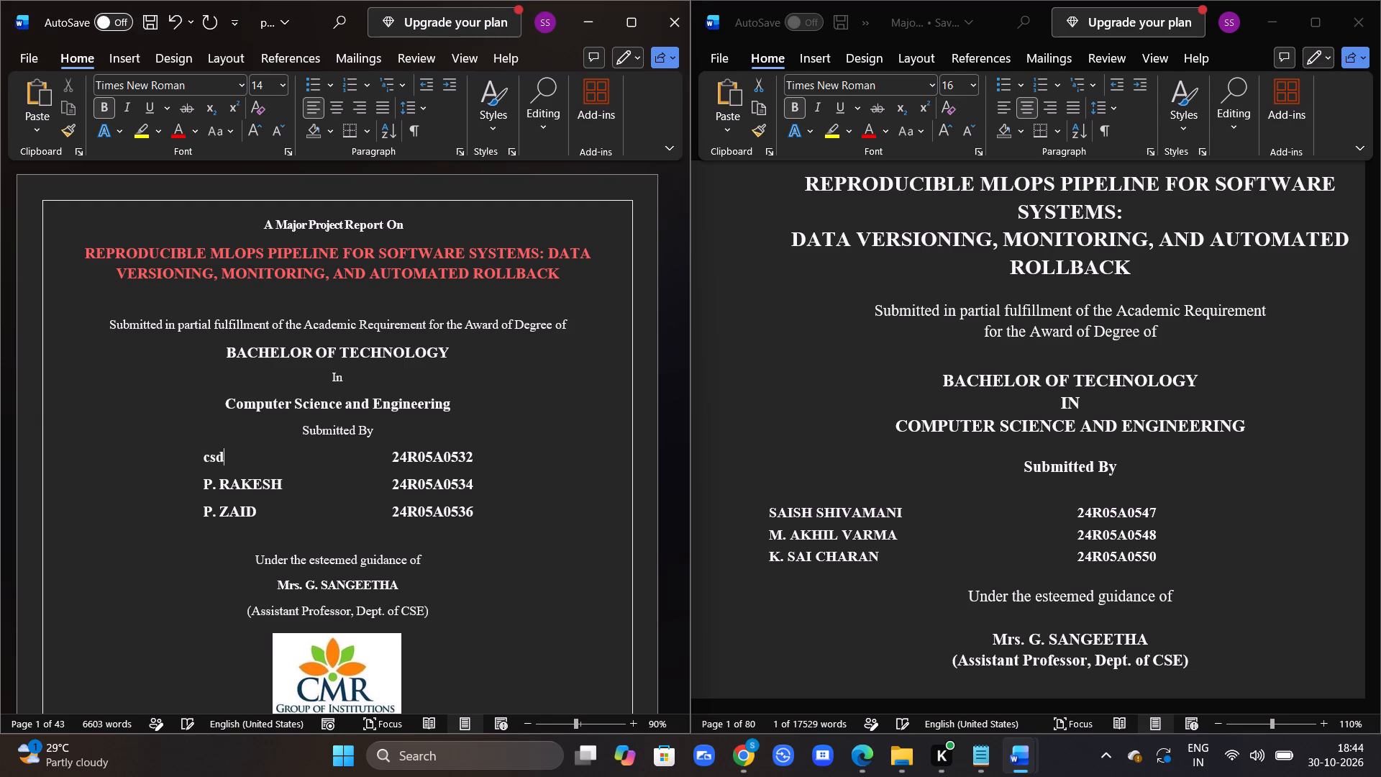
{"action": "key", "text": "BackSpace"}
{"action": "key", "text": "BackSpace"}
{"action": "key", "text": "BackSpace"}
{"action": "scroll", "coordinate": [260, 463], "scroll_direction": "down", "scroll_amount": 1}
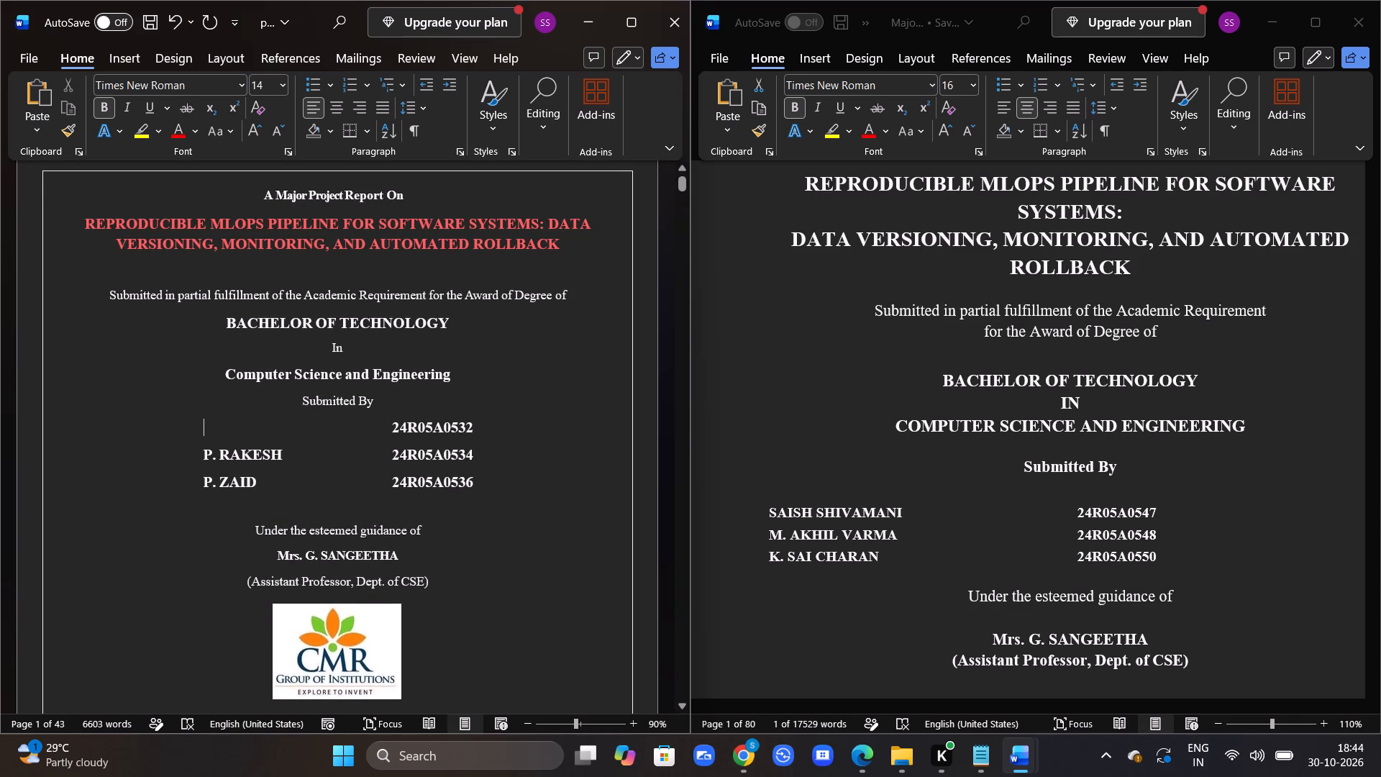
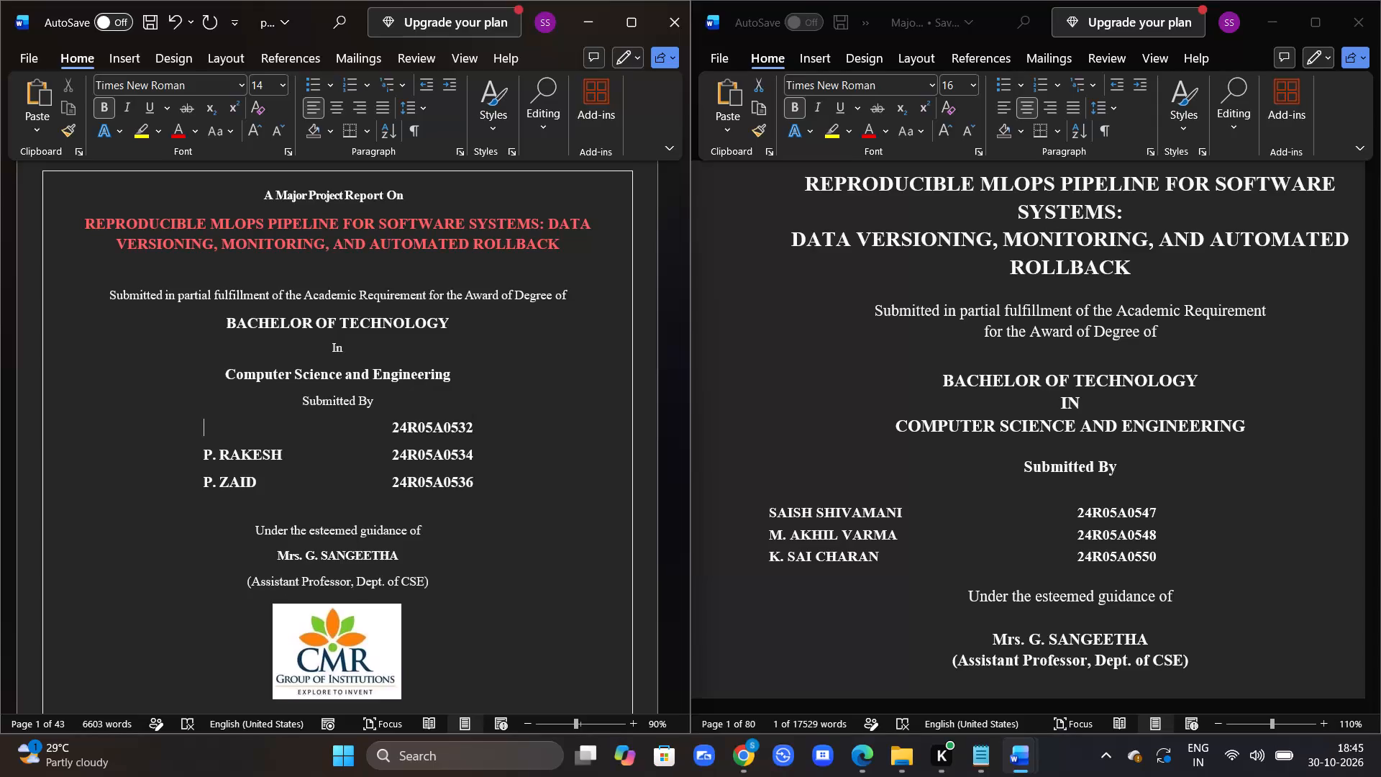
Enter the first student's initial and name in the empty first row under Submitted By, in capitals.
{"action": "scroll", "coordinate": [1198, 607], "scroll_direction": "down", "scroll_amount": 1}
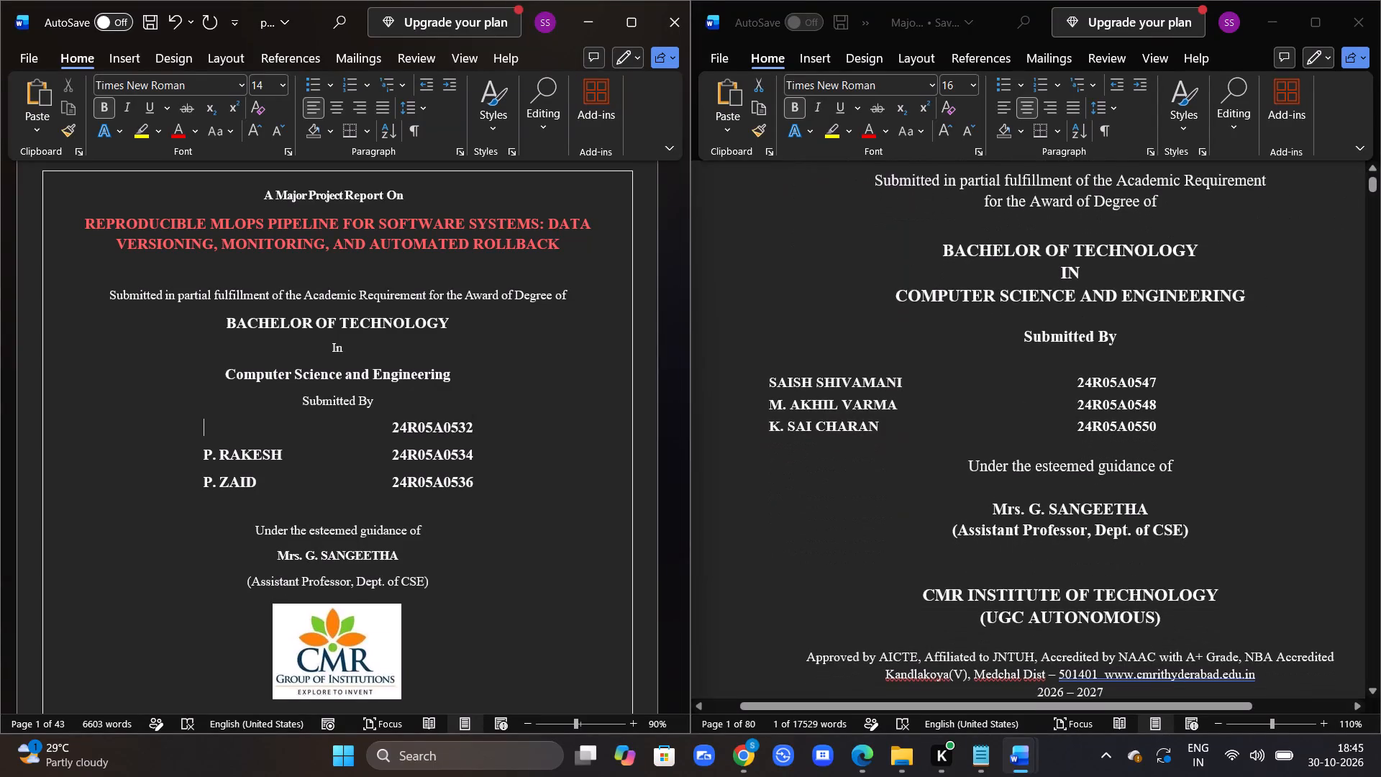
{"action": "scroll", "coordinate": [675, 551], "scroll_direction": "down", "scroll_amount": 1}
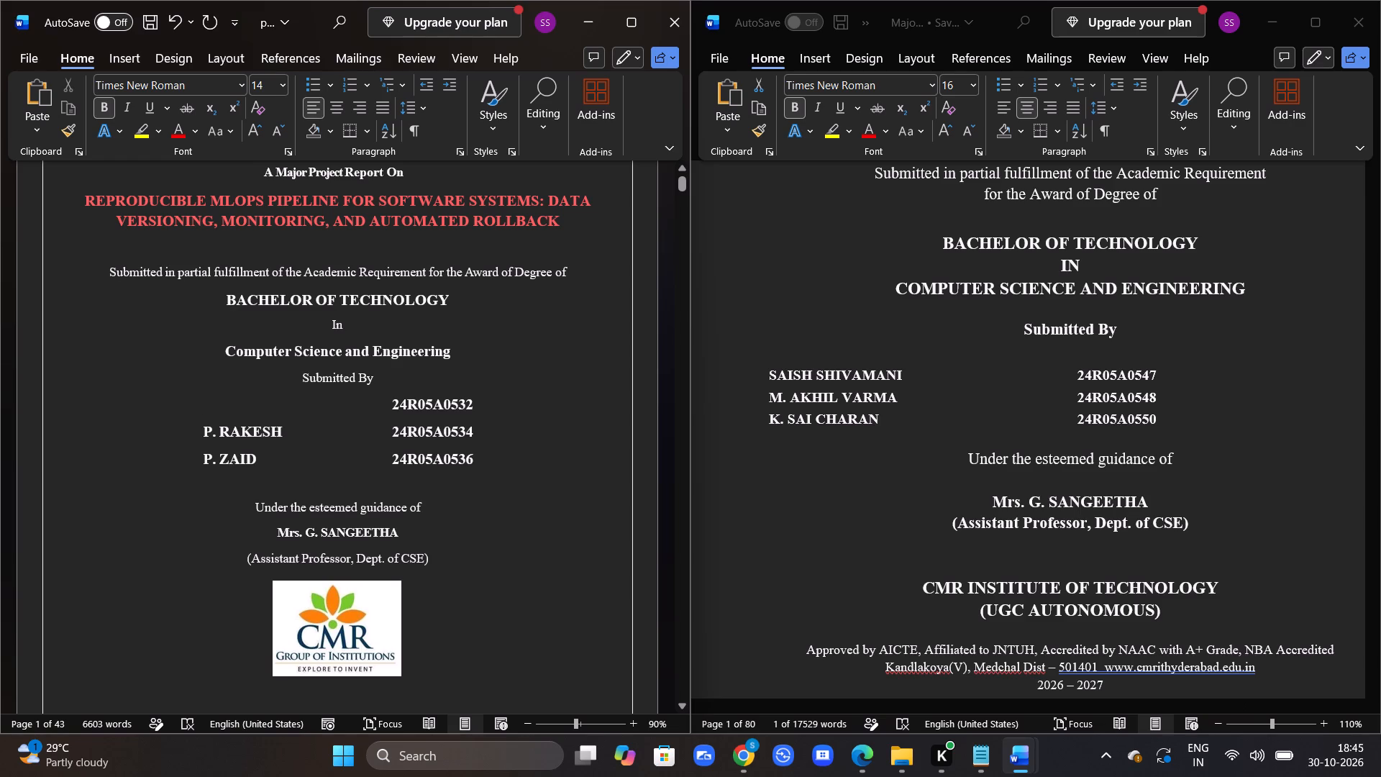
{"action": "scroll", "coordinate": [675, 551], "scroll_direction": "down", "scroll_amount": 1}
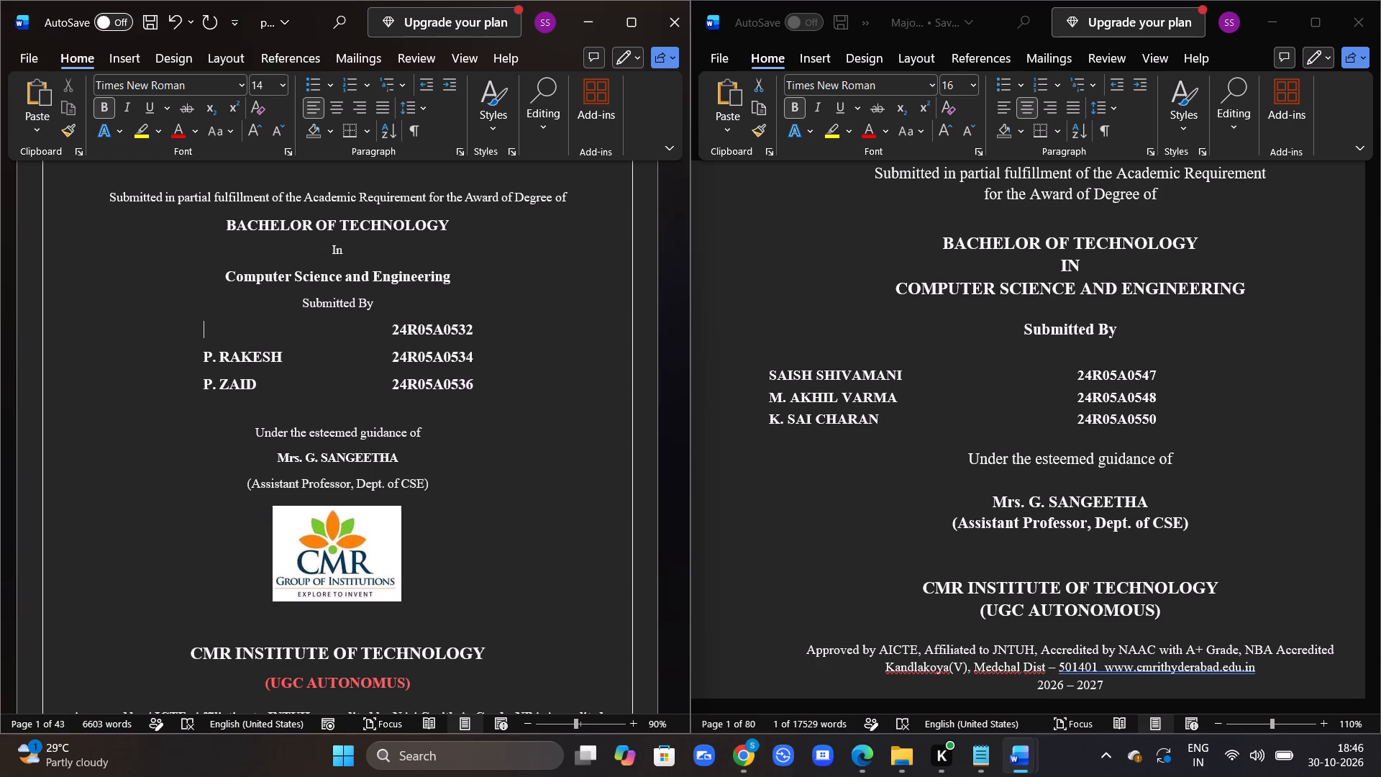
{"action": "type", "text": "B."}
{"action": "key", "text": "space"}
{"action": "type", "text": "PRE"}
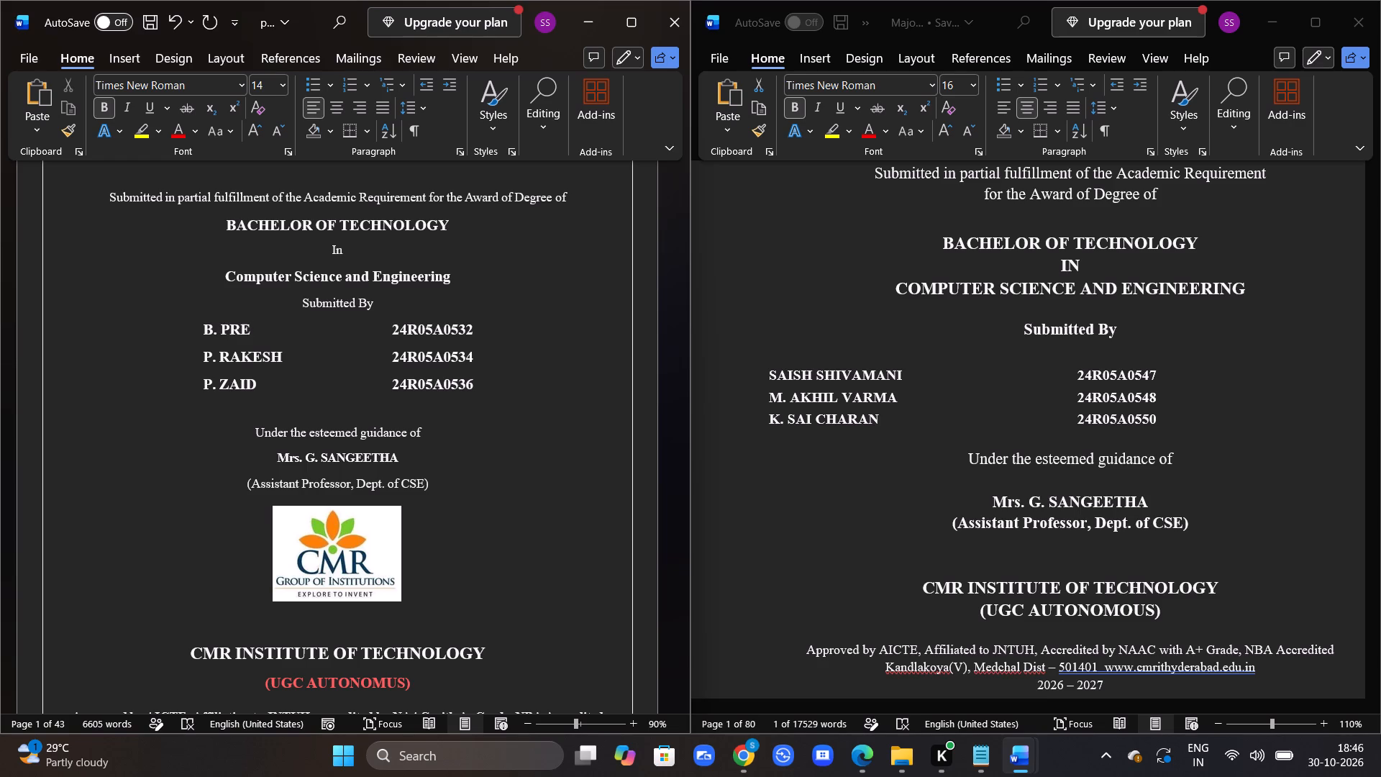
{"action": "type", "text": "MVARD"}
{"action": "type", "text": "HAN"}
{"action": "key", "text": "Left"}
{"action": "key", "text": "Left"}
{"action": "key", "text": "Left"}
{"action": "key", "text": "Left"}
Correct the first student's roll number on the cover page, changing its year digit, its entry code digit and its last two characters.
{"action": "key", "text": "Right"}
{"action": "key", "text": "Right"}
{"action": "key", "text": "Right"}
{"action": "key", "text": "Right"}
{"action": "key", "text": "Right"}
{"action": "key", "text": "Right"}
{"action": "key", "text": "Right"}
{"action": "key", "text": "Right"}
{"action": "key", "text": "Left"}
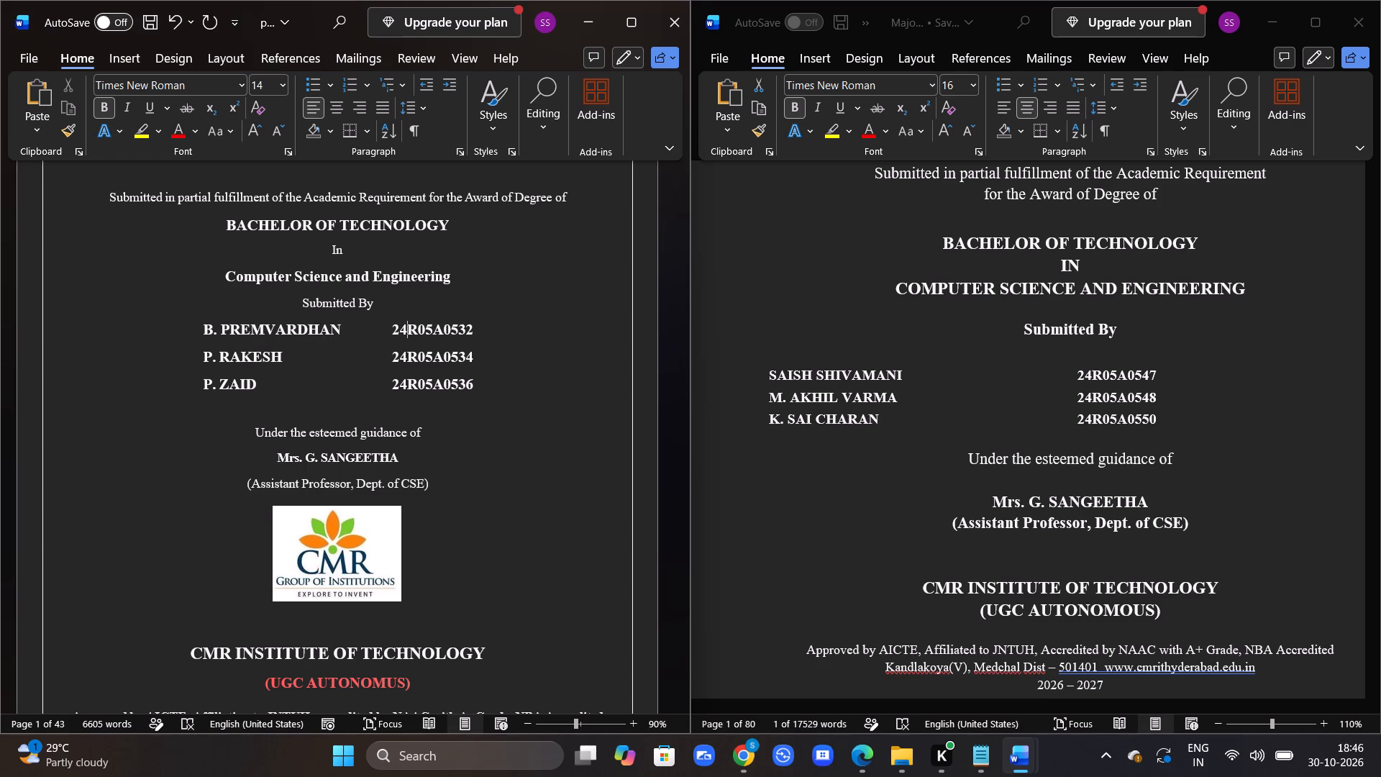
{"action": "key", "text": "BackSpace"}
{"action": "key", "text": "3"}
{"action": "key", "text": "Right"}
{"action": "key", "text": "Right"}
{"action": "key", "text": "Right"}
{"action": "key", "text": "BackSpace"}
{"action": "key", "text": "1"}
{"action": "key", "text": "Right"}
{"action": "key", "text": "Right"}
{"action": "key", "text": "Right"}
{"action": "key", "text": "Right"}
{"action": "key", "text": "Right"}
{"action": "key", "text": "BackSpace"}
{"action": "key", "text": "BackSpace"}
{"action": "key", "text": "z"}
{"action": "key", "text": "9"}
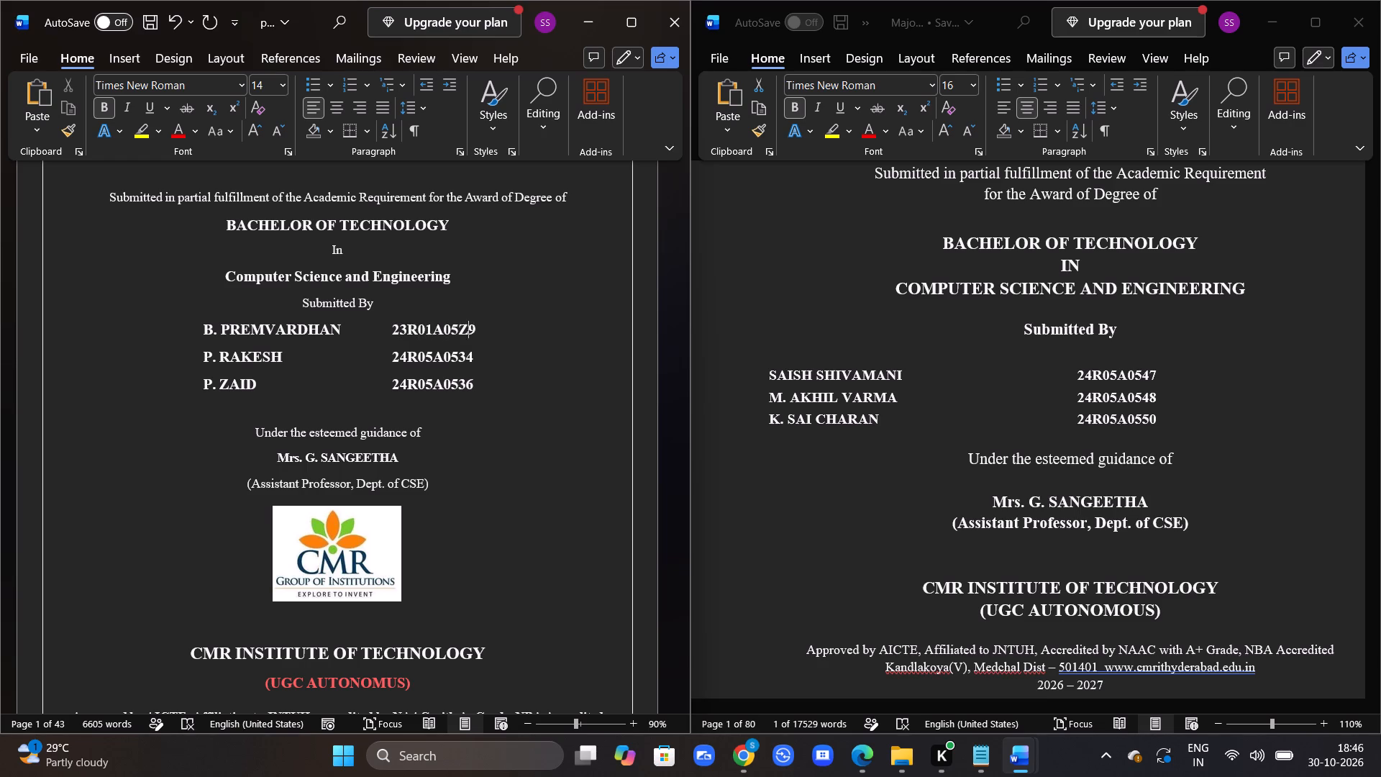
Replace the final digit of the second student's roll number on the cover page.
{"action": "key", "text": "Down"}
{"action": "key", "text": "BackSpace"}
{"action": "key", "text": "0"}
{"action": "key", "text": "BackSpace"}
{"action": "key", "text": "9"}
Replace the second student's name under Submitted By with the new student's initial and name in capitals.
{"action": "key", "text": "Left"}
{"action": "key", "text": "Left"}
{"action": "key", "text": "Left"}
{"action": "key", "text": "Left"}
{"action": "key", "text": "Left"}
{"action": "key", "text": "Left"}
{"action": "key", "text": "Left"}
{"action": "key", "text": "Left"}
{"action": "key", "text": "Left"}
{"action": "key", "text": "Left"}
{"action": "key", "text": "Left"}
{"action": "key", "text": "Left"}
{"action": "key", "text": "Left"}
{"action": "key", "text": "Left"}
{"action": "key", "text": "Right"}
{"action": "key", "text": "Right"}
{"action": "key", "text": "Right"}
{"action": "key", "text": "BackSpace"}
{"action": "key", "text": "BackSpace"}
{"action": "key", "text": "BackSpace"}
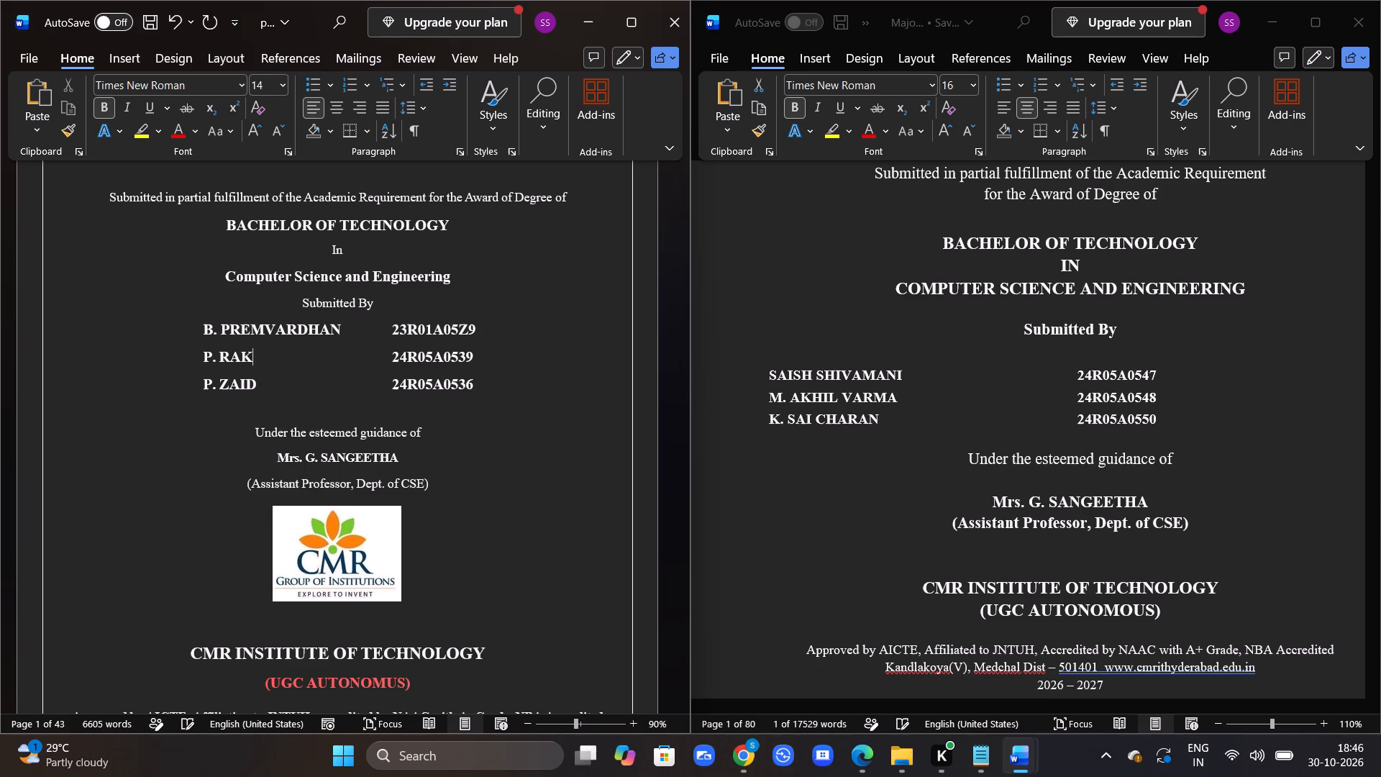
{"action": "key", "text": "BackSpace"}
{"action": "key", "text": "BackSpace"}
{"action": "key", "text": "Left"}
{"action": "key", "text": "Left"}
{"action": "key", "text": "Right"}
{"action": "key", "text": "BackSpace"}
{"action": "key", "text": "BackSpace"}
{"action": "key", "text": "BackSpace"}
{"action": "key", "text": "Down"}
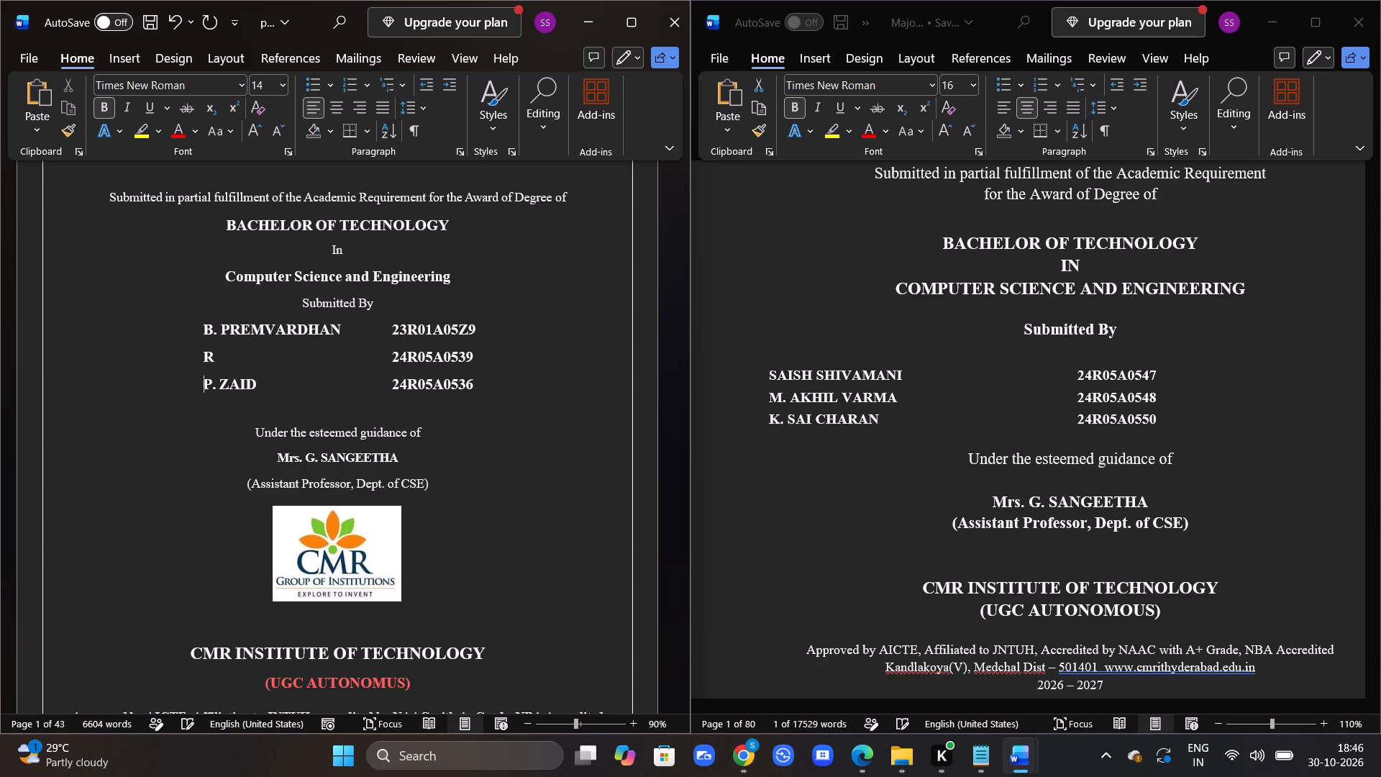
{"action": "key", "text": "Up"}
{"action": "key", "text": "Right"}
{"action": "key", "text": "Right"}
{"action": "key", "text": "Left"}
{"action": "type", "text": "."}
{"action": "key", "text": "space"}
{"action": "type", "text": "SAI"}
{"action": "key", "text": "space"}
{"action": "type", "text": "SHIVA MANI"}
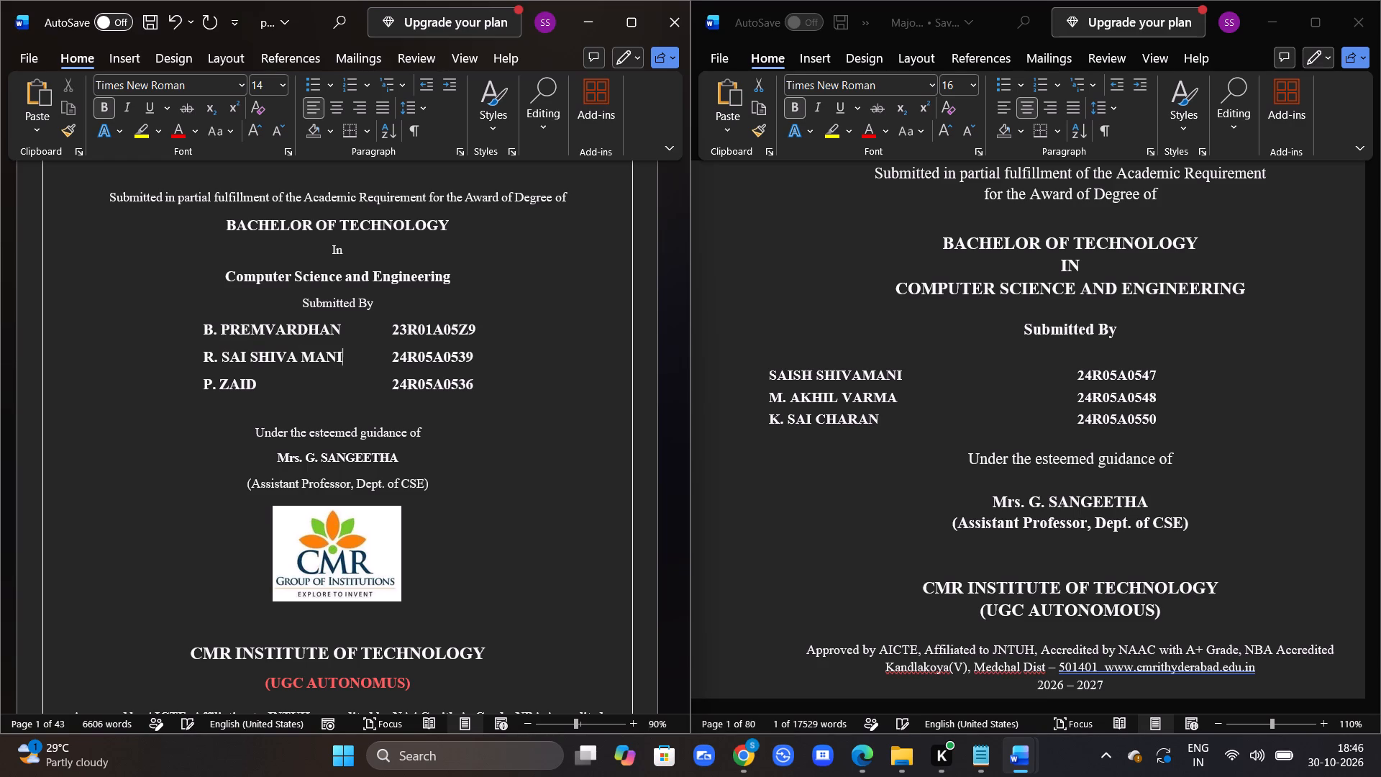
Replace the third student's name under Submitted By with the new student's initial and name in capitals.
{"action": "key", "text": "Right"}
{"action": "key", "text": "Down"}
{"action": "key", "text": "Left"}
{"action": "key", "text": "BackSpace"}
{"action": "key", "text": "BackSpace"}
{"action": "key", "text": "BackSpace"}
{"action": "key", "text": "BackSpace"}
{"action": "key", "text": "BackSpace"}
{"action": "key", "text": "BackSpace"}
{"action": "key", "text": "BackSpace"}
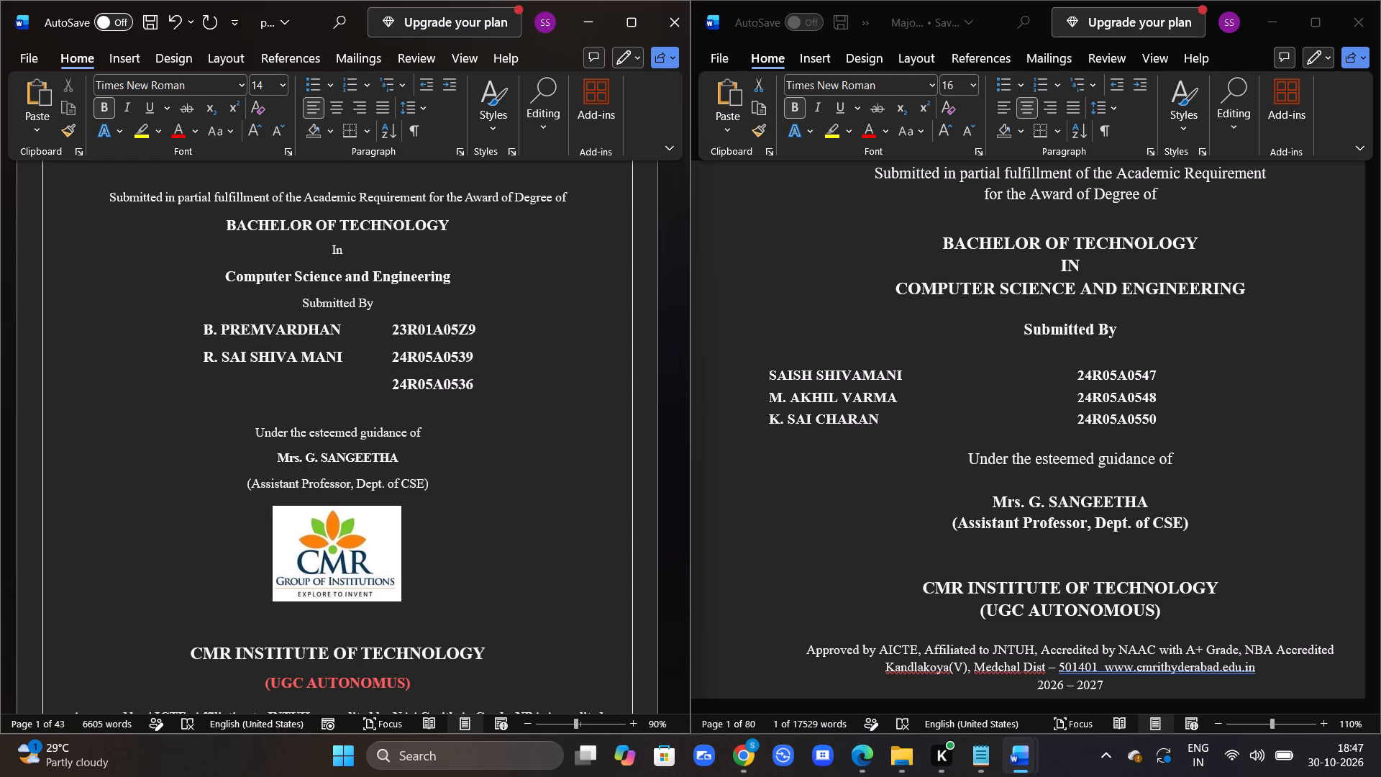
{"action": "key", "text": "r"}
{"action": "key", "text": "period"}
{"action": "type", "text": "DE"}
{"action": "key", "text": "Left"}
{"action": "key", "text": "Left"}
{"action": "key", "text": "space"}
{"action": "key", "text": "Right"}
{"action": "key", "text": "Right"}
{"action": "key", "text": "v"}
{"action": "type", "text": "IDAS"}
Replace the last two digits of the third student's roll number on the cover page.
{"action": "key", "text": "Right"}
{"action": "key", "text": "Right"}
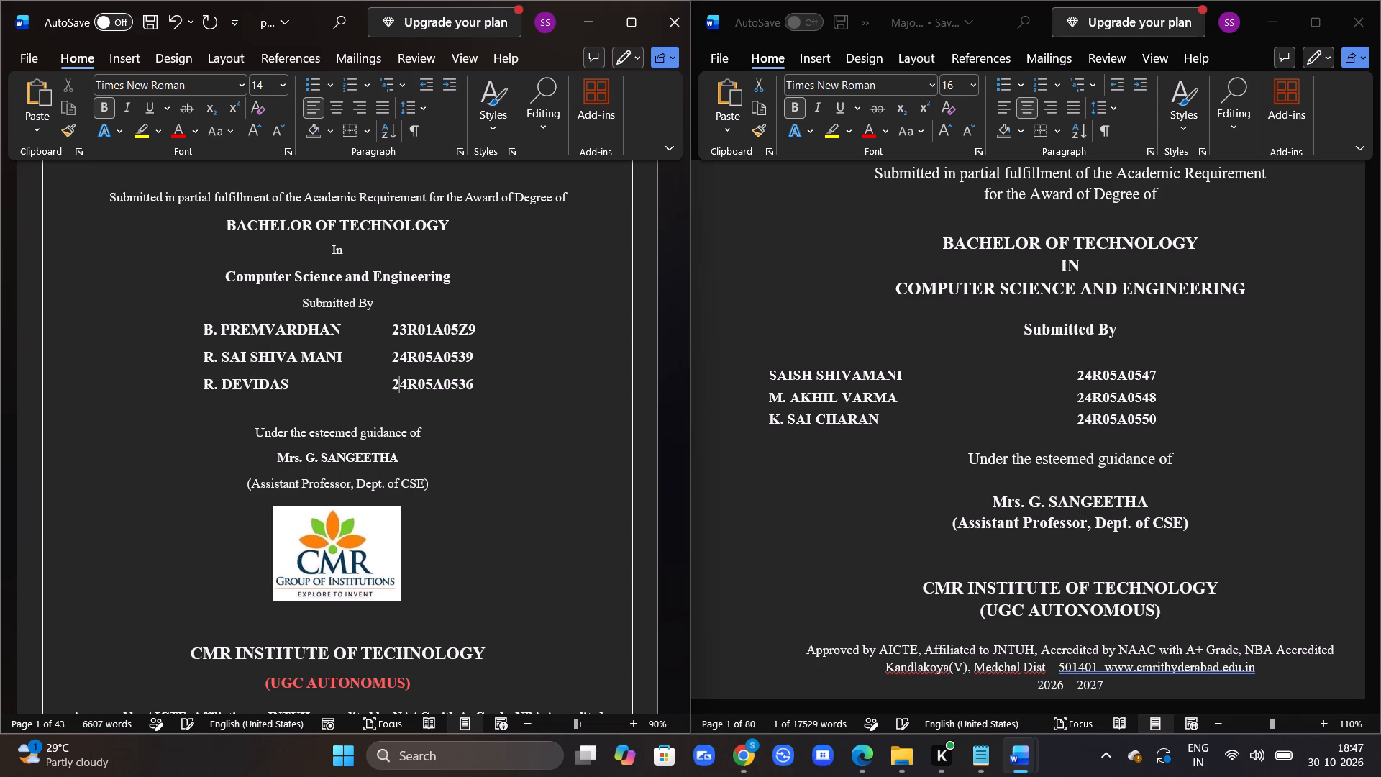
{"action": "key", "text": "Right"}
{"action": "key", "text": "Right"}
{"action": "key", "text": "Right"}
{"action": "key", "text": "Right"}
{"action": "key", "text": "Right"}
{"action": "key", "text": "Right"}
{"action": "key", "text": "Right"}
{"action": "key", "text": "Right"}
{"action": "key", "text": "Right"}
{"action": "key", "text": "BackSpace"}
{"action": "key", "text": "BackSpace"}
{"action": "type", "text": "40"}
Look over the rest of the cover page and the certificate pages in both the formatted report and the reference report.
{"action": "scroll", "coordinate": [383, 539], "scroll_direction": "down", "scroll_amount": 1}
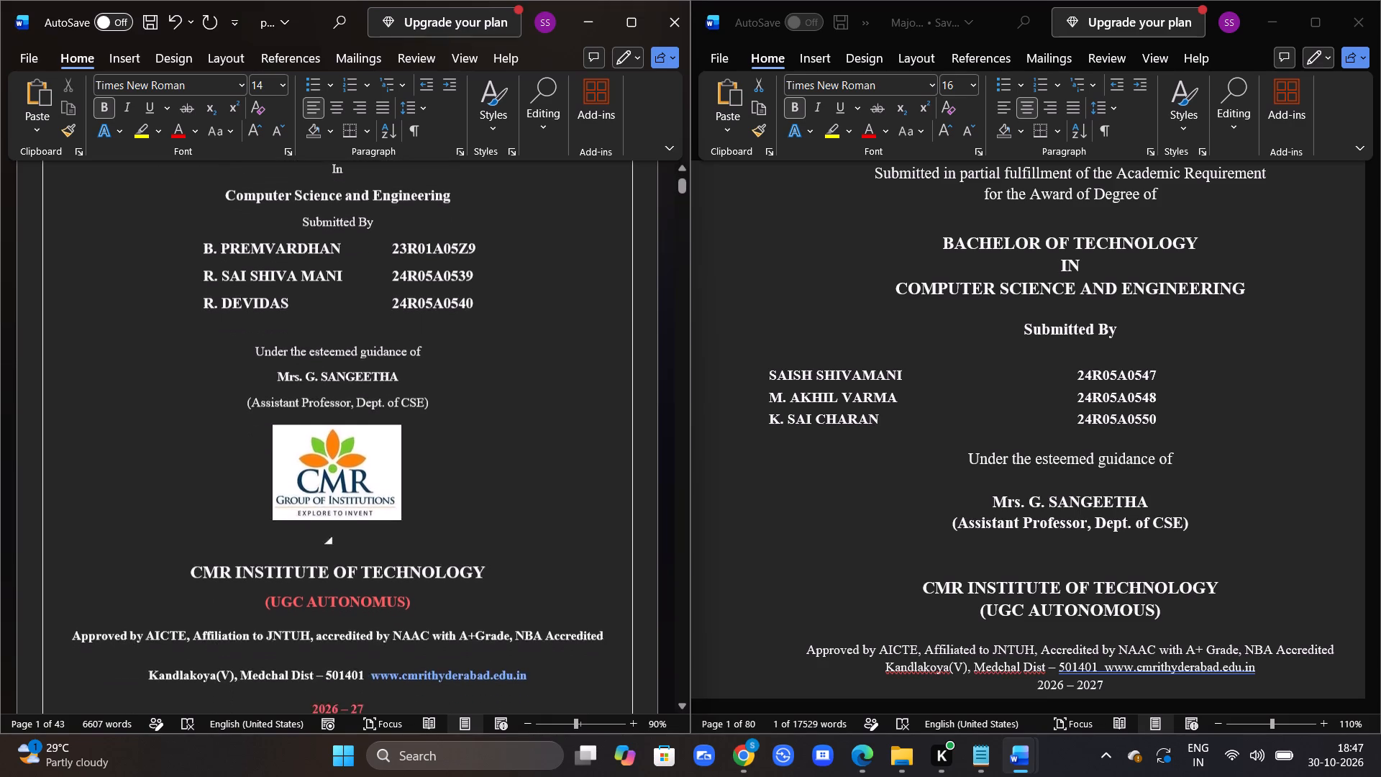
{"action": "scroll", "coordinate": [383, 539], "scroll_direction": "down", "scroll_amount": 3}
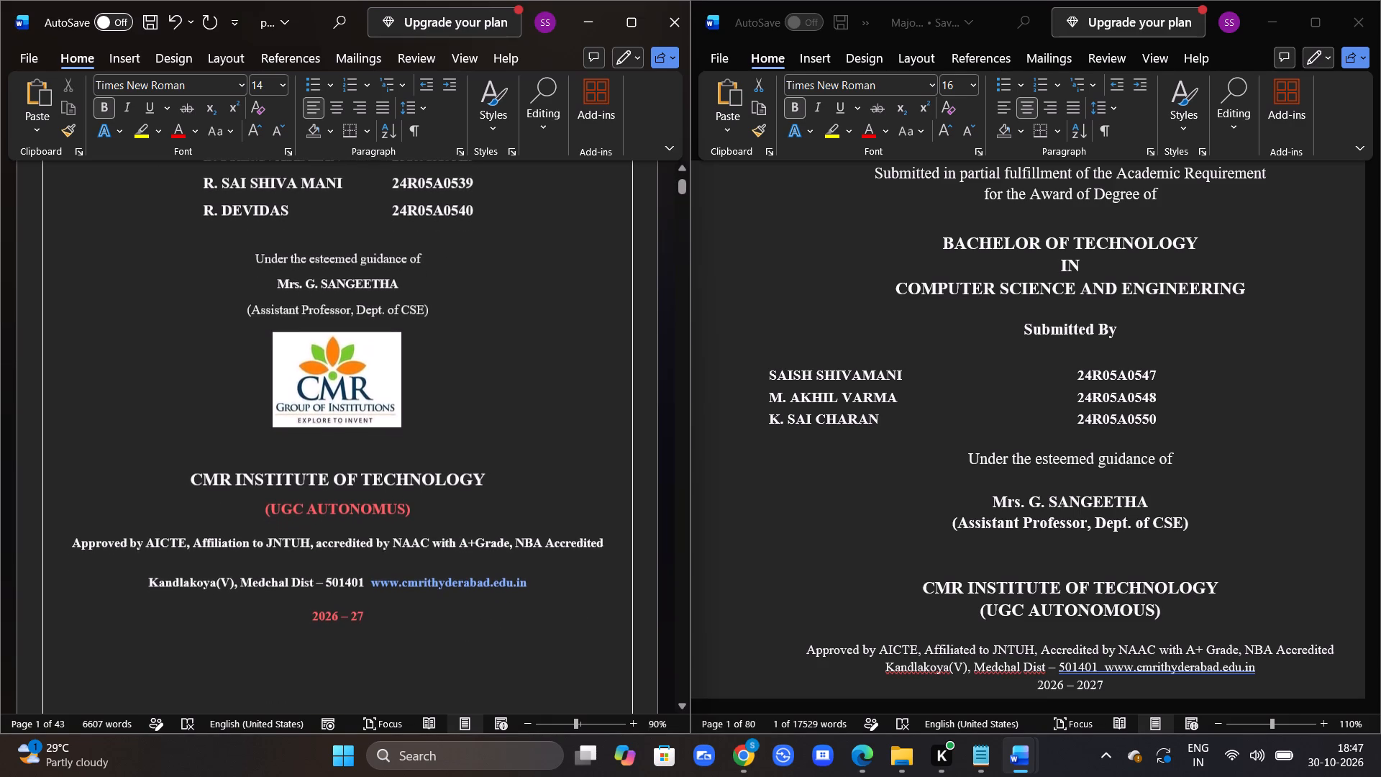
{"action": "scroll", "coordinate": [436, 604], "scroll_direction": "down", "scroll_amount": 1}
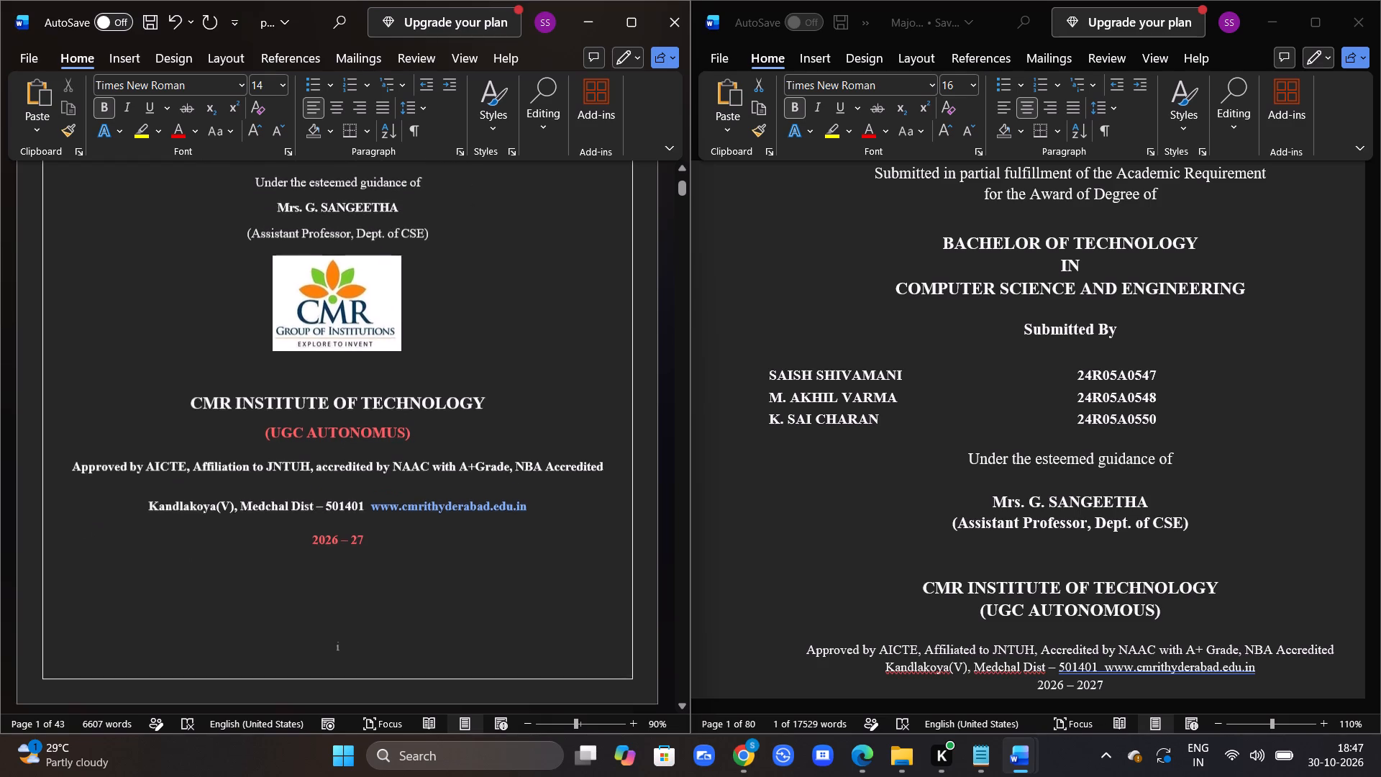
{"action": "scroll", "coordinate": [436, 604], "scroll_direction": "down", "scroll_amount": 2}
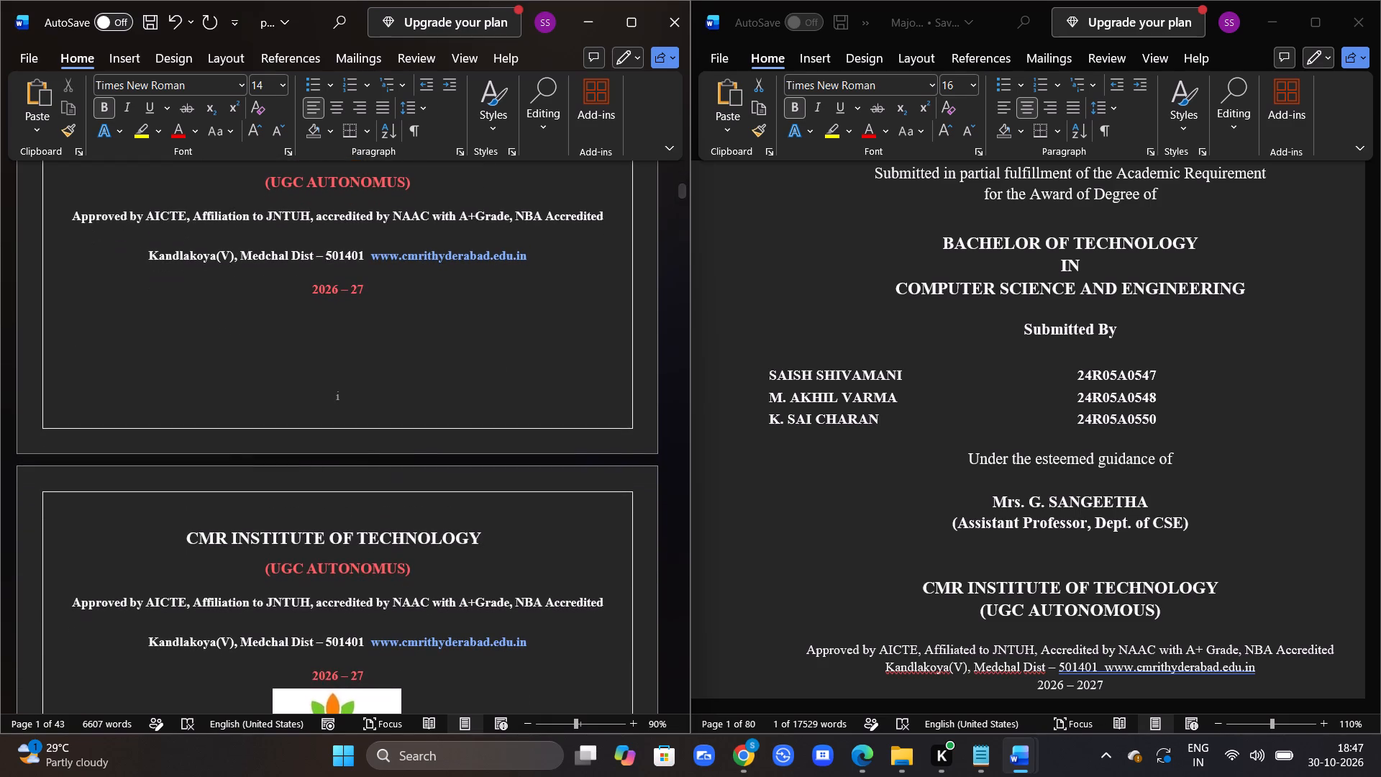
{"action": "scroll", "coordinate": [760, 513], "scroll_direction": "down", "scroll_amount": 3}
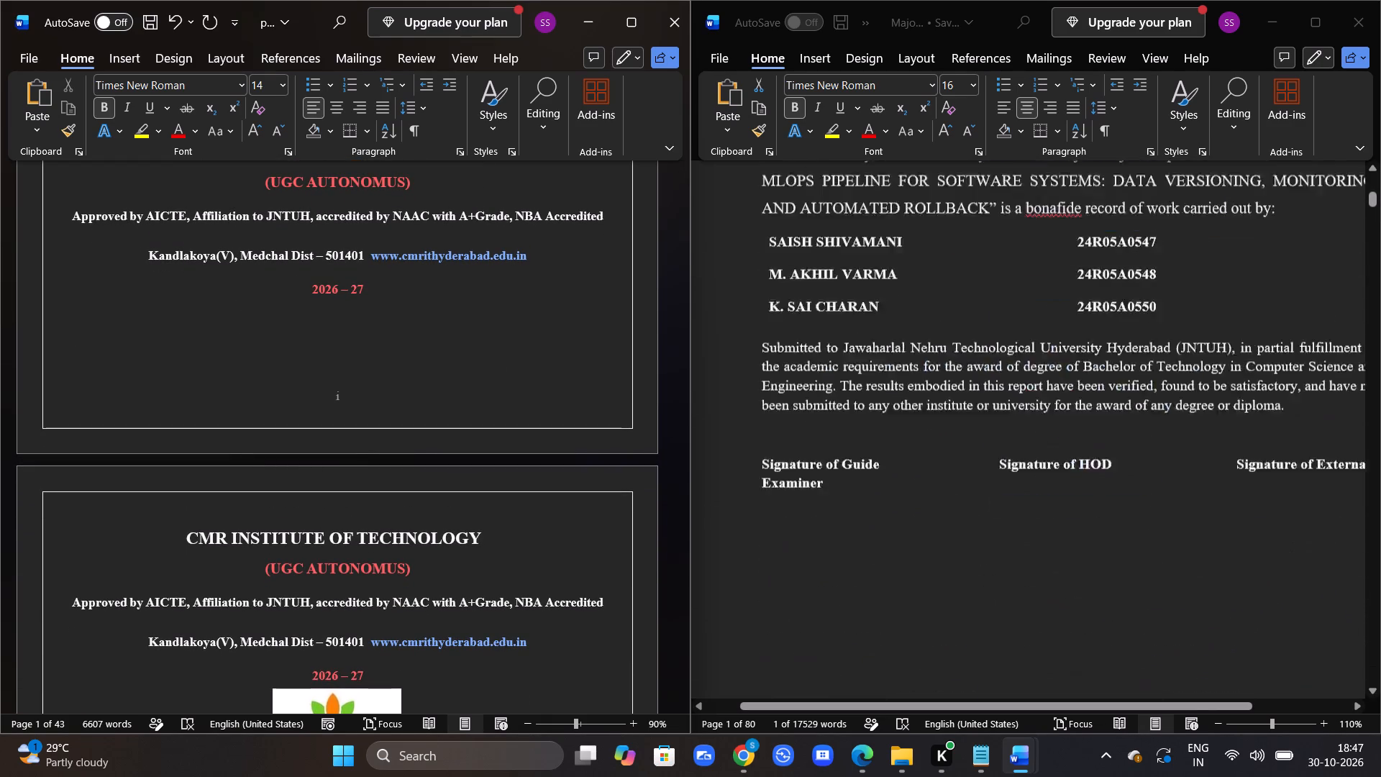
{"action": "scroll", "coordinate": [760, 513], "scroll_direction": "up", "scroll_amount": 2}
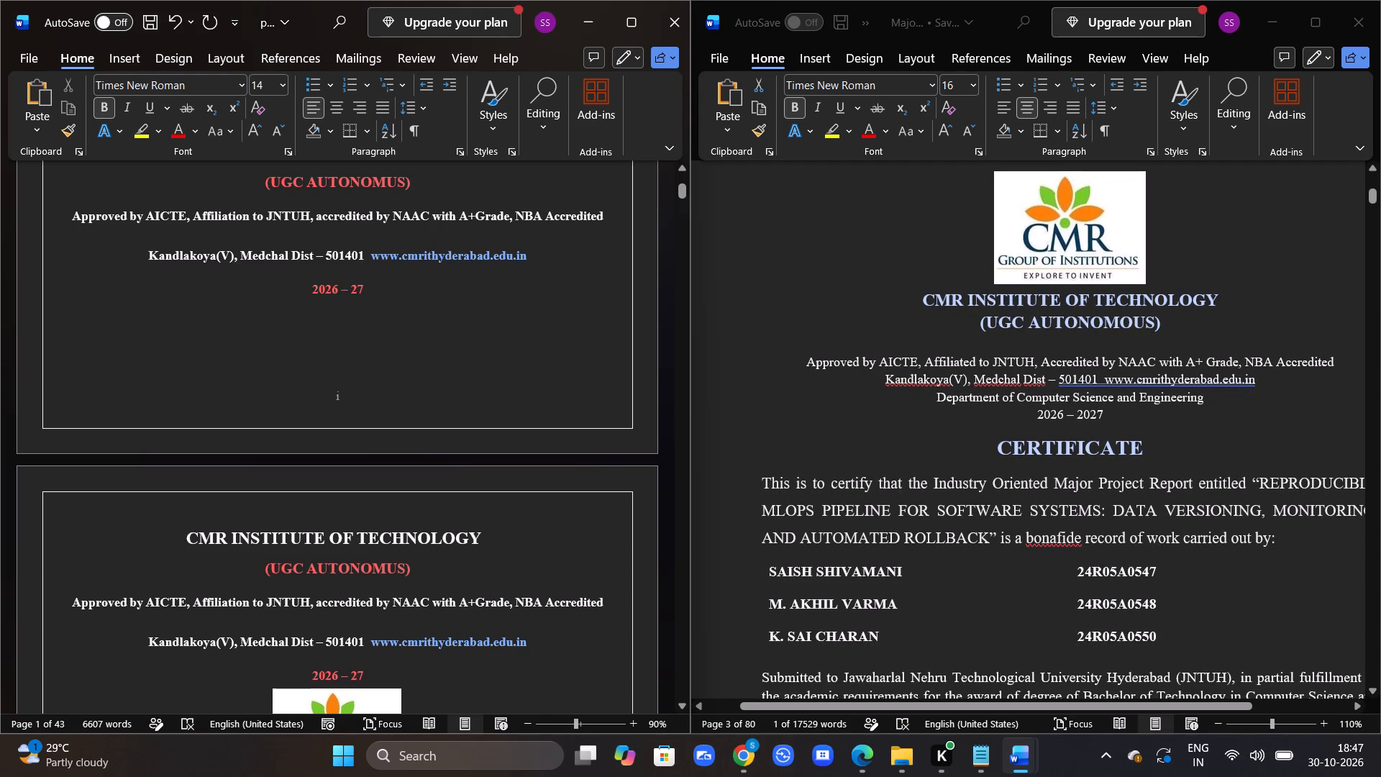
Copy the first student's name with initial from the Submitted By list on the formatted report's cover page.
{"action": "scroll", "coordinate": [583, 429], "scroll_direction": "up", "scroll_amount": 3}
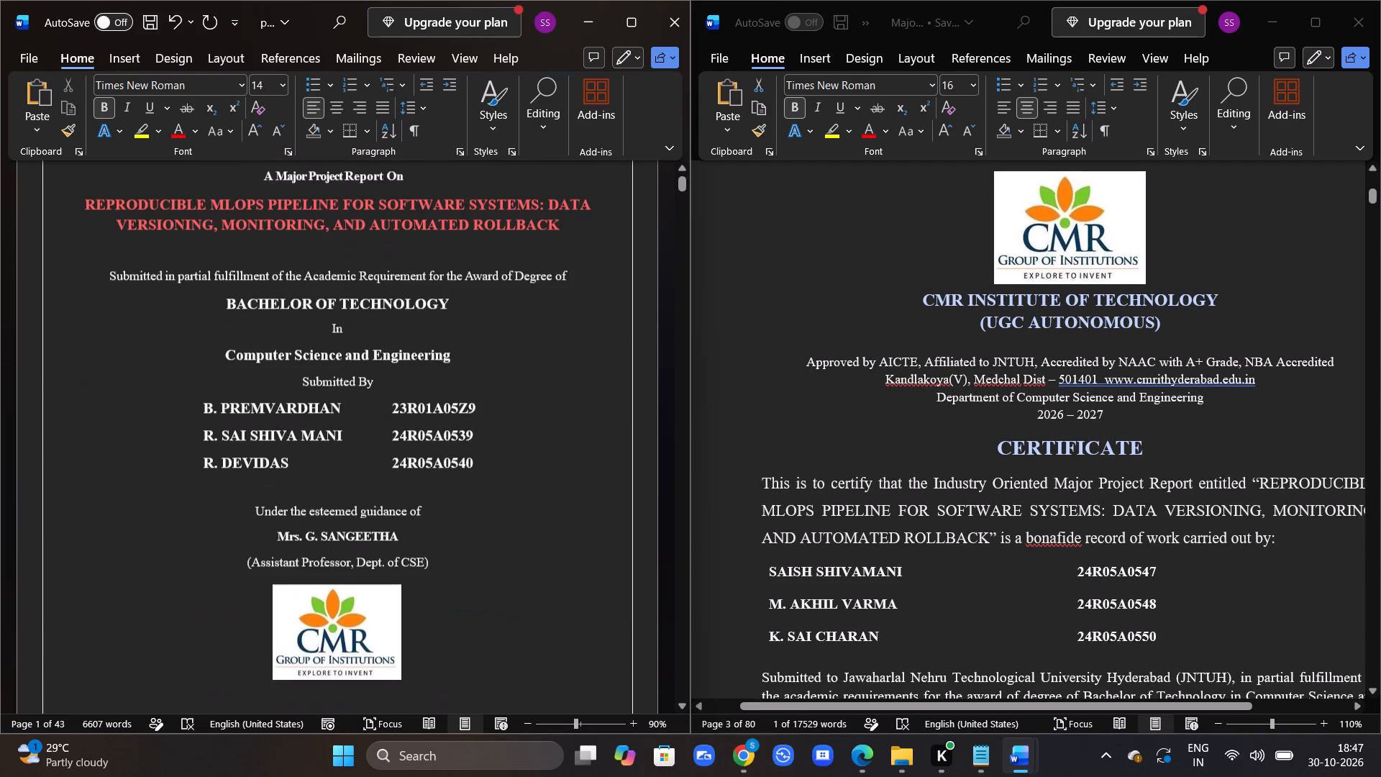
{"action": "right_click", "coordinate": [583, 429]}
{"action": "left_click", "coordinate": [269, 428]}
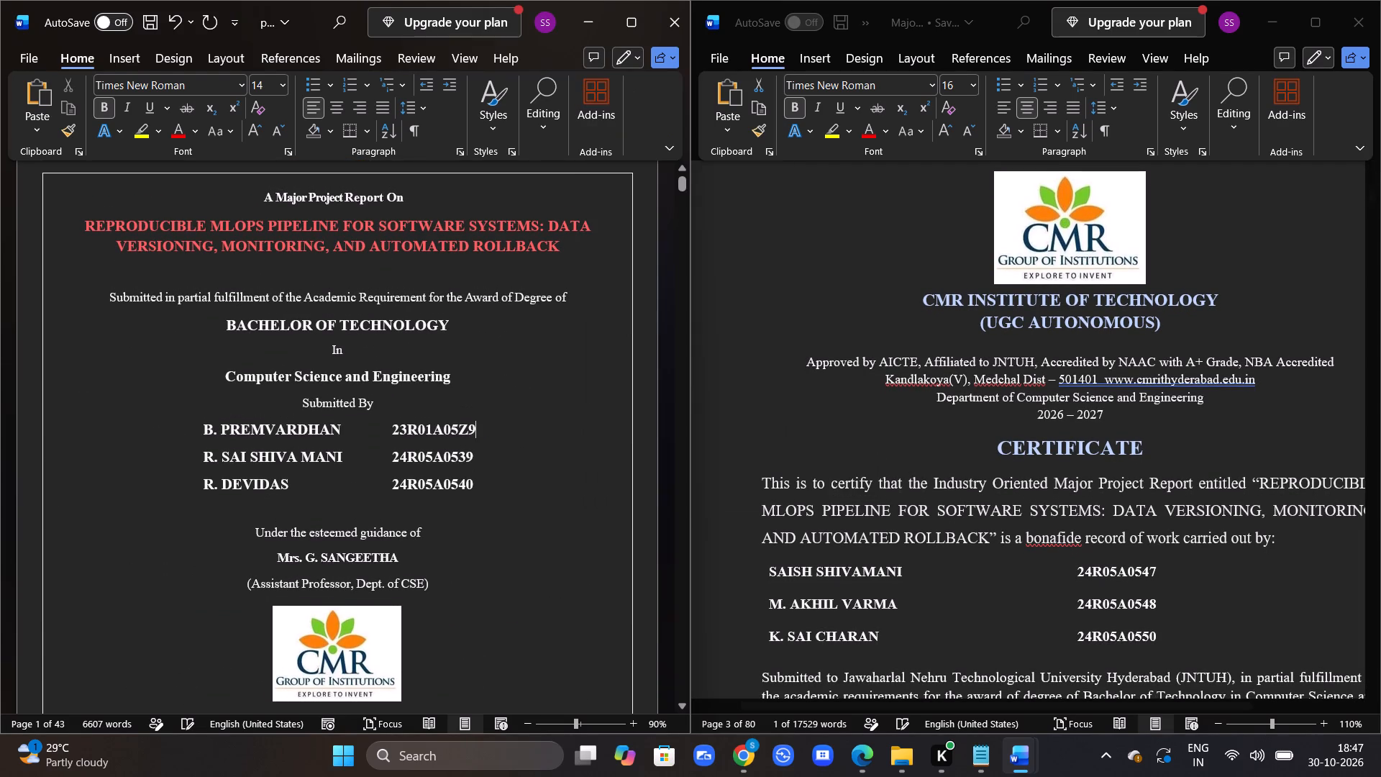
{"action": "double_click", "coordinate": [269, 428]}
{"action": "key", "text": "shift+Left"}
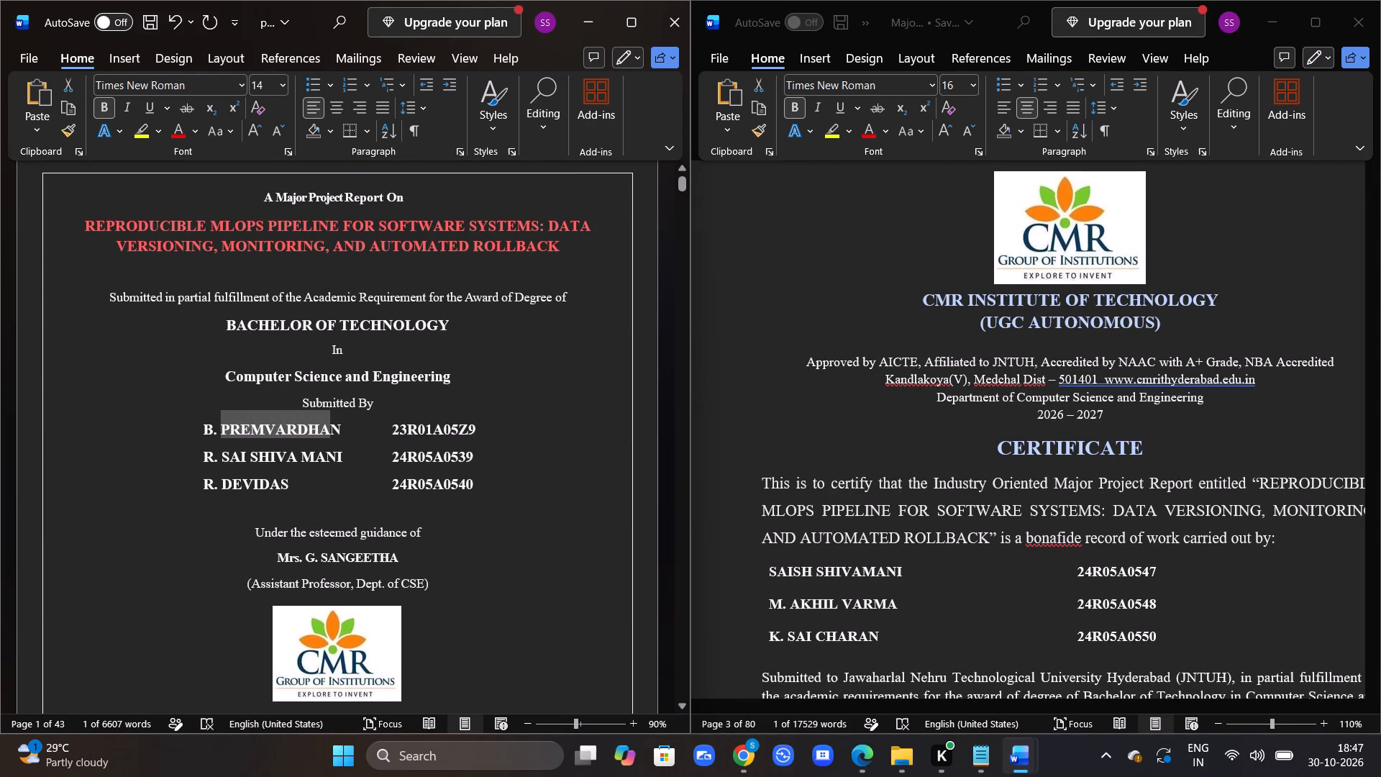
{"action": "key", "text": "shift+Left"}
{"action": "left_click", "coordinate": [205, 434]}
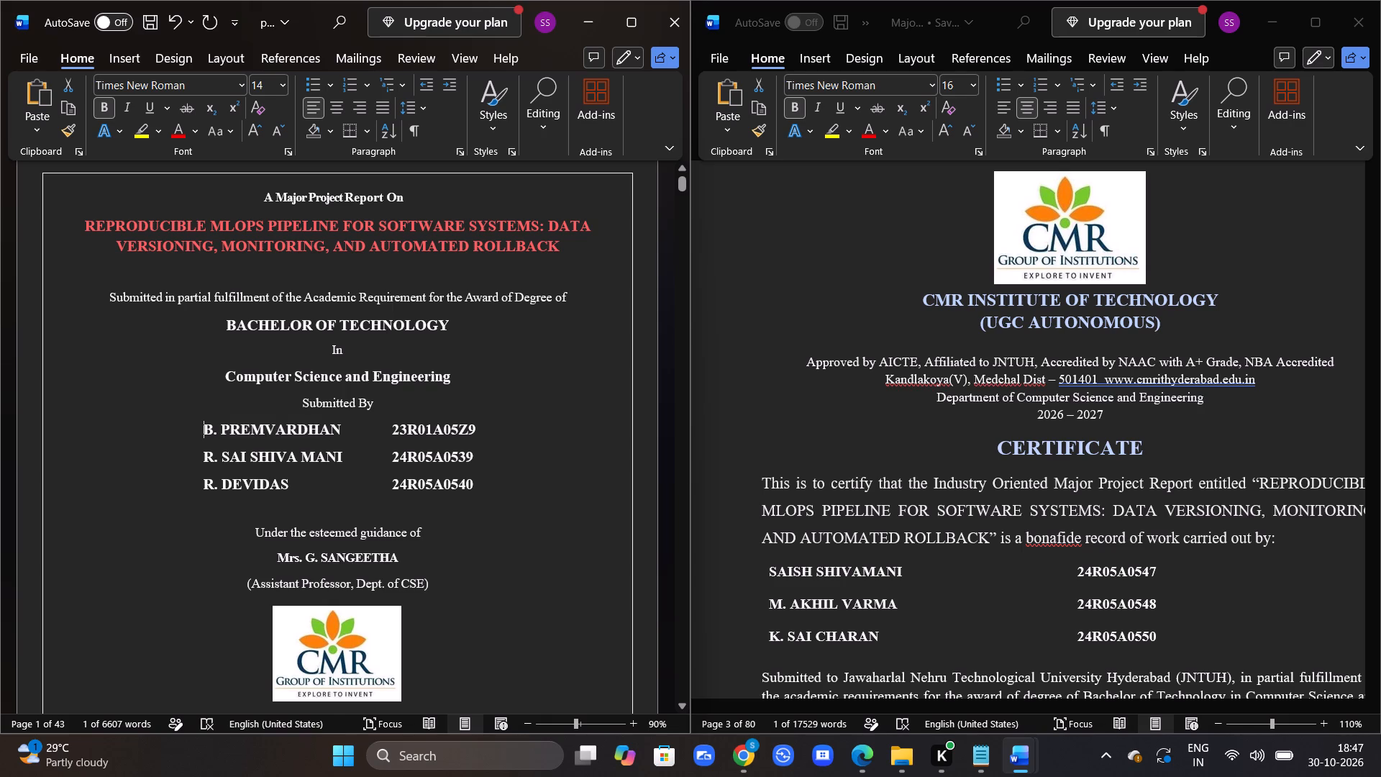
{"action": "key", "text": "shift+Right"}
{"action": "key", "text": "shift+Right"}
{"action": "key", "text": "shift+Right"}
{"action": "key", "text": "shift+Right"}
{"action": "key", "text": "shift+Right"}
{"action": "key", "text": "shift+Right"}
{"action": "key", "text": "shift+Right"}
{"action": "key", "text": "shift+Right"}
{"action": "key", "text": "shift+Right"}
{"action": "key", "text": "shift+Right"}
{"action": "key", "text": "shift+Right"}
{"action": "key", "text": "shift+Right"}
{"action": "key", "text": "shift+Right"}
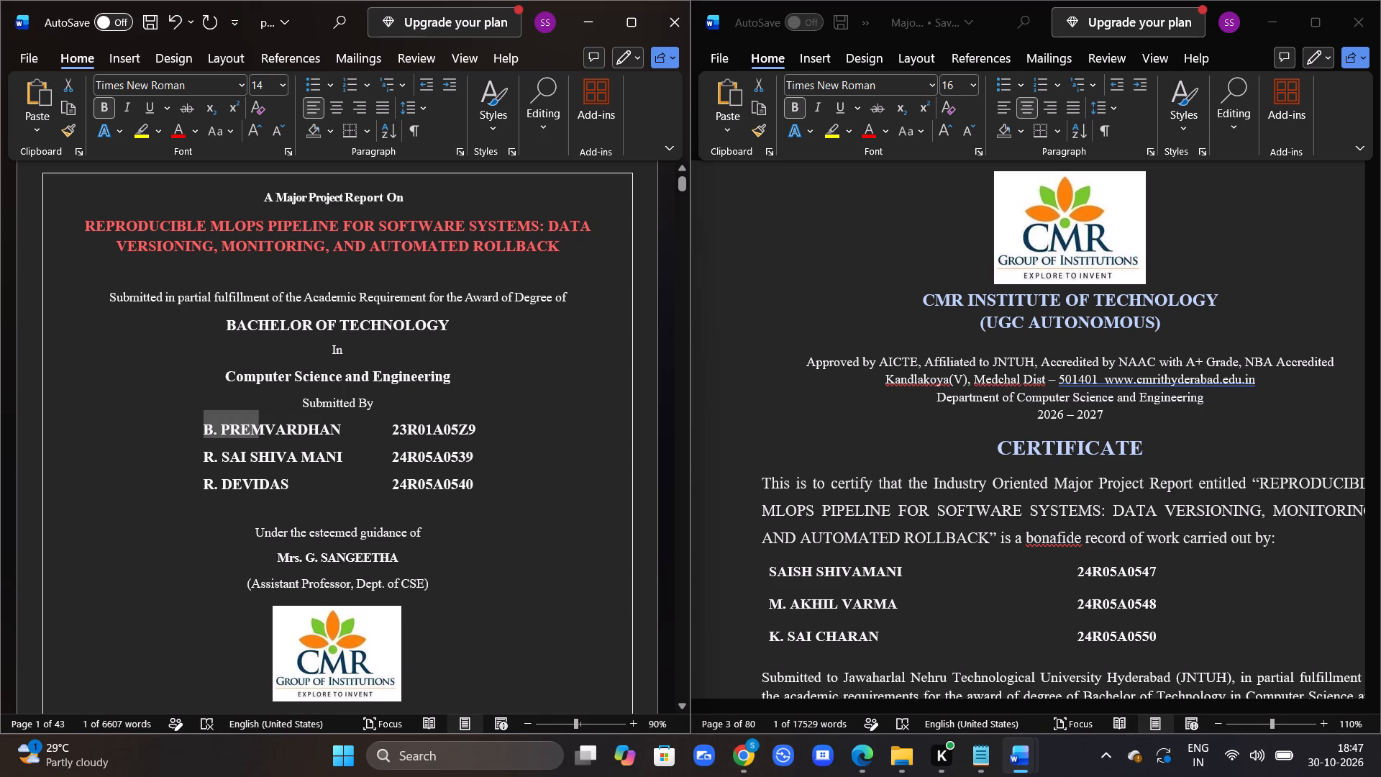
{"action": "key", "text": "shift+Right"}
{"action": "key", "text": "ctrl+c"}
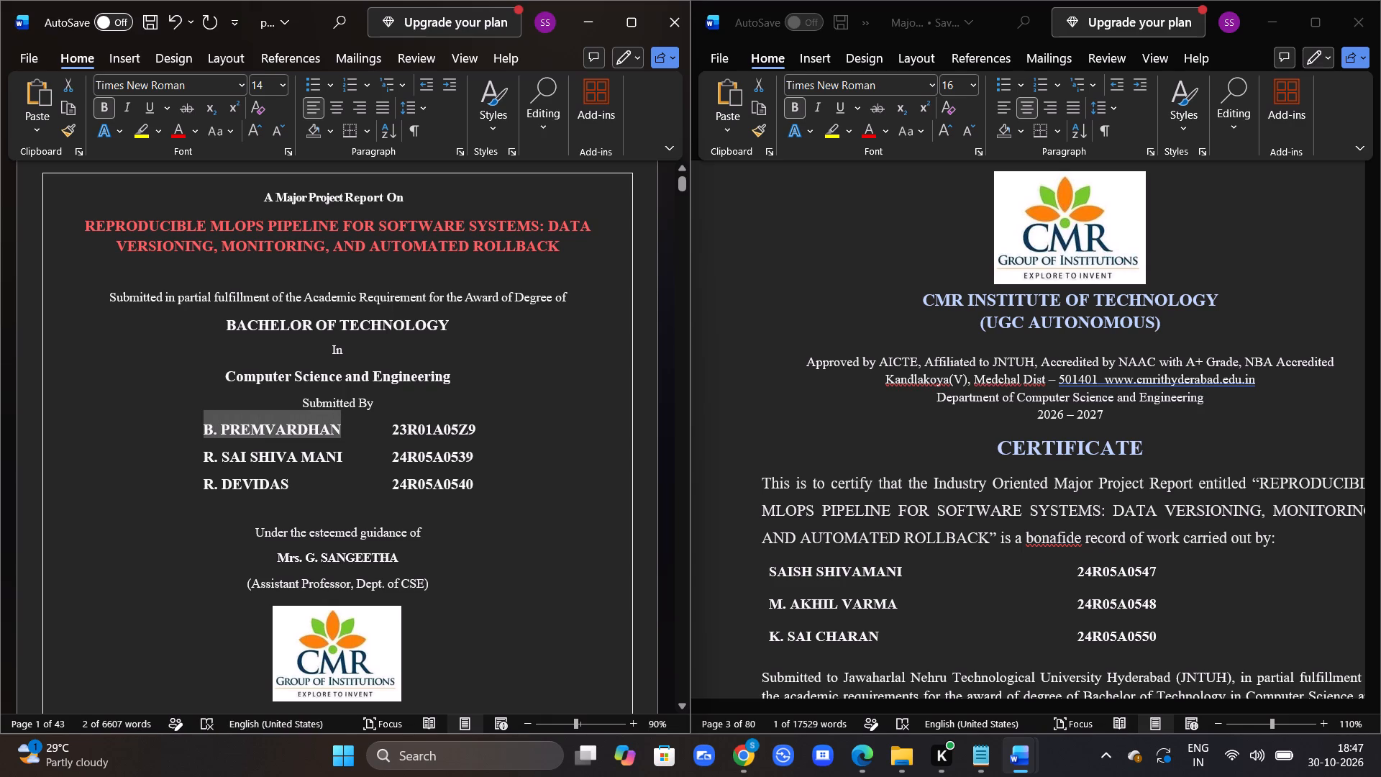
Copy the second student's full name with initial from the cover page's Submitted By list.
{"action": "key", "text": "Down"}
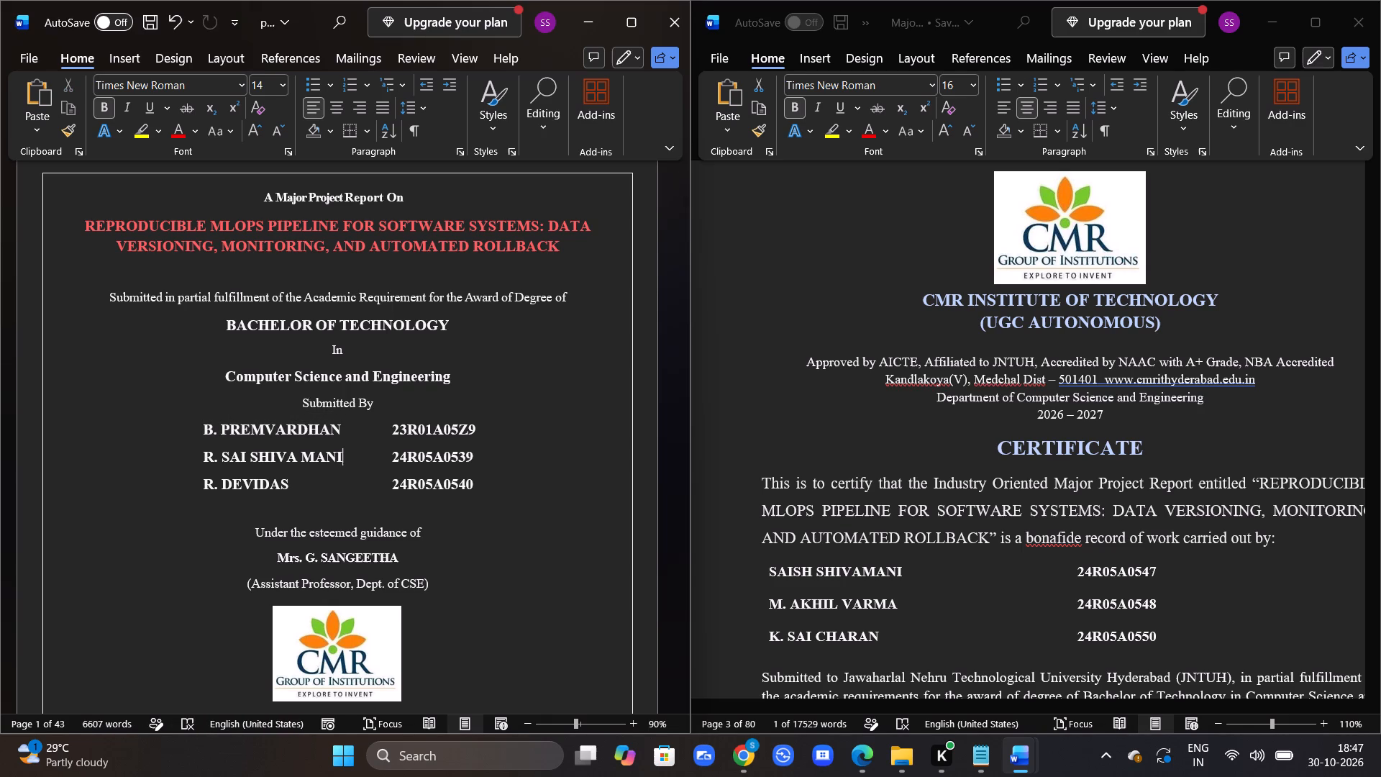
{"action": "key", "text": "shift+Up"}
{"action": "key", "text": "shift+Right"}
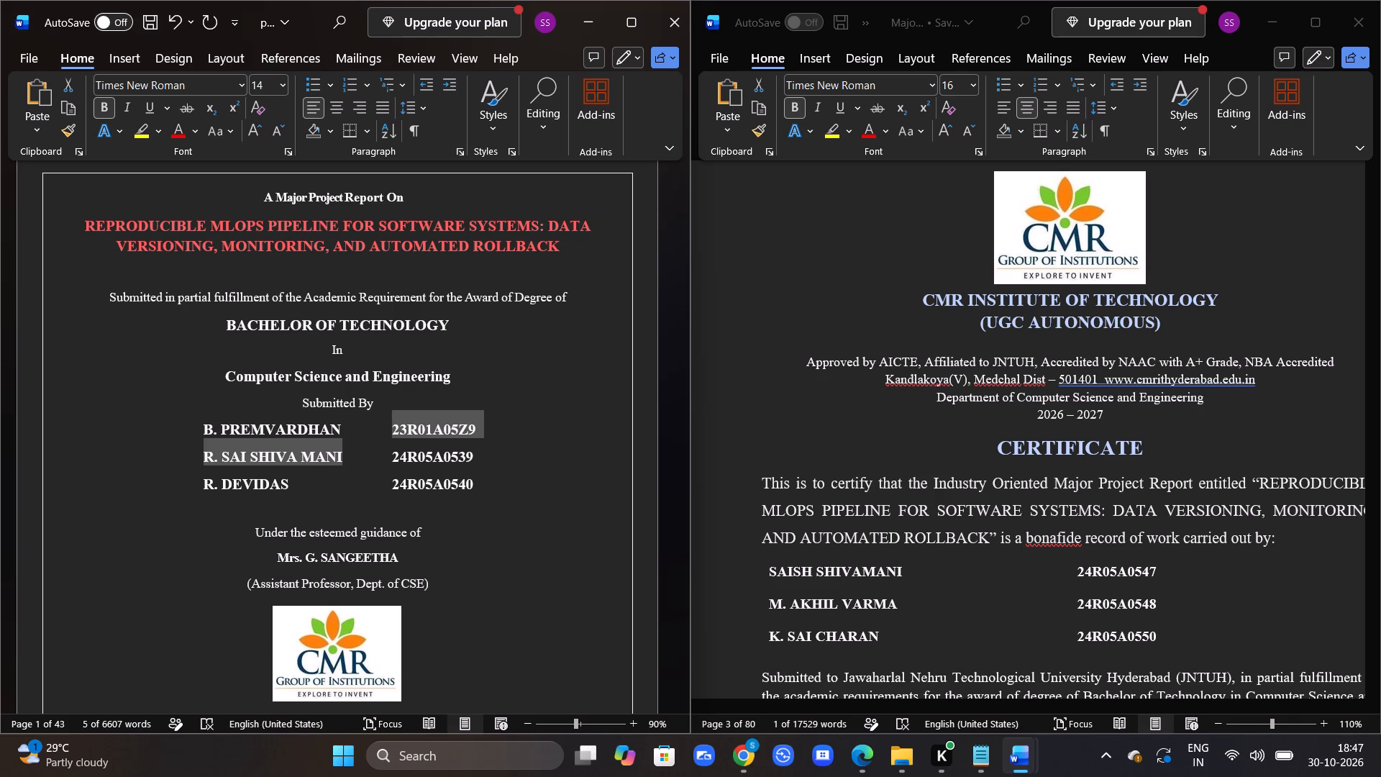
{"action": "key", "text": "shift+Right"}
{"action": "key", "text": "shift+Right"}
{"action": "key", "text": "shift+Right"}
{"action": "key", "text": "shift+Right"}
{"action": "key", "text": "shift+Right"}
{"action": "key", "text": "shift+Right"}
{"action": "key", "text": "shift+Right"}
{"action": "key", "text": "shift+Right"}
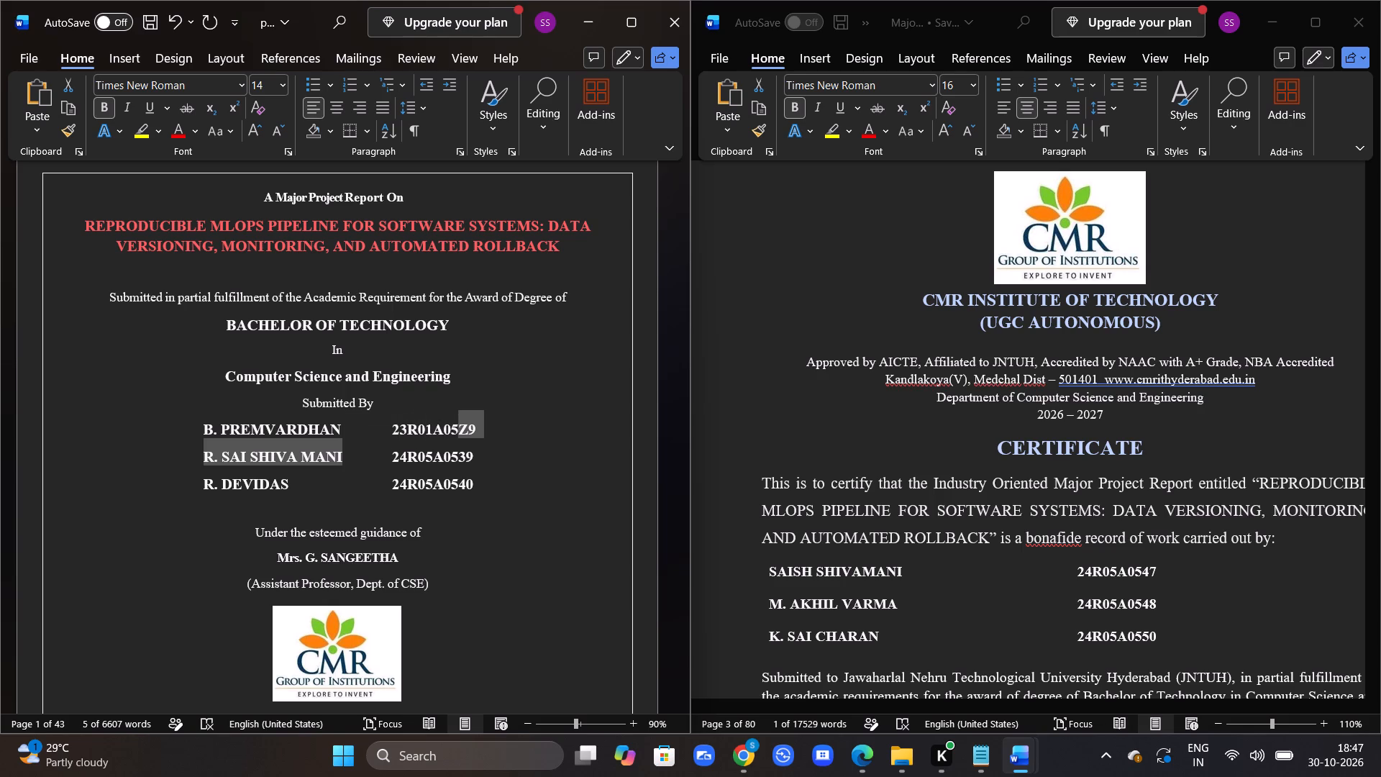
{"action": "key", "text": "shift+Right"}
{"action": "key", "text": "shift+Right"}
{"action": "key", "text": "shift+Right"}
{"action": "key", "text": "shift+Right"}
{"action": "key", "text": "shift+Left"}
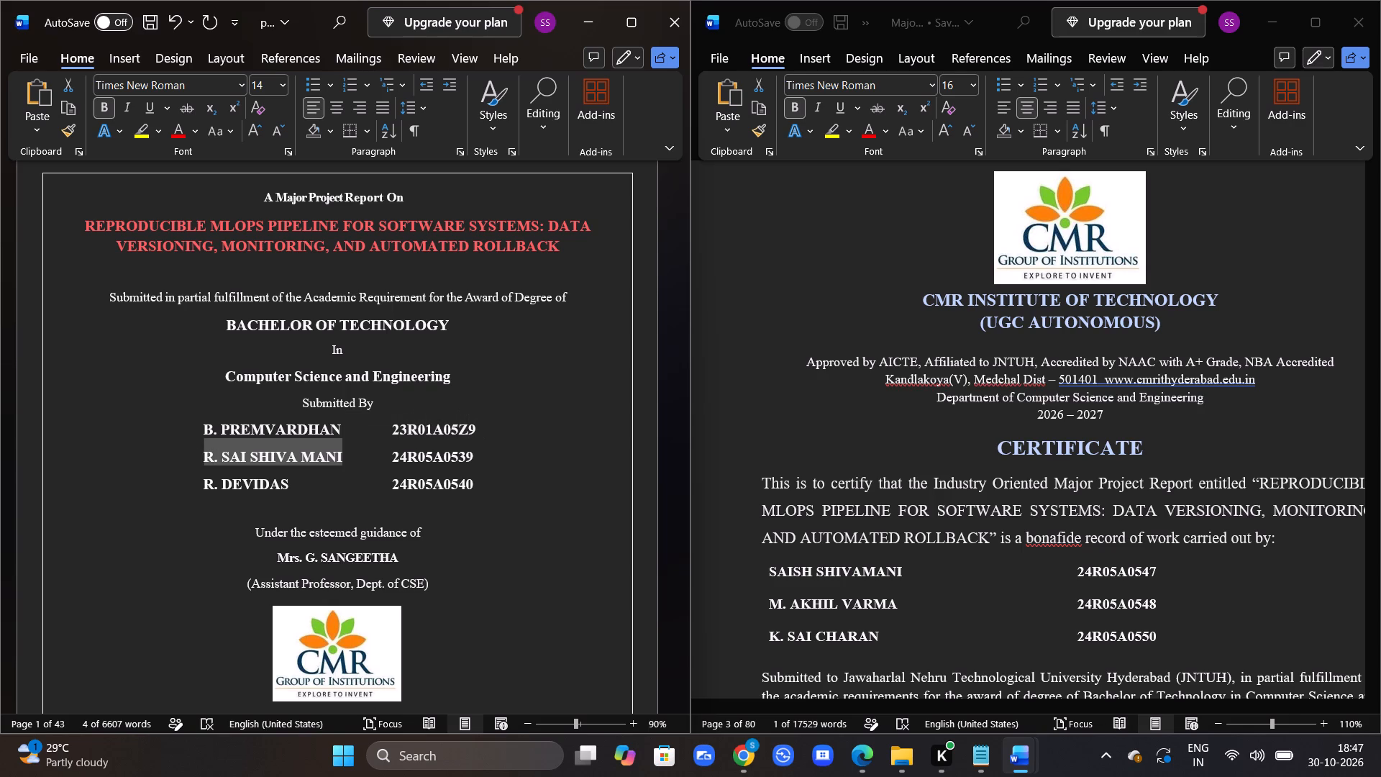
{"action": "key", "text": "ctrl+c"}
Copy the third student's name with initial from the cover page's Submitted By list.
{"action": "key", "text": "Down"}
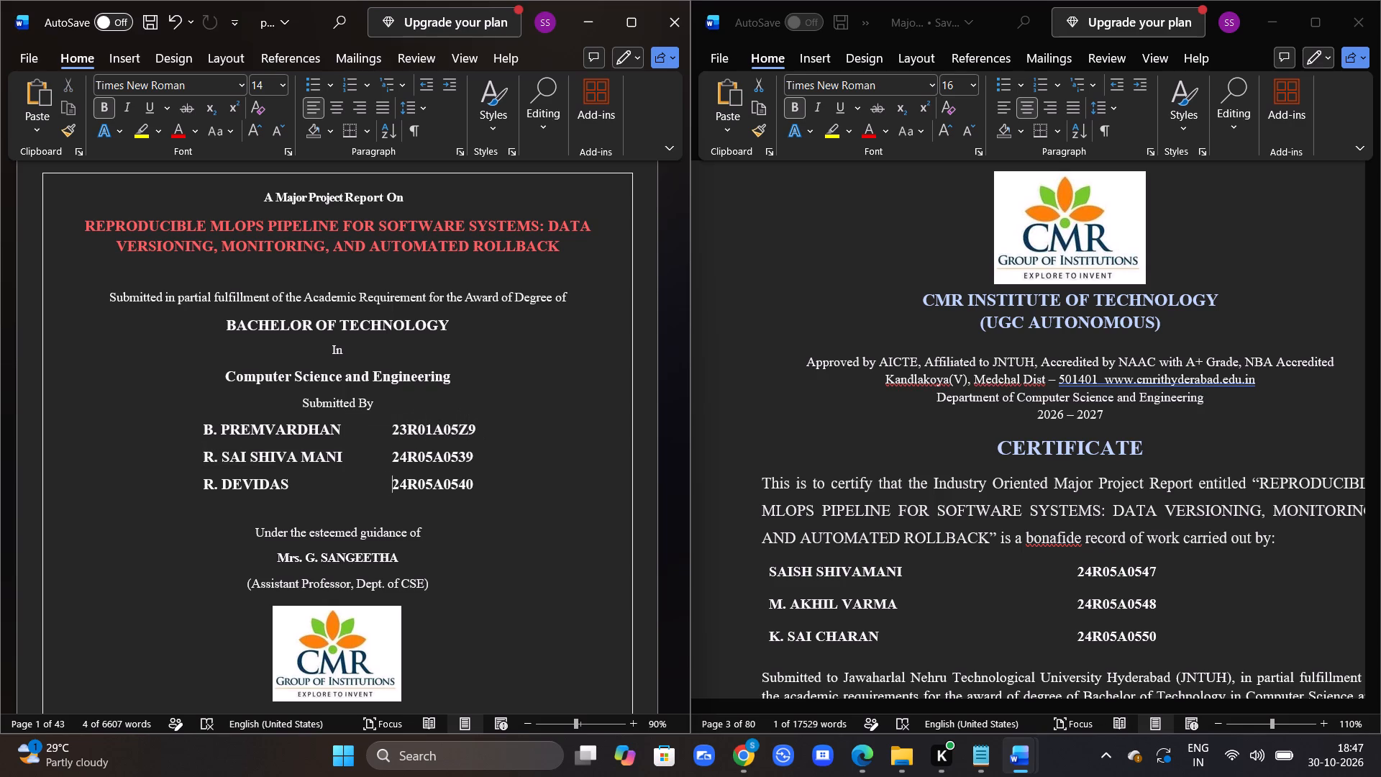
{"action": "key", "text": "Left"}
{"action": "key", "text": "shift+Left"}
{"action": "key", "text": "shift+Left"}
{"action": "key", "text": "shift+Left"}
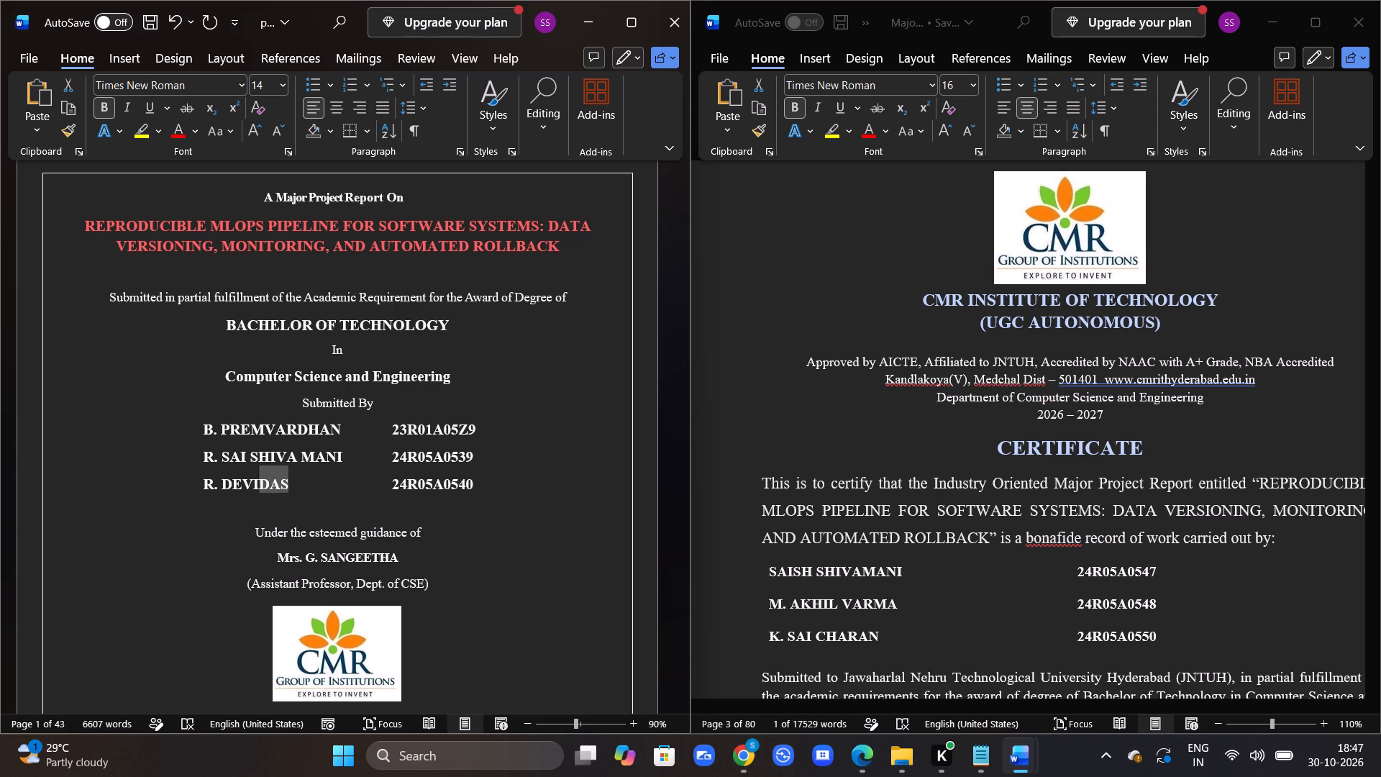
{"action": "key", "text": "shift+Left"}
{"action": "key", "text": "shift+Left"}
{"action": "key", "text": "shift+Left"}
{"action": "key", "text": "shift+Left"}
{"action": "key", "text": "shift+Left"}
{"action": "key", "text": "shift+Left"}
{"action": "key", "text": "shift+Left"}
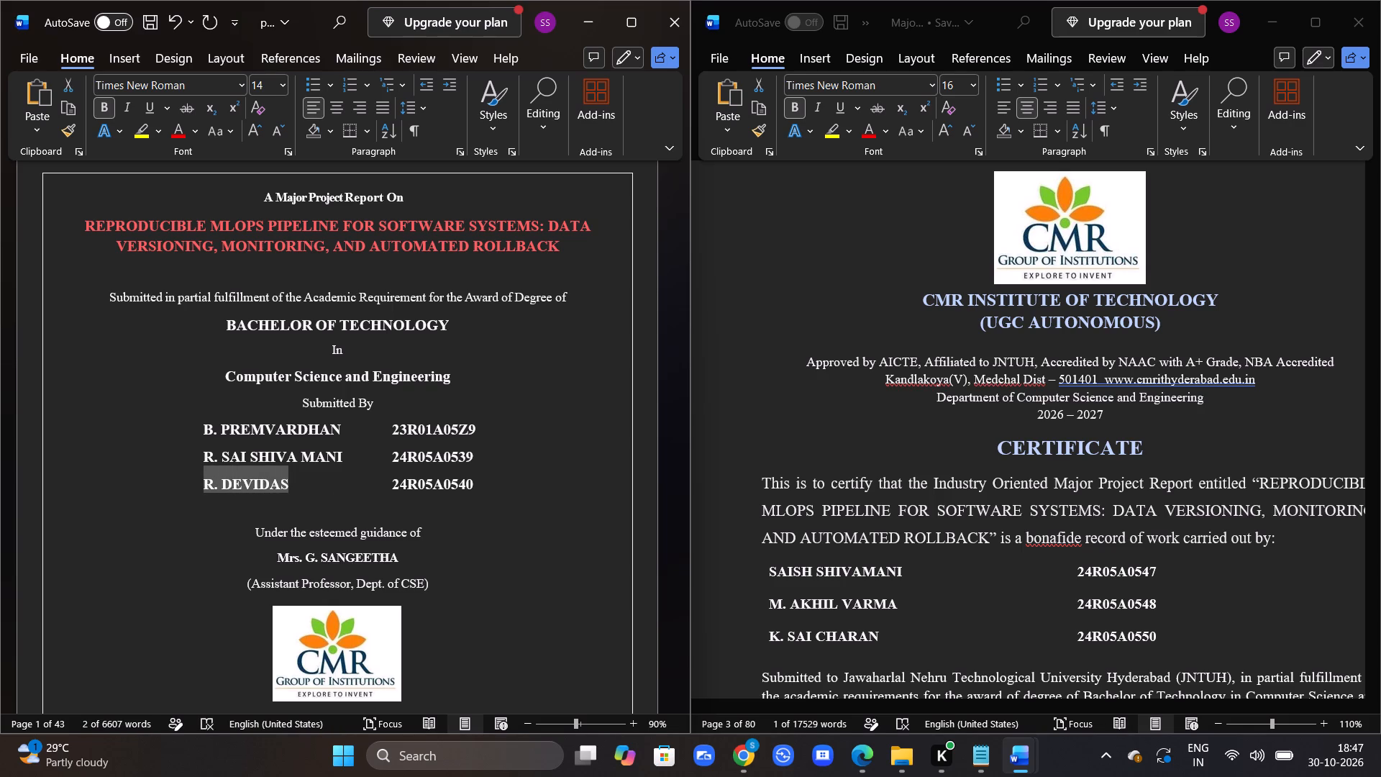
{"action": "key", "text": "ctrl+c"}
Replace the first student's name and initial on the certificate page with the first name copied from the cover page.
{"action": "scroll", "coordinate": [205, 434], "scroll_direction": "down", "scroll_amount": 2}
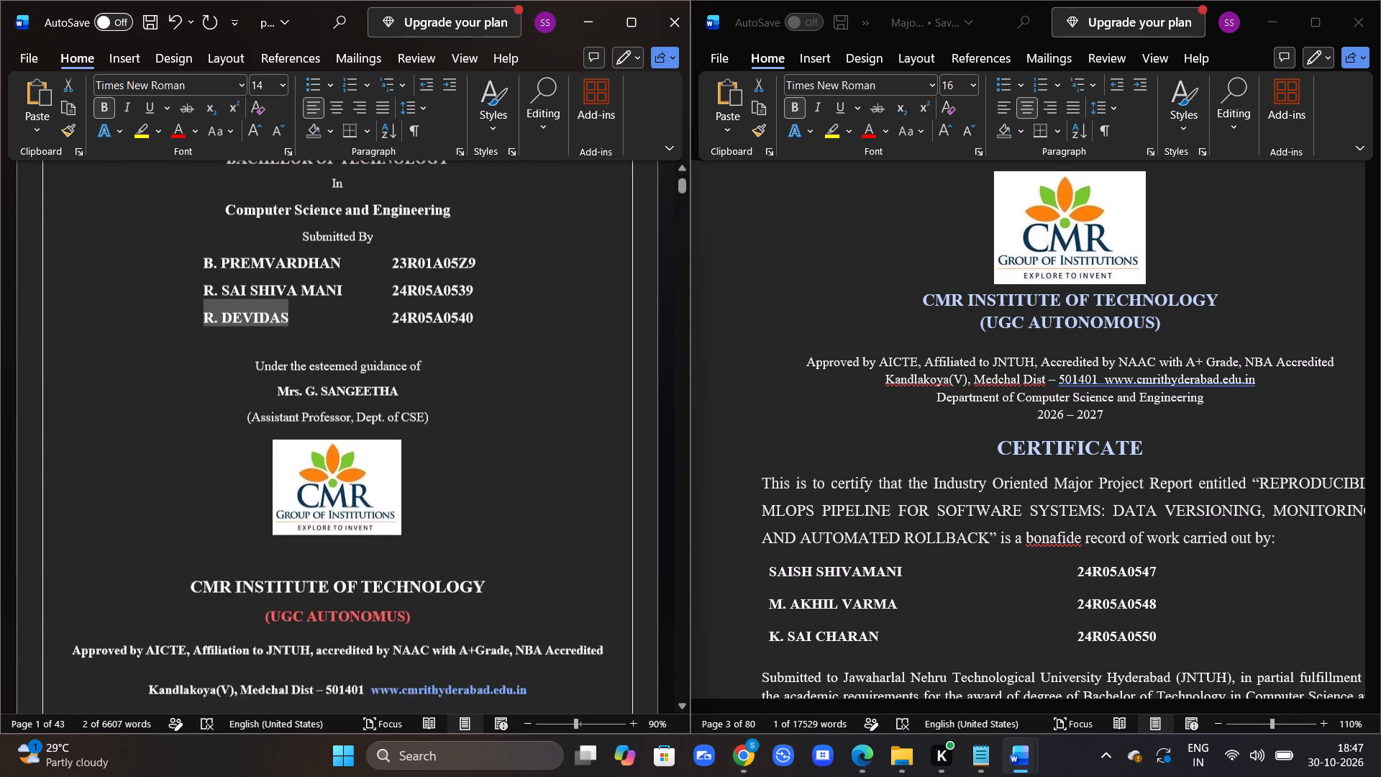
{"action": "scroll", "coordinate": [205, 434], "scroll_direction": "down", "scroll_amount": 3}
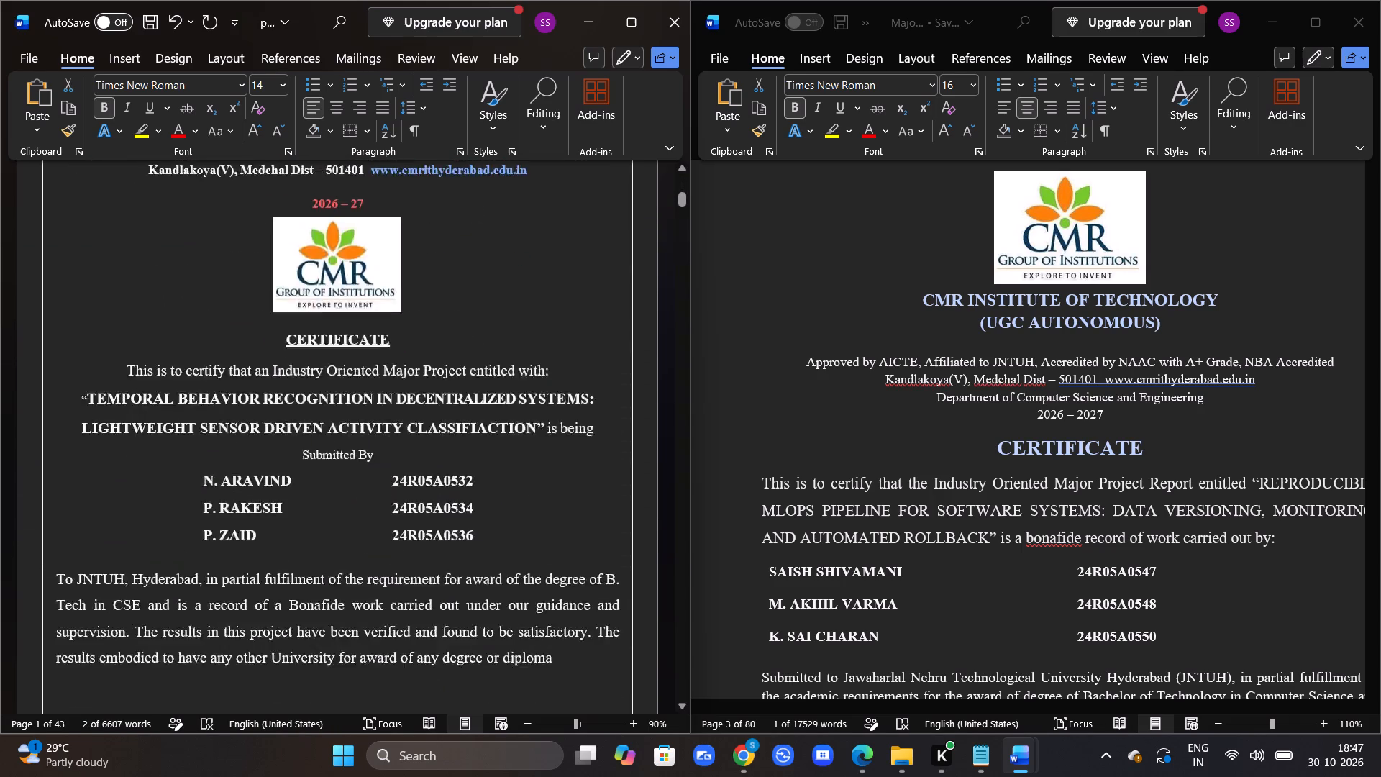
{"action": "scroll", "coordinate": [205, 434], "scroll_direction": "down", "scroll_amount": 1}
{"action": "scroll", "coordinate": [205, 434], "scroll_direction": "up", "scroll_amount": 2}
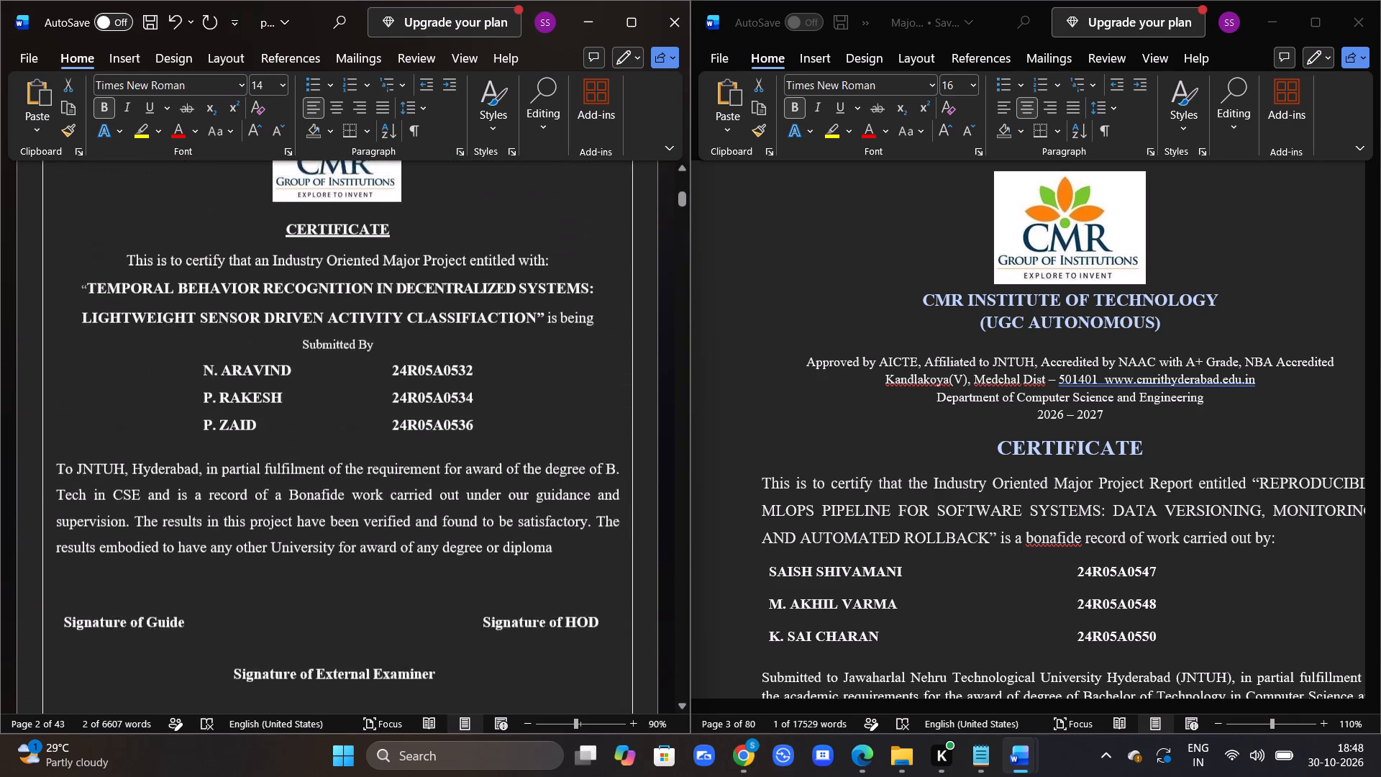
{"action": "double_click", "coordinate": [248, 372]}
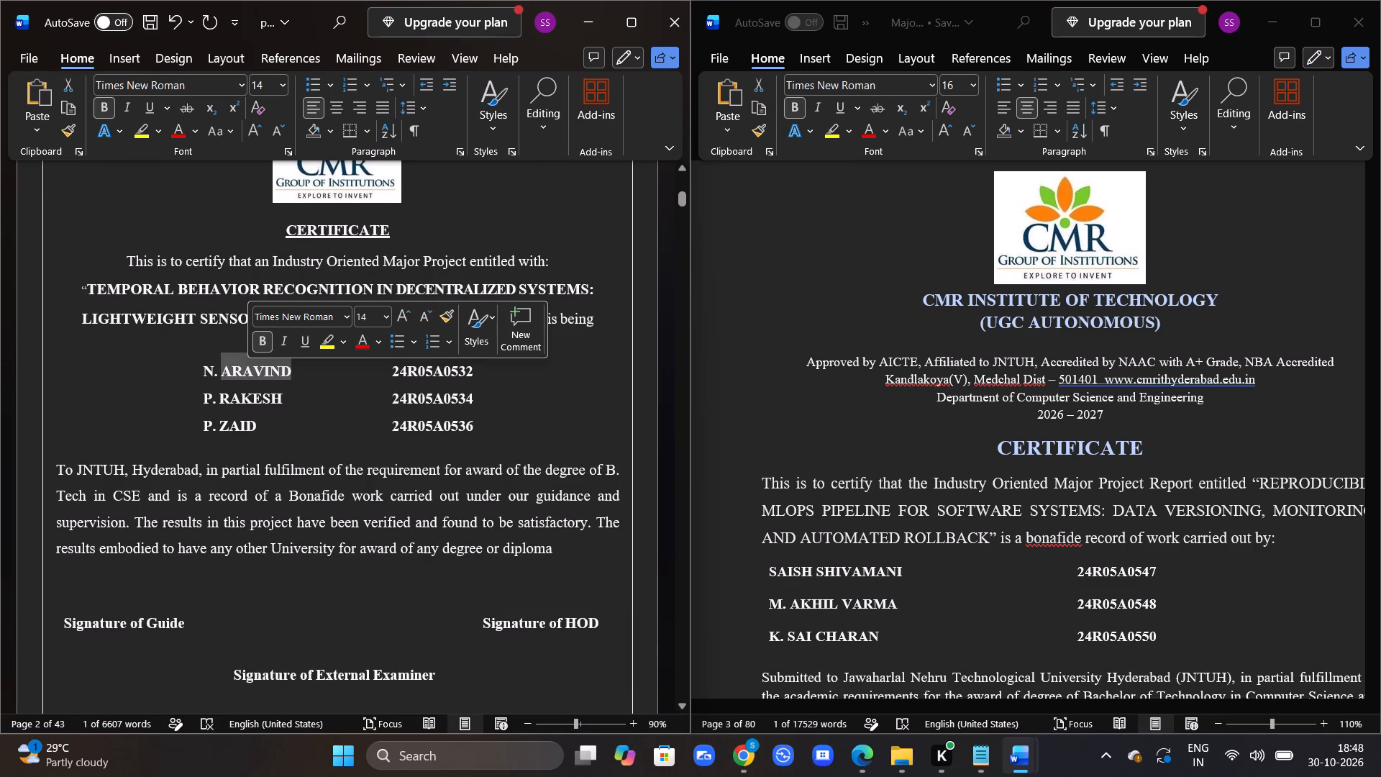
{"action": "key", "text": "super+v"}
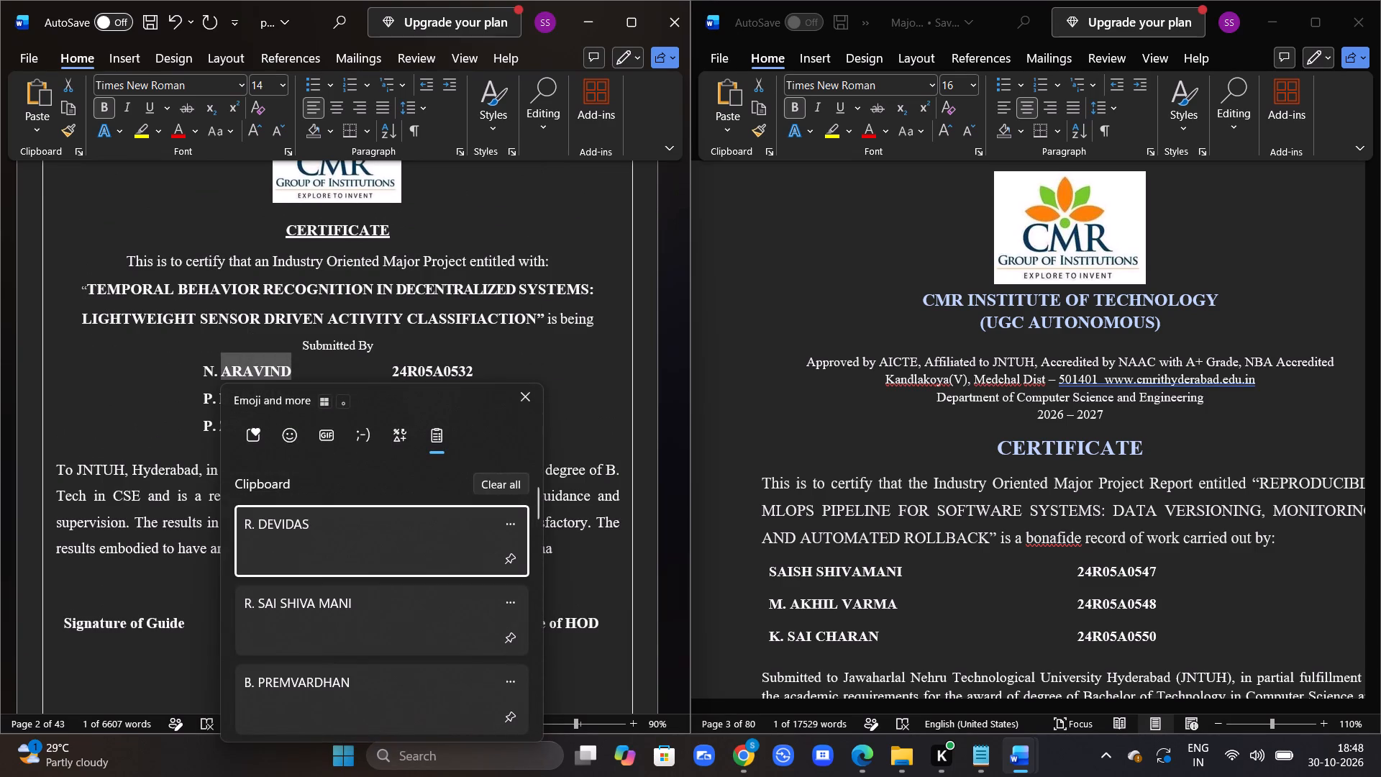
{"action": "key", "text": "Down"}
{"action": "key", "text": "Down"}
{"action": "key", "text": "Return"}
{"action": "key", "text": "ctrl+v"}
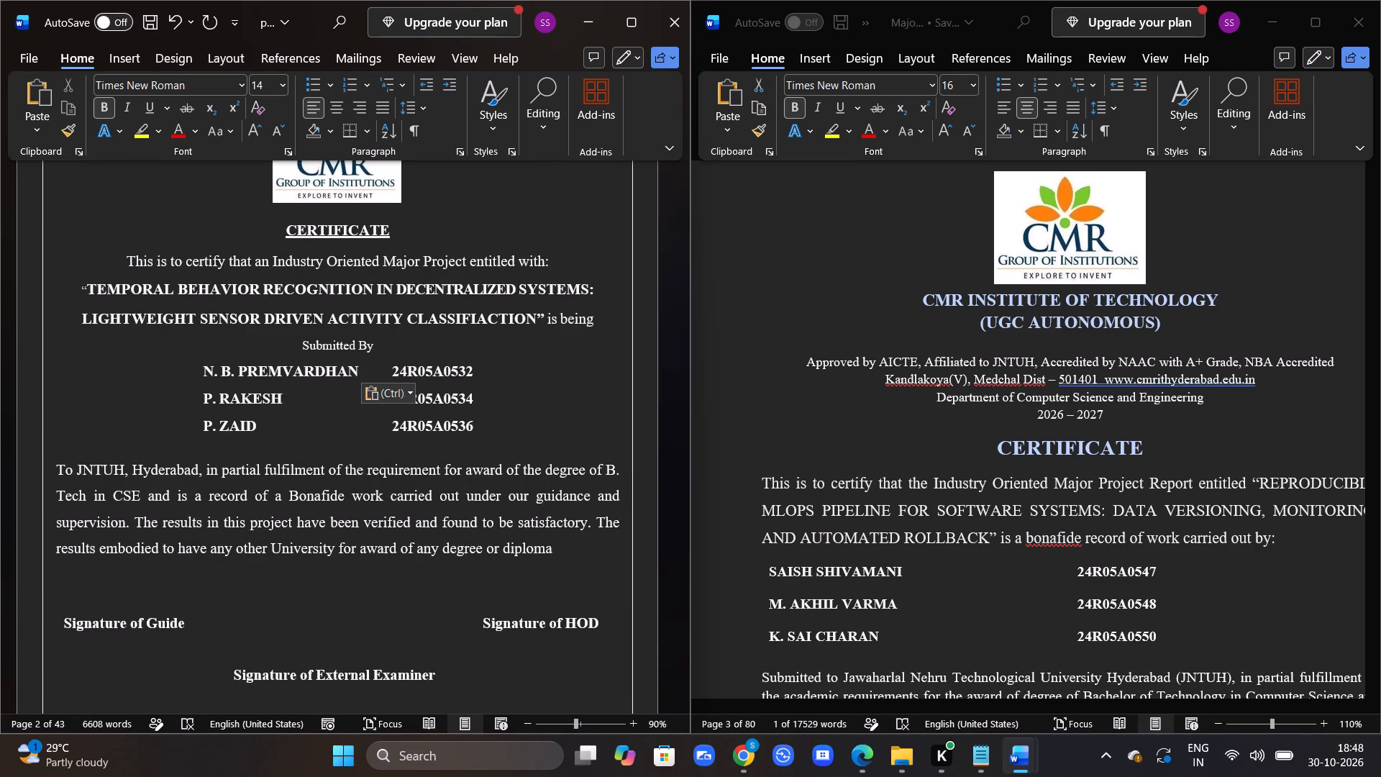
{"action": "key", "text": "Left"}
{"action": "key", "text": "Left"}
{"action": "key", "text": "Left"}
{"action": "key", "text": "Left"}
{"action": "key", "text": "Left"}
{"action": "key", "text": "Left"}
{"action": "key", "text": "Left"}
{"action": "key", "text": "Left"}
{"action": "key", "text": "Left"}
{"action": "key", "text": "Left"}
{"action": "key", "text": "Left"}
{"action": "key", "text": "Left"}
{"action": "key", "text": "Left"}
{"action": "key", "text": "Left"}
{"action": "key", "text": "BackSpace"}
{"action": "key", "text": "BackSpace"}
{"action": "key", "text": "BackSpace"}
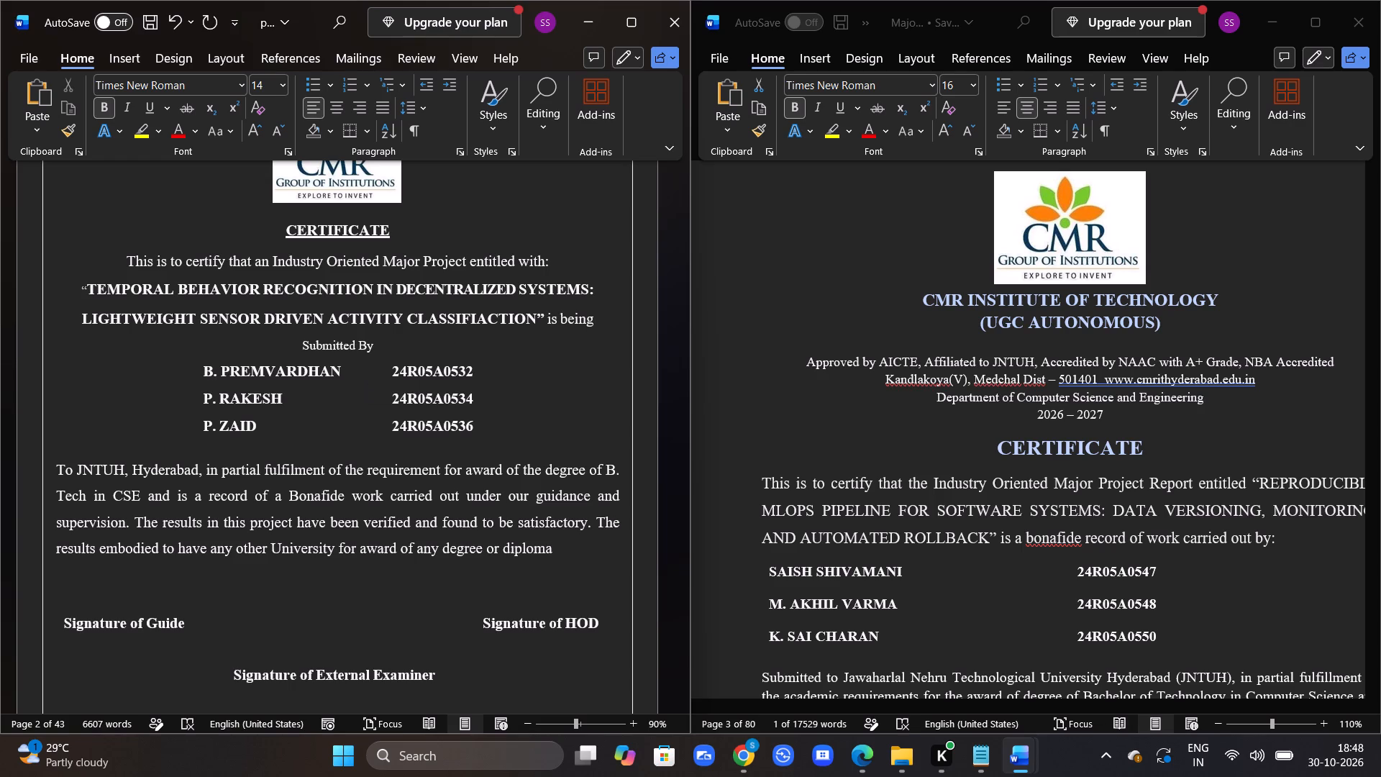
Replace the second student's name and initial on the certificate page with the second name copied from the cover page.
{"action": "key", "text": "Down"}
{"action": "key", "text": "Right"}
{"action": "key", "text": "Right"}
{"action": "key", "text": "Right"}
{"action": "key", "text": "Right"}
{"action": "key", "text": "Right"}
{"action": "key", "text": "Right"}
{"action": "key", "text": "Right"}
{"action": "key", "text": "Right"}
{"action": "key", "text": "Right"}
{"action": "key", "text": "BackSpace"}
{"action": "key", "text": "BackSpace"}
{"action": "key", "text": "BackSpace"}
{"action": "key", "text": "BackSpace"}
{"action": "key", "text": "BackSpace"}
{"action": "key", "text": "BackSpace"}
{"action": "key", "text": "BackSpace"}
{"action": "key", "text": "super+v"}
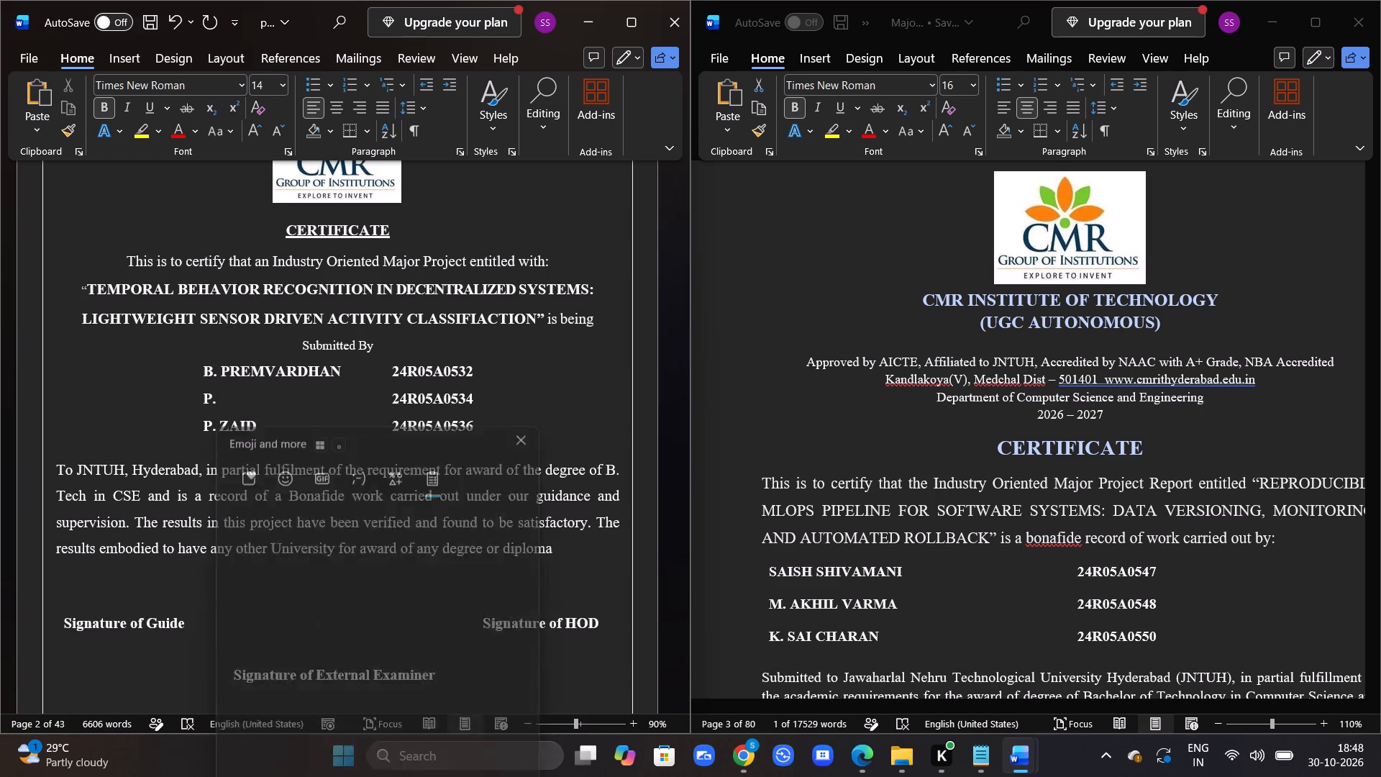
{"action": "key", "text": "Down"}
{"action": "key", "text": "Return"}
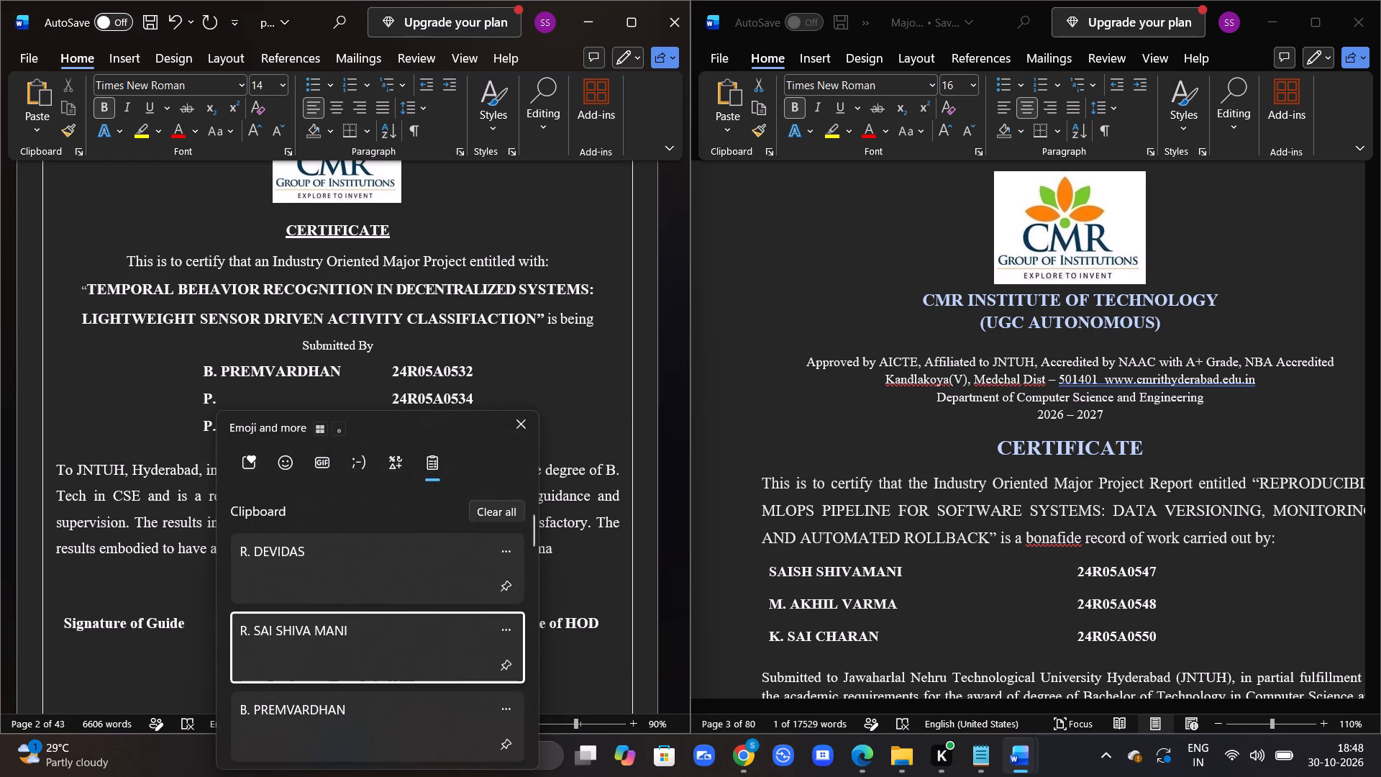
{"action": "key", "text": "ctrl+v"}
{"action": "key", "text": "Left"}
{"action": "key", "text": "Left"}
{"action": "key", "text": "Left"}
{"action": "key", "text": "Left"}
{"action": "key", "text": "Left"}
{"action": "key", "text": "Left"}
{"action": "key", "text": "Left"}
{"action": "key", "text": "Left"}
{"action": "key", "text": "Left"}
{"action": "key", "text": "Left"}
{"action": "key", "text": "Left"}
{"action": "key", "text": "Left"}
{"action": "key", "text": "Left"}
{"action": "key", "text": "Left"}
{"action": "key", "text": "Left"}
{"action": "key", "text": "Left"}
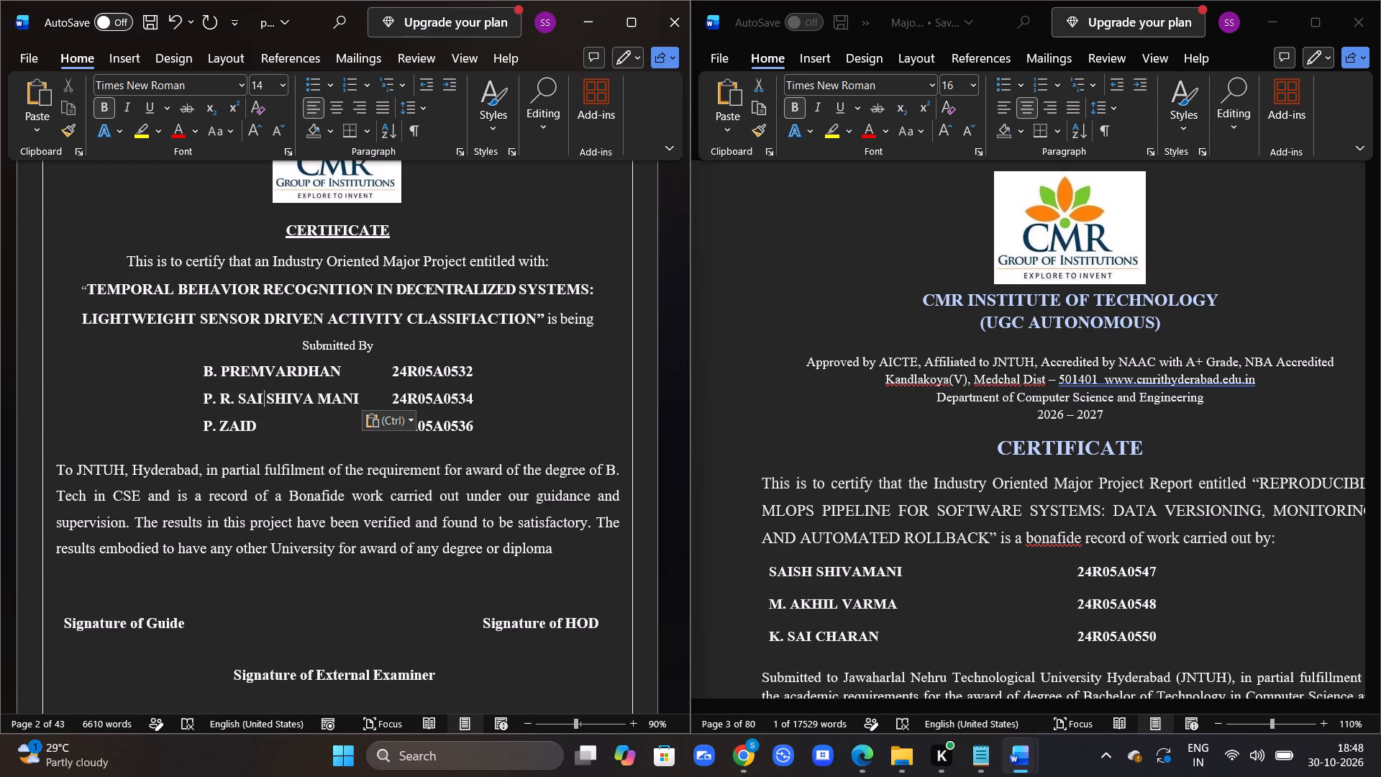
{"action": "key", "text": "Left"}
{"action": "key", "text": "BackSpace"}
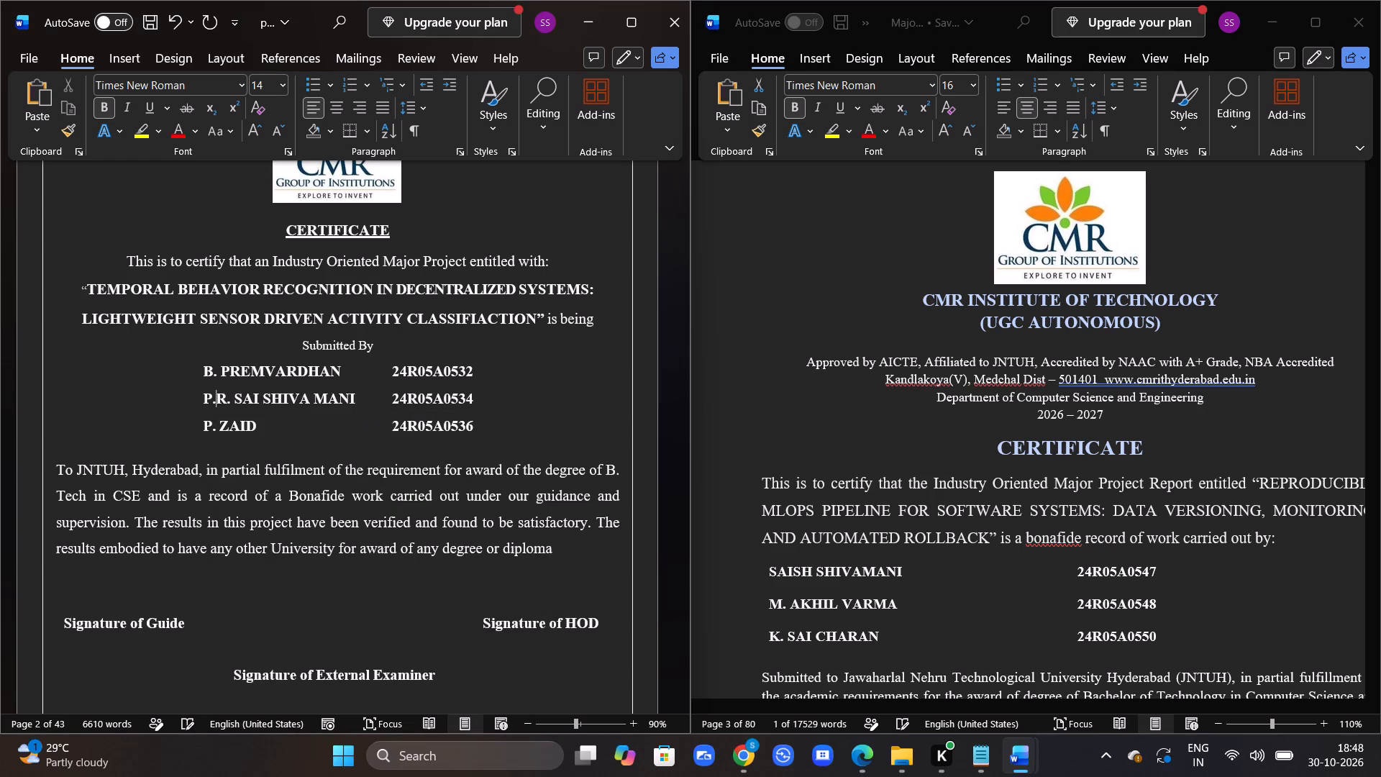
{"action": "key", "text": "BackSpace"}
{"action": "key", "text": "BackSpace"}
Replace the third student's name and initial on the certificate page with the third name copied from the cover page.
{"action": "key", "text": "Down"}
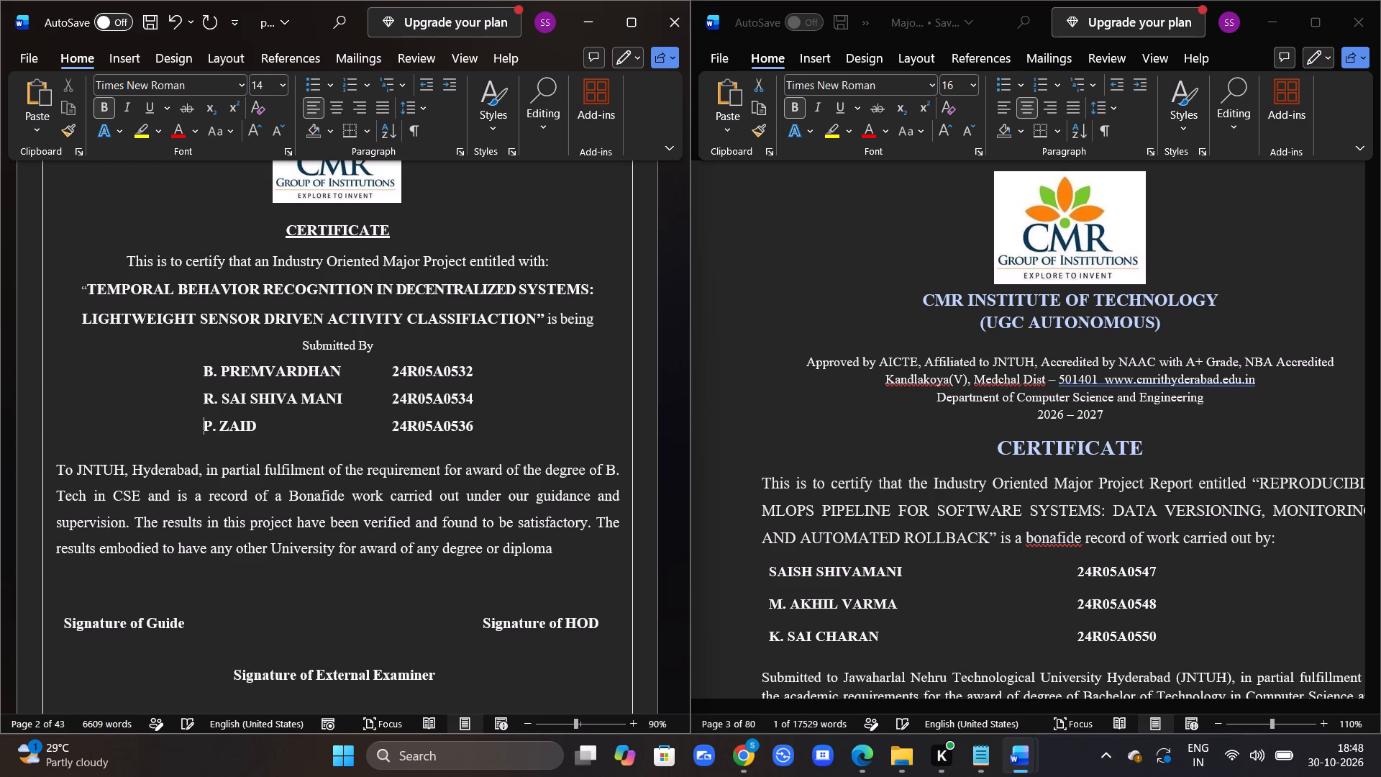
{"action": "key", "text": "Right"}
{"action": "key", "text": "Right"}
{"action": "key", "text": "Right"}
{"action": "key", "text": "Right"}
{"action": "key", "text": "Right"}
{"action": "key", "text": "Right"}
{"action": "key", "text": "Right"}
{"action": "key", "text": "Right"}
{"action": "key", "text": "Left"}
{"action": "key", "text": "BackSpace"}
{"action": "key", "text": "BackSpace"}
{"action": "key", "text": "BackSpace"}
{"action": "key", "text": "BackSpace"}
{"action": "key", "text": "BackSpace"}
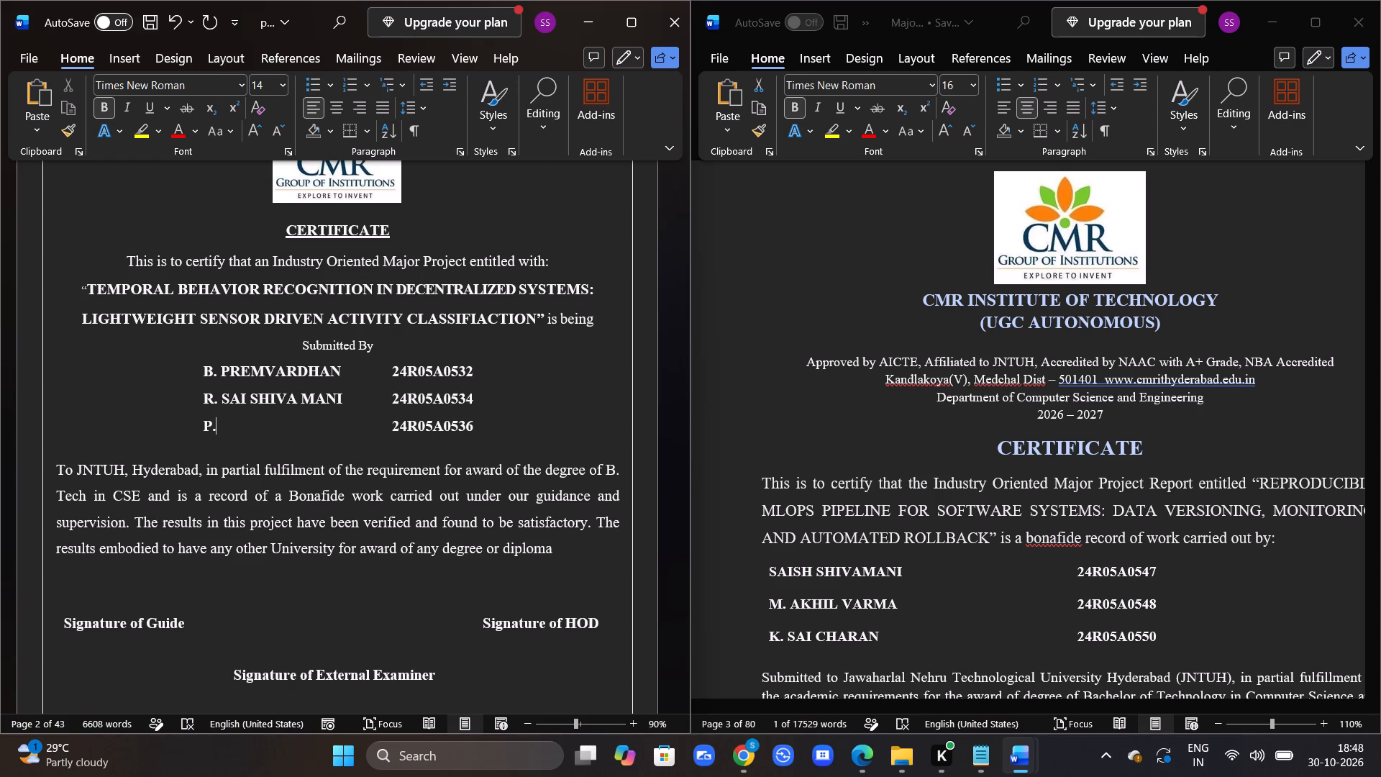
{"action": "key", "text": "super+v"}
{"action": "key", "text": "Down"}
{"action": "key", "text": "Up"}
{"action": "key", "text": "Return"}
{"action": "key", "text": "ctrl+v"}
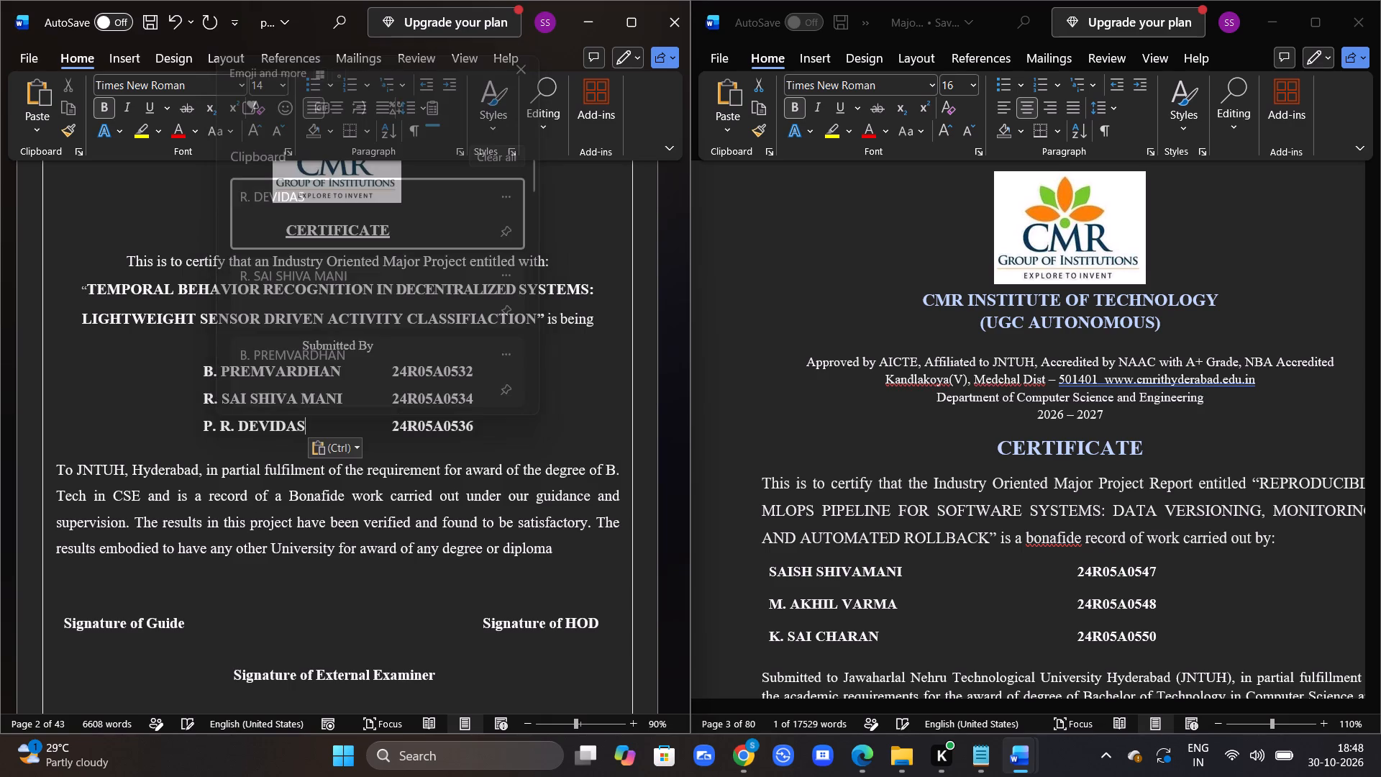
{"action": "key", "text": "Left"}
{"action": "key", "text": "Left"}
{"action": "key", "text": "Left"}
{"action": "key", "text": "Left"}
{"action": "key", "text": "Left"}
{"action": "key", "text": "Left"}
{"action": "key", "text": "Left"}
{"action": "key", "text": "Left"}
{"action": "key", "text": "Left"}
{"action": "key", "text": "Left"}
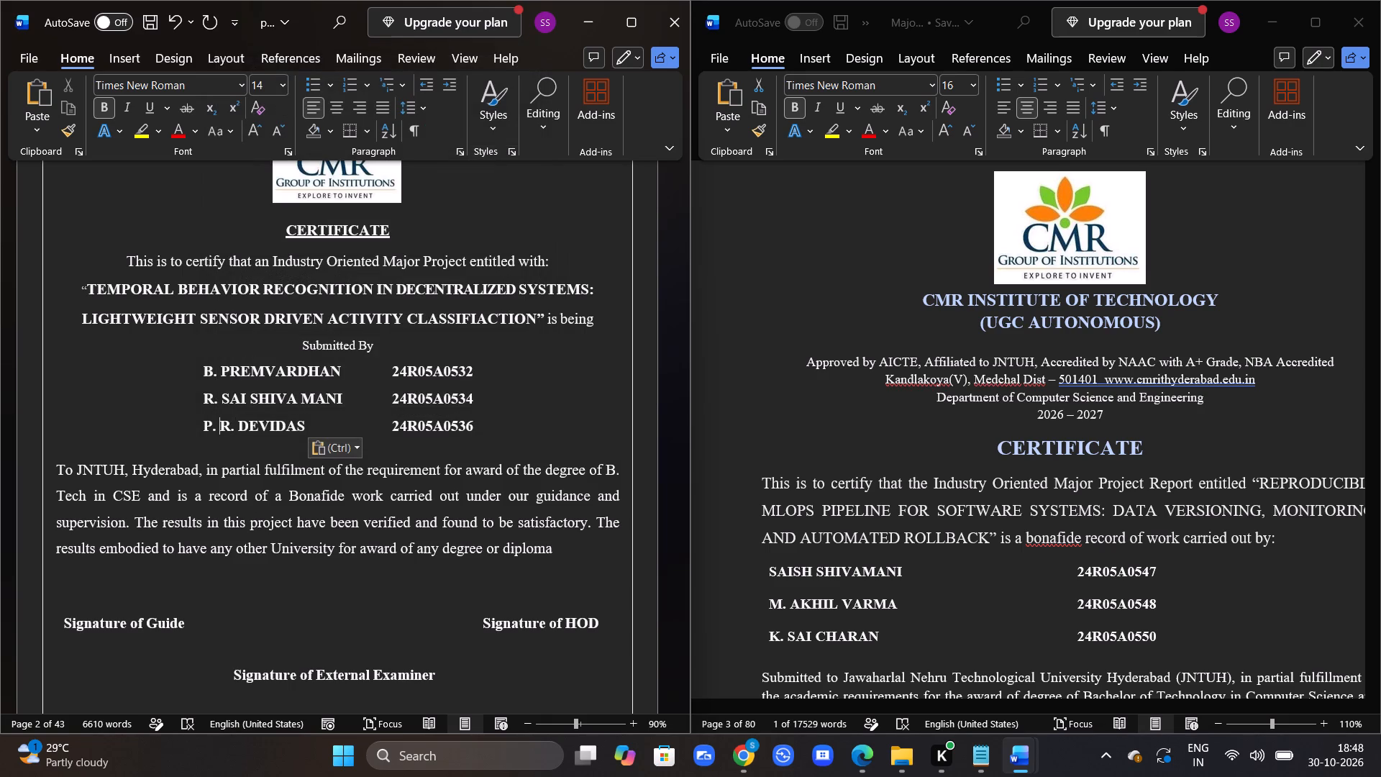
{"action": "key", "text": "BackSpace"}
{"action": "key", "text": "BackSpace"}
{"action": "key", "text": "BackSpace"}
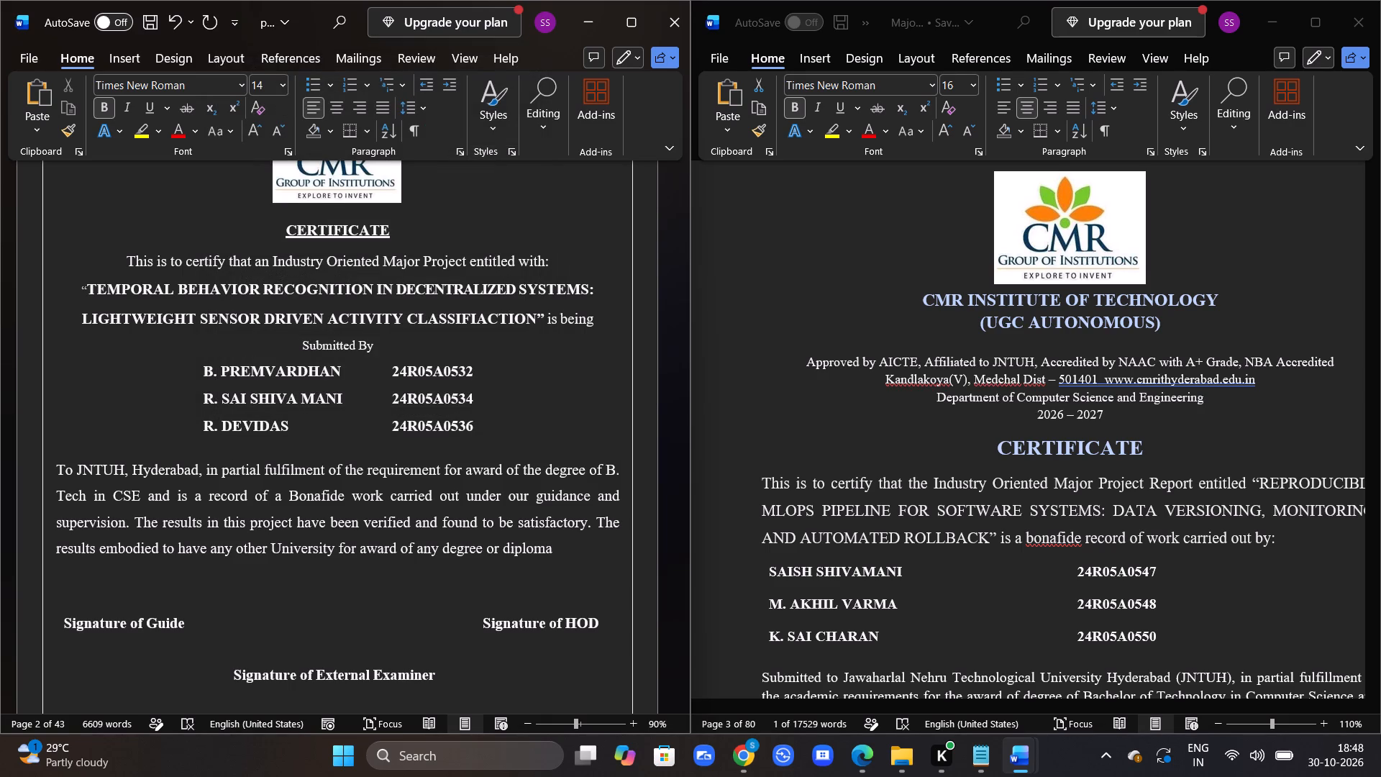
Change the last two digits of the third student's roll number on the certificate page to 40.
{"action": "left_click", "coordinate": [486, 419]}
{"action": "key", "text": "BackSpace"}
{"action": "key", "text": "BackSpace"}
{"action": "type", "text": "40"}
Change the ending of the second student's roll number on the certificate page to 39.
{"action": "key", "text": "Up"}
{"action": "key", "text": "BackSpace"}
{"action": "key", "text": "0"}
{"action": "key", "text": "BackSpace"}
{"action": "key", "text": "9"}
Change the first student's roll number on the certificate page to end in Z9, with 01 before the letter A.
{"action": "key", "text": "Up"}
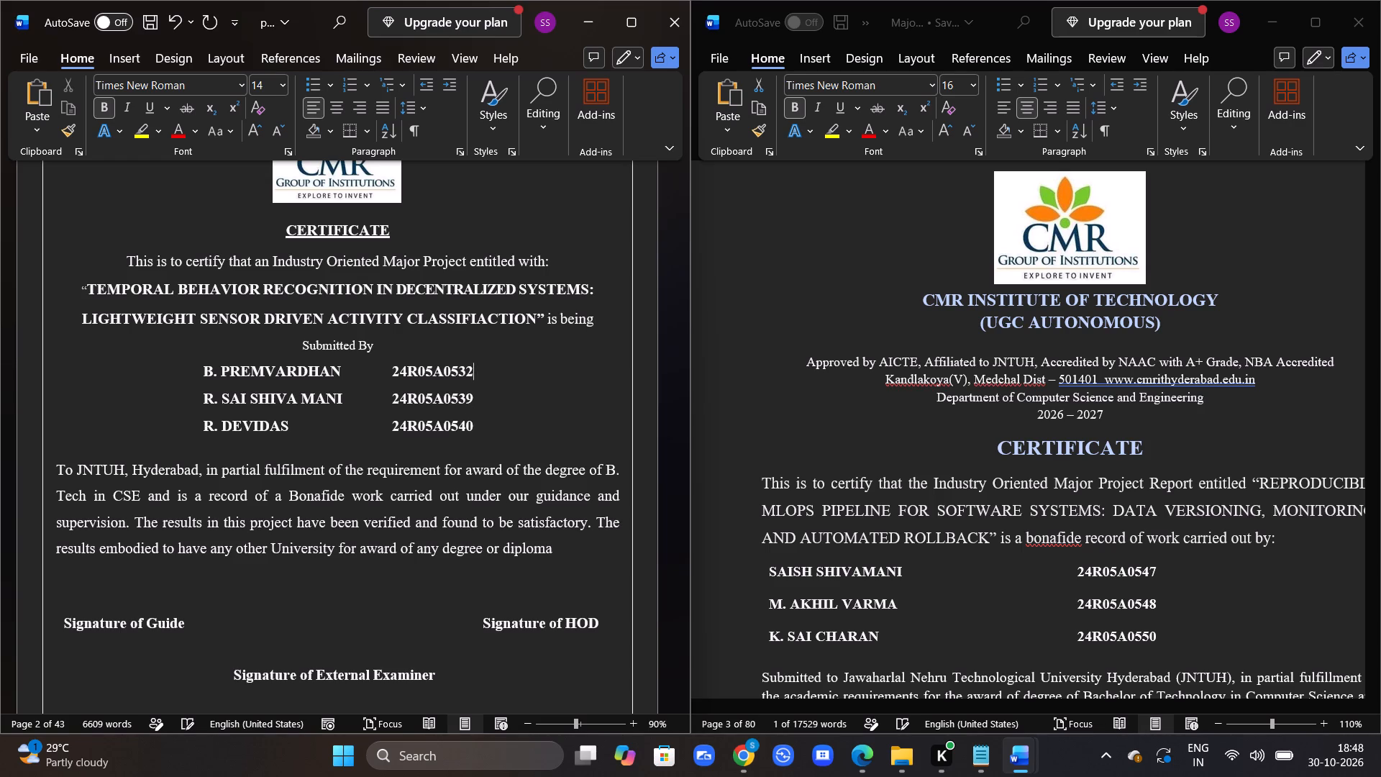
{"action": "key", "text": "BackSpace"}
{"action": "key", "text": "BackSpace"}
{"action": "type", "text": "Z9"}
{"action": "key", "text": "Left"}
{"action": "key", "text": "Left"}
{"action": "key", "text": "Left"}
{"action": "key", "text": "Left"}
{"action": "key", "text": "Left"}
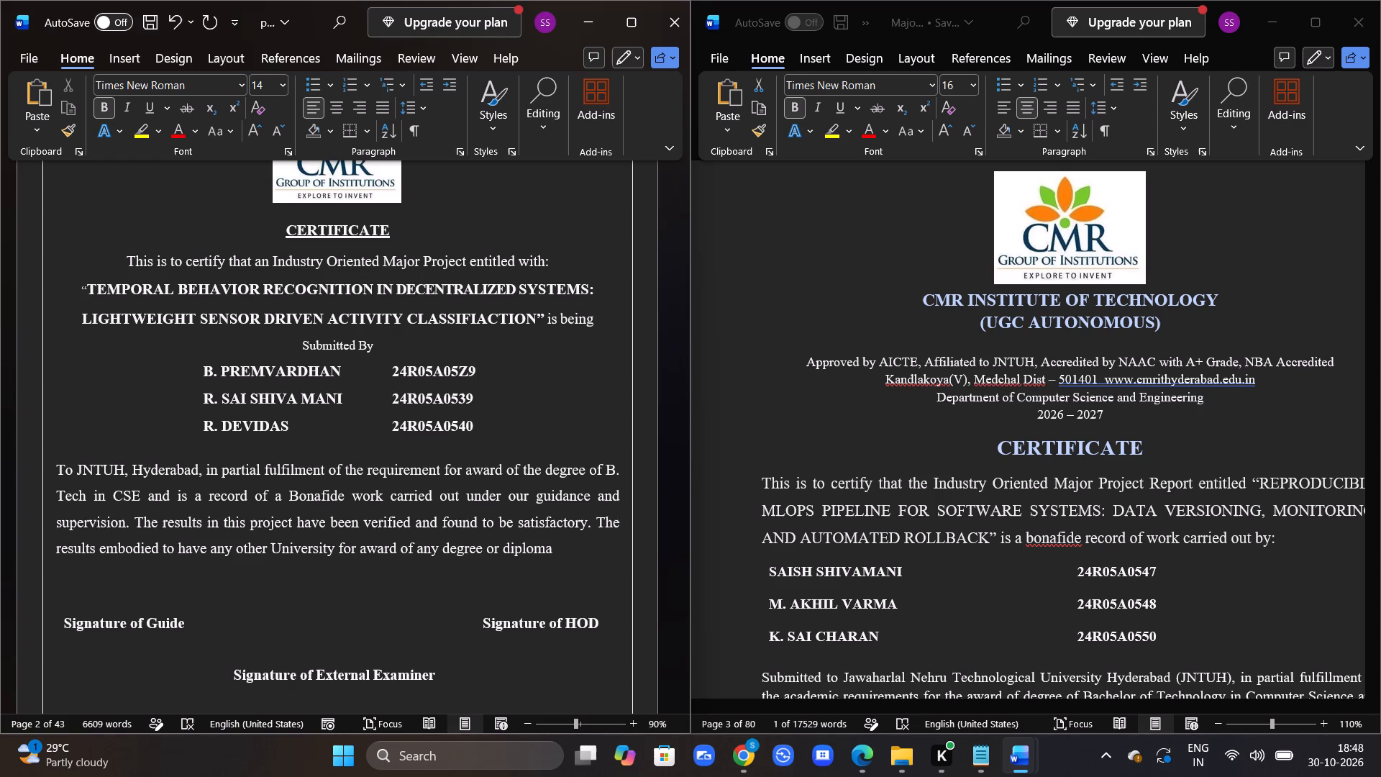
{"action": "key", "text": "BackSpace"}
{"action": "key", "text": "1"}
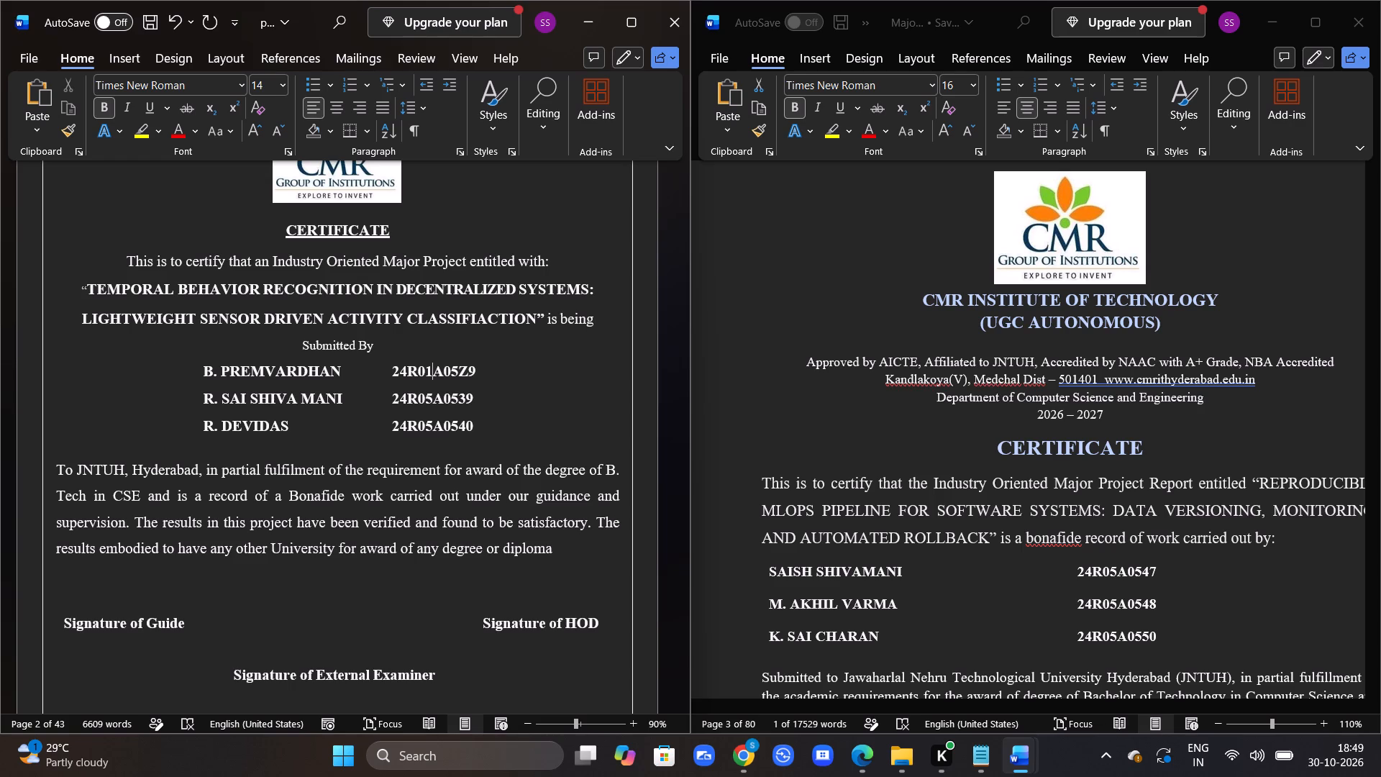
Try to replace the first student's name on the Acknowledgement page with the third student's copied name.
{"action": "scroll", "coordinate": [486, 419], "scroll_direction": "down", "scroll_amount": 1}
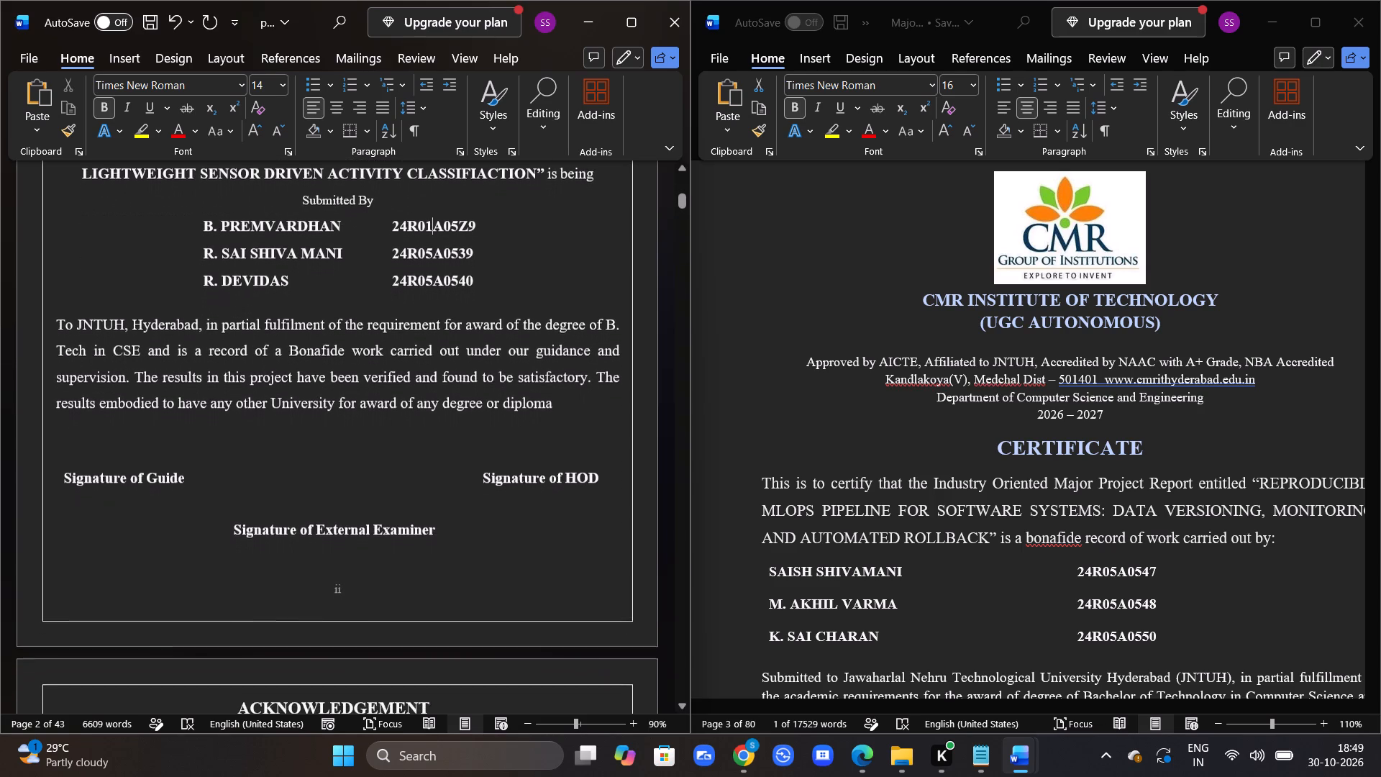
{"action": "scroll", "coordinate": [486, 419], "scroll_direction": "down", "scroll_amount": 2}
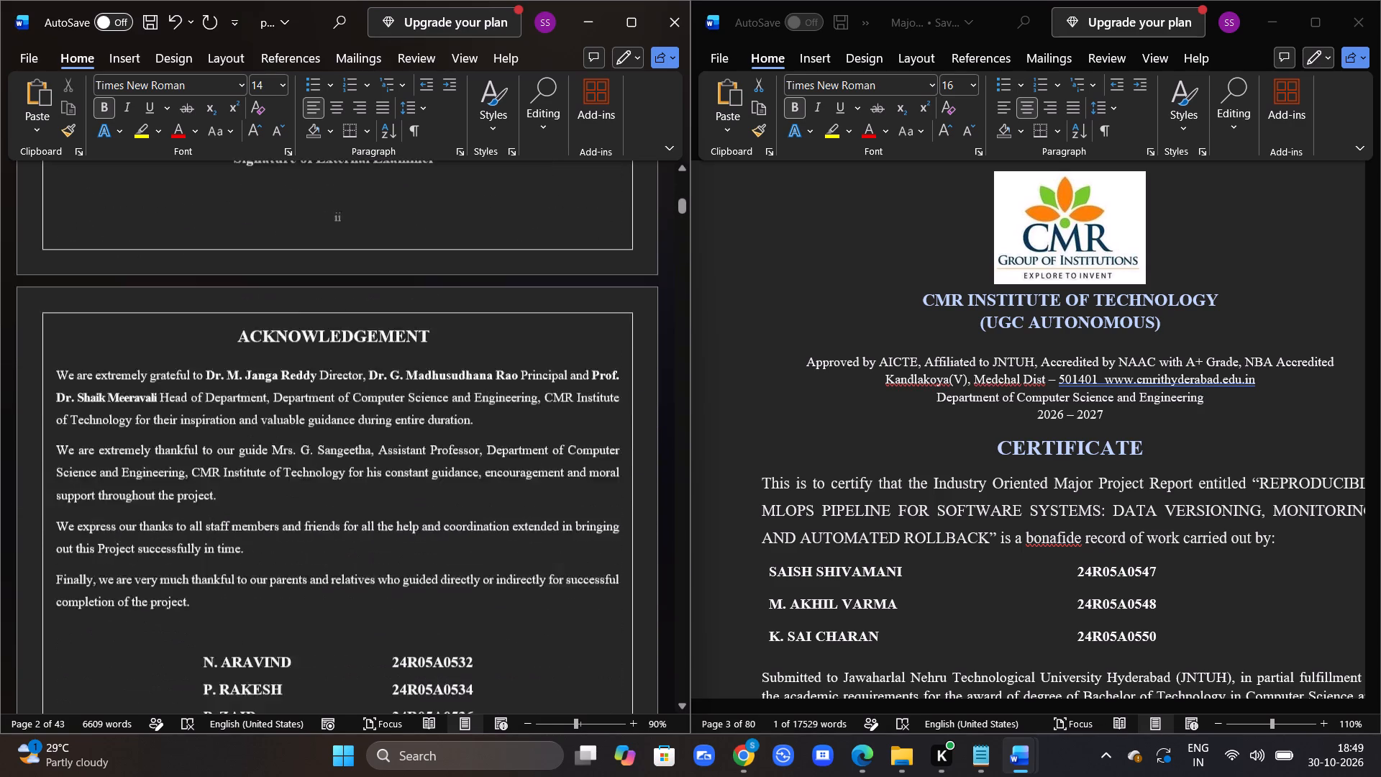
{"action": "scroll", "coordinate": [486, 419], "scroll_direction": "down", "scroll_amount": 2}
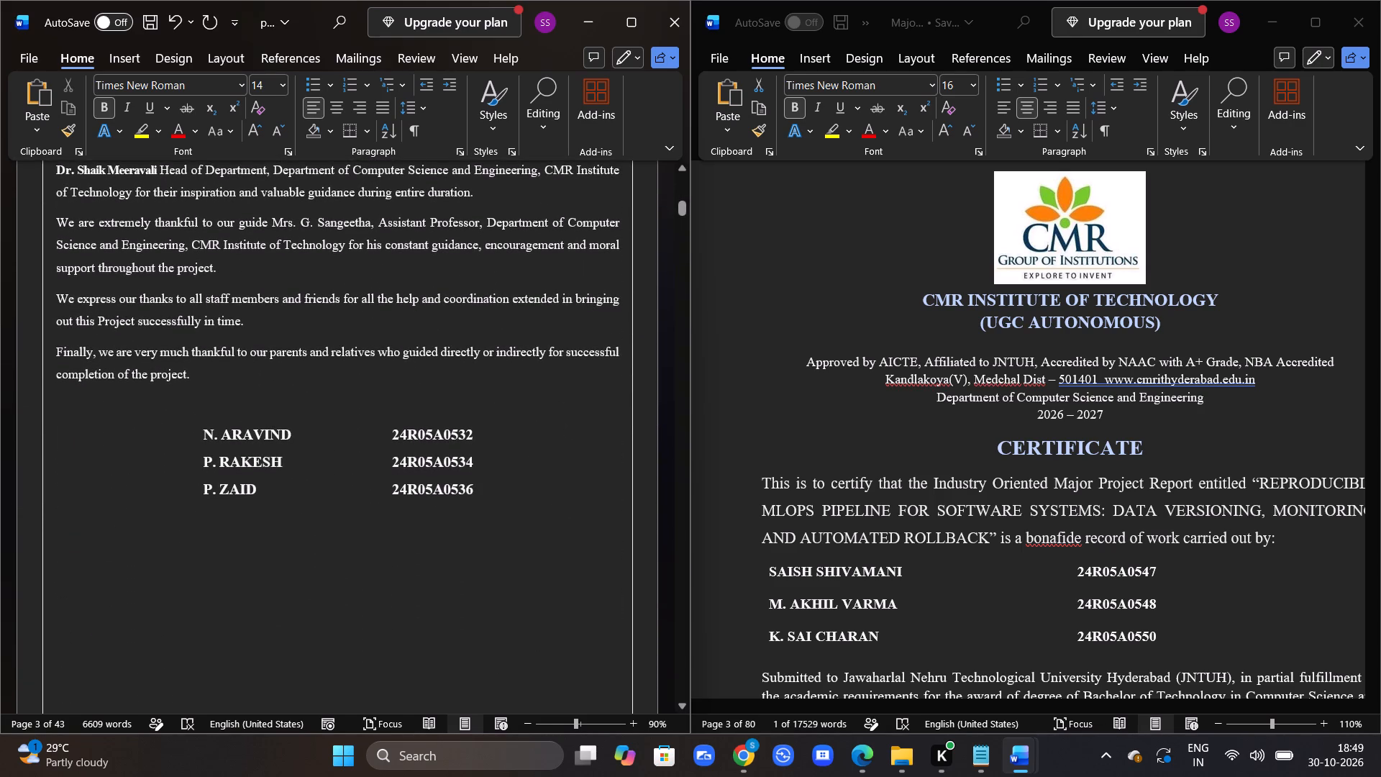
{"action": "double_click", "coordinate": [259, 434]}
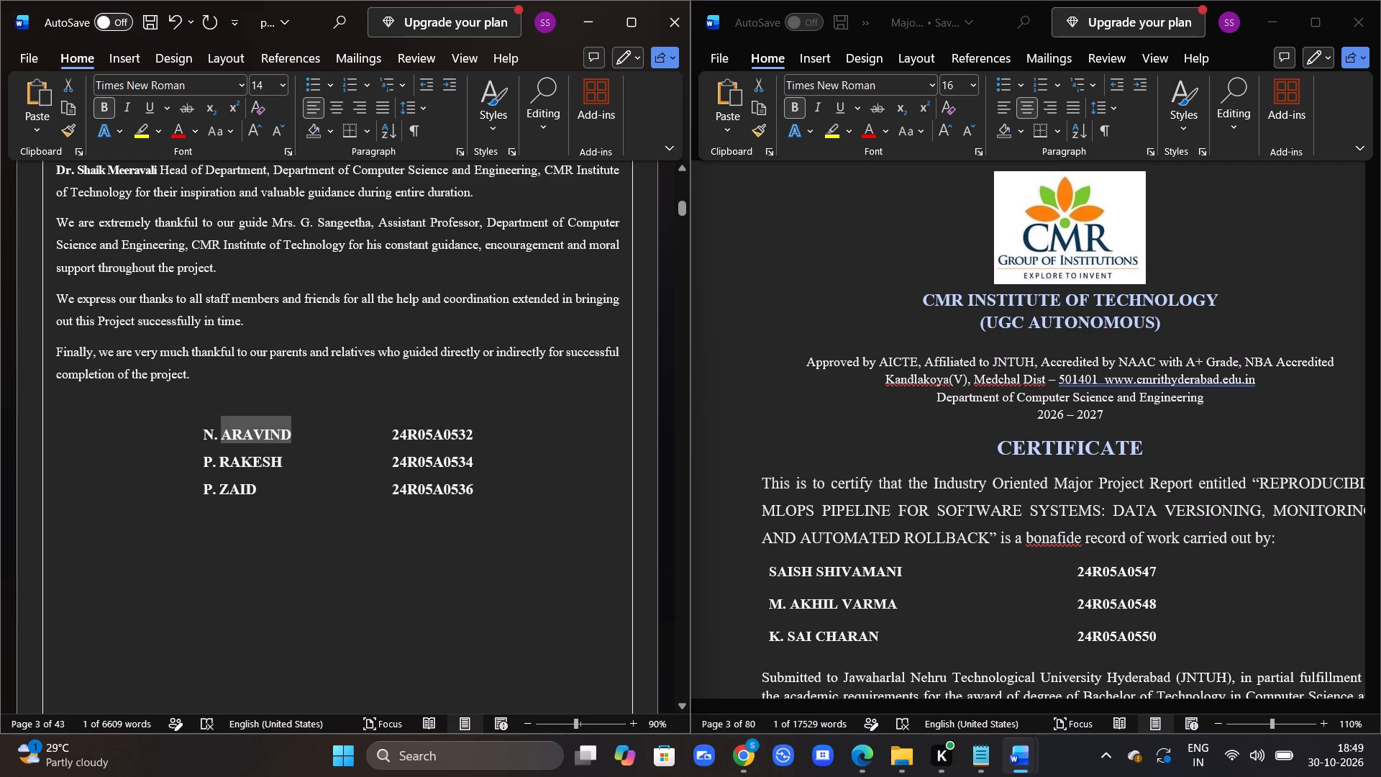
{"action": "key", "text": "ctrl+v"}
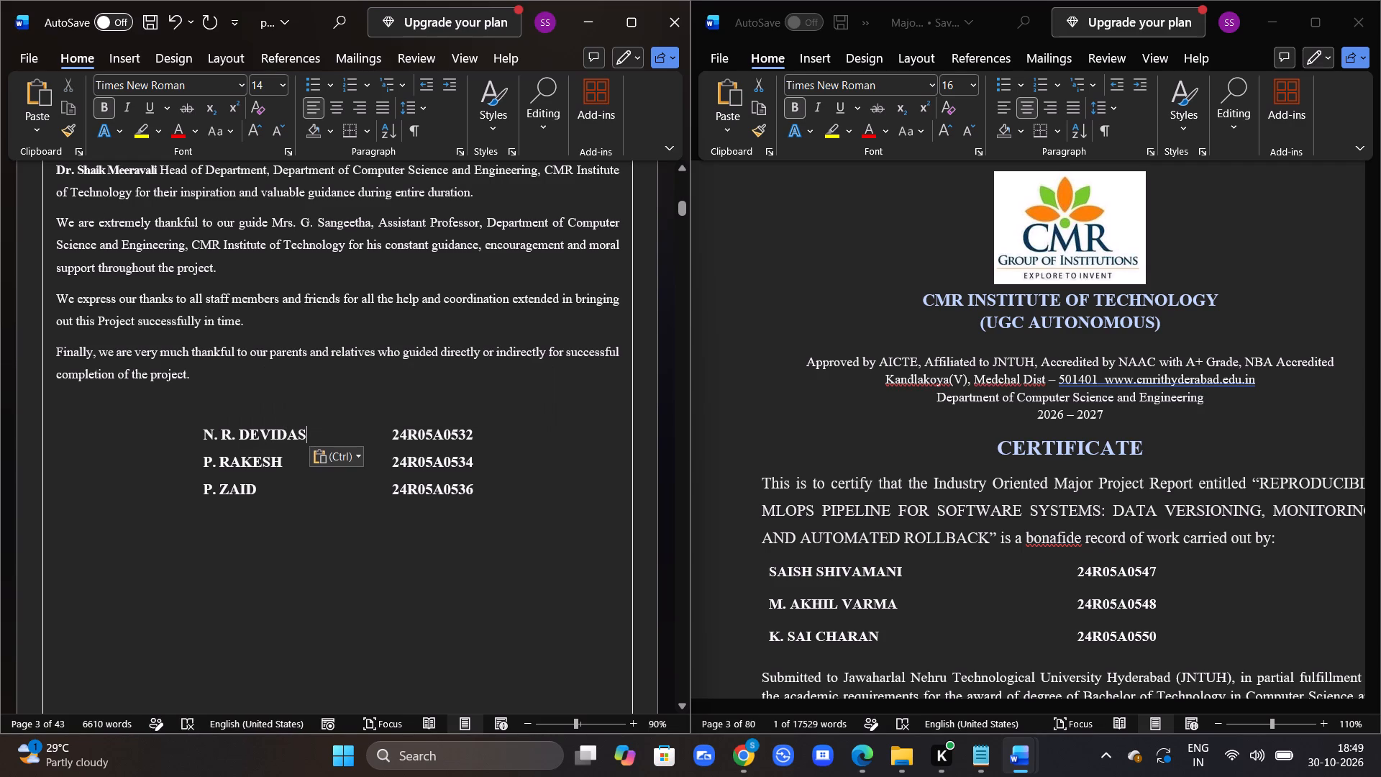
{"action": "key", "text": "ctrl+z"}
Replace the third student's name and initial below the Acknowledgement text with the third name copied from the cover page.
{"action": "key", "text": "Down"}
{"action": "key", "text": "Down"}
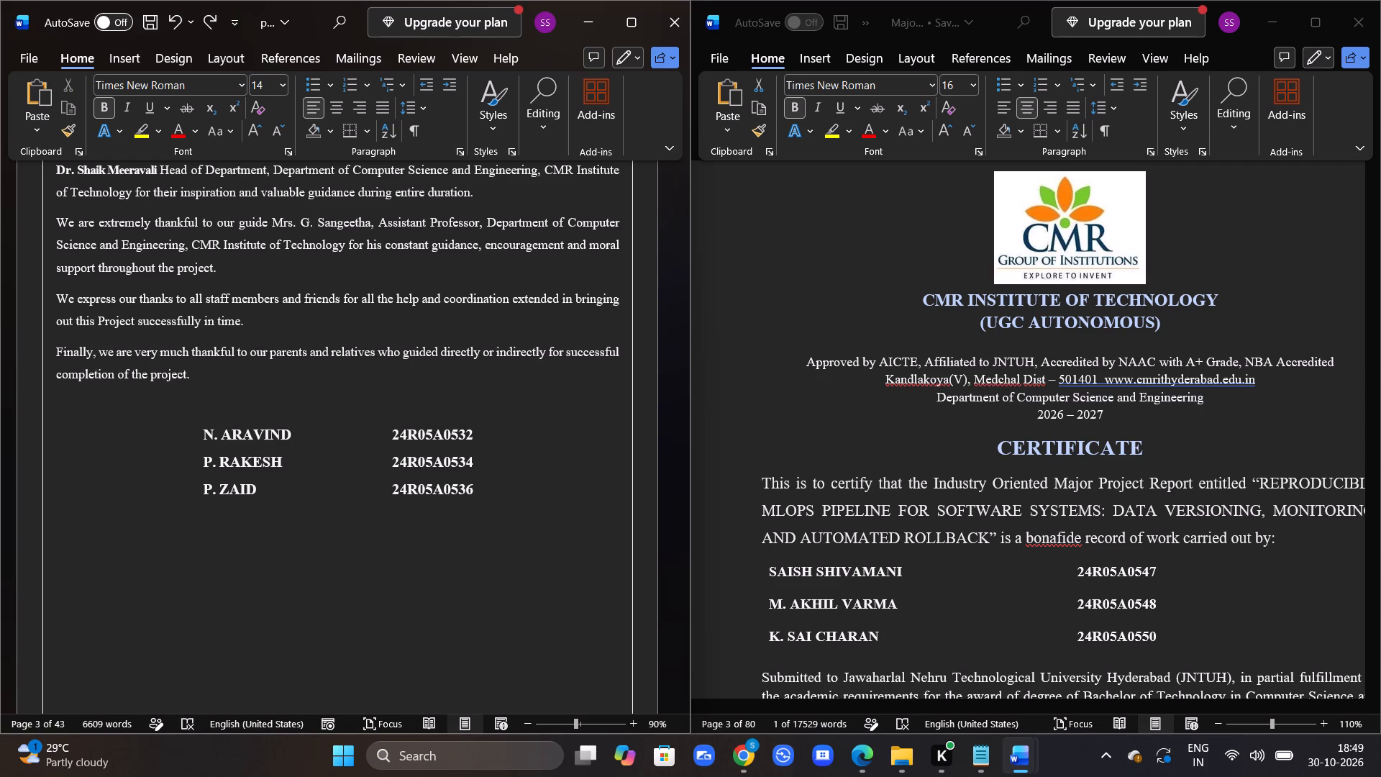
{"action": "key", "text": "ctrl+v"}
{"action": "key", "text": "Left"}
{"action": "key", "text": "Left"}
{"action": "key", "text": "Left"}
{"action": "key", "text": "Left"}
{"action": "key", "text": "Left"}
{"action": "key", "text": "Left"}
{"action": "key", "text": "Left"}
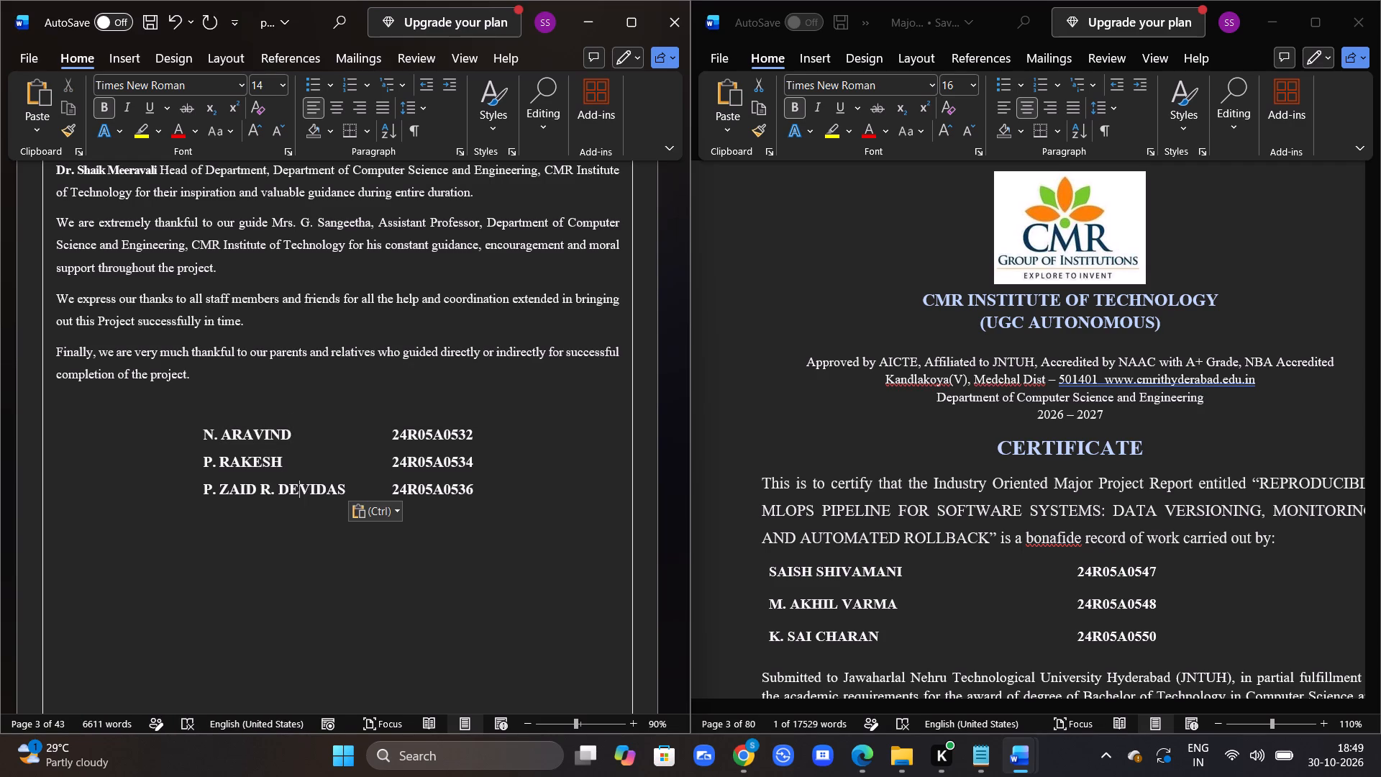
{"action": "key", "text": "Left"}
{"action": "key", "text": "Left"}
{"action": "key", "text": "Left"}
{"action": "key", "text": "BackSpace"}
{"action": "key", "text": "BackSpace"}
{"action": "key", "text": "BackSpace"}
{"action": "key", "text": "BackSpace"}
{"action": "key", "text": "BackSpace"}
{"action": "key", "text": "BackSpace"}
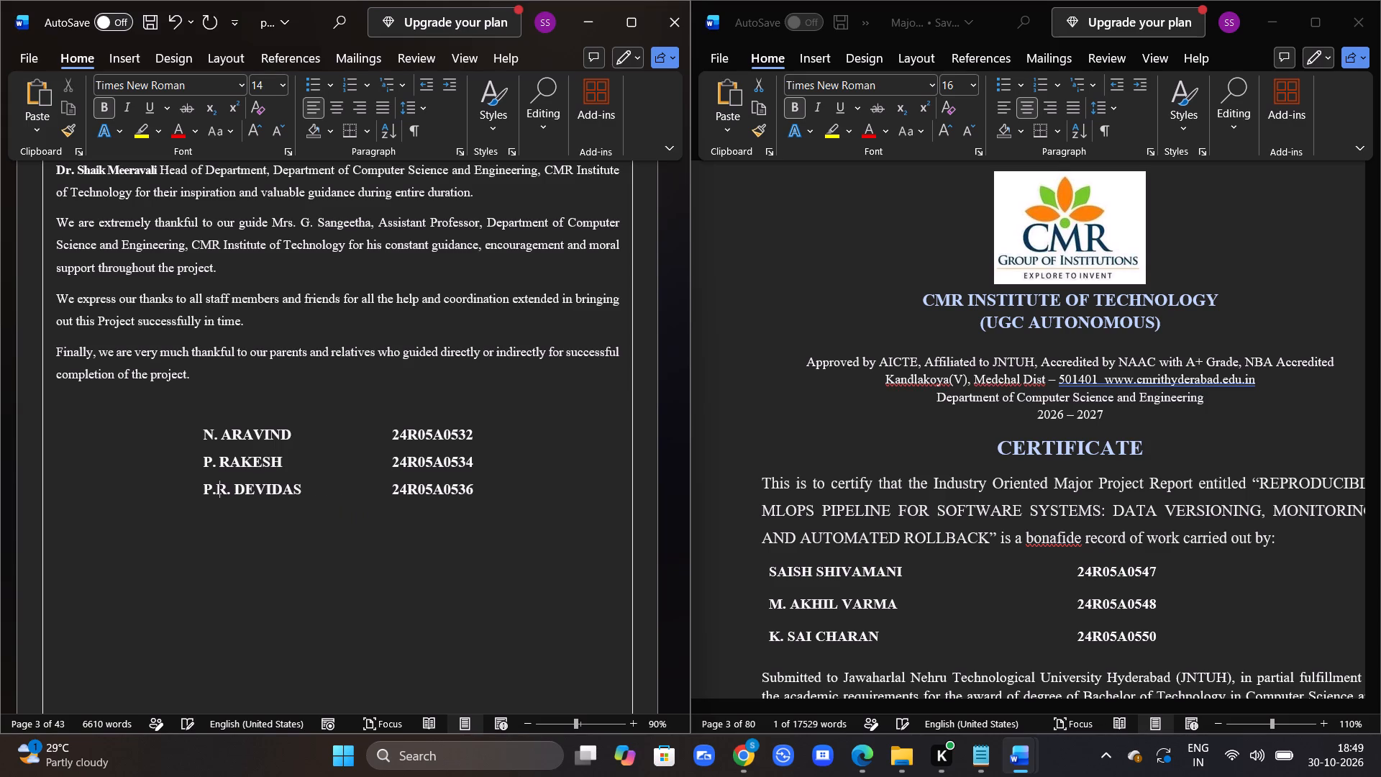
{"action": "key", "text": "BackSpace"}
{"action": "key", "text": "BackSpace"}
Replace the second student's name and initial below the Acknowledgement text with the second name from the clipboard history.
{"action": "key", "text": "Up"}
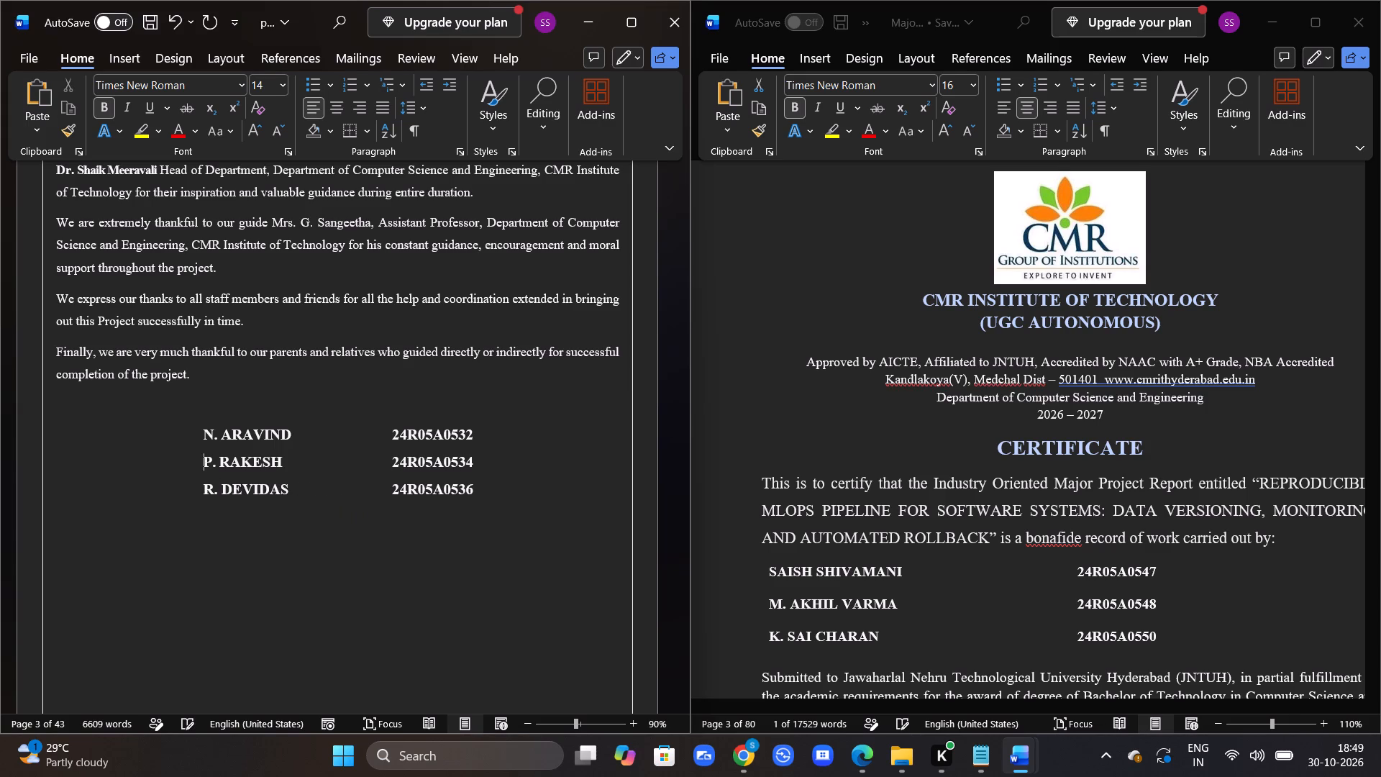
{"action": "key", "text": "Right"}
{"action": "key", "text": "Right"}
{"action": "key", "text": "Right"}
{"action": "key", "text": "Right"}
{"action": "key", "text": "Right"}
{"action": "key", "text": "Right"}
{"action": "key", "text": "Right"}
{"action": "key", "text": "Right"}
{"action": "key", "text": "Right"}
{"action": "key", "text": "Right"}
{"action": "key", "text": "Right"}
{"action": "key", "text": "Left"}
{"action": "key", "text": "Left"}
{"action": "key", "text": "BackSpace"}
{"action": "key", "text": "BackSpace"}
{"action": "key", "text": "BackSpace"}
{"action": "key", "text": "BackSpace"}
{"action": "key", "text": "BackSpace"}
{"action": "key", "text": "super+v"}
{"action": "key", "text": "Down"}
{"action": "key", "text": "Return"}
{"action": "key", "text": "ctrl+v"}
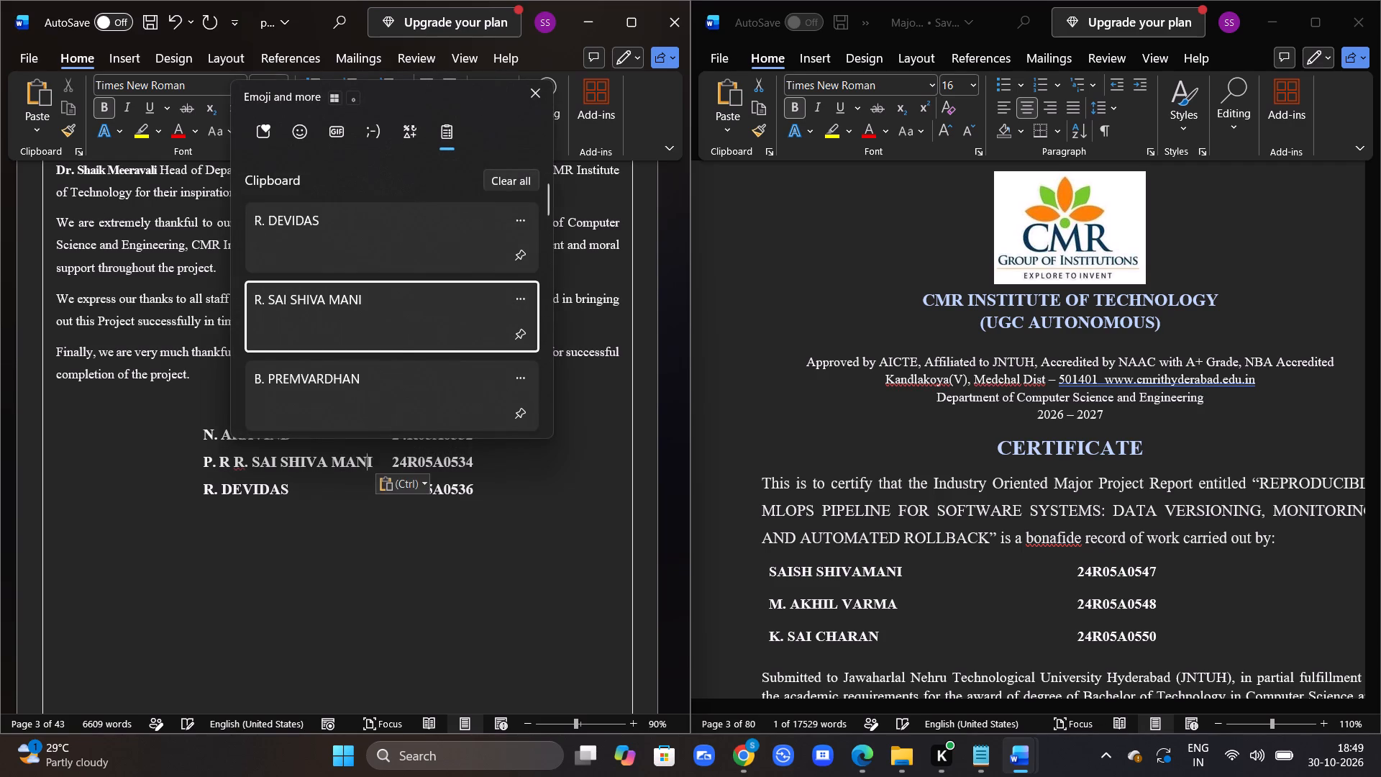
{"action": "key", "text": "Left"}
{"action": "key", "text": "Left"}
{"action": "key", "text": "Left"}
{"action": "key", "text": "Left"}
{"action": "key", "text": "Left"}
{"action": "key", "text": "Left"}
{"action": "key", "text": "Left"}
{"action": "key", "text": "Left"}
{"action": "key", "text": "Left"}
{"action": "key", "text": "Left"}
{"action": "key", "text": "Left"}
{"action": "key", "text": "Left"}
{"action": "key", "text": "Left"}
{"action": "key", "text": "Left"}
{"action": "key", "text": "Left"}
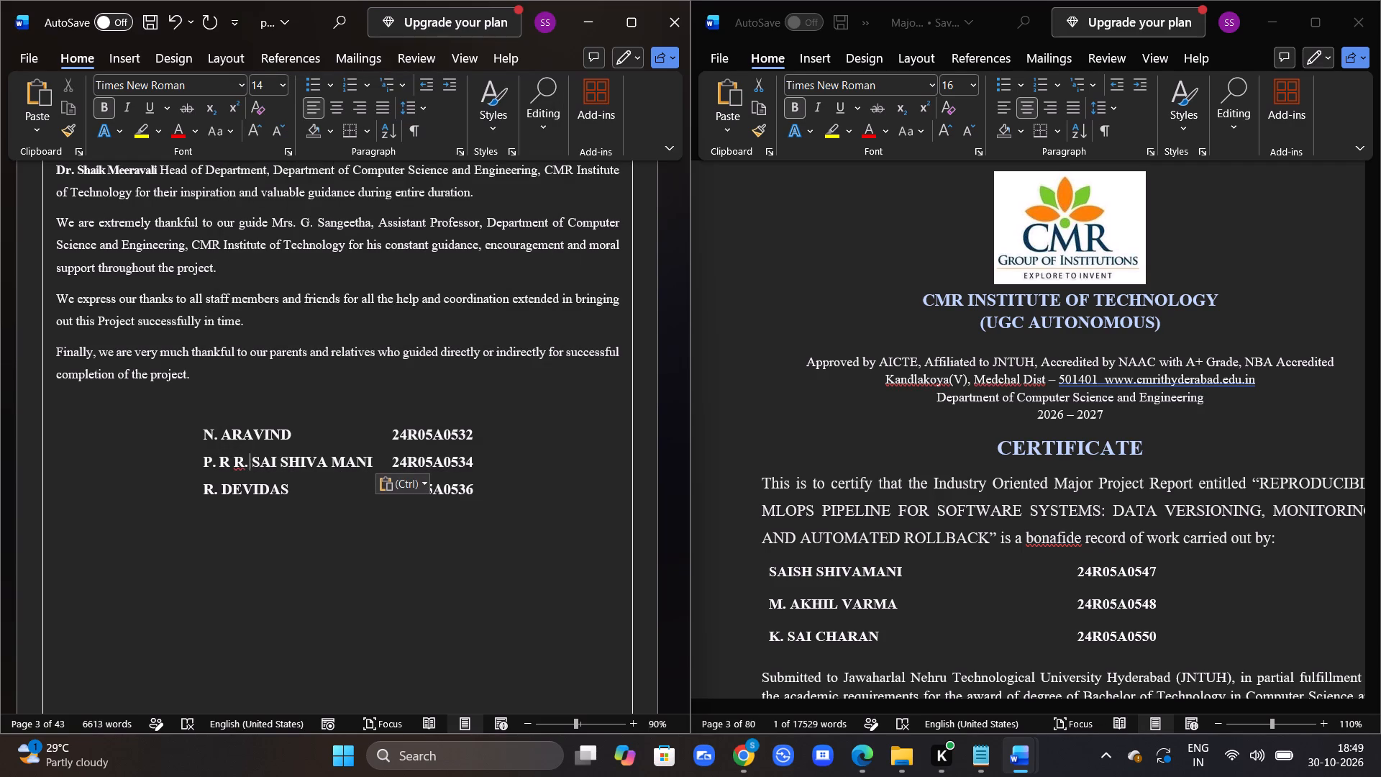
{"action": "key", "text": "Left"}
{"action": "key", "text": "Left"}
{"action": "key", "text": "BackSpace"}
{"action": "key", "text": "BackSpace"}
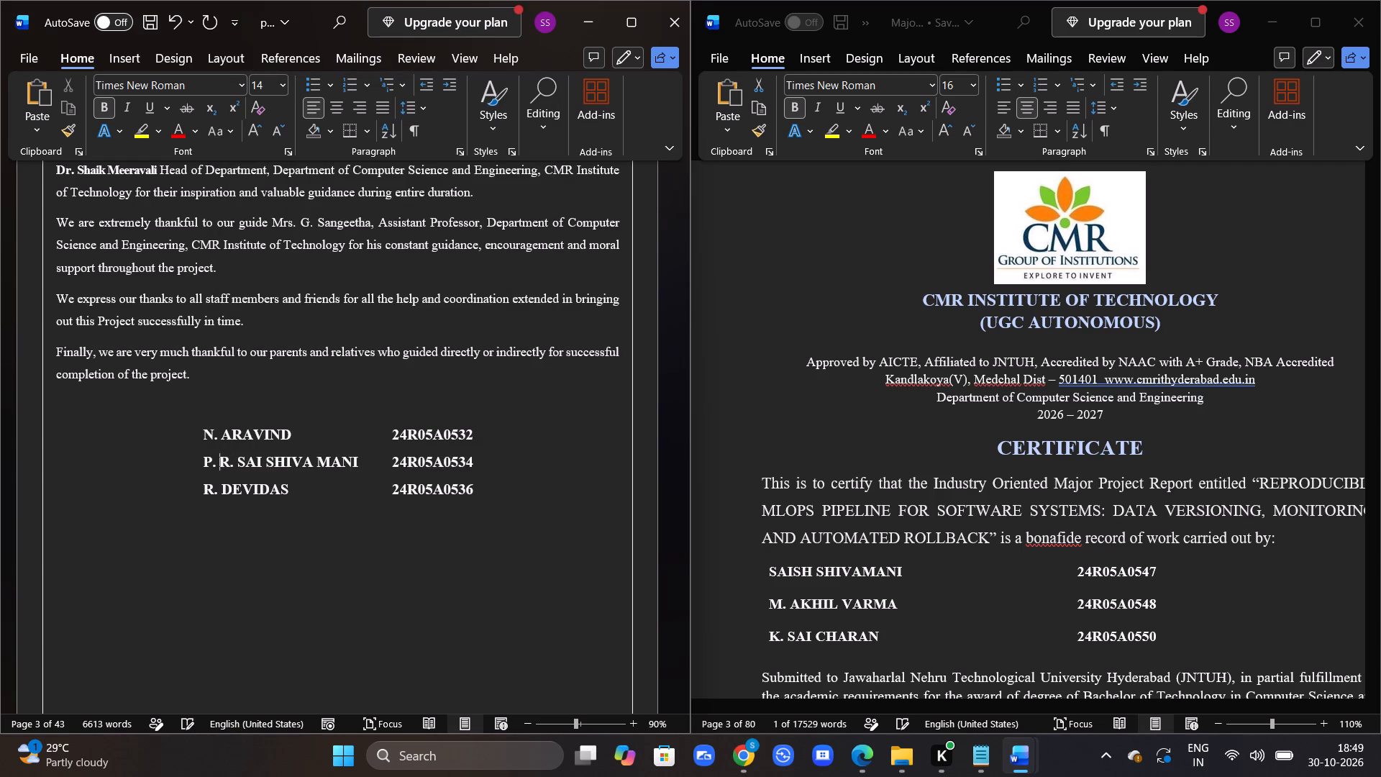
{"action": "key", "text": "BackSpace"}
{"action": "key", "text": "BackSpace"}
{"action": "key", "text": "BackSpace"}
Replace the first student's name after the initial below the Acknowledgement text with the first student's name from the clipboard history.
{"action": "key", "text": "Up"}
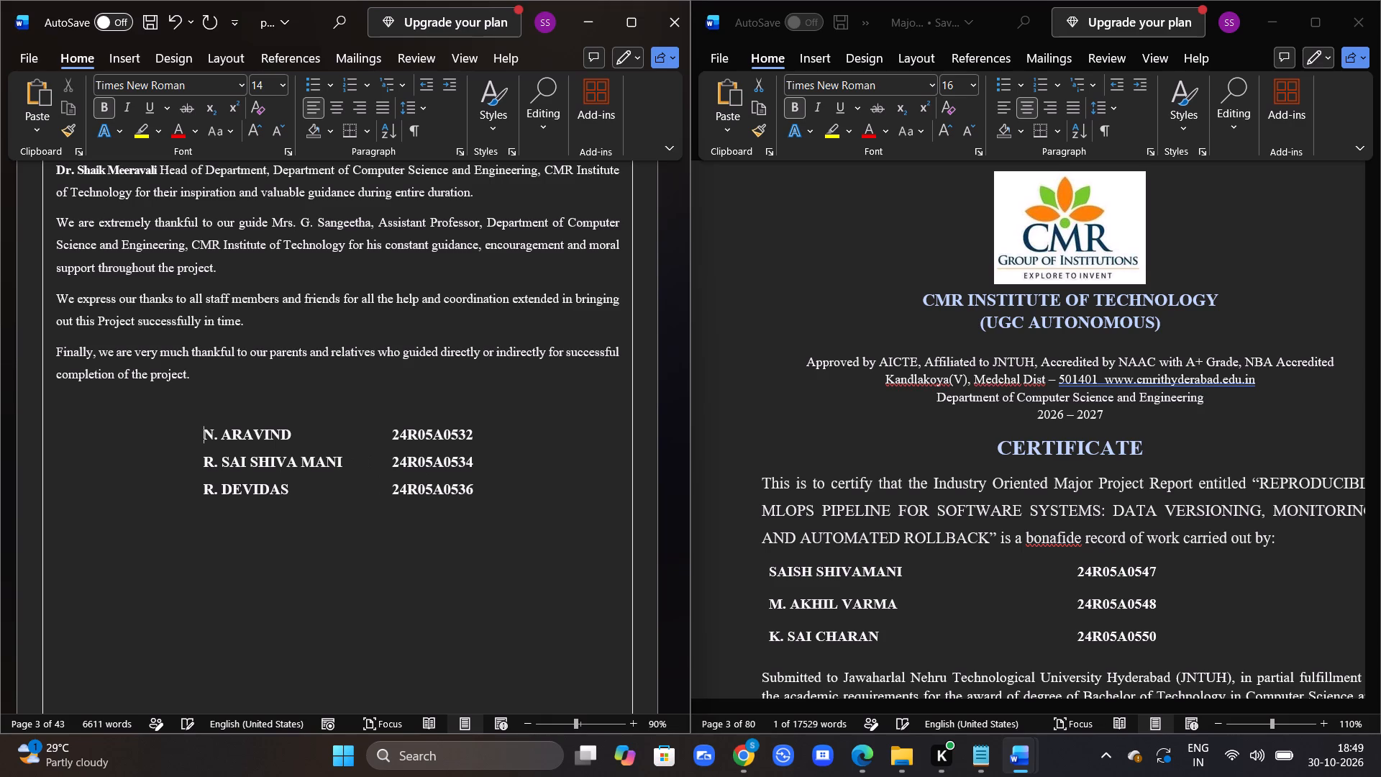
{"action": "key", "text": "Right"}
{"action": "key", "text": "Right"}
{"action": "key", "text": "Right"}
{"action": "key", "text": "Right"}
{"action": "key", "text": "Right"}
{"action": "key", "text": "Right"}
{"action": "key", "text": "Right"}
{"action": "key", "text": "Right"}
{"action": "key", "text": "Right"}
{"action": "key", "text": "Right"}
{"action": "key", "text": "BackSpace"}
{"action": "key", "text": "BackSpace"}
{"action": "key", "text": "BackSpace"}
{"action": "key", "text": "BackSpace"}
{"action": "key", "text": "BackSpace"}
{"action": "key", "text": "BackSpace"}
{"action": "key", "text": "super+v"}
{"action": "key", "text": "Down"}
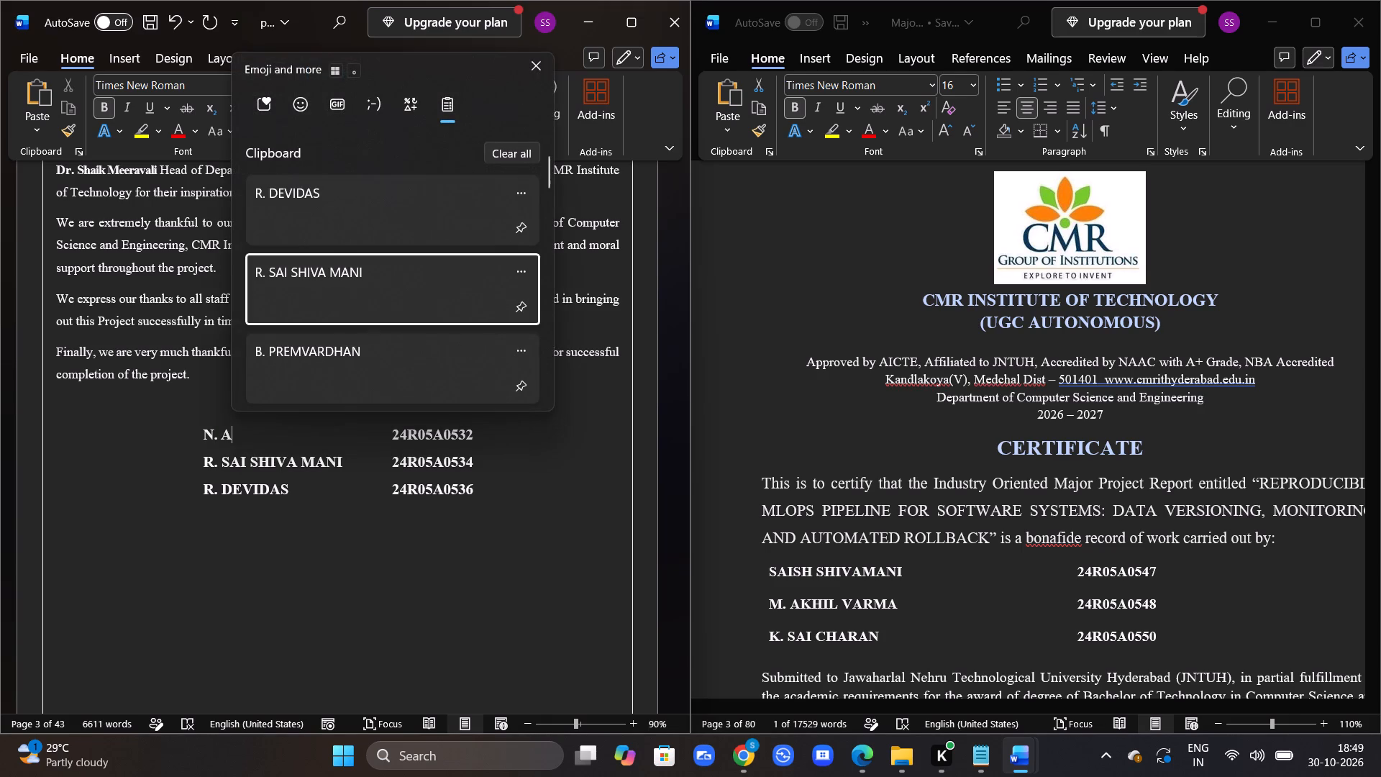
{"action": "key", "text": "Down"}
{"action": "key", "text": "Return"}
{"action": "key", "text": "ctrl+v"}
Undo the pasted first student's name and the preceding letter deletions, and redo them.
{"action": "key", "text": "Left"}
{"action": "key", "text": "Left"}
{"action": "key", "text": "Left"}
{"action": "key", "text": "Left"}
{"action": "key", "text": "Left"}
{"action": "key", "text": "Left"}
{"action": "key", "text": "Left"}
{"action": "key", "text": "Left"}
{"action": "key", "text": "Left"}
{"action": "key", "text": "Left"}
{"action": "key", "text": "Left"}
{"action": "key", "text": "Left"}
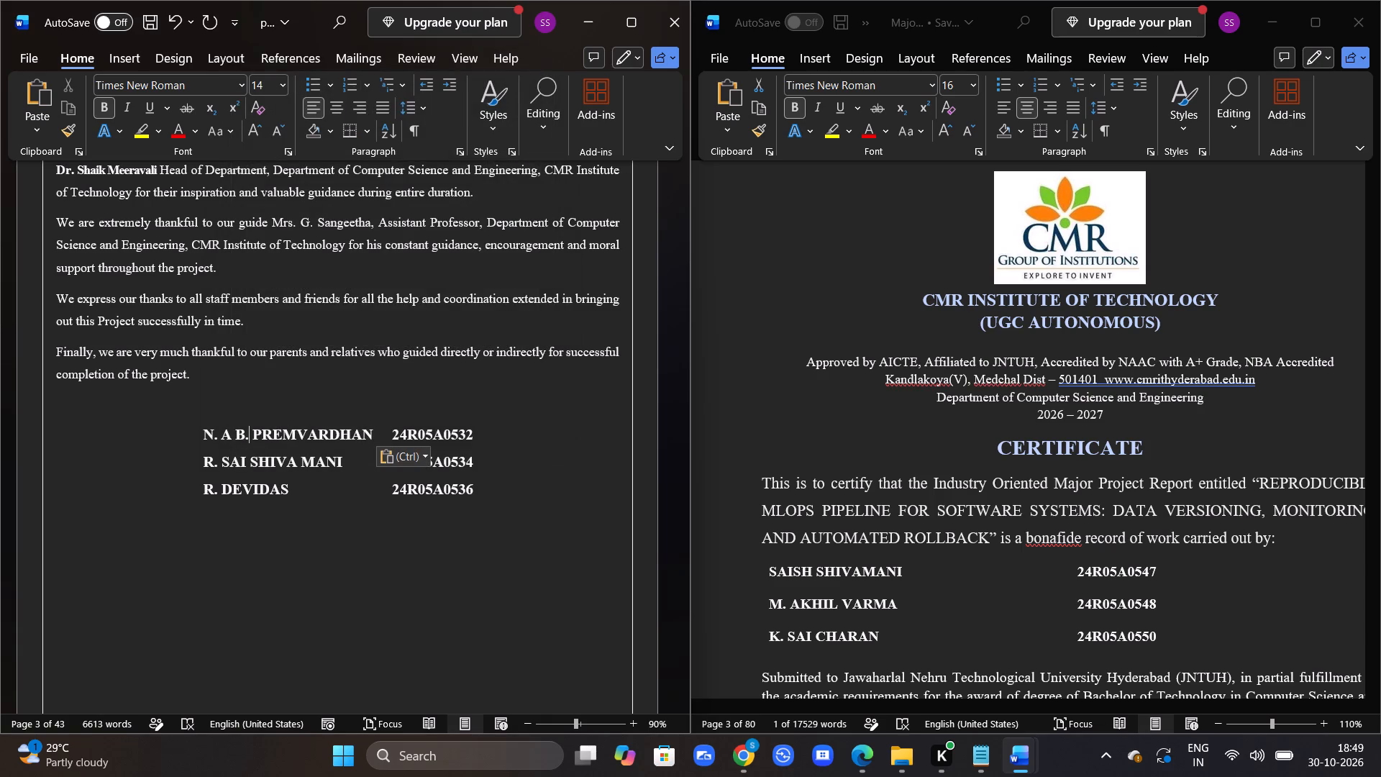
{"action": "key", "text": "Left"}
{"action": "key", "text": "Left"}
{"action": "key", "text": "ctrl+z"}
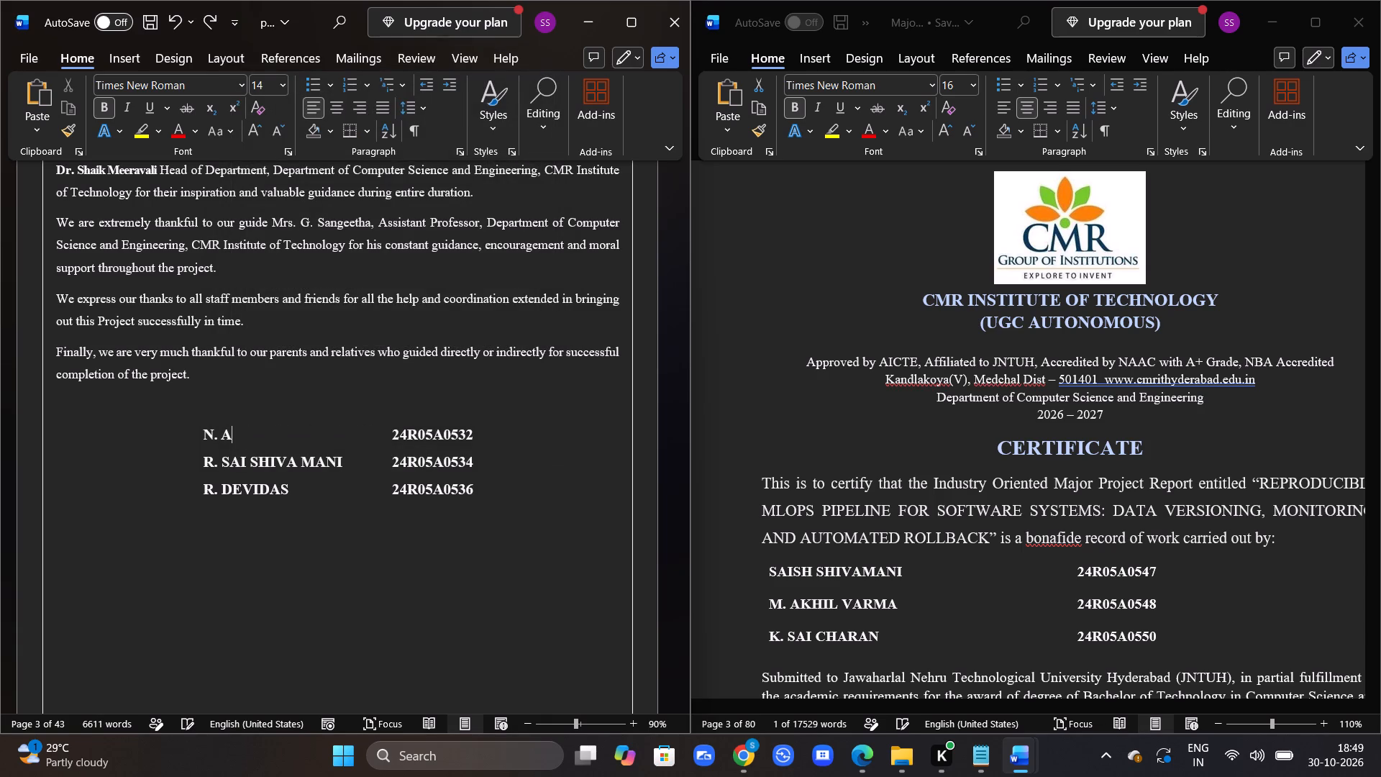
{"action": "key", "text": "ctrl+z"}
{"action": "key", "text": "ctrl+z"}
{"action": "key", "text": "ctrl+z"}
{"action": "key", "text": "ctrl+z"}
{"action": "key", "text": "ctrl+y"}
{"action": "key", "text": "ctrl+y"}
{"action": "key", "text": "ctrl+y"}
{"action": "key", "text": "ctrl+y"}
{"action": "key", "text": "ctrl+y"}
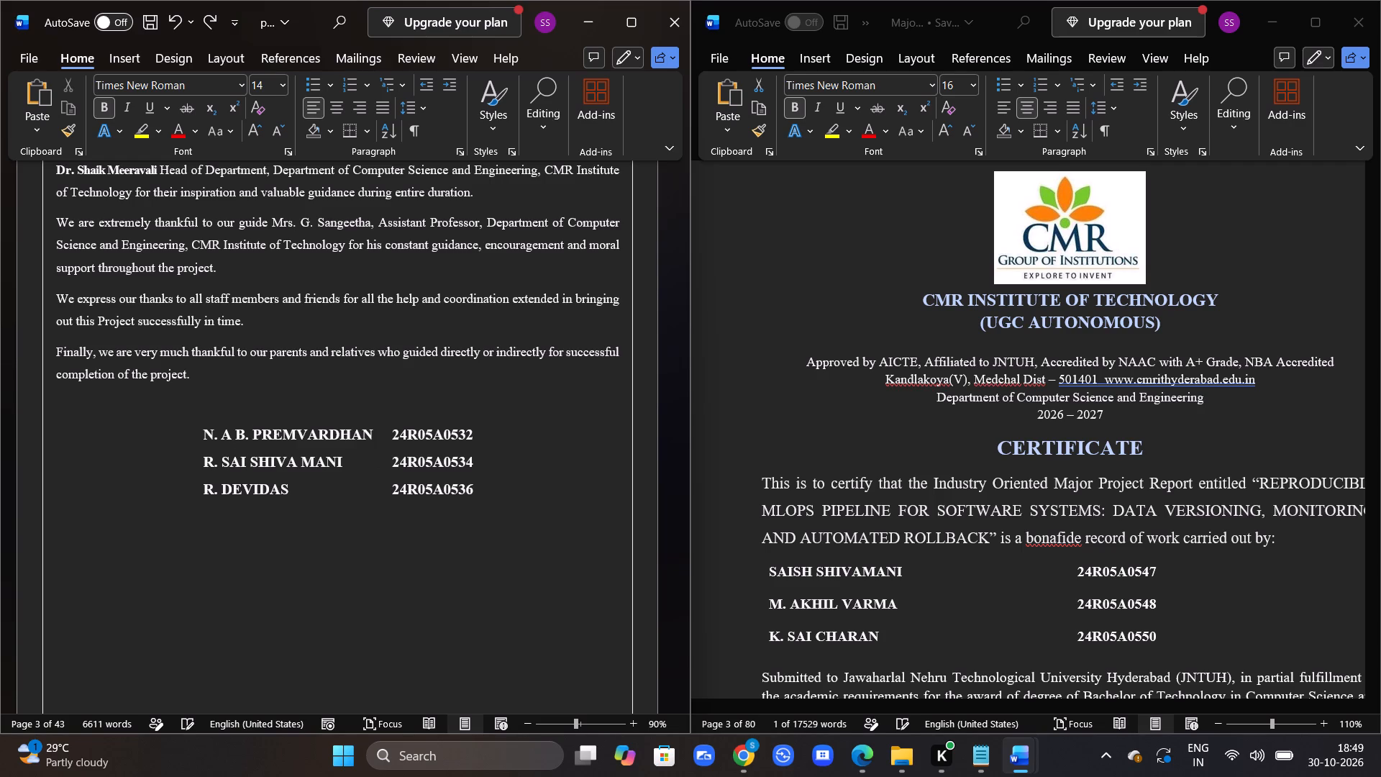
Delete the leftover old initial and letter in front of the first student's pasted name on the Acknowledgement page.
{"action": "key", "text": "Left"}
{"action": "key", "text": "Left"}
{"action": "key", "text": "Left"}
{"action": "key", "text": "Left"}
{"action": "key", "text": "Left"}
{"action": "key", "text": "Left"}
{"action": "key", "text": "Left"}
{"action": "key", "text": "Left"}
{"action": "key", "text": "Left"}
{"action": "key", "text": "Left"}
{"action": "key", "text": "Left"}
{"action": "key", "text": "Left"}
{"action": "key", "text": "Left"}
{"action": "key", "text": "Left"}
{"action": "key", "text": "BackSpace"}
{"action": "key", "text": "BackSpace"}
{"action": "key", "text": "BackSpace"}
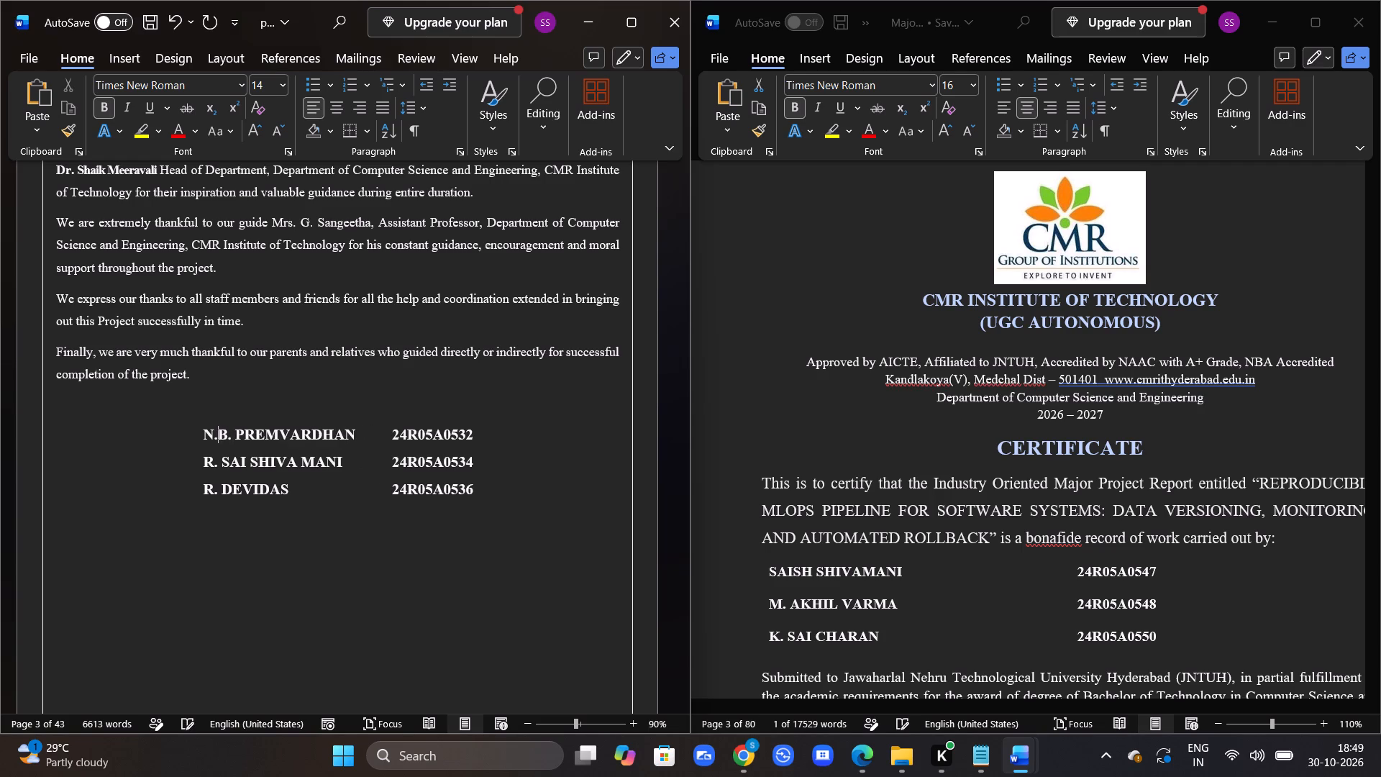
{"action": "key", "text": "BackSpace"}
{"action": "key", "text": "BackSpace"}
Change the first student's roll number below the Acknowledgement text to end in z9, with 01 before the letter A.
{"action": "key", "text": "Right"}
{"action": "key", "text": "Right"}
{"action": "key", "text": "Right"}
{"action": "key", "text": "Right"}
{"action": "key", "text": "Right"}
{"action": "key", "text": "Right"}
{"action": "key", "text": "Right"}
{"action": "key", "text": "Right"}
{"action": "key", "text": "Right"}
{"action": "key", "text": "Right"}
{"action": "key", "text": "Right"}
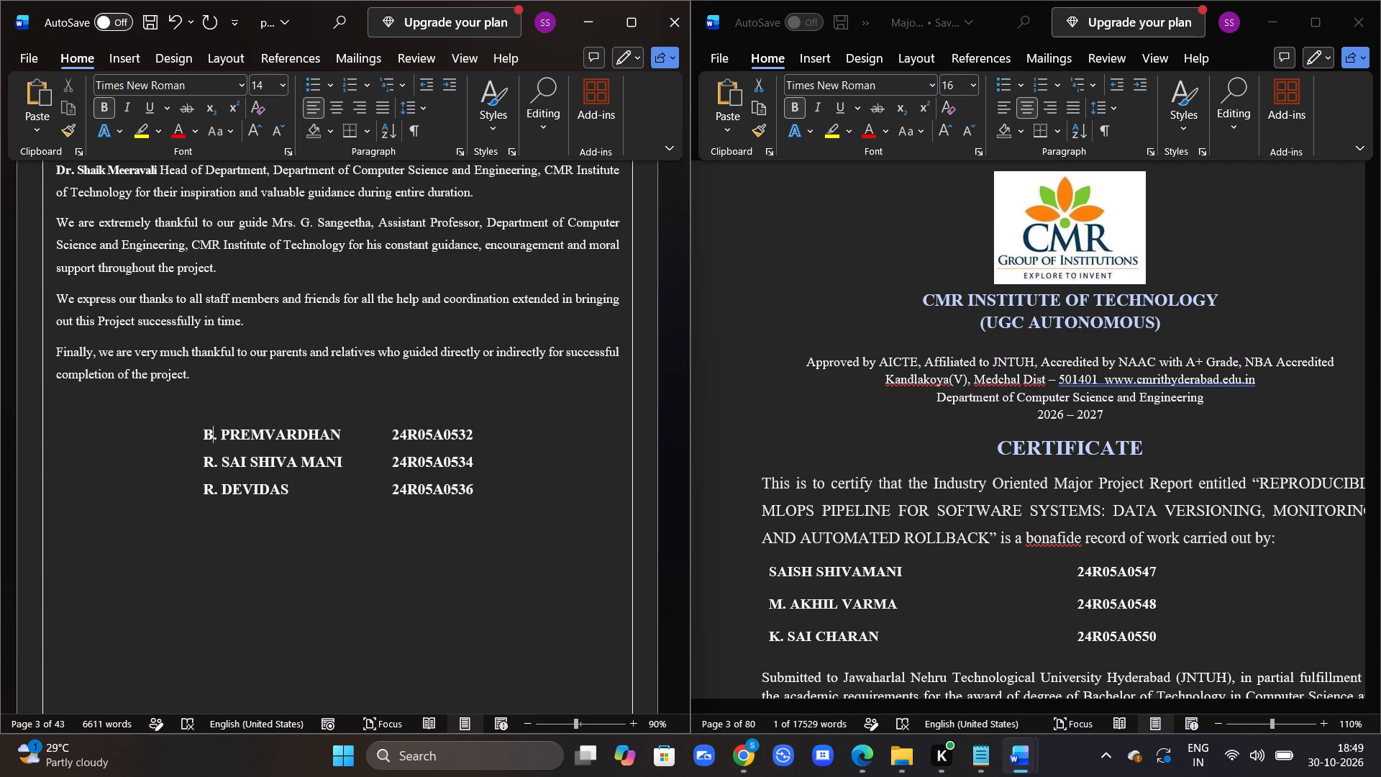
{"action": "key", "text": "Right"}
{"action": "key", "text": "Right"}
{"action": "key", "text": "Right"}
{"action": "key", "text": "Right"}
{"action": "key", "text": "Right"}
{"action": "key", "text": "Right"}
{"action": "key", "text": "Right"}
{"action": "key", "text": "Right"}
{"action": "key", "text": "Right"}
{"action": "key", "text": "Right"}
{"action": "key", "text": "Left"}
{"action": "key", "text": "BackSpace"}
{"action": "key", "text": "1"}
{"action": "key", "text": "Right"}
{"action": "key", "text": "Right"}
{"action": "key", "text": "Right"}
{"action": "key", "text": "Right"}
{"action": "key", "text": "Right"}
{"action": "key", "text": "BackSpace"}
{"action": "key", "text": "BackSpace"}
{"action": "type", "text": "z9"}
Change the second student's roll number below the Acknowledgement text to end in 39.
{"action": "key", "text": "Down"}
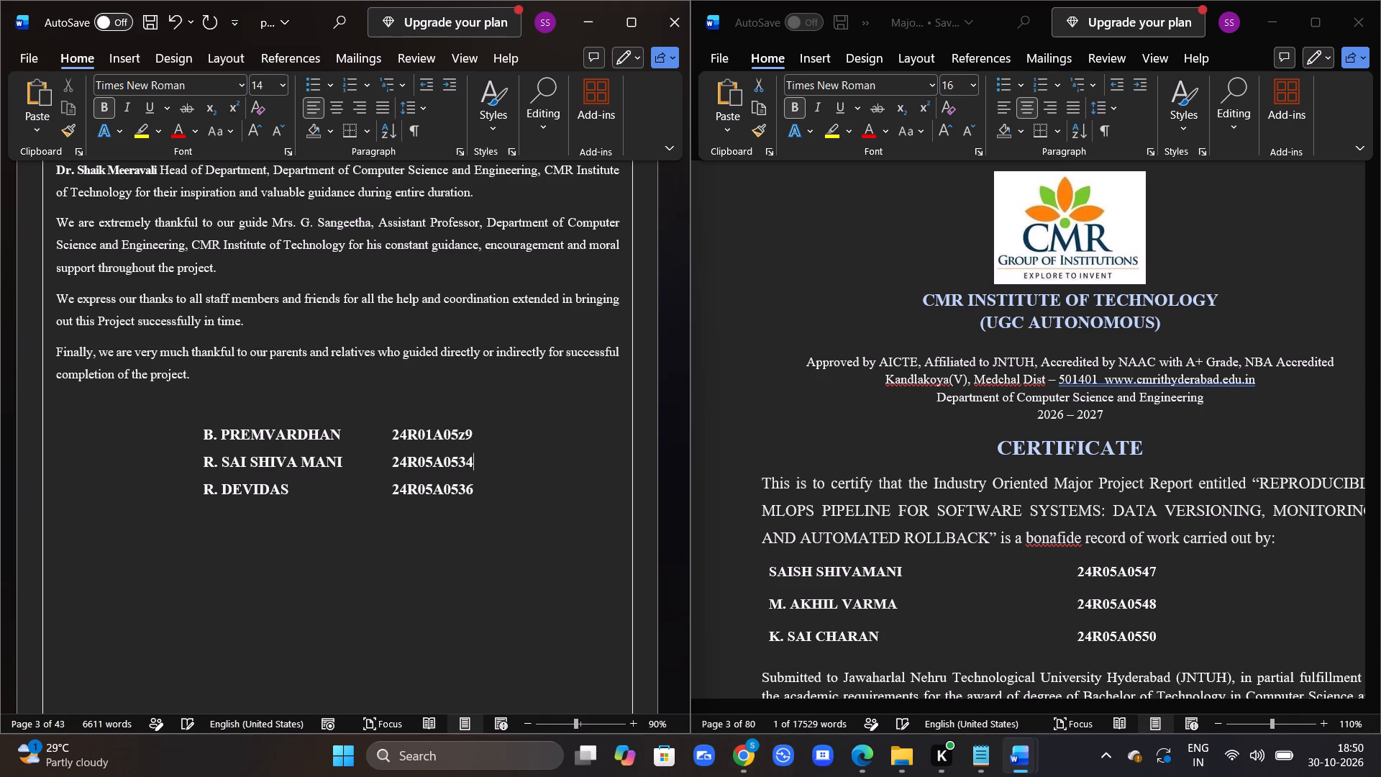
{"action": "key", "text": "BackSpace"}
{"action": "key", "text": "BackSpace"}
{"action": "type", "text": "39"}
Change the third student's roll number below the Acknowledgement text to end in 40.
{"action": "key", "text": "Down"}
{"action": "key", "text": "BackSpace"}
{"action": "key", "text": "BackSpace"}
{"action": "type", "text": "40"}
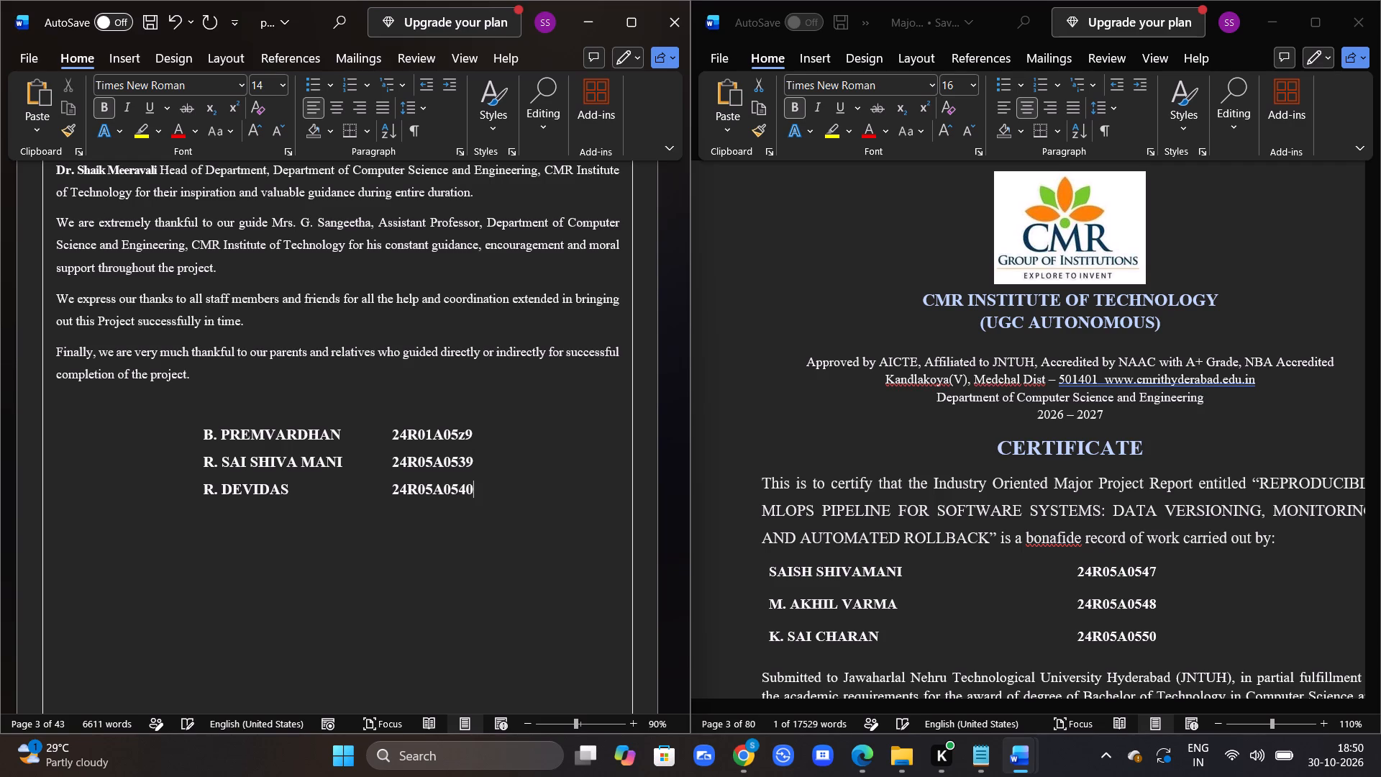
Review the Abstract page, the student details on the certificate page and the Acknowledgement page.
{"action": "scroll", "coordinate": [259, 434], "scroll_direction": "down", "scroll_amount": 2}
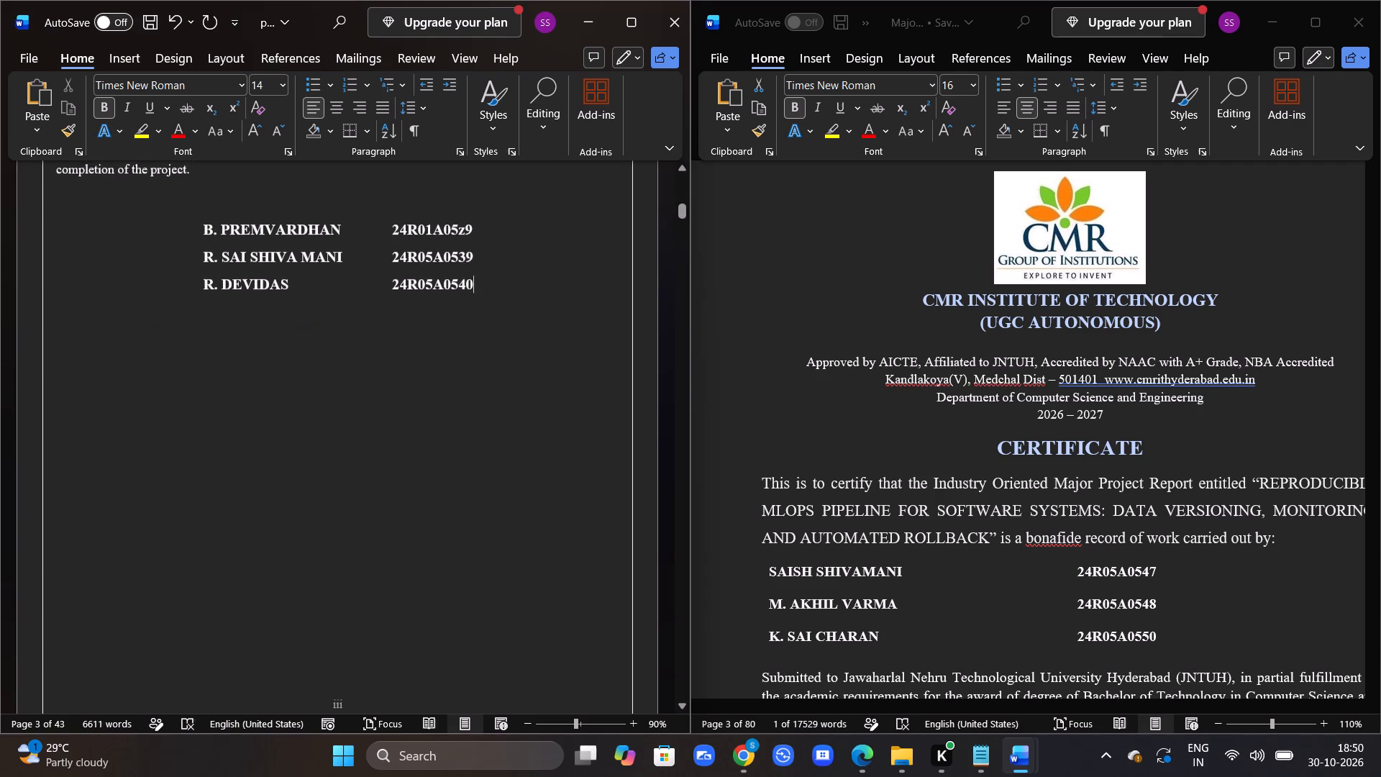
{"action": "scroll", "coordinate": [259, 434], "scroll_direction": "down", "scroll_amount": 3}
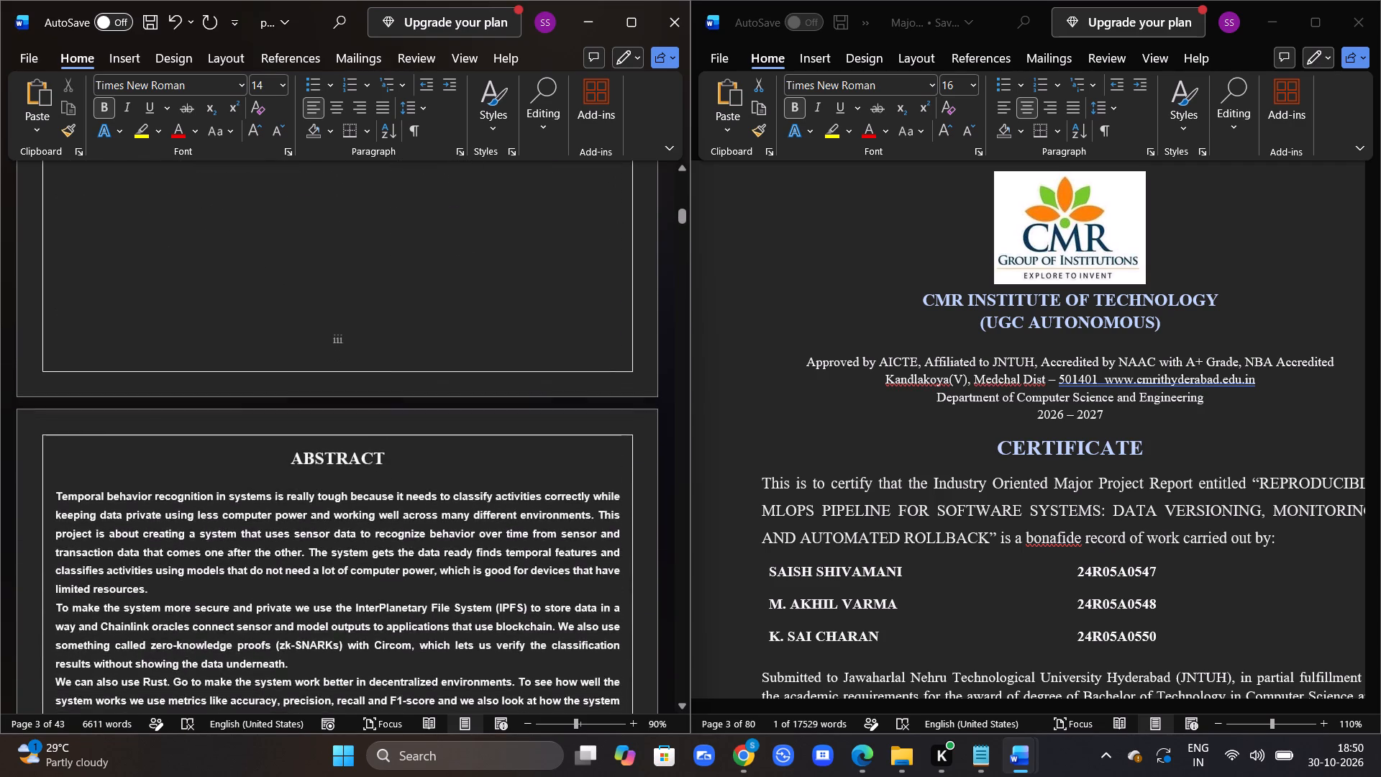
{"action": "scroll", "coordinate": [259, 434], "scroll_direction": "down", "scroll_amount": 1}
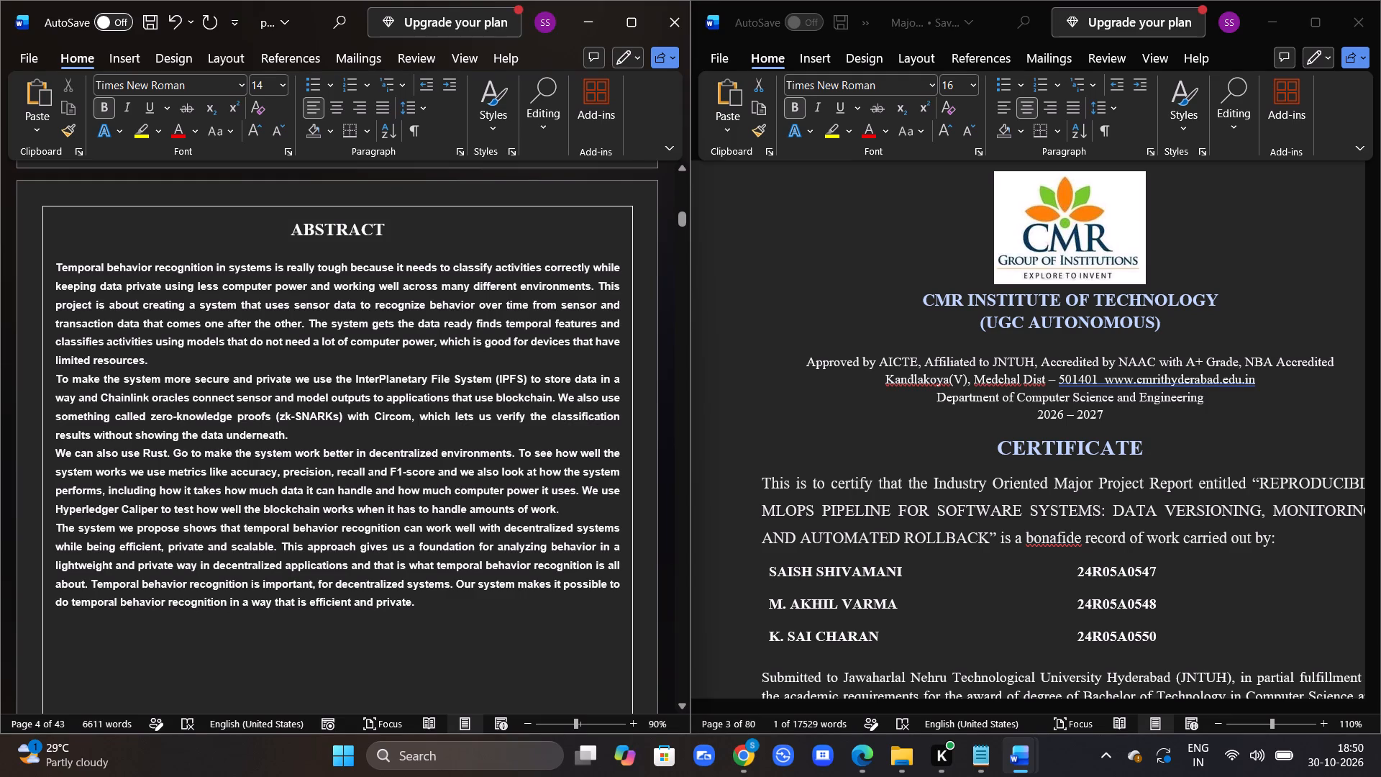
{"action": "scroll", "coordinate": [145, 302], "scroll_direction": "up", "scroll_amount": 4}
{"action": "scroll", "coordinate": [145, 302], "scroll_direction": "down", "scroll_amount": 1}
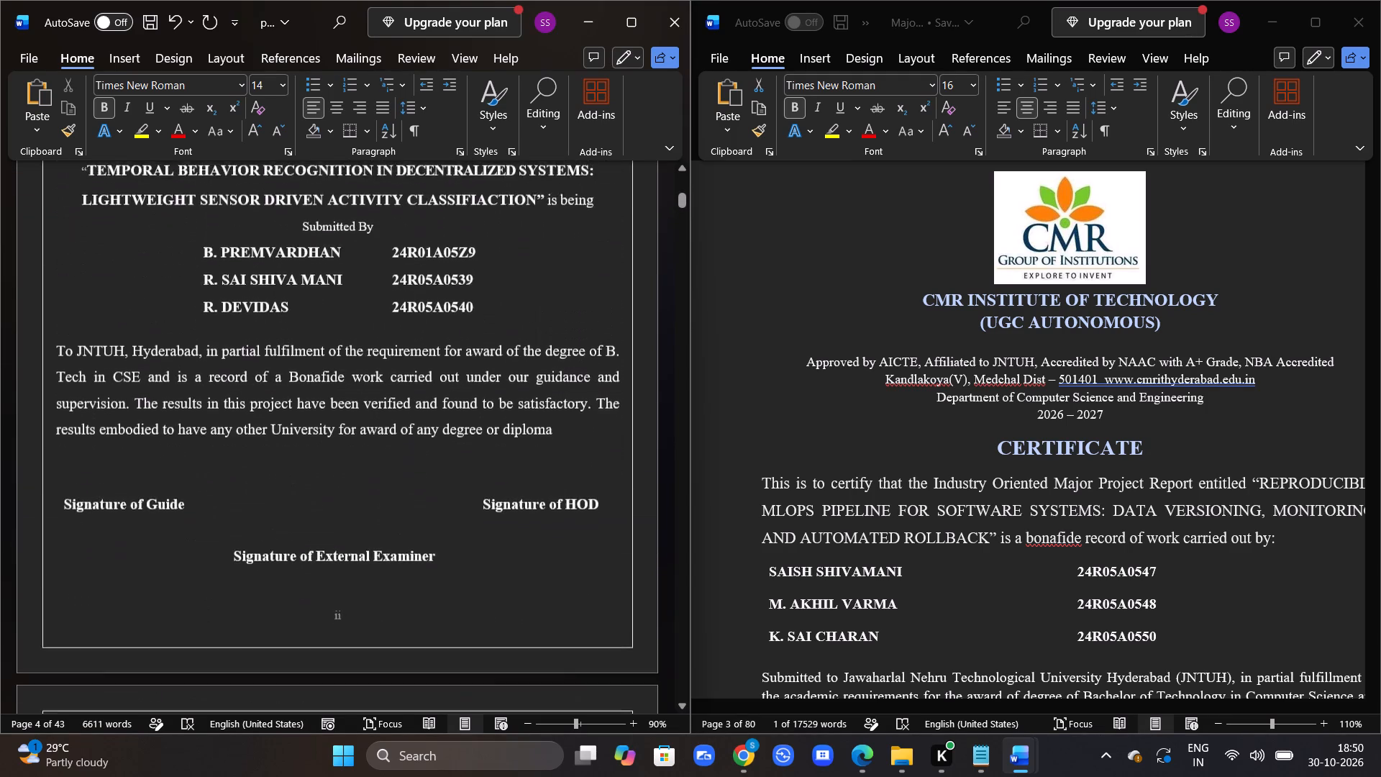
{"action": "scroll", "coordinate": [145, 302], "scroll_direction": "down", "scroll_amount": 3}
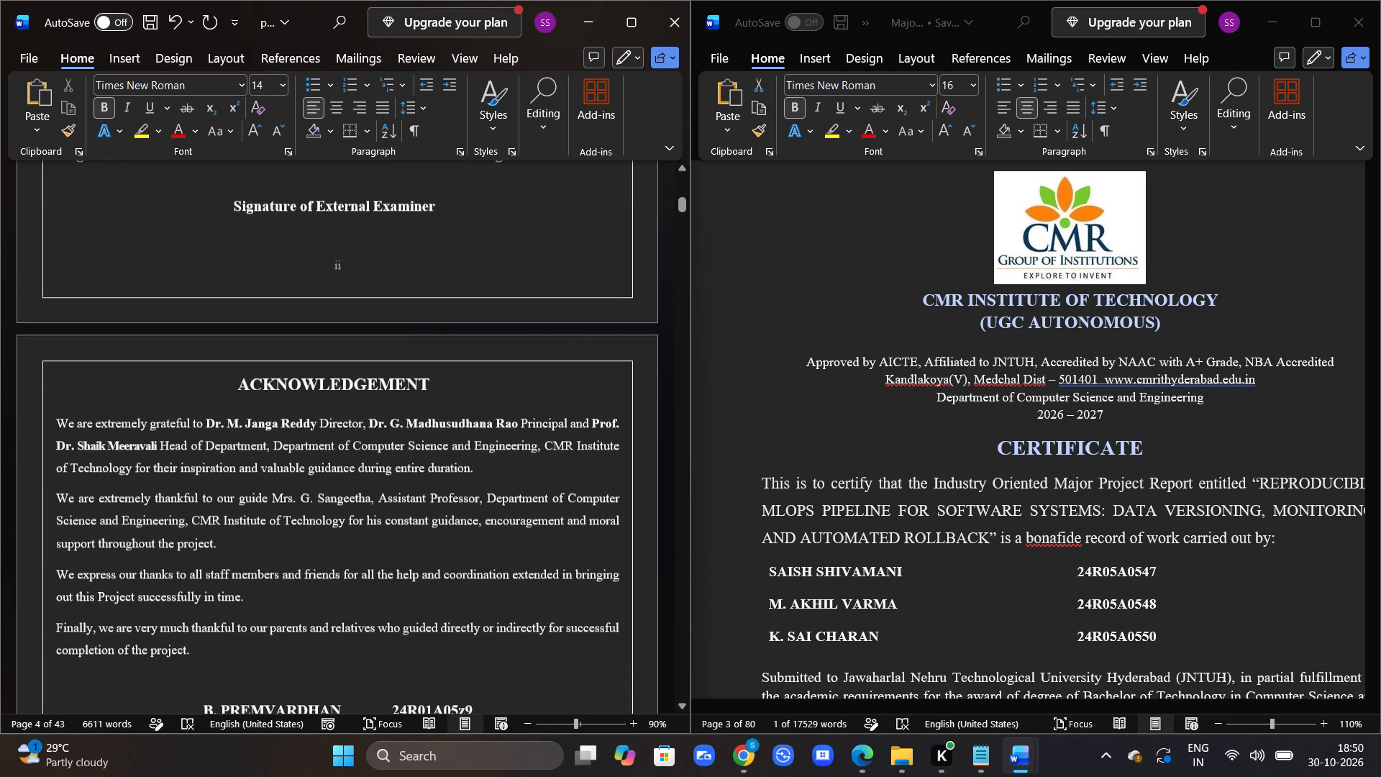
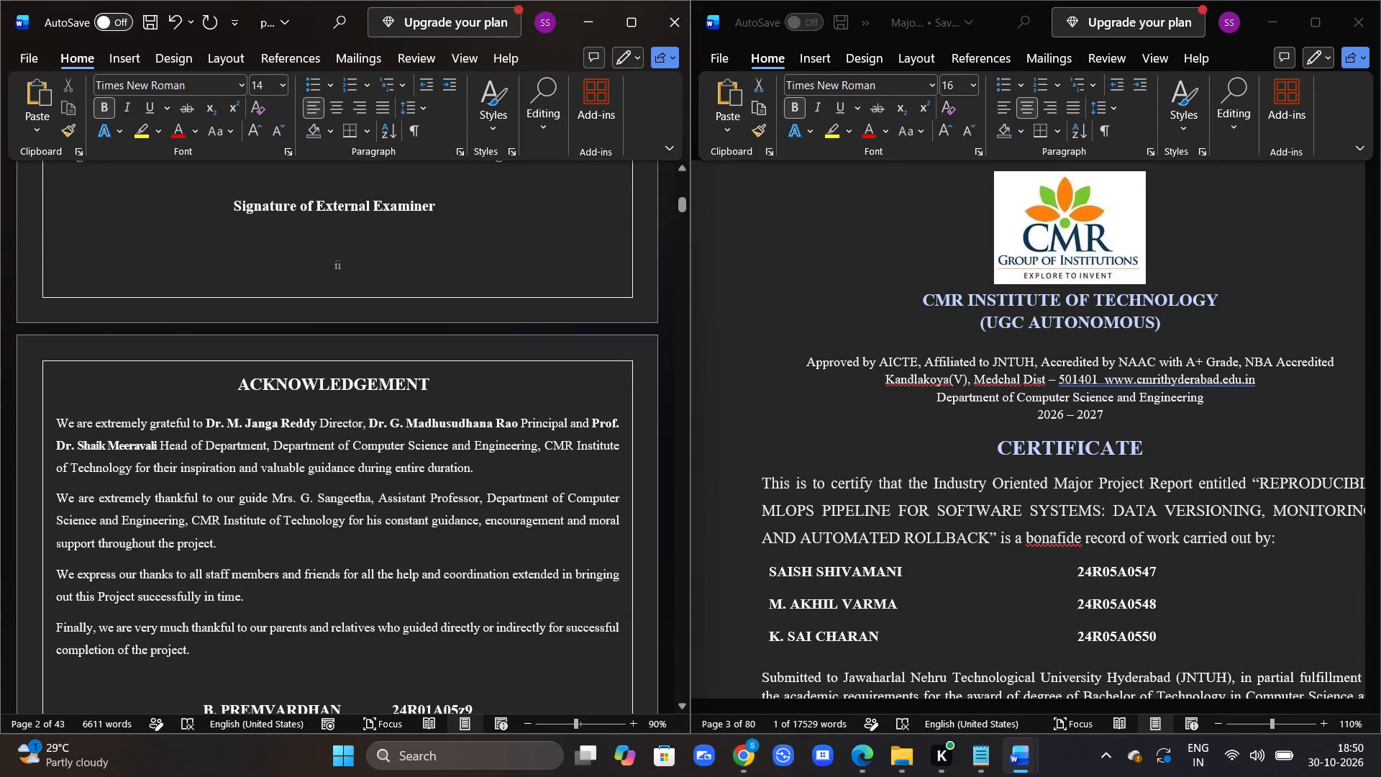
Compare the Acknowledgement and Abstract pages of the formatted report with the certificate, Acknowledgement and Abstract pages of the MLOps report.
{"action": "scroll", "coordinate": [272, 552], "scroll_direction": "down", "scroll_amount": 1}
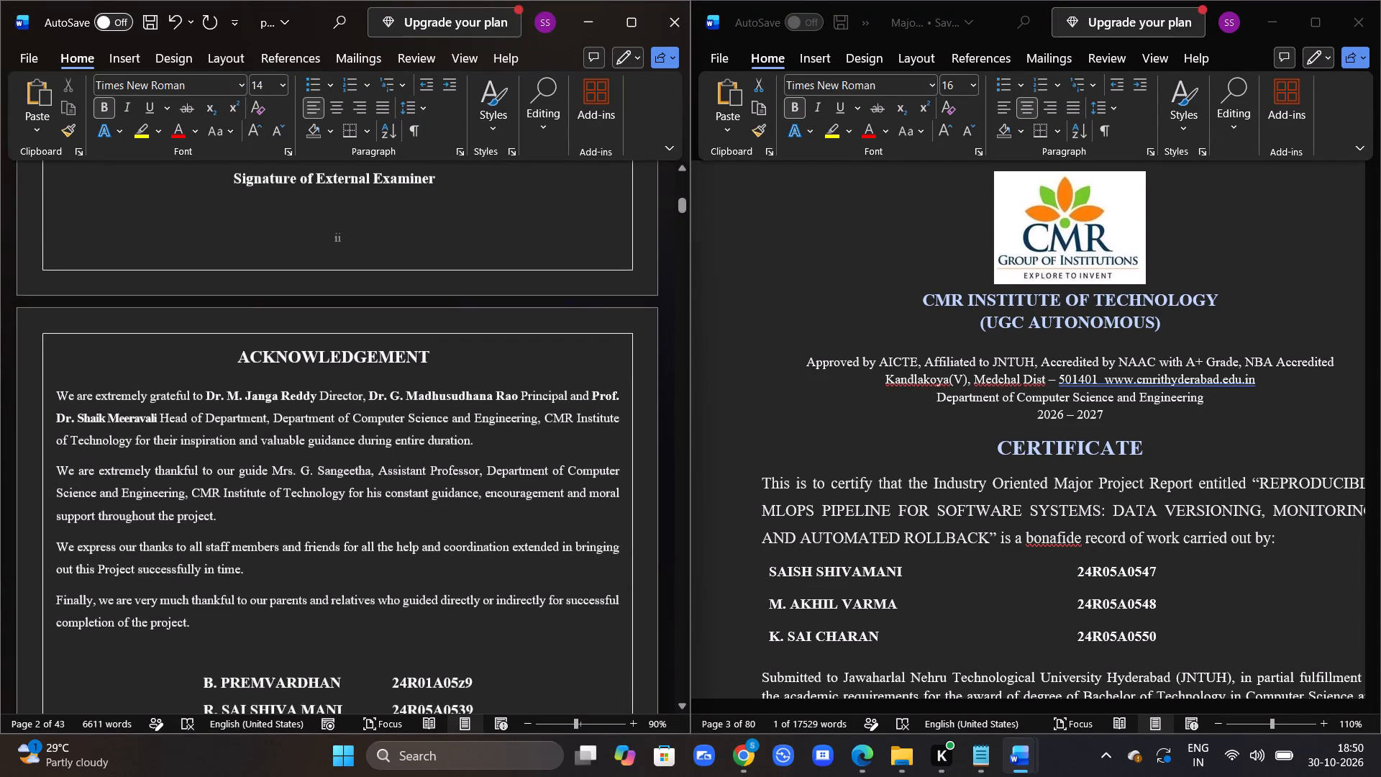
{"action": "scroll", "coordinate": [272, 552], "scroll_direction": "down", "scroll_amount": 4}
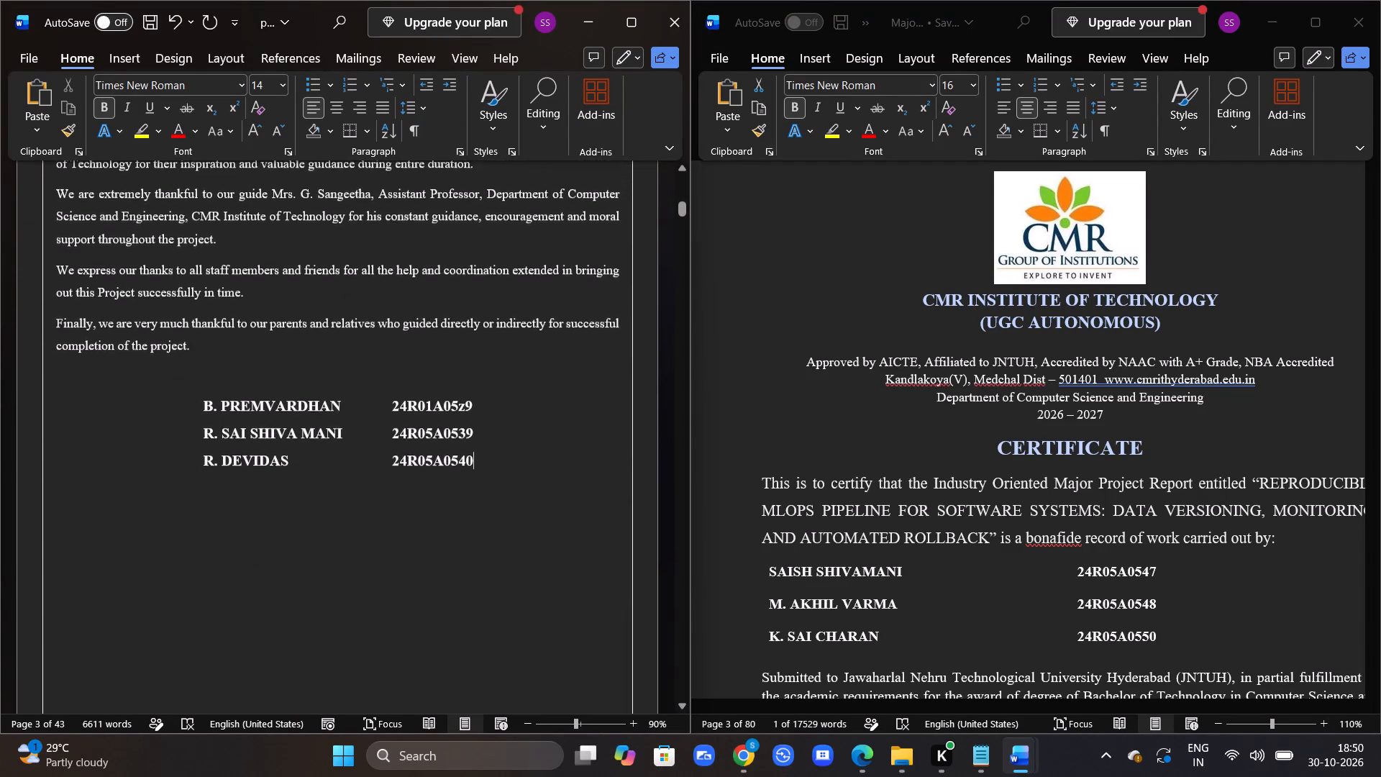
{"action": "scroll", "coordinate": [272, 552], "scroll_direction": "down", "scroll_amount": 4}
{"action": "left_click", "coordinate": [272, 552]}
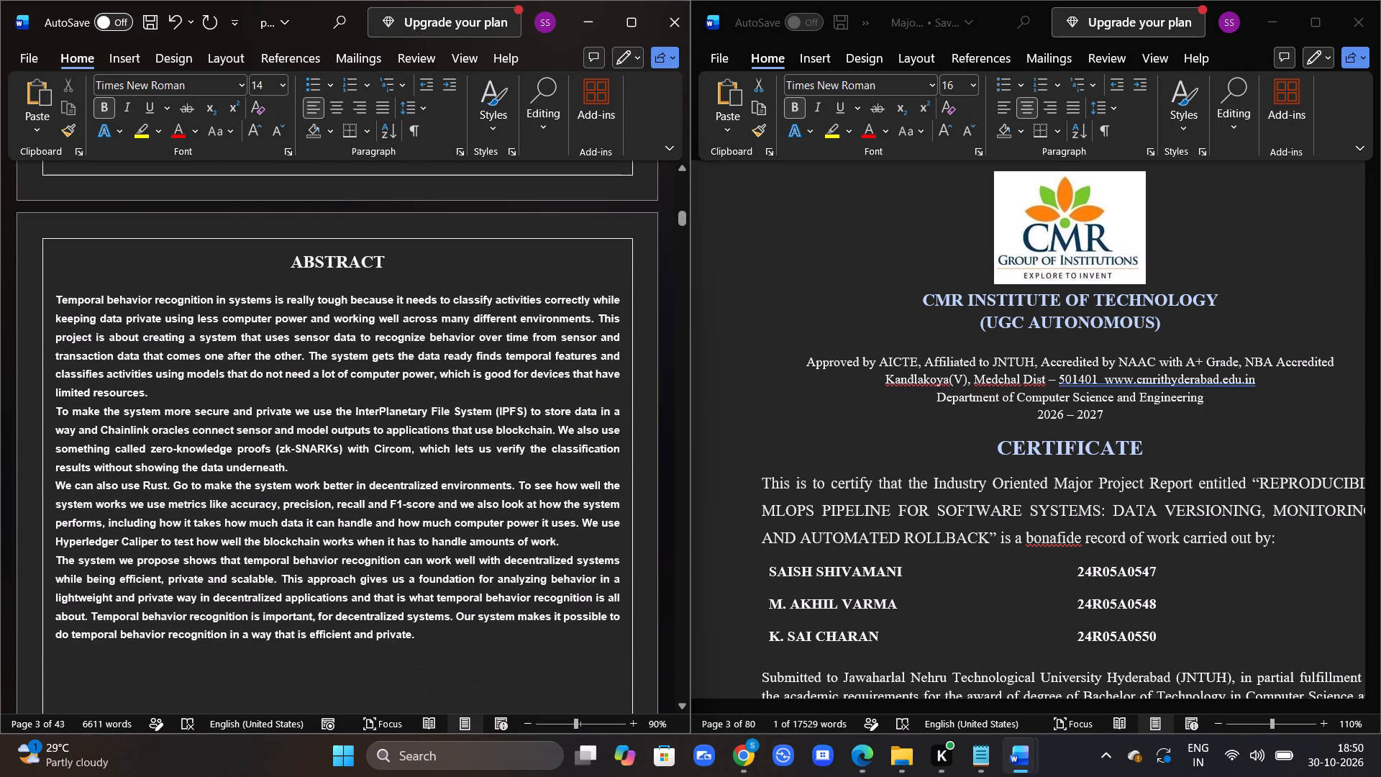
{"action": "scroll", "coordinate": [272, 552], "scroll_direction": "down", "scroll_amount": 1}
{"action": "scroll", "coordinate": [784, 461], "scroll_direction": "down", "scroll_amount": 2}
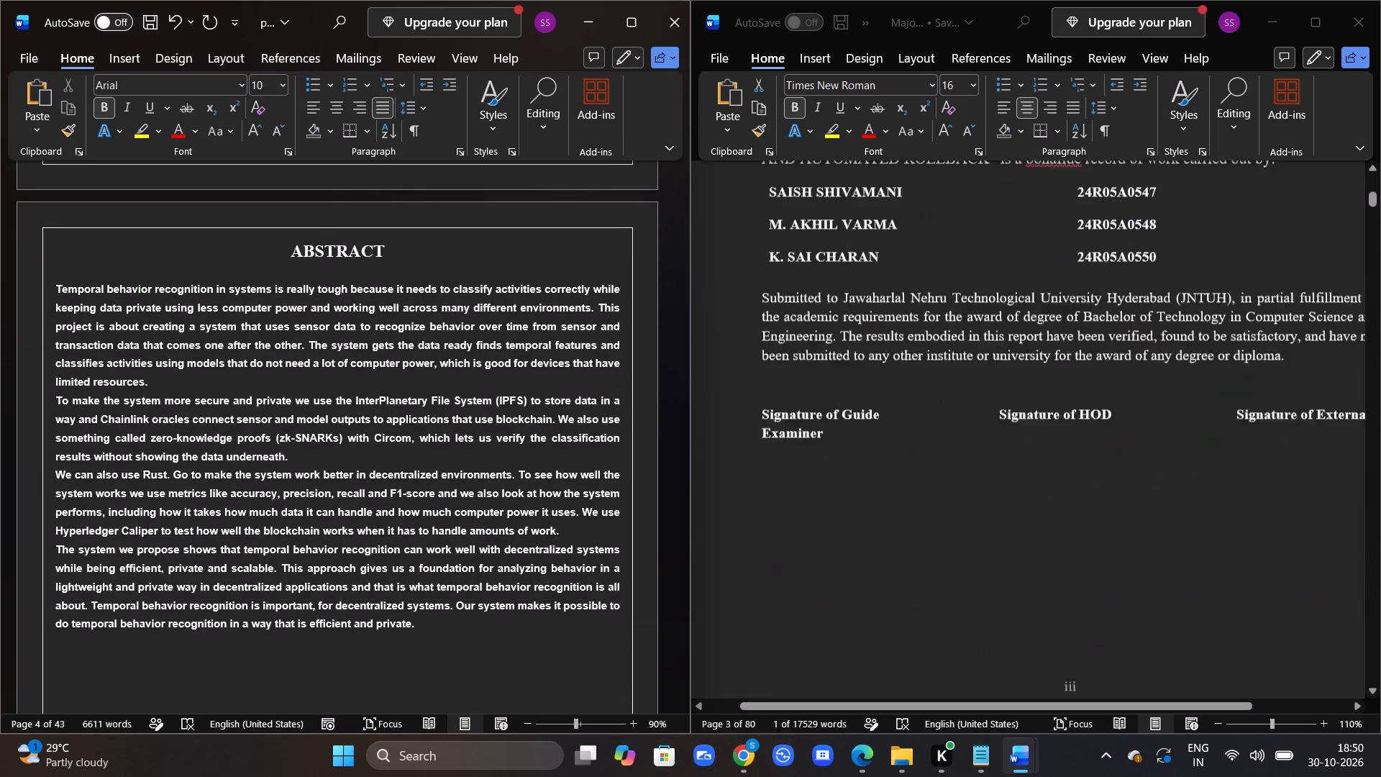
{"action": "scroll", "coordinate": [784, 461], "scroll_direction": "down", "scroll_amount": 2}
{"action": "scroll", "coordinate": [784, 461], "scroll_direction": "up", "scroll_amount": 1}
{"action": "scroll", "coordinate": [784, 461], "scroll_direction": "down", "scroll_amount": 1}
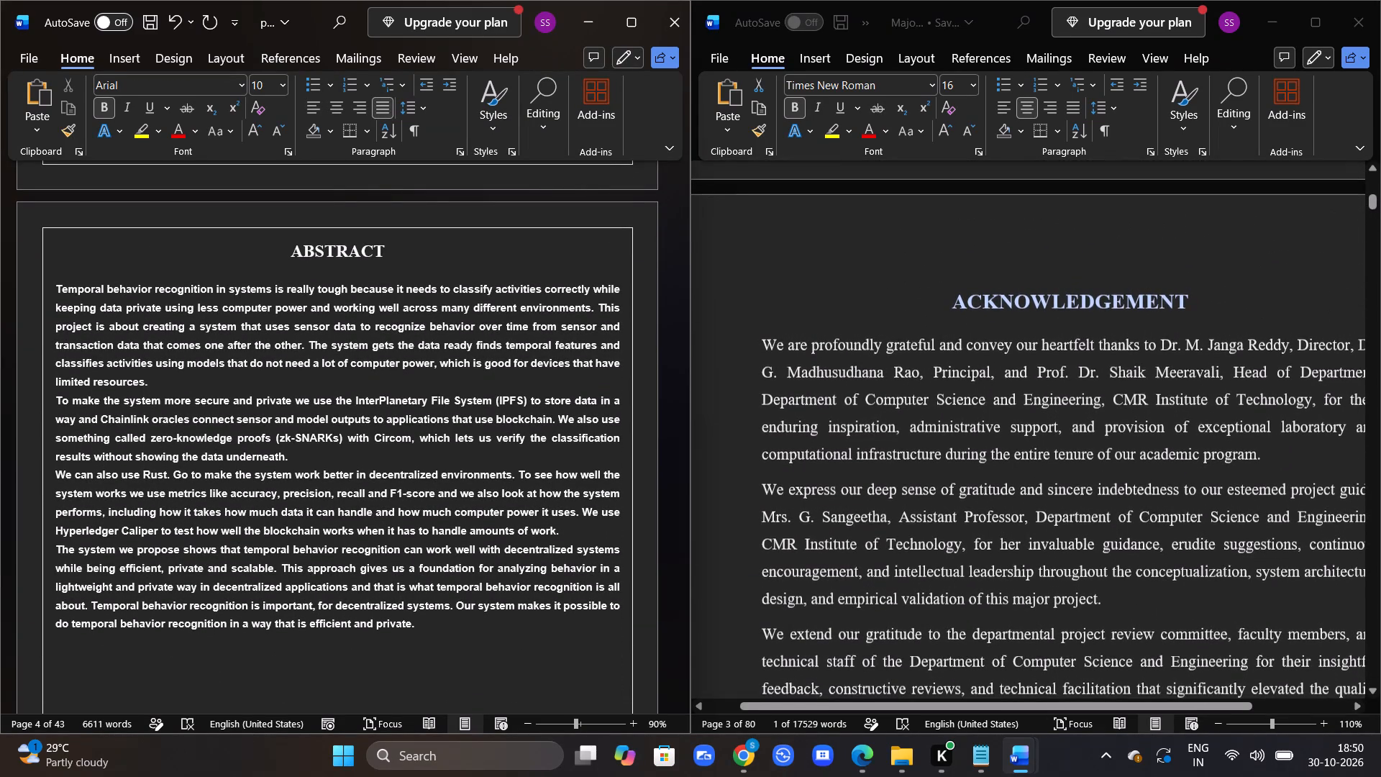
{"action": "left_click_drag", "start_coordinate": [756, 342], "coordinate": [775, 376]}
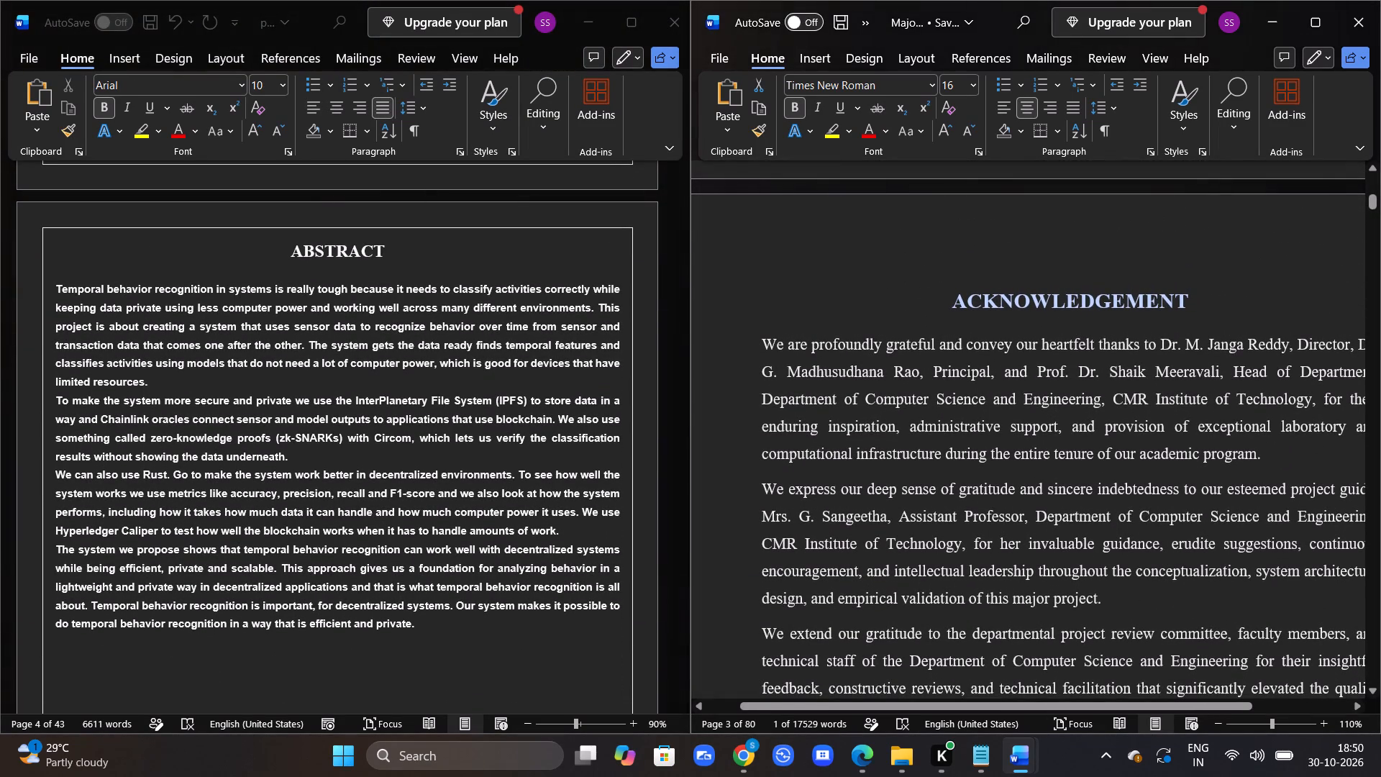
{"action": "left_click_drag", "start_coordinate": [775, 376], "coordinate": [780, 416]}
{"action": "scroll", "coordinate": [780, 363], "scroll_direction": "up", "scroll_amount": 1}
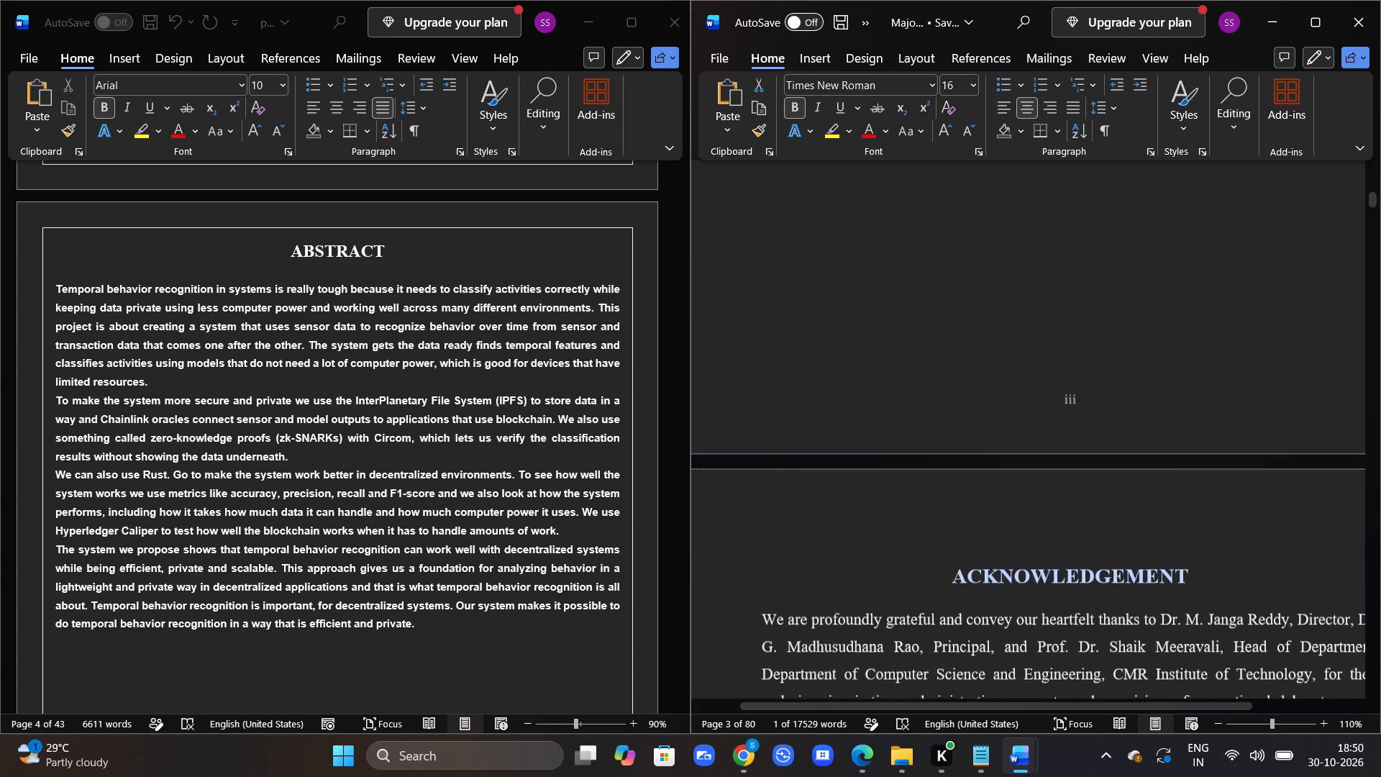
{"action": "scroll", "coordinate": [549, 280], "scroll_direction": "up", "scroll_amount": 2}
{"action": "scroll", "coordinate": [920, 310], "scroll_direction": "up", "scroll_amount": 3}
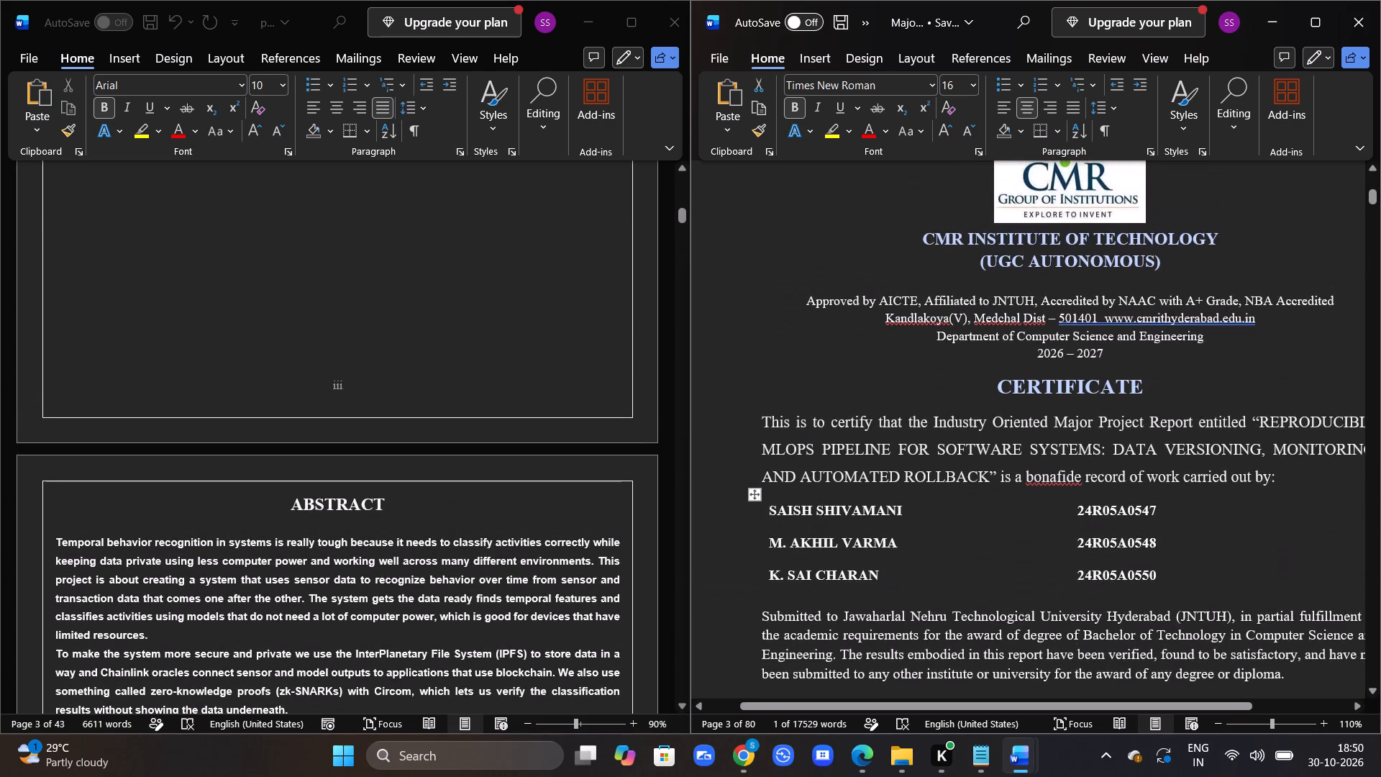
{"action": "scroll", "coordinate": [920, 310], "scroll_direction": "up", "scroll_amount": 8}
{"action": "scroll", "coordinate": [920, 310], "scroll_direction": "down", "scroll_amount": 8}
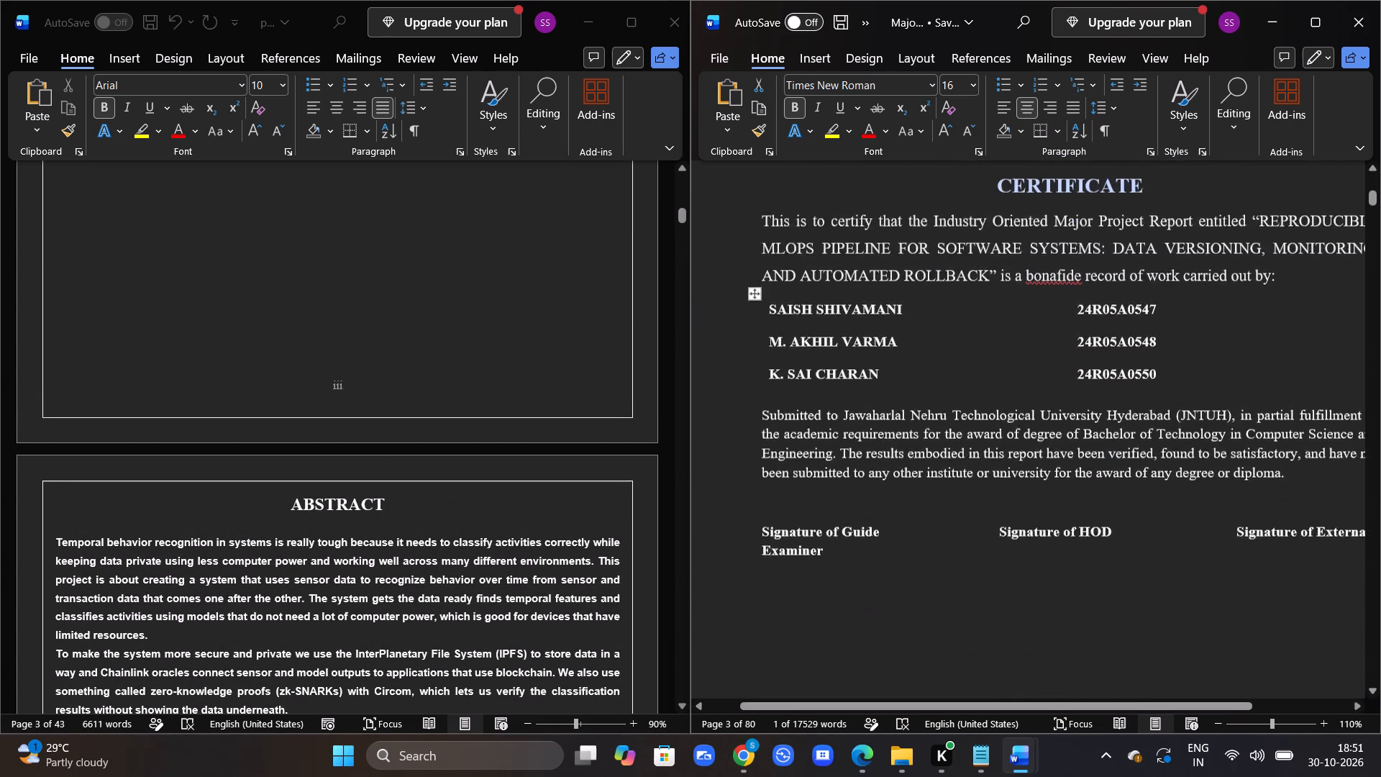
{"action": "scroll", "coordinate": [920, 310], "scroll_direction": "down", "scroll_amount": 9}
{"action": "scroll", "coordinate": [920, 310], "scroll_direction": "up", "scroll_amount": 1}
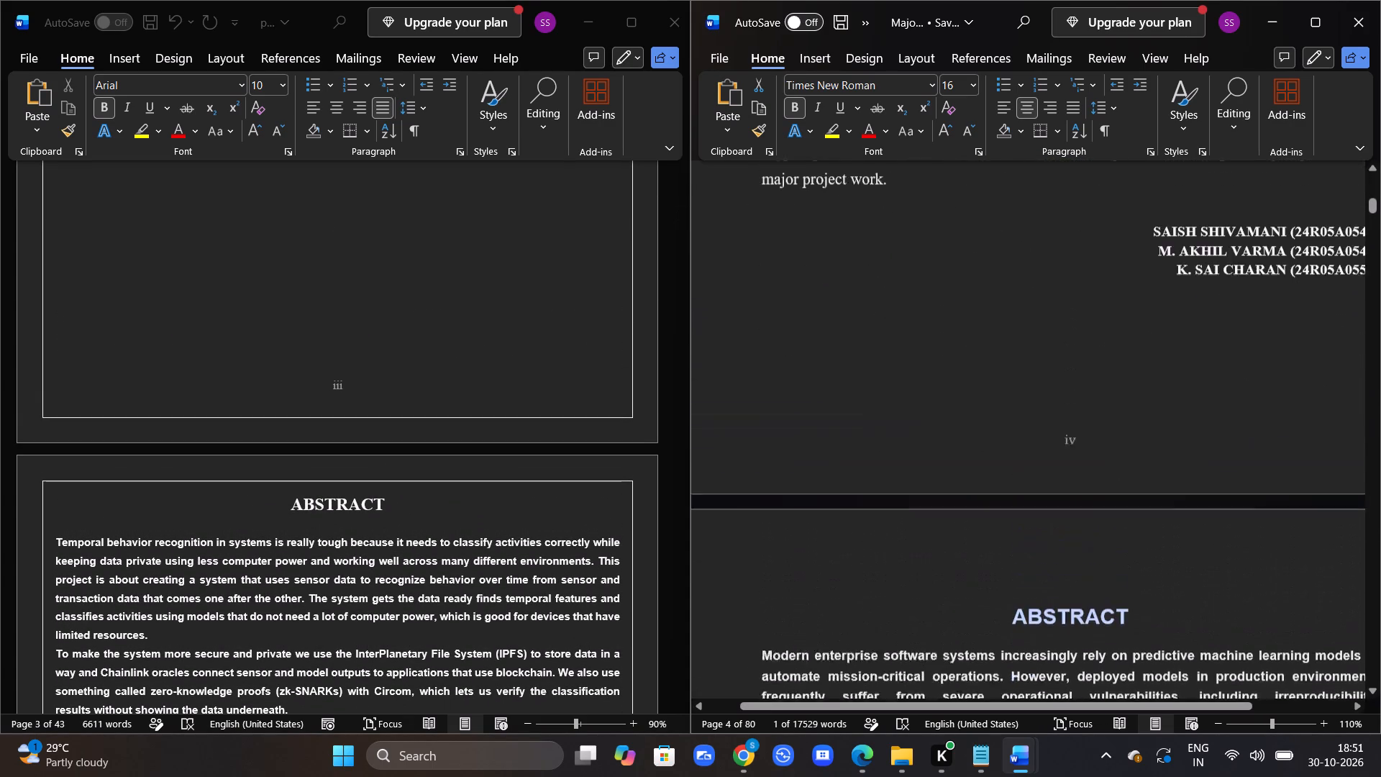
{"action": "scroll", "coordinate": [920, 310], "scroll_direction": "up", "scroll_amount": 2}
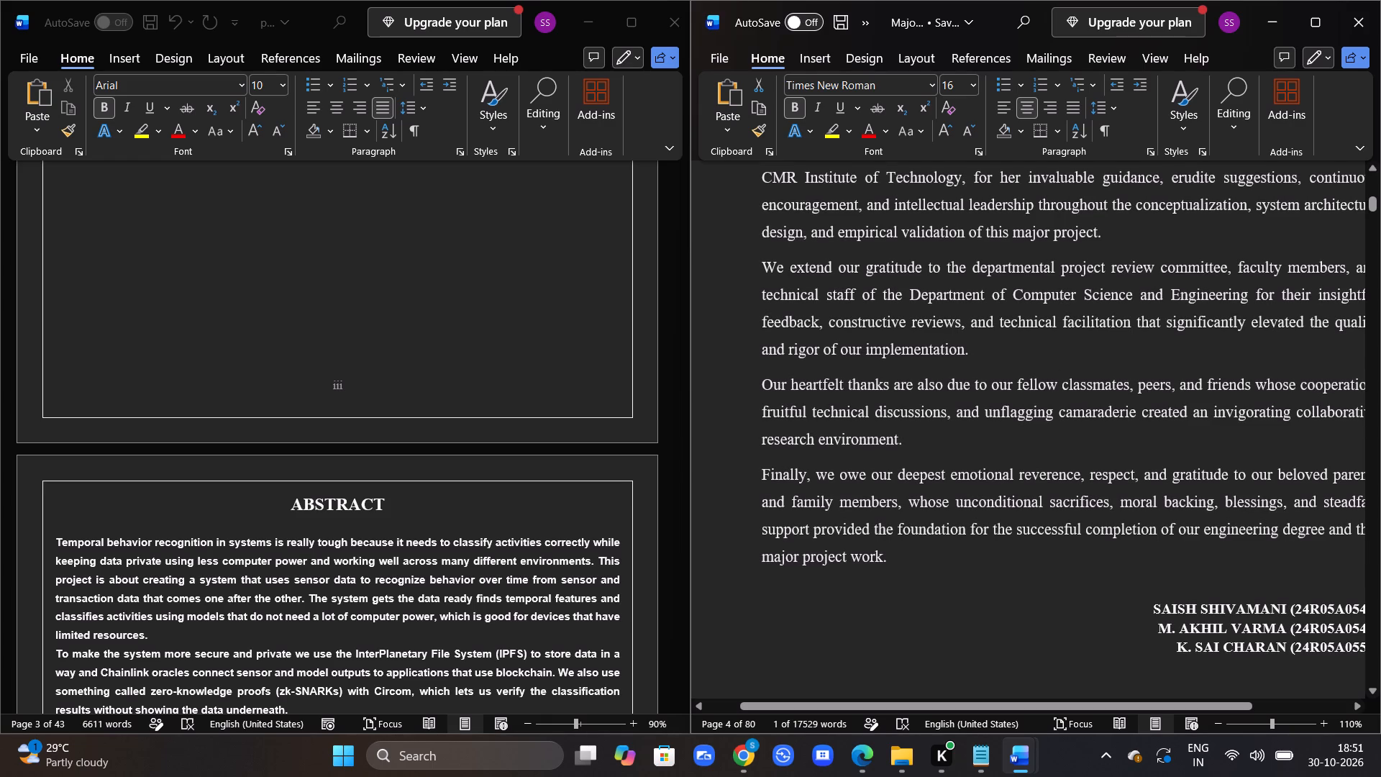
{"action": "scroll", "coordinate": [920, 310], "scroll_direction": "down", "scroll_amount": 2}
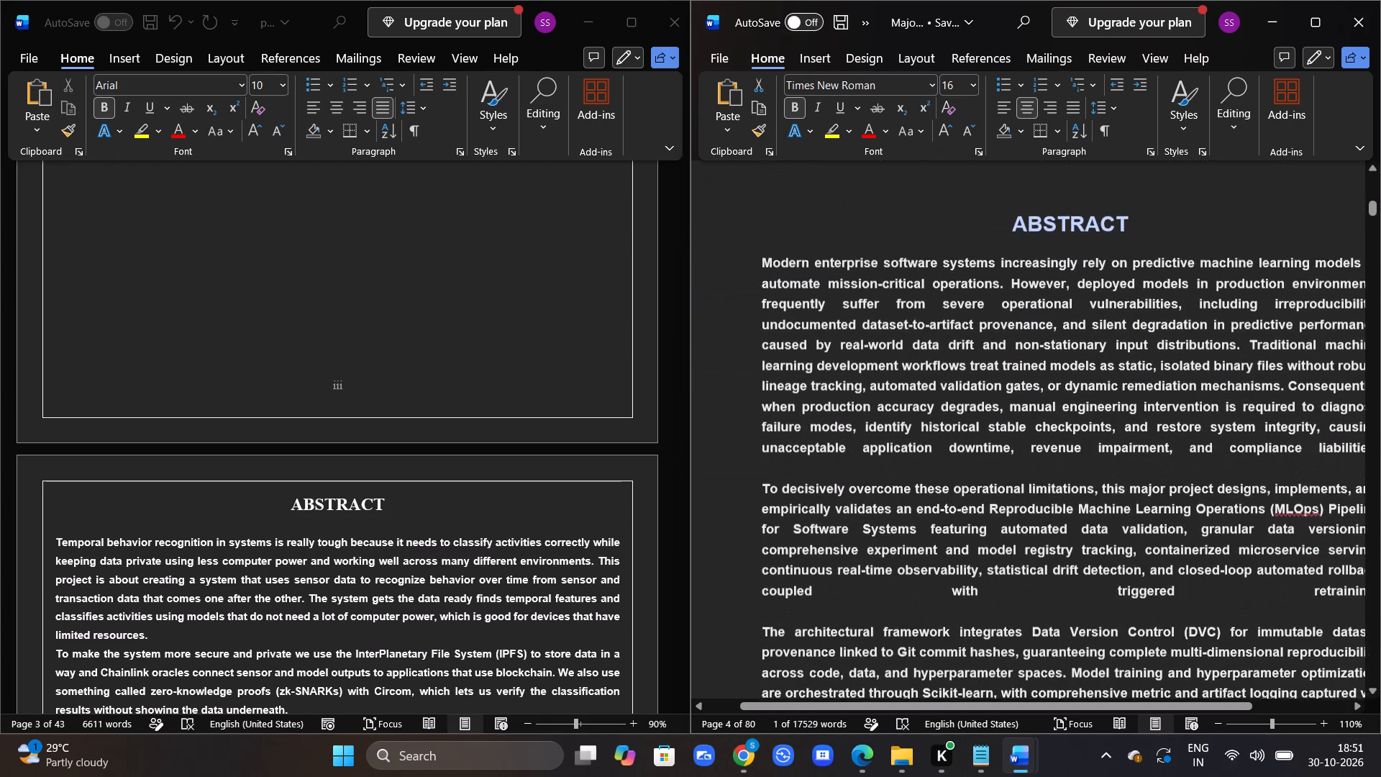
{"action": "scroll", "coordinate": [555, 319], "scroll_direction": "down", "scroll_amount": 1}
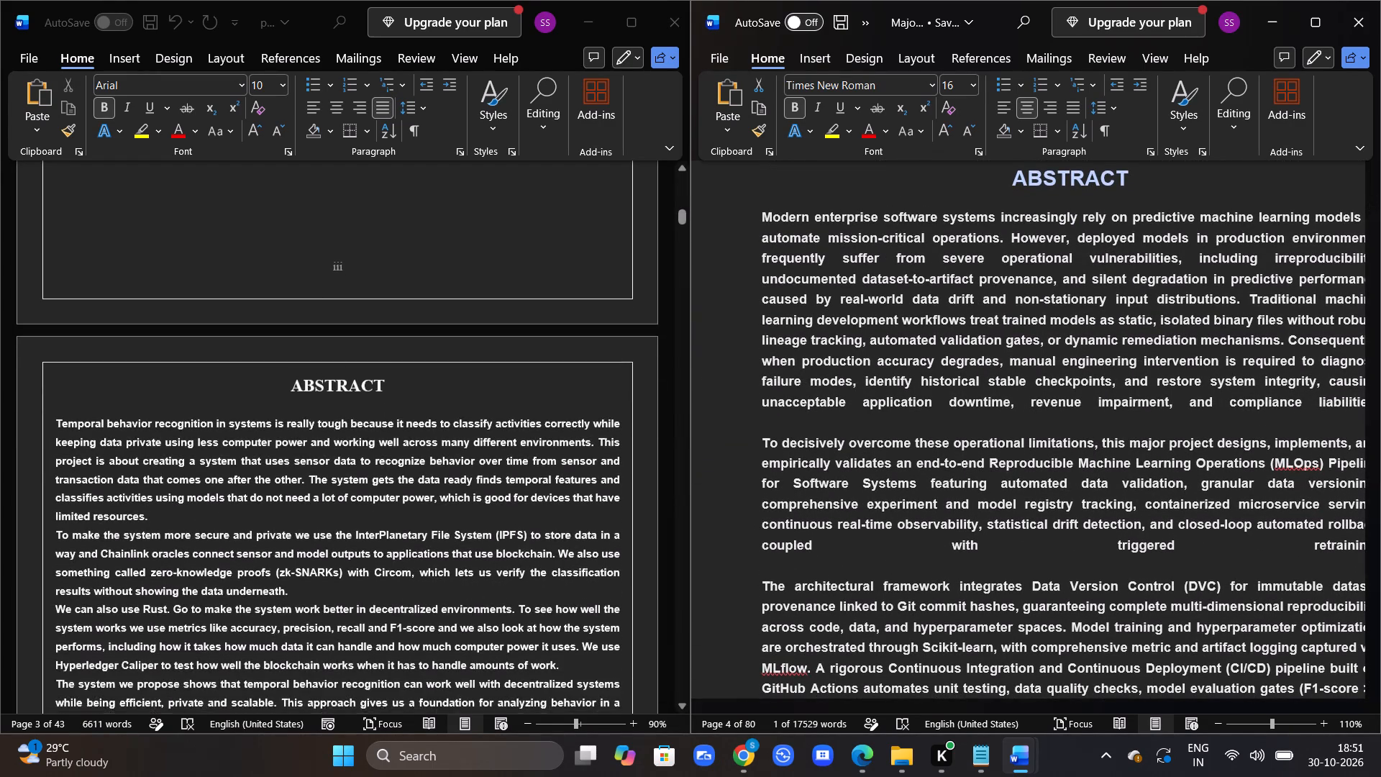
{"action": "scroll", "coordinate": [555, 319], "scroll_direction": "down", "scroll_amount": 1}
{"action": "scroll", "coordinate": [805, 361], "scroll_direction": "down", "scroll_amount": 2, "text": "ctrl"}
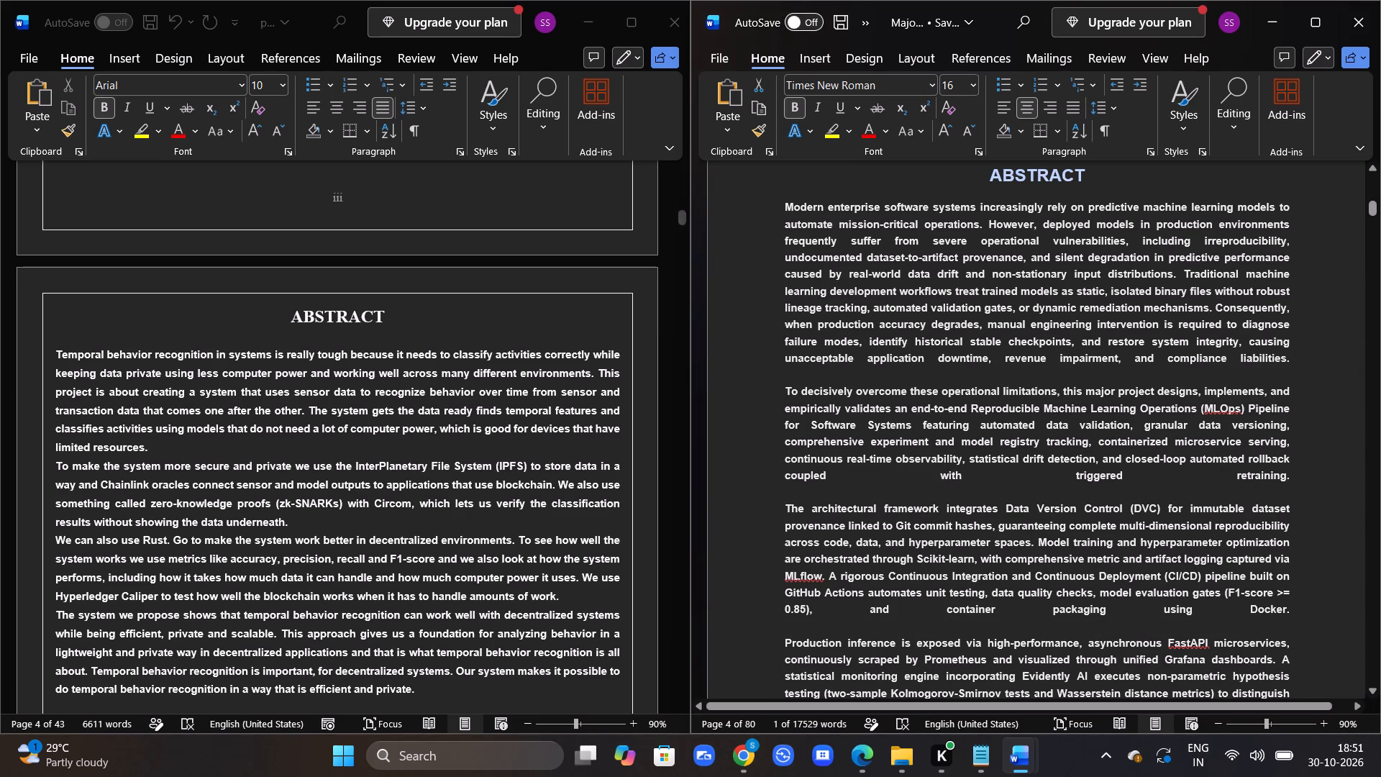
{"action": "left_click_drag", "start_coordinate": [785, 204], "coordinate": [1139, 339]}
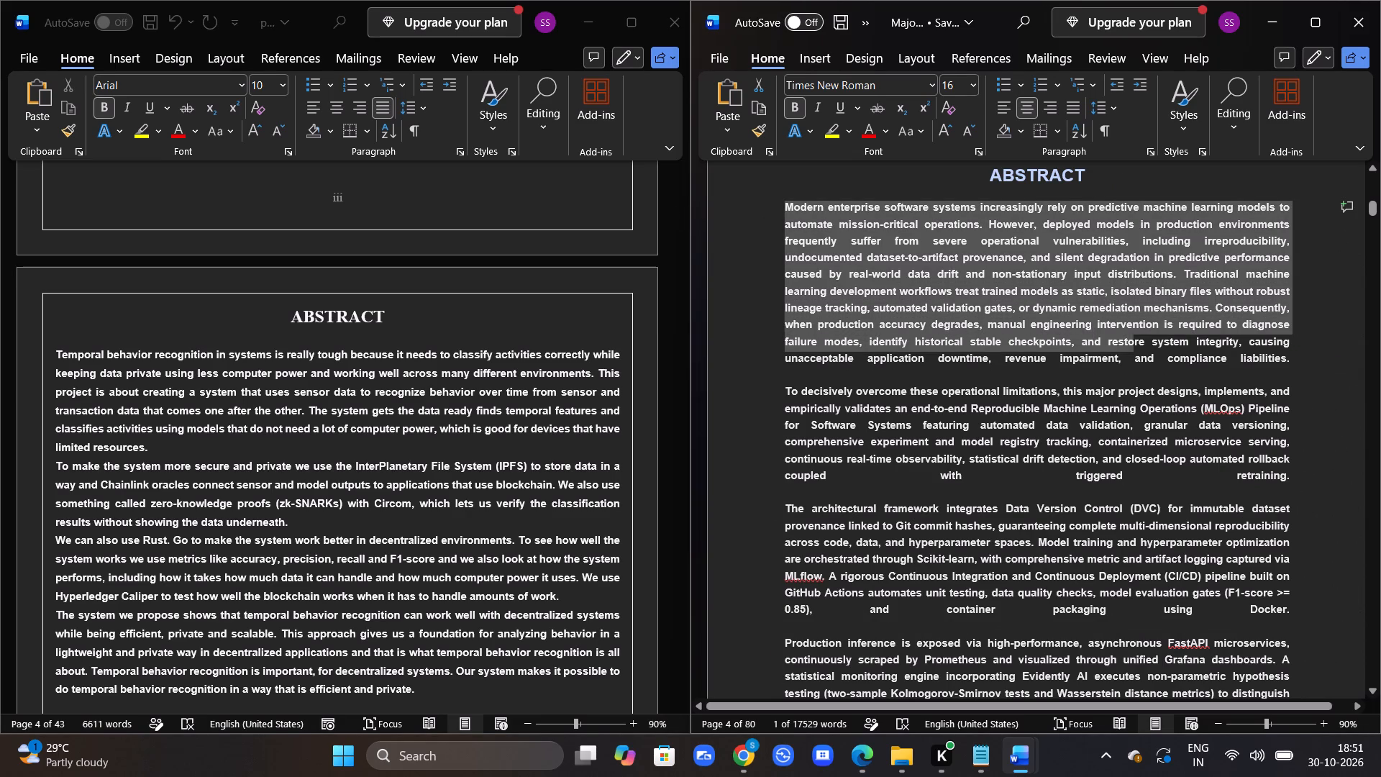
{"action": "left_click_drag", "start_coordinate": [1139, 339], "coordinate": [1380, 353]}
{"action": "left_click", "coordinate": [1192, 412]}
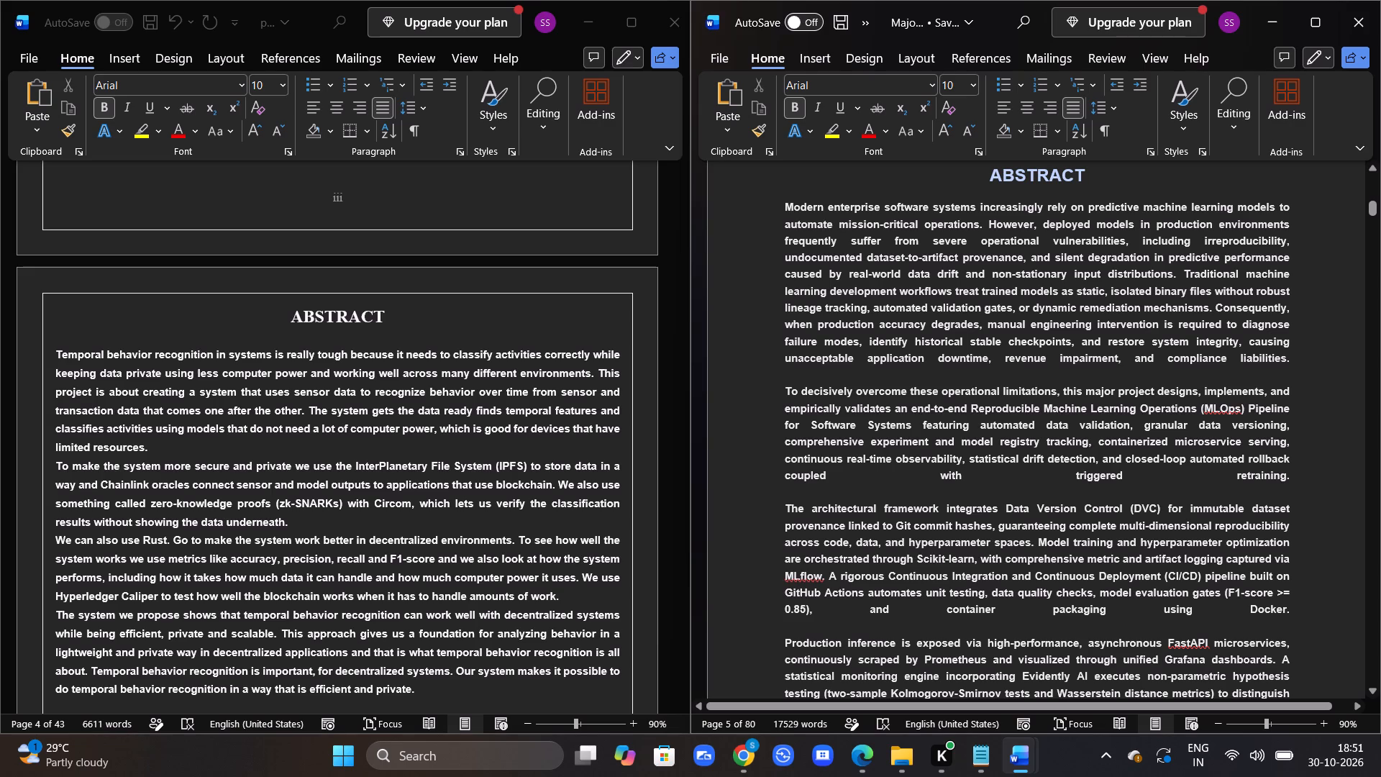
Copy the MLOps report's first Abstract paragraph, "Modern enterprise software systems… compliance liabilities.", onto a new line below the formatted report's existing Abstract text.
{"action": "left_click_drag", "start_coordinate": [782, 207], "coordinate": [1031, 345]}
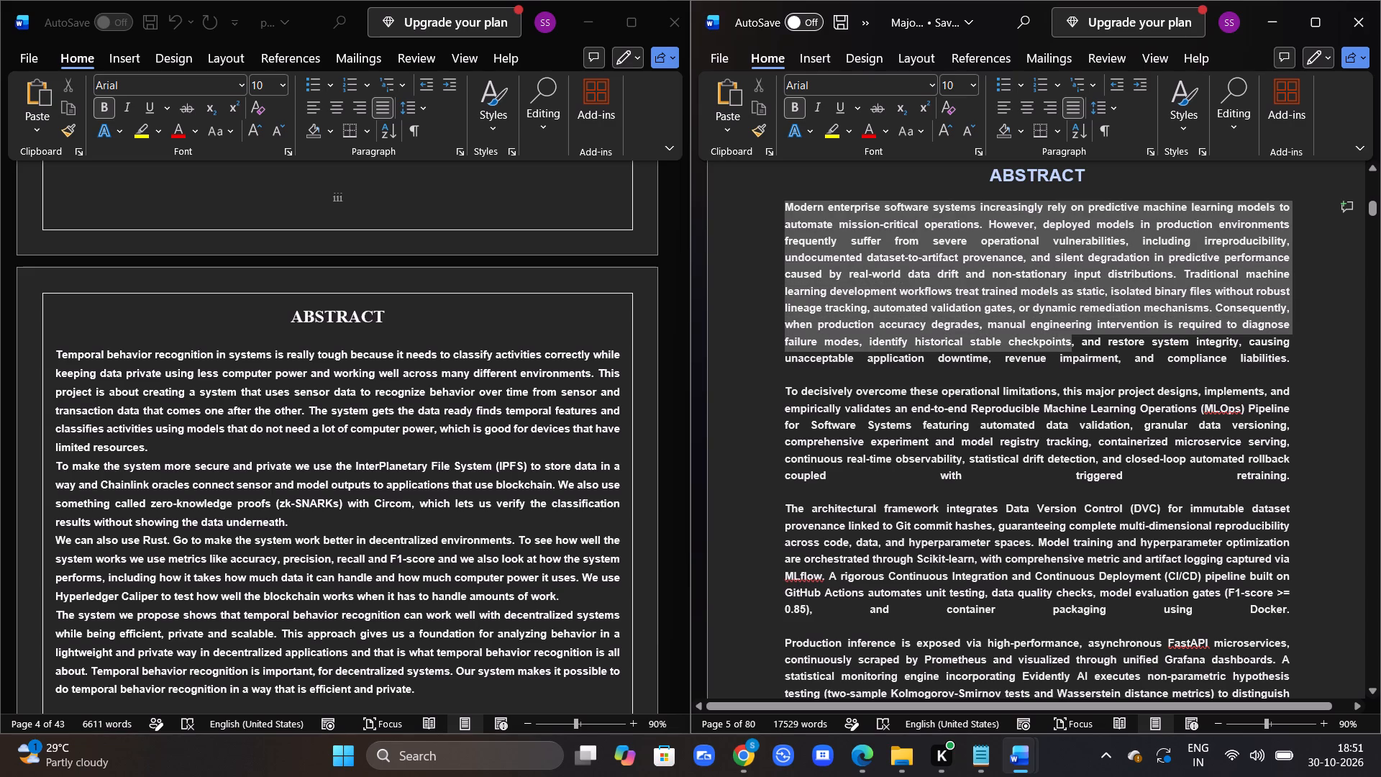
{"action": "left_click_drag", "start_coordinate": [1031, 345], "coordinate": [1108, 346]}
{"action": "key", "text": "shift+Down"}
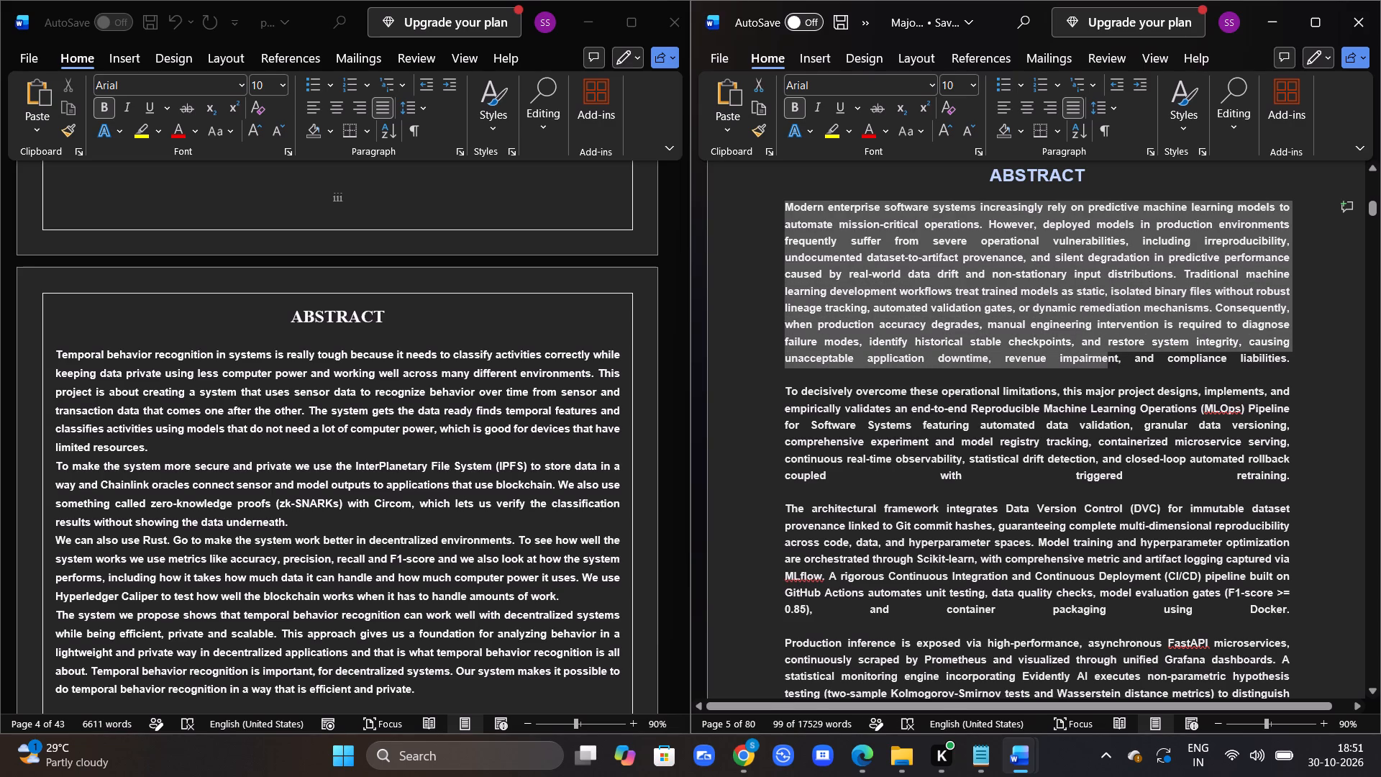
{"action": "key", "text": "shift+Right"}
{"action": "key", "text": "shift+Right"}
{"action": "key", "text": "shift+Right"}
{"action": "key", "text": "shift+Right"}
{"action": "key", "text": "shift+Right"}
{"action": "key", "text": "shift+Right"}
{"action": "key", "text": "shift+Right"}
{"action": "key", "text": "shift+Right"}
{"action": "key", "text": "shift+Right"}
{"action": "key", "text": "shift+Right"}
{"action": "key", "text": "shift+Right"}
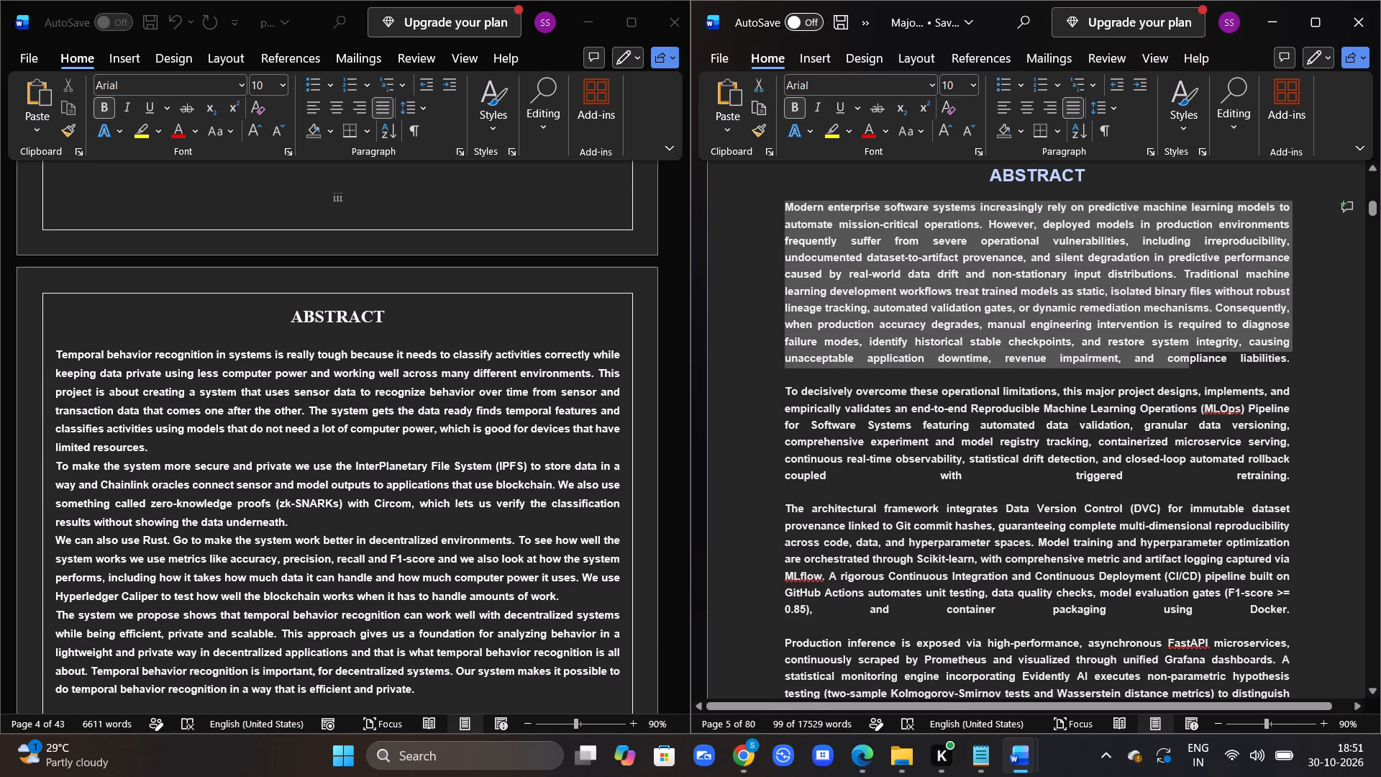
{"action": "key", "text": "shift+Right"}
{"action": "key", "text": "shift+Right"}
{"action": "key", "text": "shift+Right"}
{"action": "key", "text": "shift+Right"}
{"action": "key", "text": "shift+Right"}
{"action": "key", "text": "shift+Right"}
{"action": "key", "text": "shift+Right"}
{"action": "key", "text": "shift+Right"}
{"action": "key", "text": "shift+Right"}
{"action": "key", "text": "shift+Right"}
{"action": "key", "text": "shift+Right"}
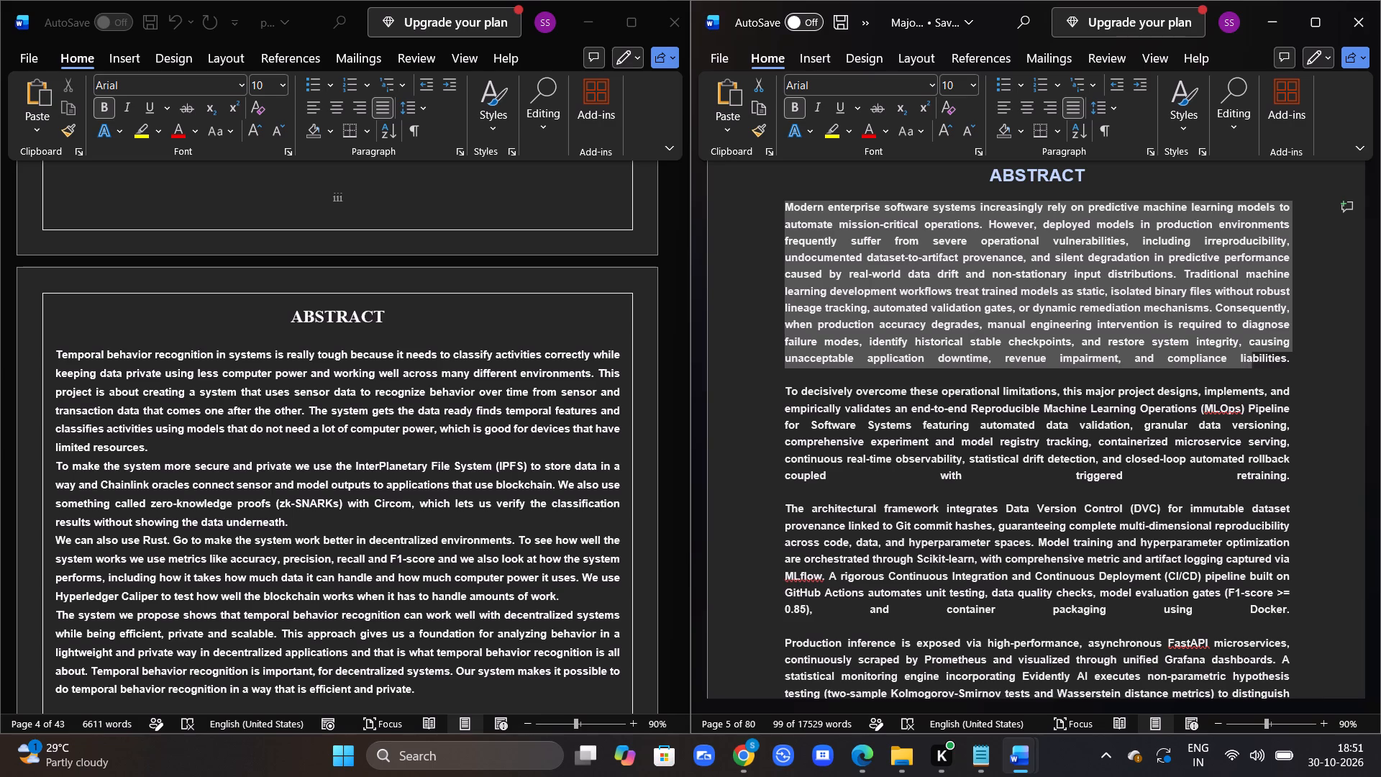
{"action": "key", "text": "shift+Right"}
{"action": "key", "text": "shift+Right"}
{"action": "key", "text": "shift+Right"}
{"action": "key", "text": "shift+Right"}
{"action": "key", "text": "shift+Right"}
{"action": "key", "text": "shift+Right"}
{"action": "key", "text": "shift+Right"}
{"action": "key", "text": "shift+Right"}
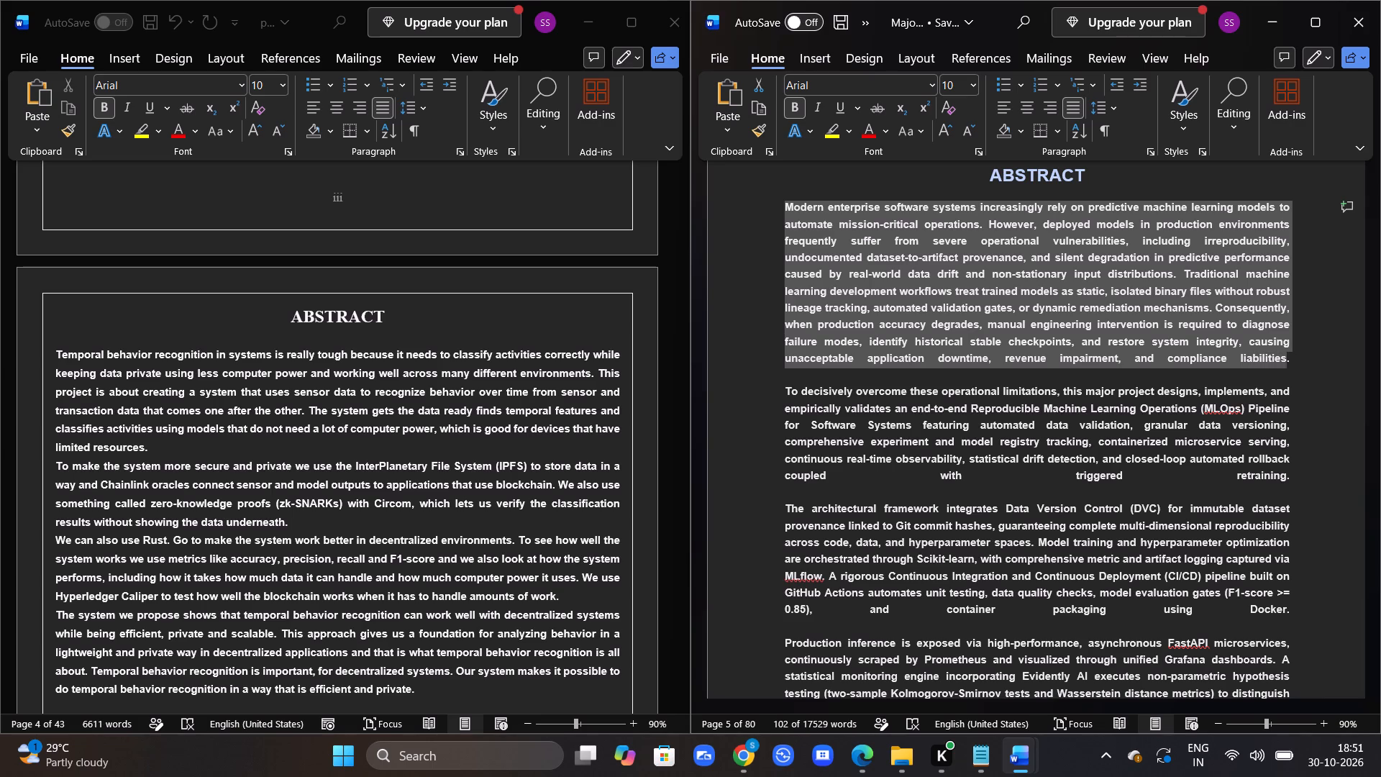
{"action": "key", "text": "shift+Right"}
{"action": "key", "text": "ctrl+c"}
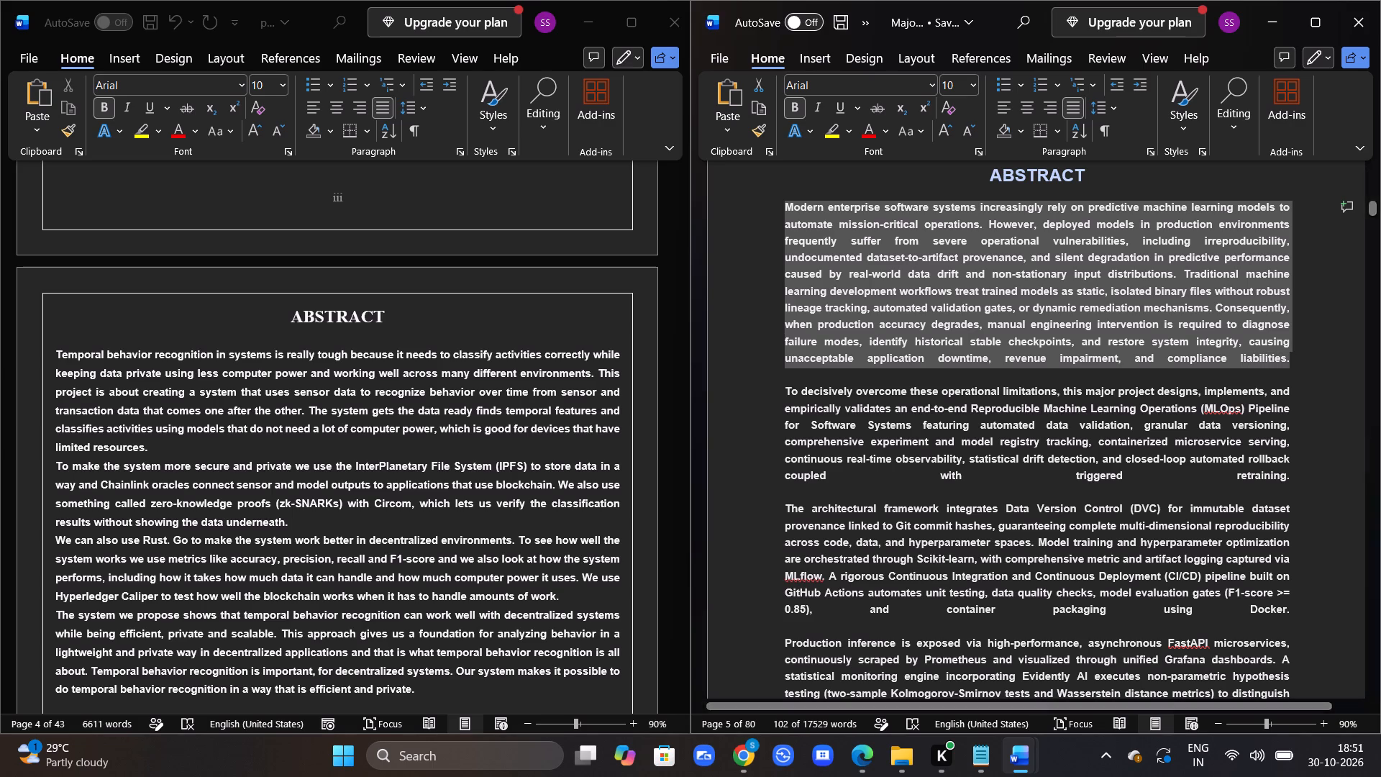
{"action": "left_click", "coordinate": [171, 432]}
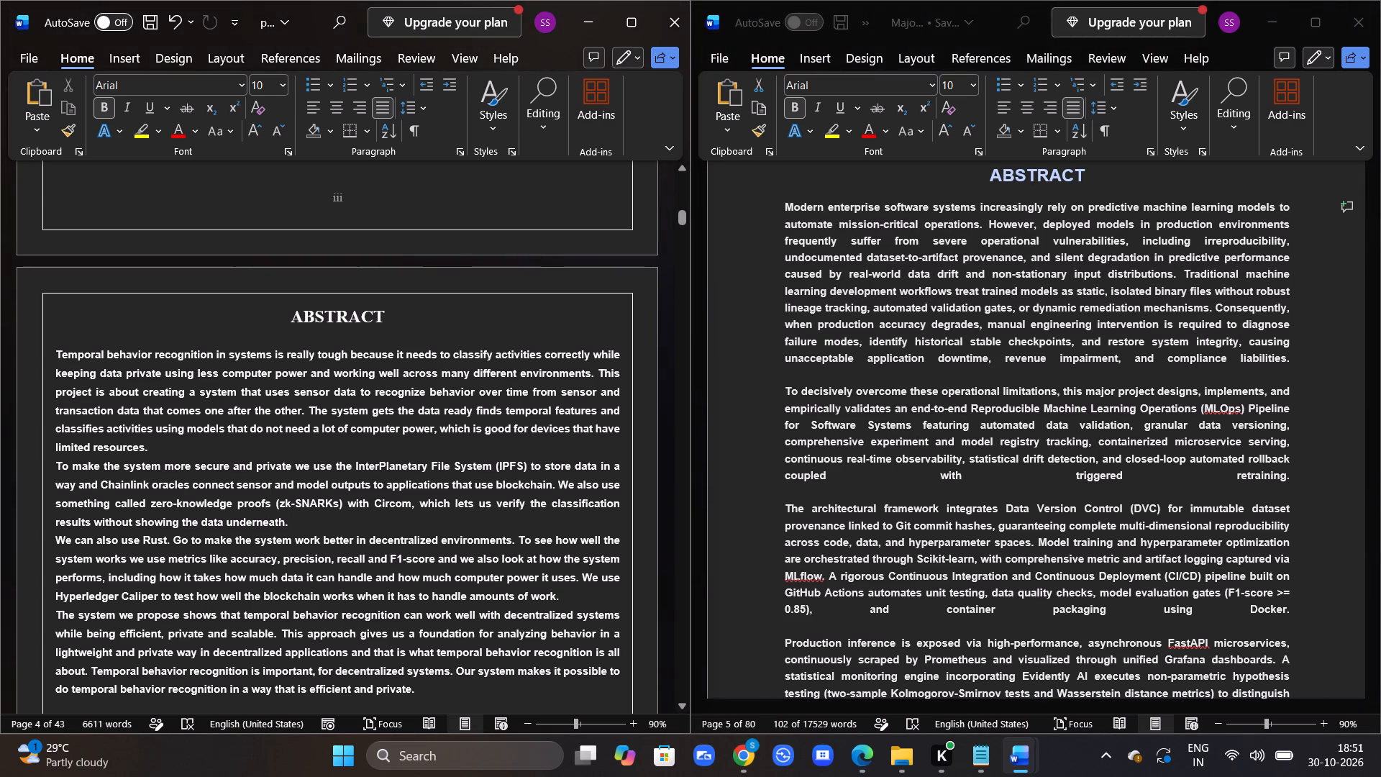
{"action": "scroll", "coordinate": [201, 474], "scroll_direction": "down", "scroll_amount": 1}
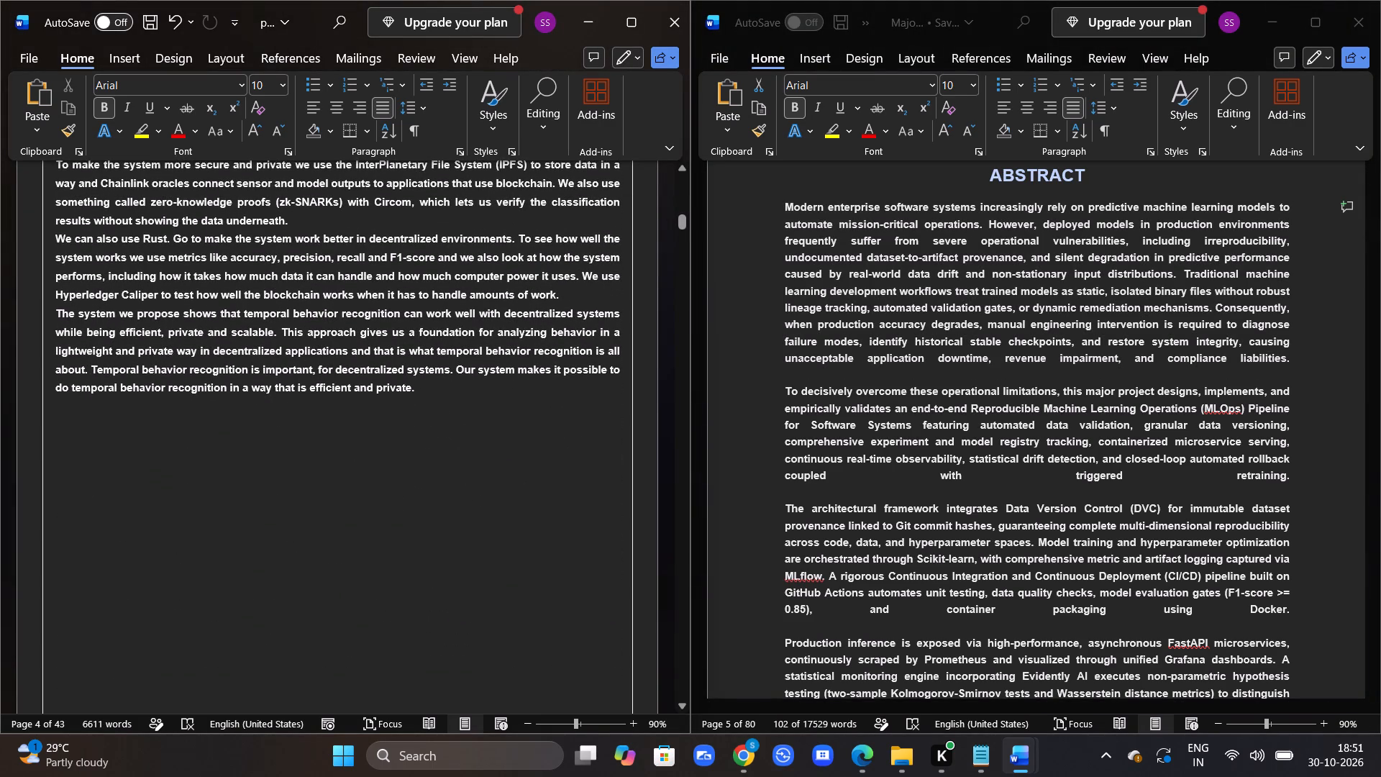
{"action": "left_click", "coordinate": [439, 382]}
{"action": "key", "text": "Return"}
{"action": "key", "text": "ctrl+v"}
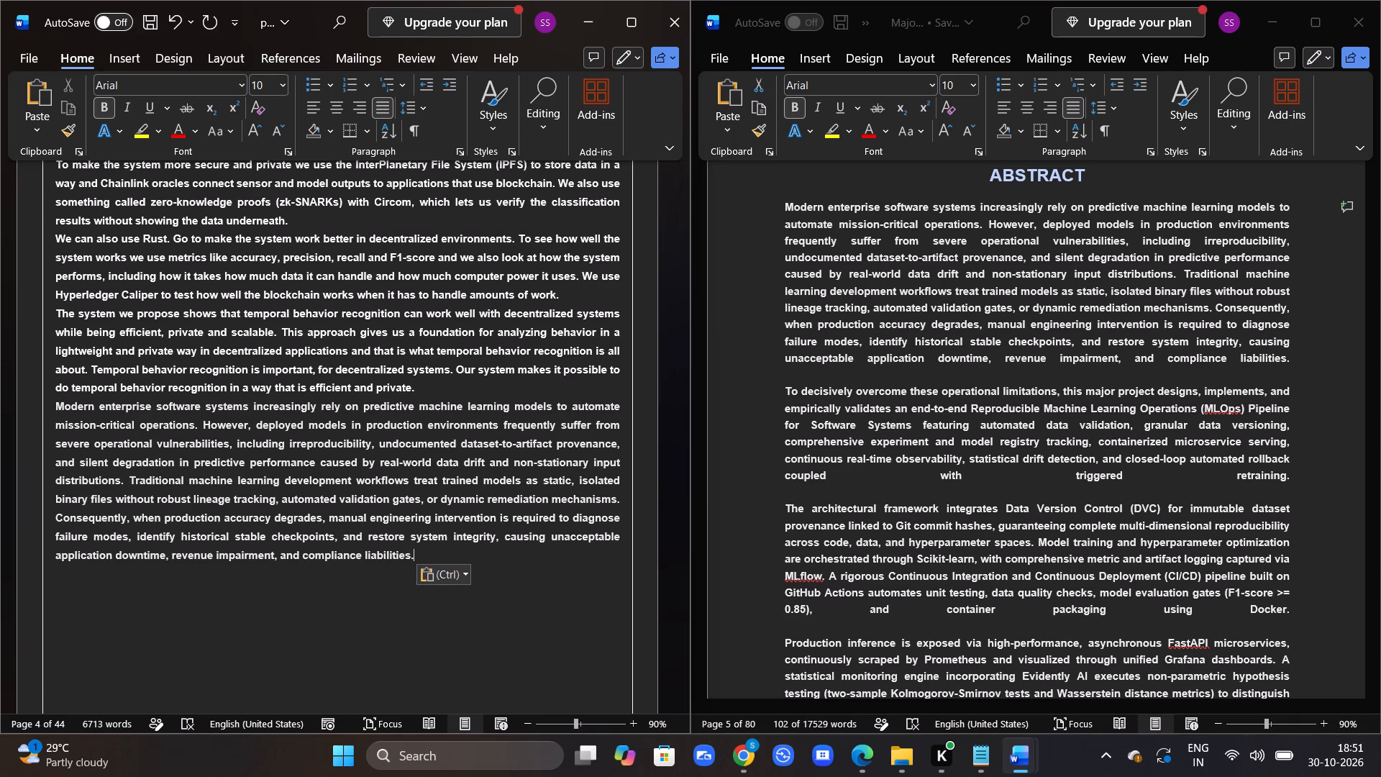
Insert a blank line between the old Abstract text and the pasted "Modern enterprise software systems" paragraph.
{"action": "left_click", "coordinate": [439, 382]}
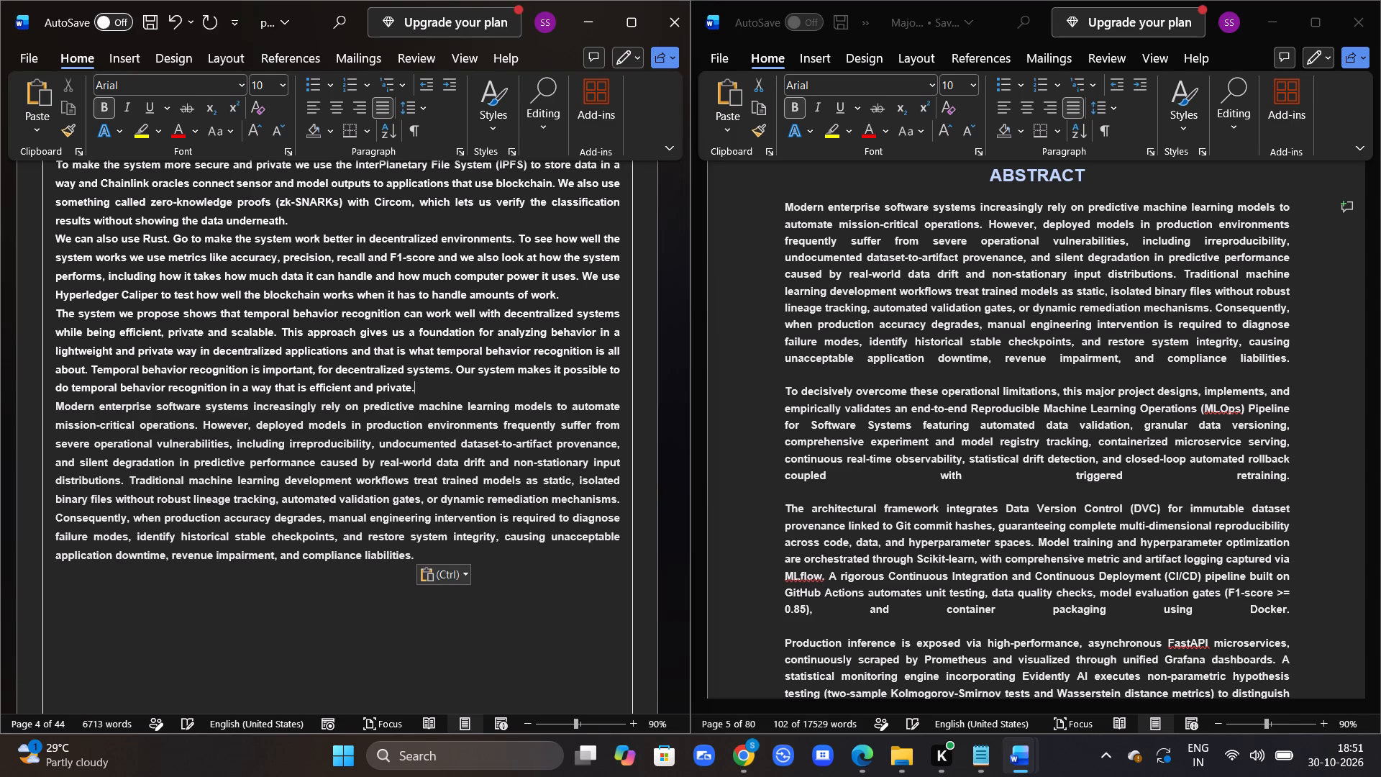
{"action": "double_click", "coordinate": [439, 382]}
{"action": "key", "text": "Return"}
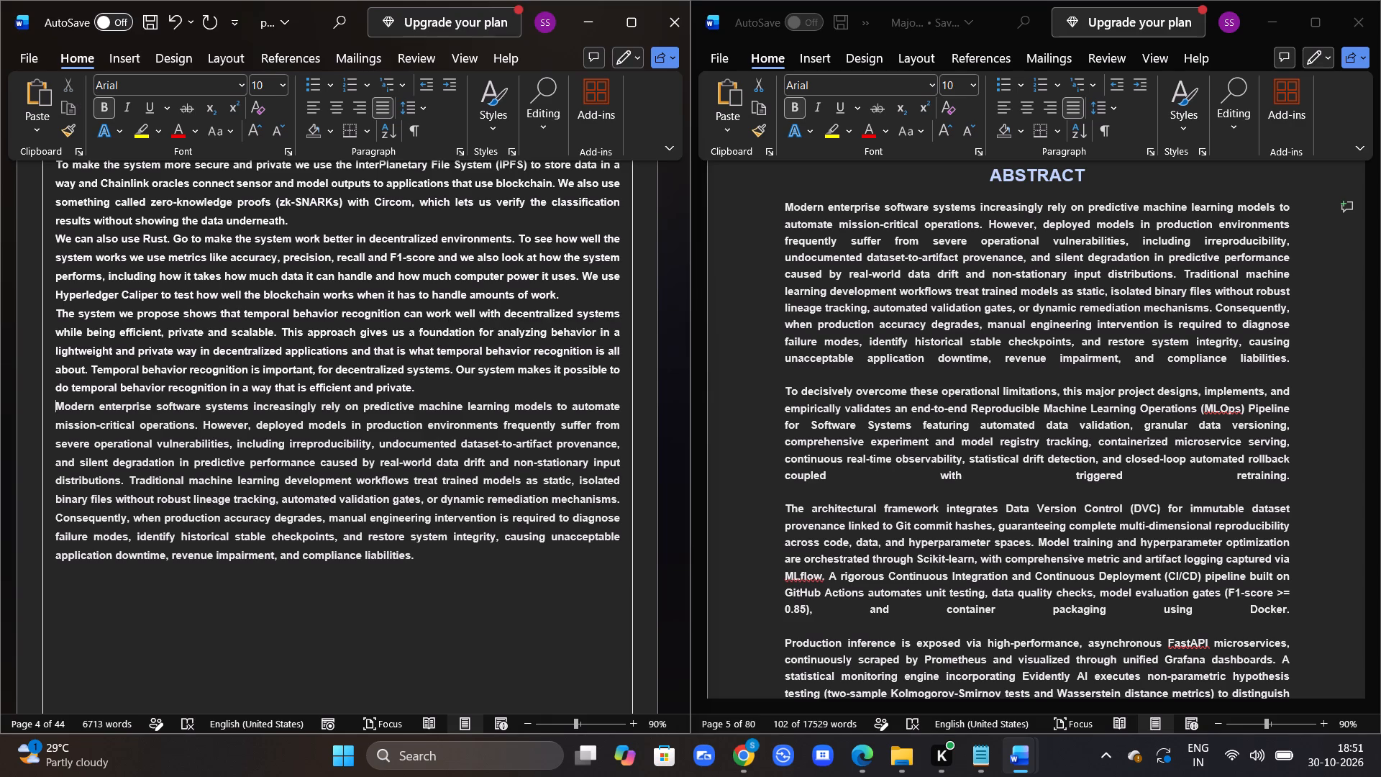
{"action": "key", "text": "Return"}
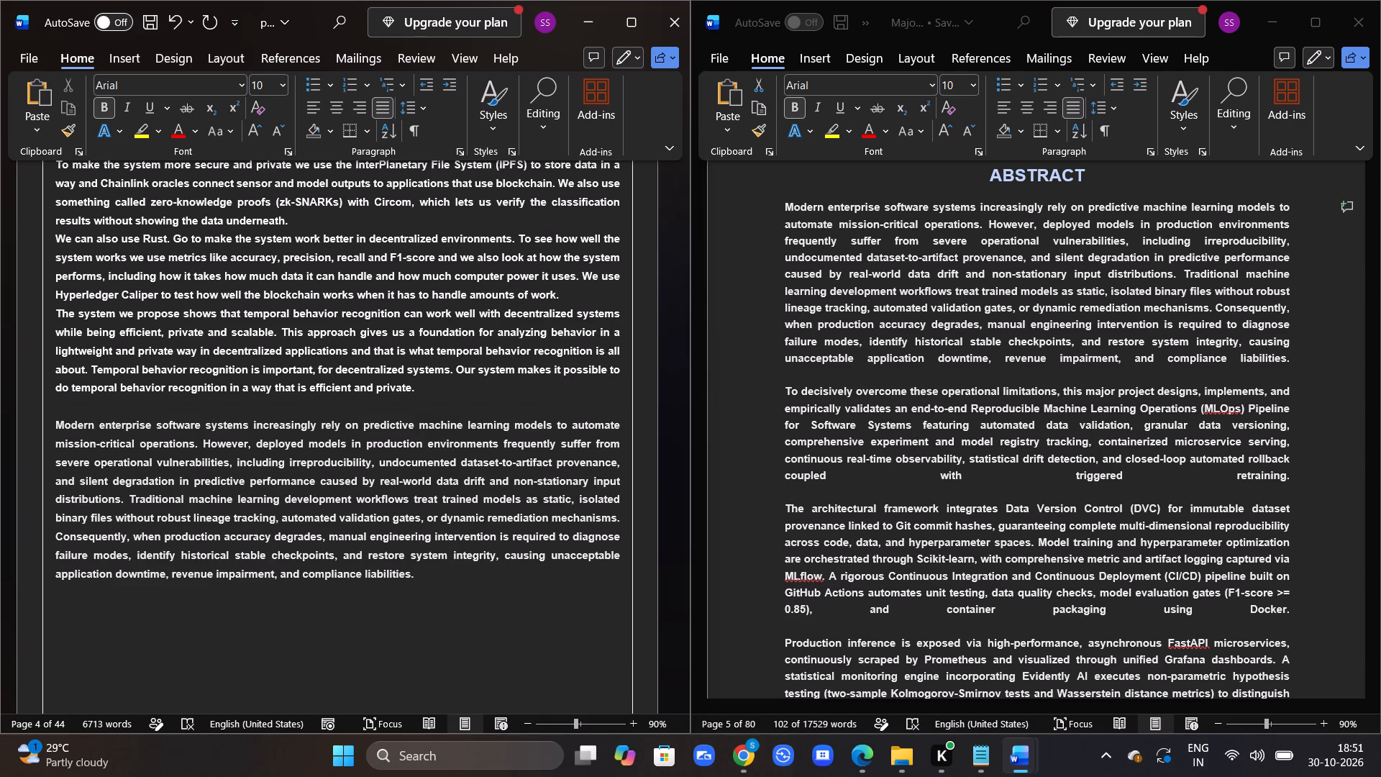
Copy the MLOps report's second Abstract paragraph, "To decisively overcome… triggered retraining.", onto a new line below the formatted report's pasted first paragraph.
{"action": "scroll", "coordinate": [1007, 366], "scroll_direction": "down", "scroll_amount": 2}
{"action": "left_click", "coordinate": [778, 367]}
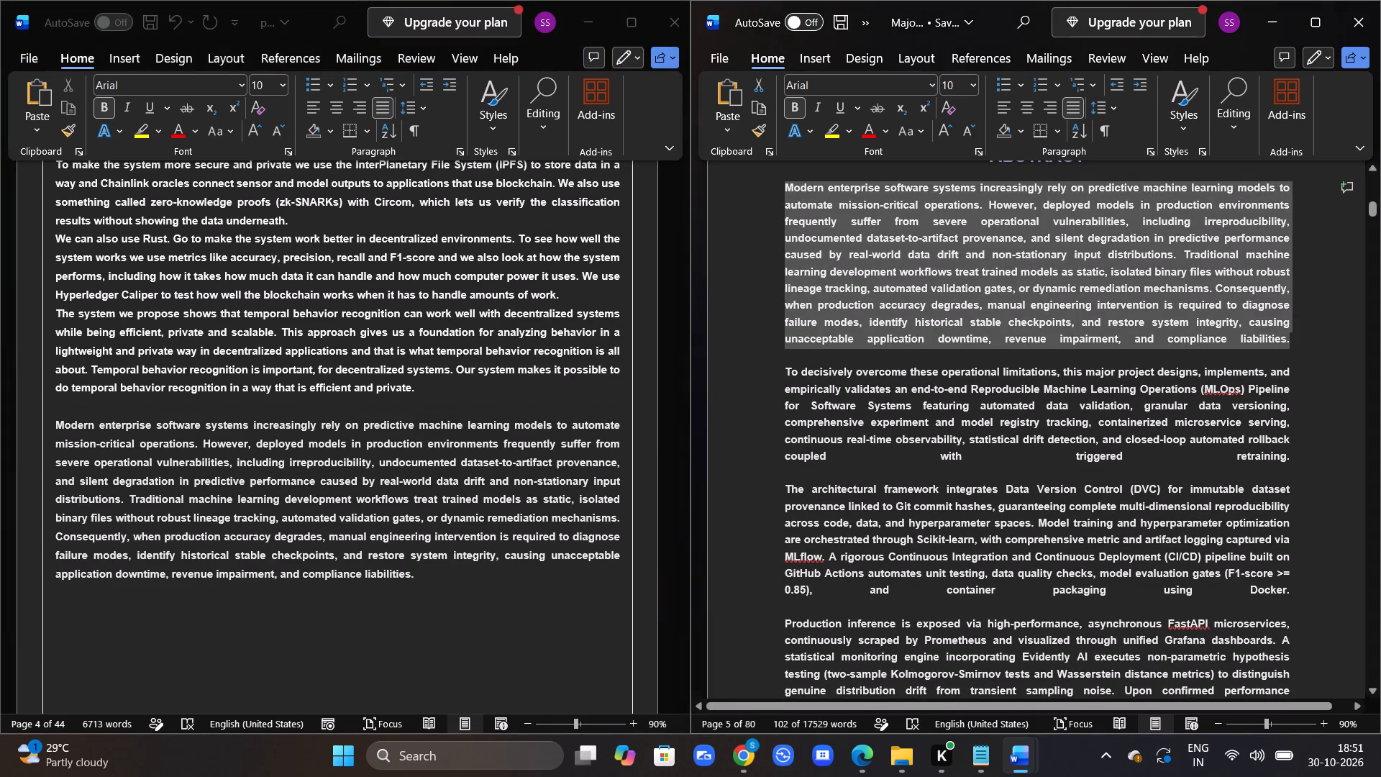
{"action": "left_click", "coordinate": [783, 367]}
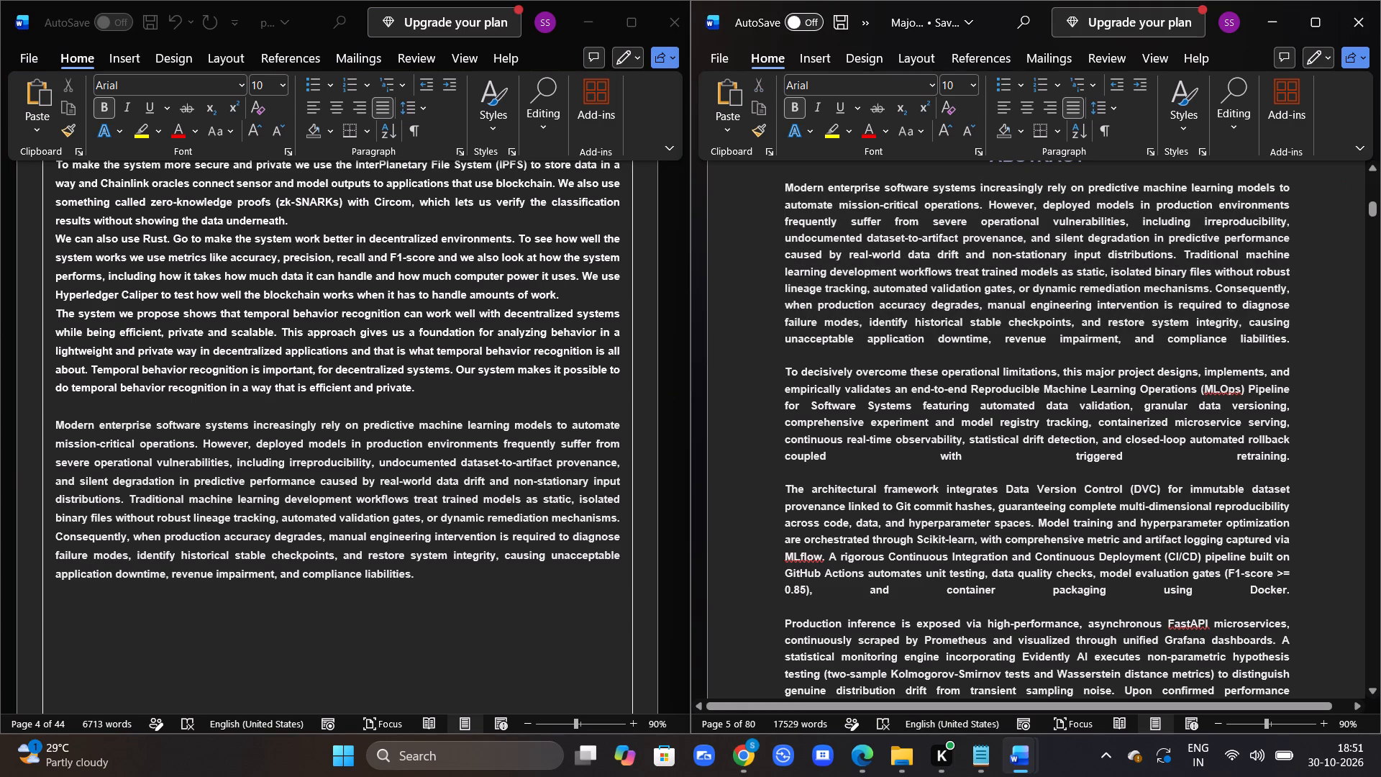
{"action": "key", "text": "shift+Down"}
{"action": "key", "text": "shift+Down"}
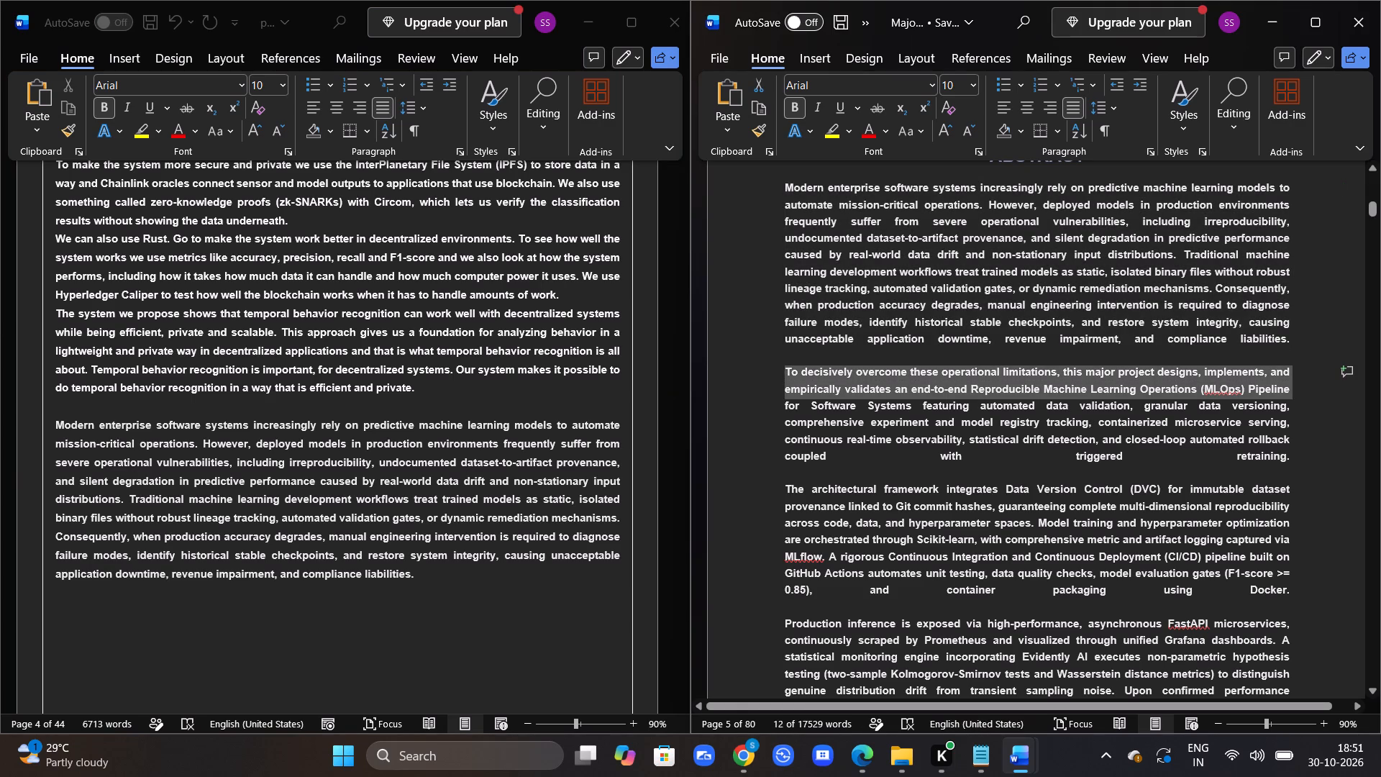
{"action": "key", "text": "shift+Down"}
{"action": "key", "text": "shift+Down"}
{"action": "key", "text": "shift+Down"}
{"action": "key", "text": "shift+Down"}
{"action": "key", "text": "shift+Left"}
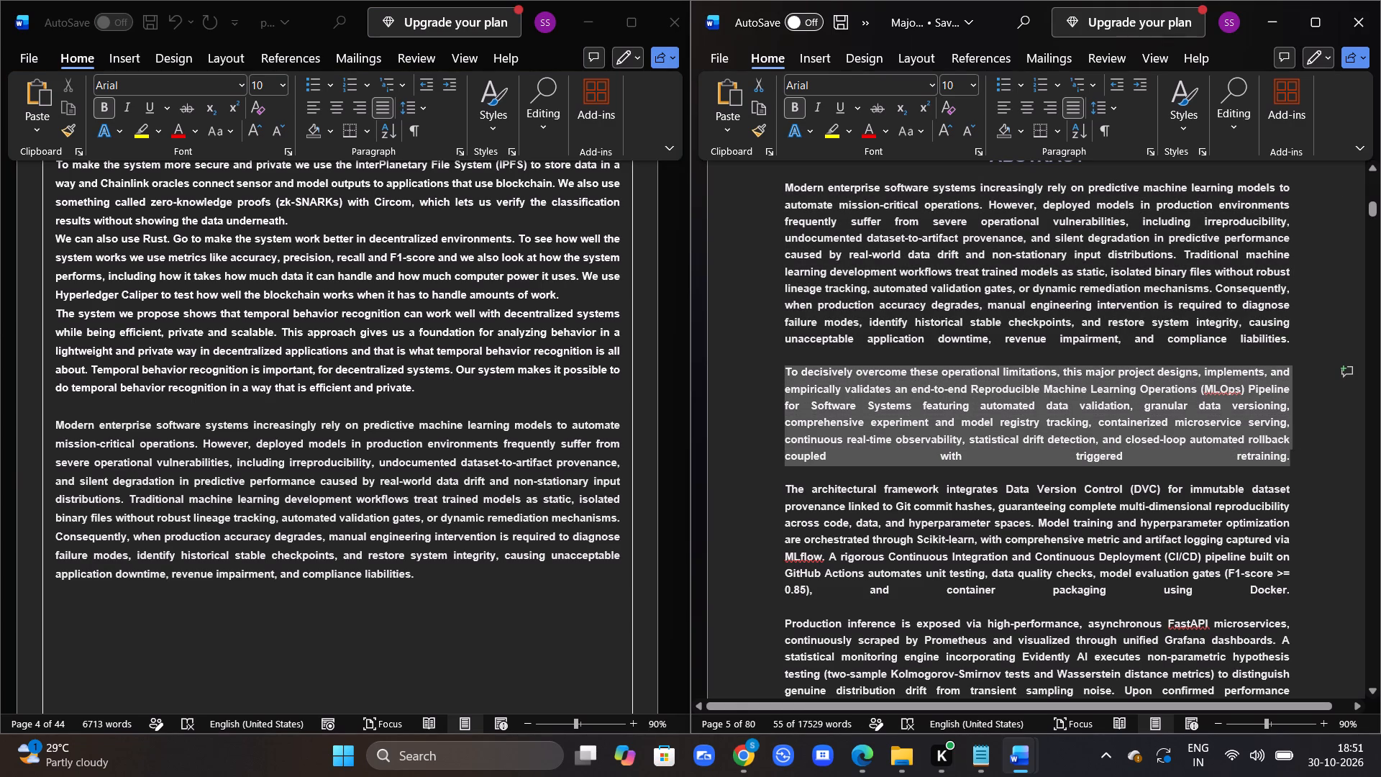
{"action": "key", "text": "shift+Left"}
{"action": "key", "text": "shift+Left"}
{"action": "key", "text": "shift+Right"}
{"action": "key", "text": "shift+Right"}
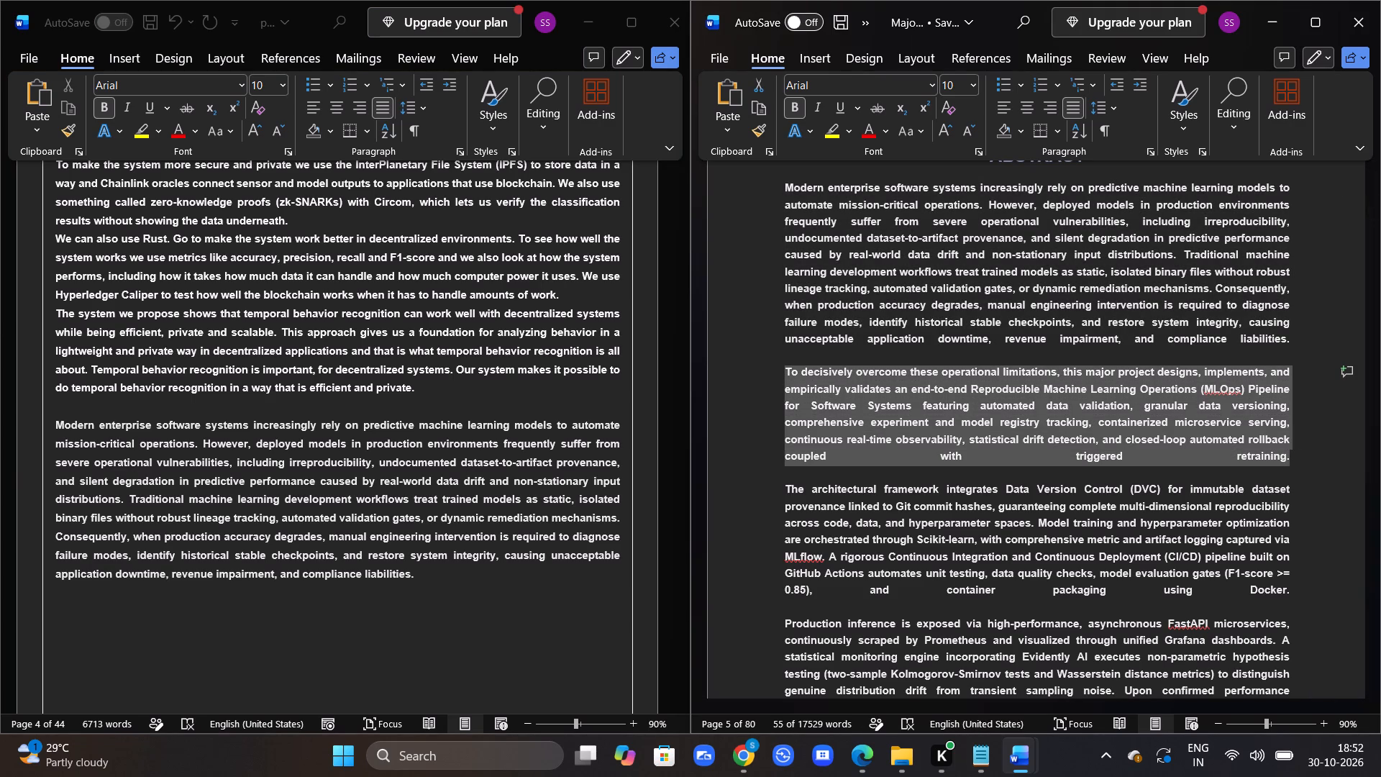
{"action": "key", "text": "ctrl+c"}
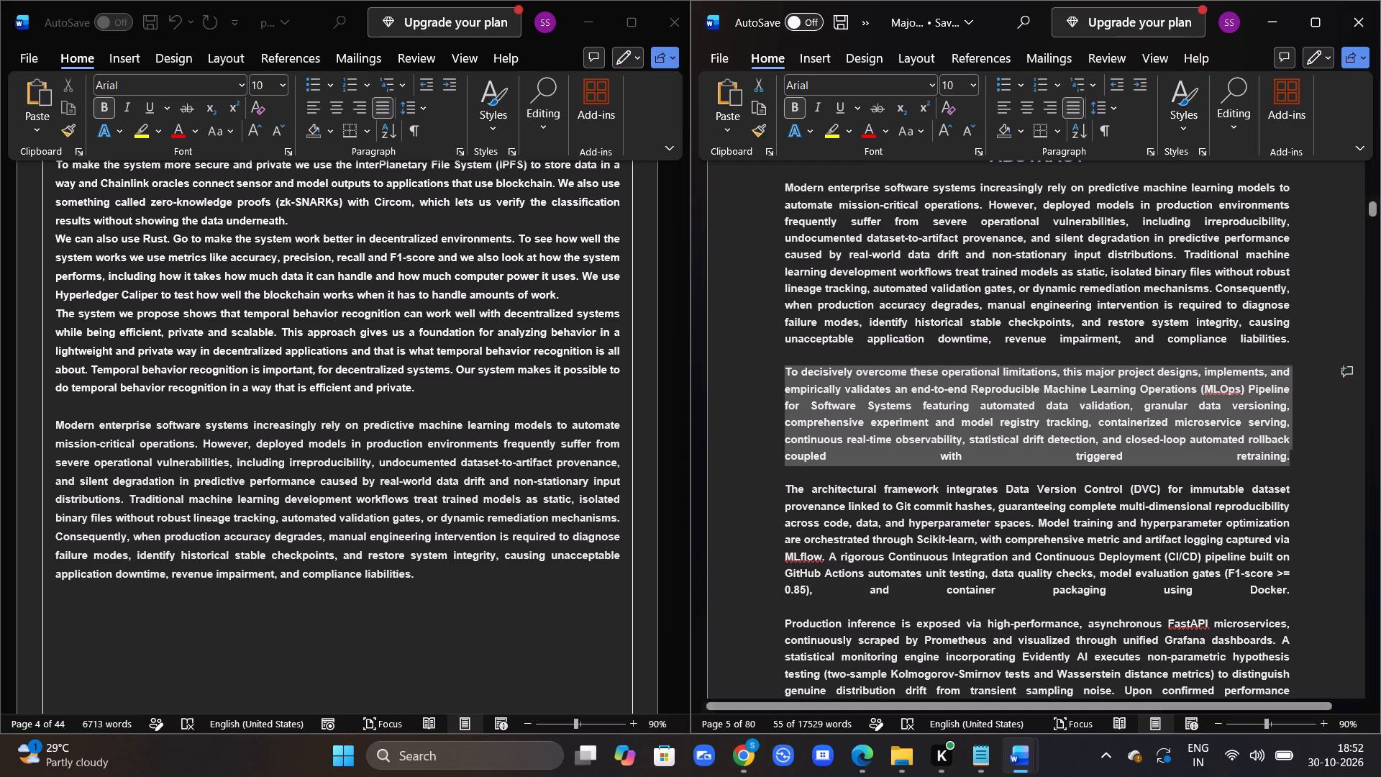
{"action": "left_click", "coordinate": [429, 569]}
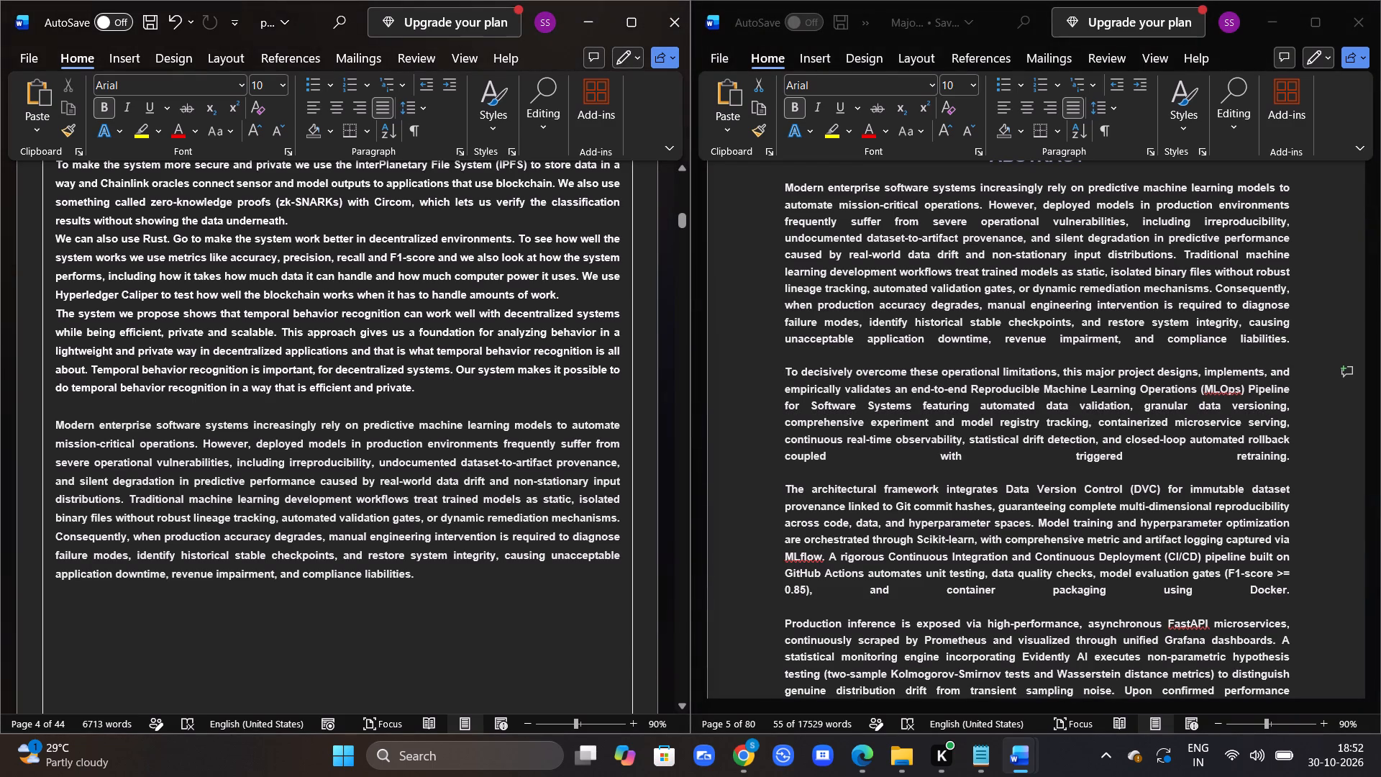
{"action": "left_click", "coordinate": [427, 578]}
{"action": "key", "text": "Return"}
{"action": "key", "text": "ctrl+v"}
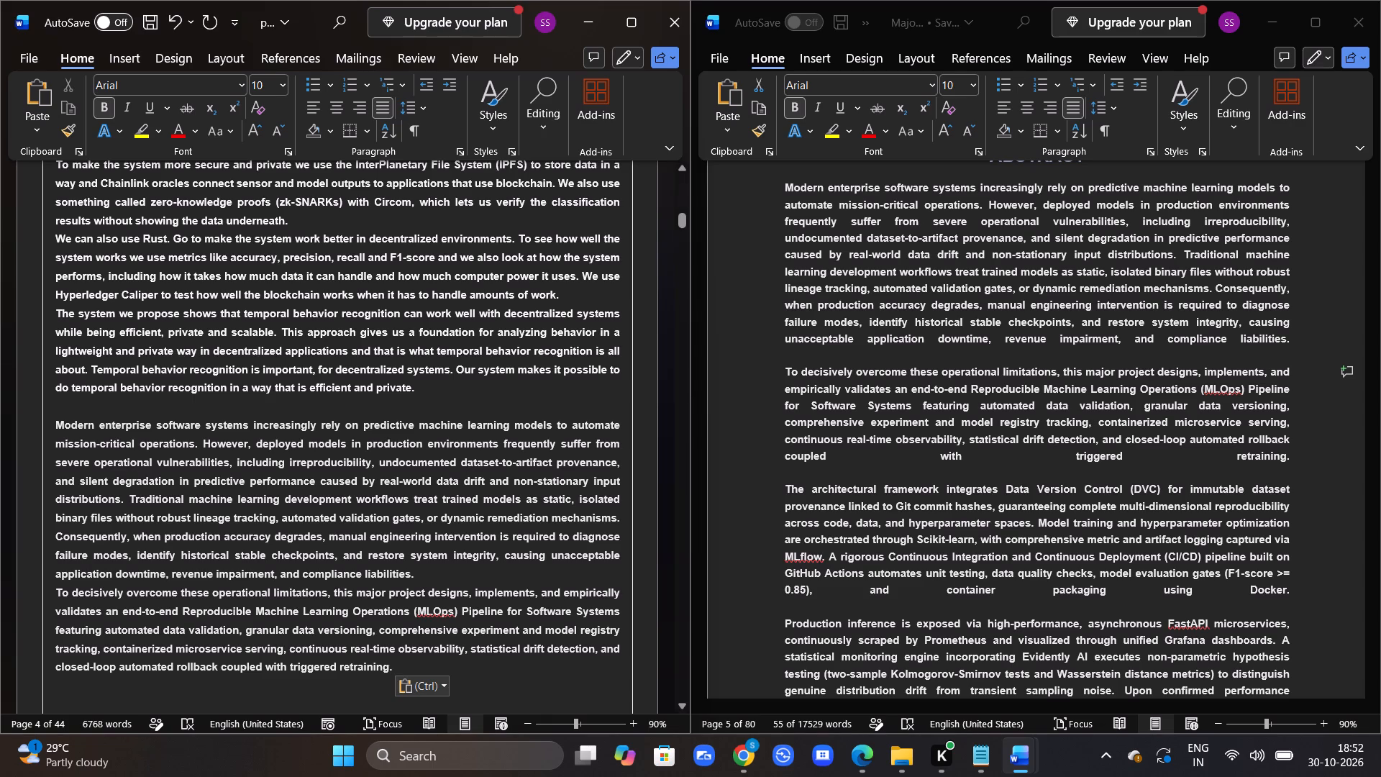
Remove the blank line between the old Abstract text and the "Modern enterprise software systems" paragraph in the formatted report.
{"action": "left_click", "coordinate": [436, 396]}
{"action": "key", "text": "Down"}
{"action": "key", "text": "Down"}
{"action": "key", "text": "Up"}
{"action": "key", "text": "BackSpace"}
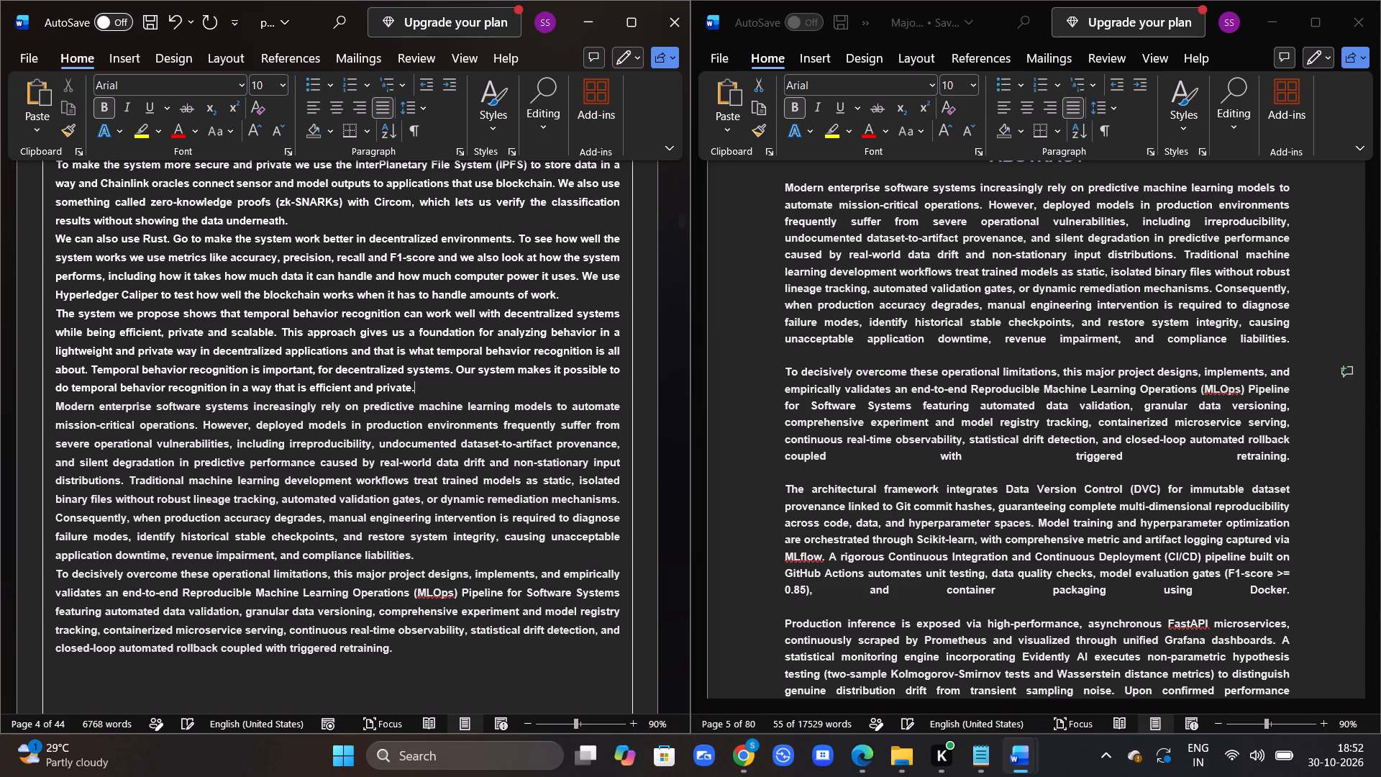
Delete the formatted report's old Abstract text, from "Temporal behavior recognition in systems" through "efficient and private.", keeping the ABSTRACT heading and the pasted MLOps paragraphs.
{"action": "scroll", "coordinate": [436, 396], "scroll_direction": "up", "scroll_amount": 1}
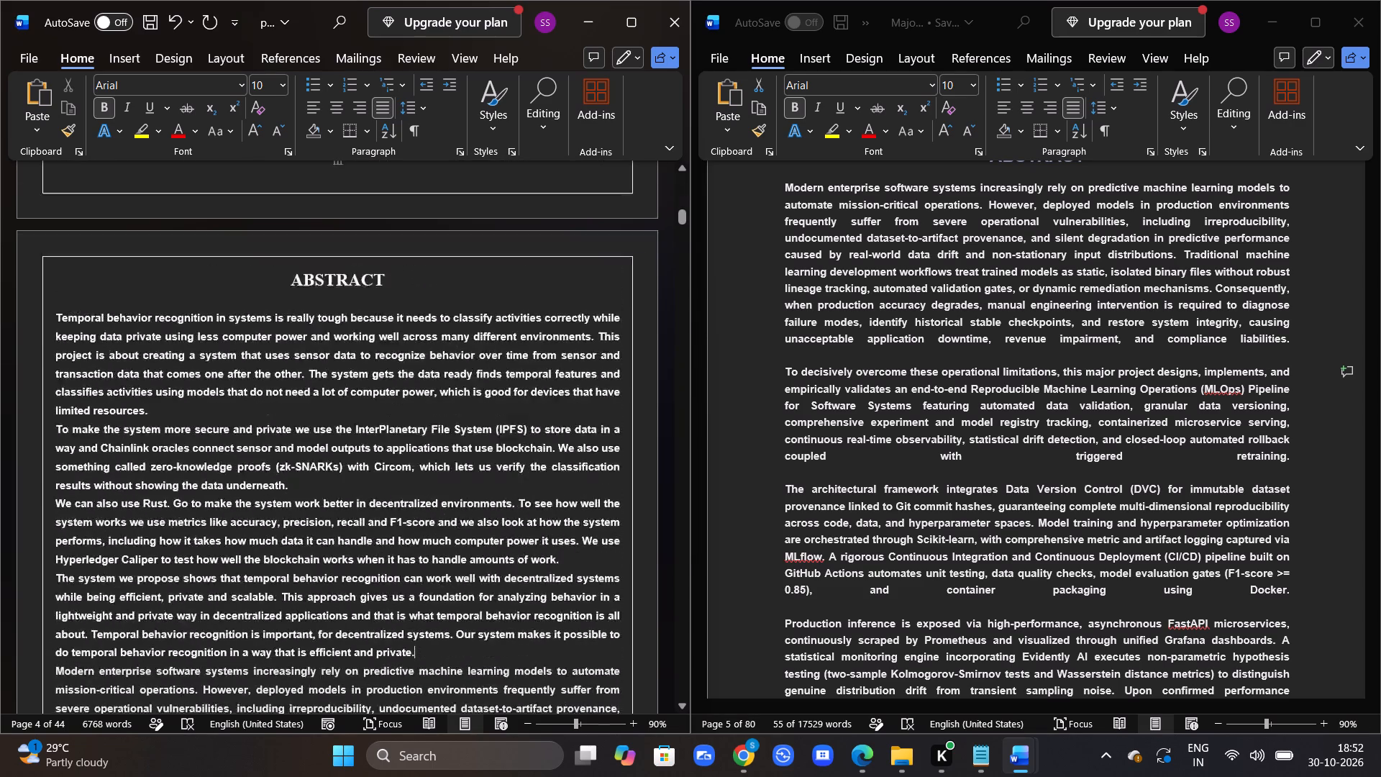
{"action": "scroll", "coordinate": [436, 396], "scroll_direction": "up", "scroll_amount": 1}
{"action": "key", "text": "shift+Up"}
{"action": "key", "text": "shift+Up"}
{"action": "key", "text": "shift+Up"}
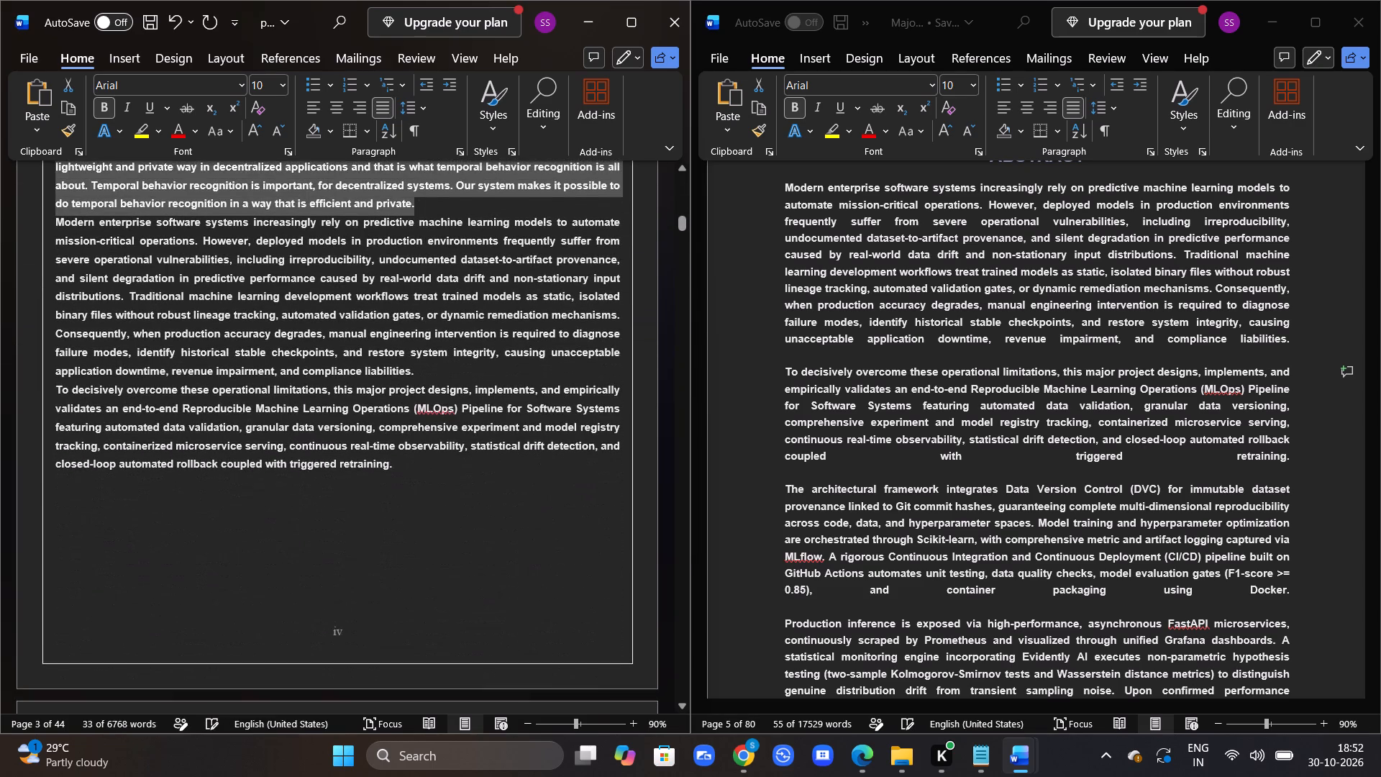
{"action": "key", "text": "shift+Up"}
{"action": "key", "text": "shift+Up"}
{"action": "key", "text": "shift+Up"}
{"action": "key", "text": "shift+Up"}
{"action": "key", "text": "shift+Up"}
{"action": "key", "text": "shift+Up"}
{"action": "key", "text": "shift+Up"}
{"action": "key", "text": "shift+Up"}
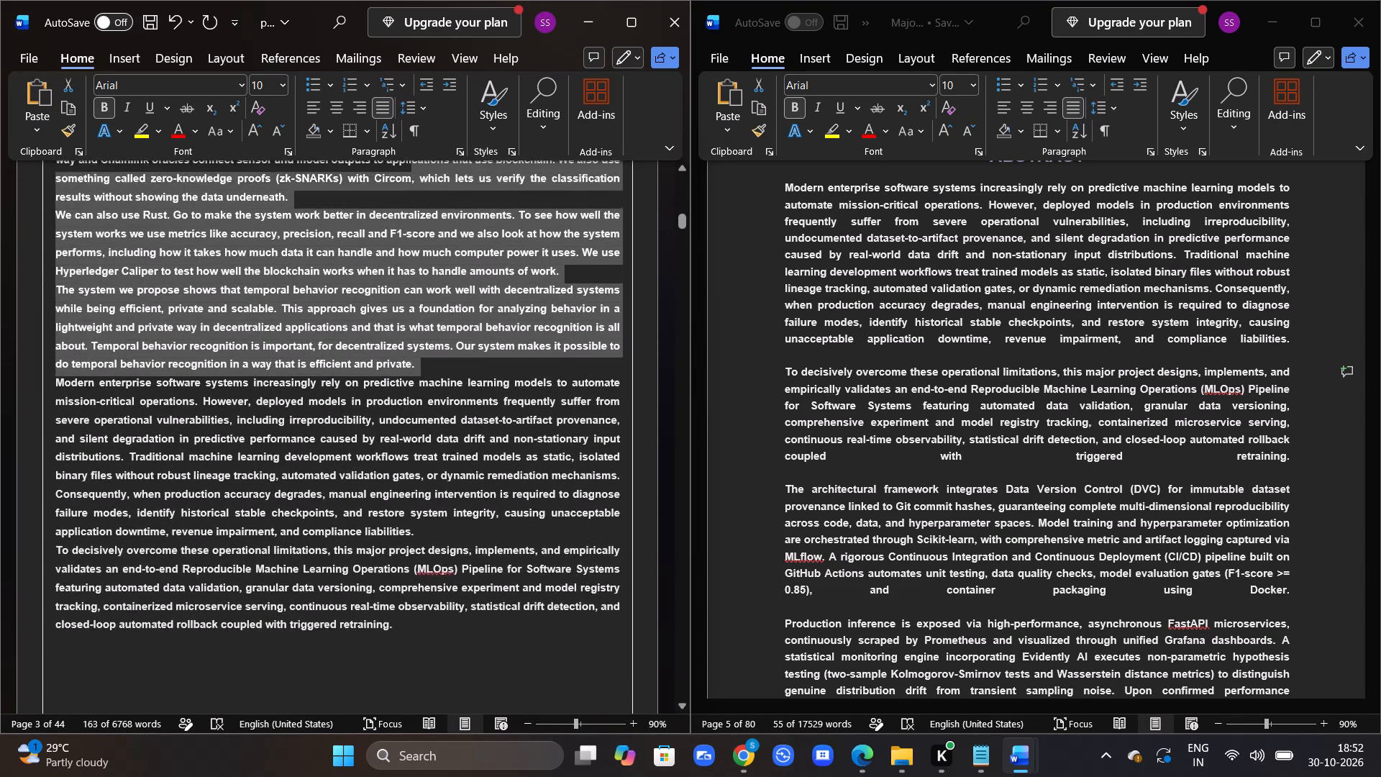
{"action": "key", "text": "shift+Up"}
{"action": "key", "text": "shift+Up"}
{"action": "key", "text": "shift+Up"}
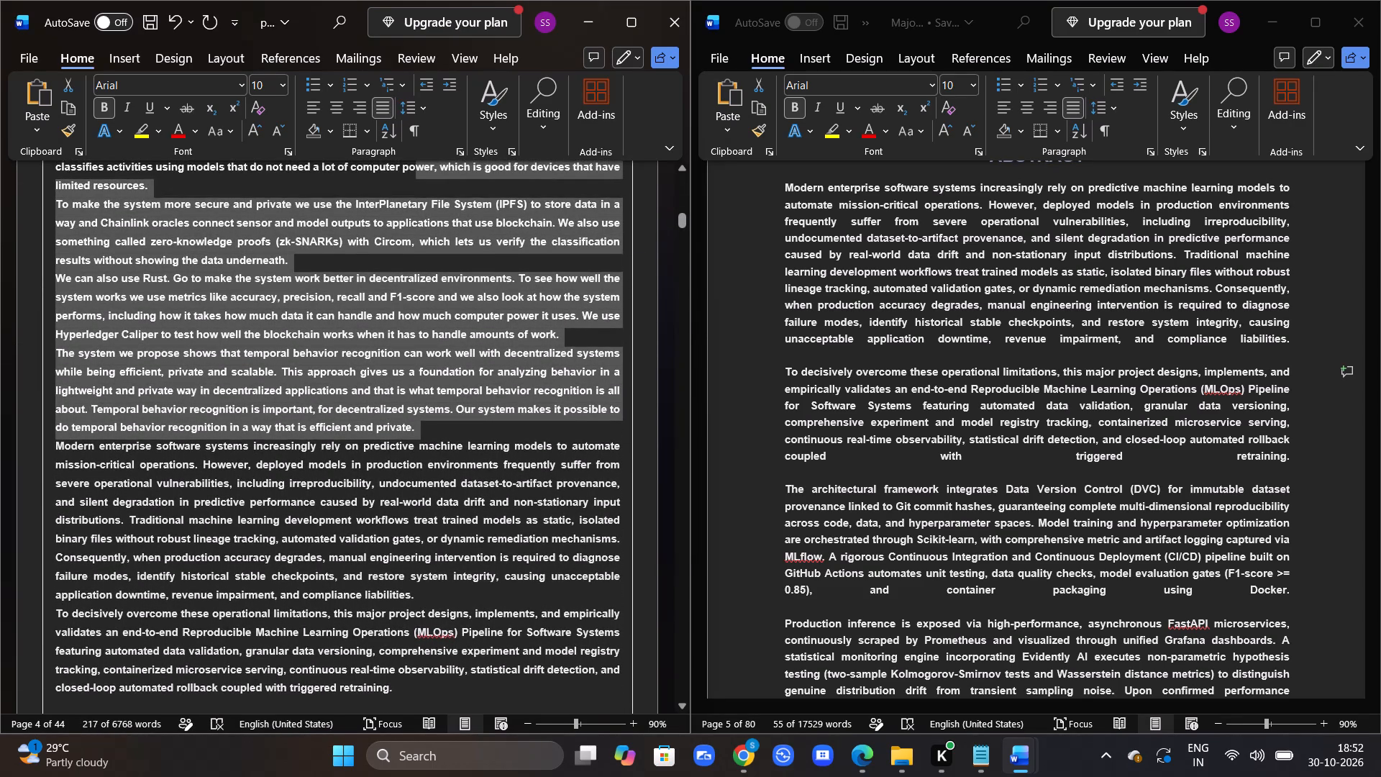
{"action": "key", "text": "shift+Up"}
{"action": "key", "text": "shift+Up"}
{"action": "key", "text": "shift+Up"}
{"action": "key", "text": "shift+Up"}
{"action": "key", "text": "shift+Up"}
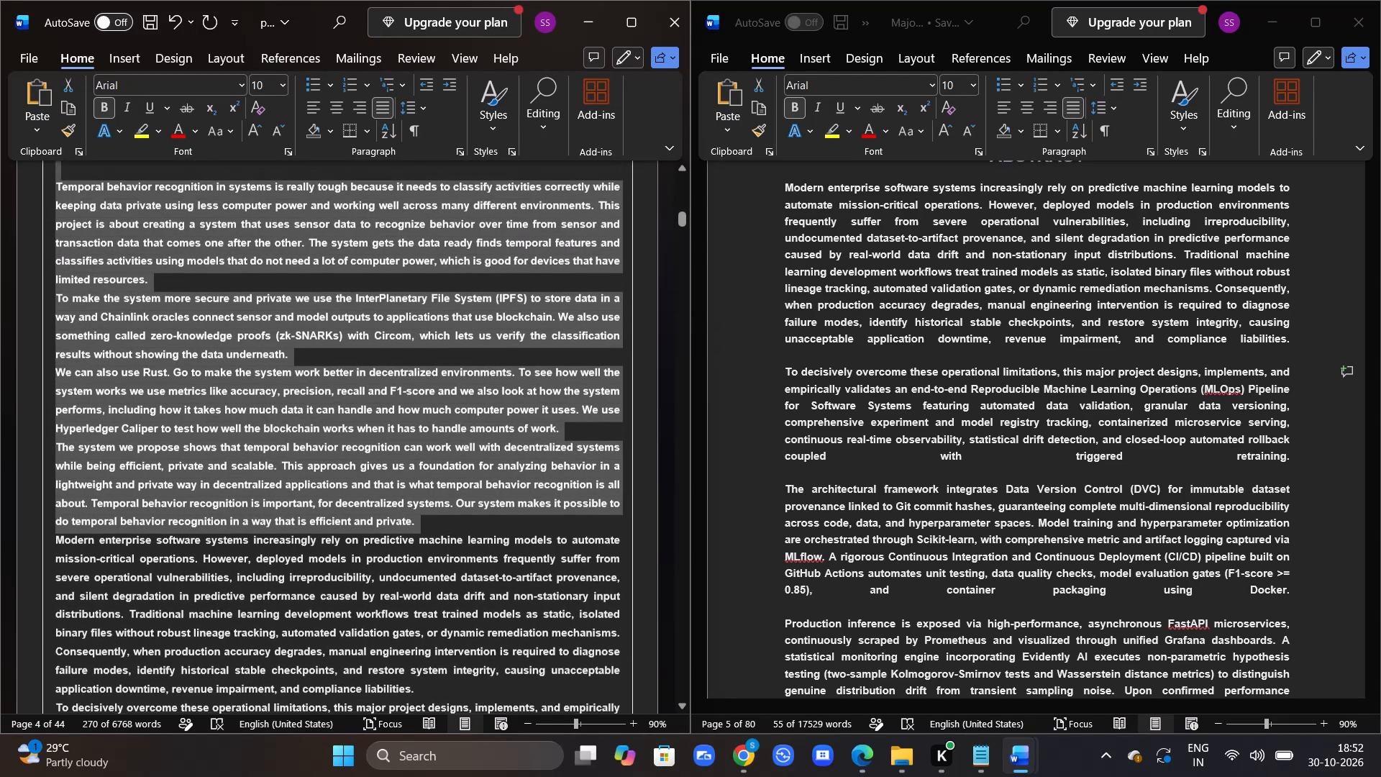
{"action": "key", "text": "shift+Up"}
{"action": "key", "text": "shift+Down"}
{"action": "key", "text": "shift+Down"}
{"action": "key", "text": "shift+Left"}
{"action": "key", "text": "shift+Left"}
{"action": "key", "text": "shift+Left"}
{"action": "key", "text": "shift+Left"}
{"action": "key", "text": "shift+Left"}
{"action": "key", "text": "shift+Left"}
{"action": "key", "text": "shift+Left"}
{"action": "key", "text": "shift+Left"}
{"action": "key", "text": "shift+Left"}
{"action": "key", "text": "shift+Left"}
{"action": "key", "text": "shift+Left"}
{"action": "key", "text": "shift+Left"}
{"action": "key", "text": "shift+Left"}
{"action": "key", "text": "shift+Left"}
{"action": "key", "text": "shift+Left"}
{"action": "key", "text": "shift+Left"}
{"action": "key", "text": "shift+Left"}
{"action": "key", "text": "shift+Left"}
{"action": "key", "text": "shift+Left"}
{"action": "key", "text": "shift+Left"}
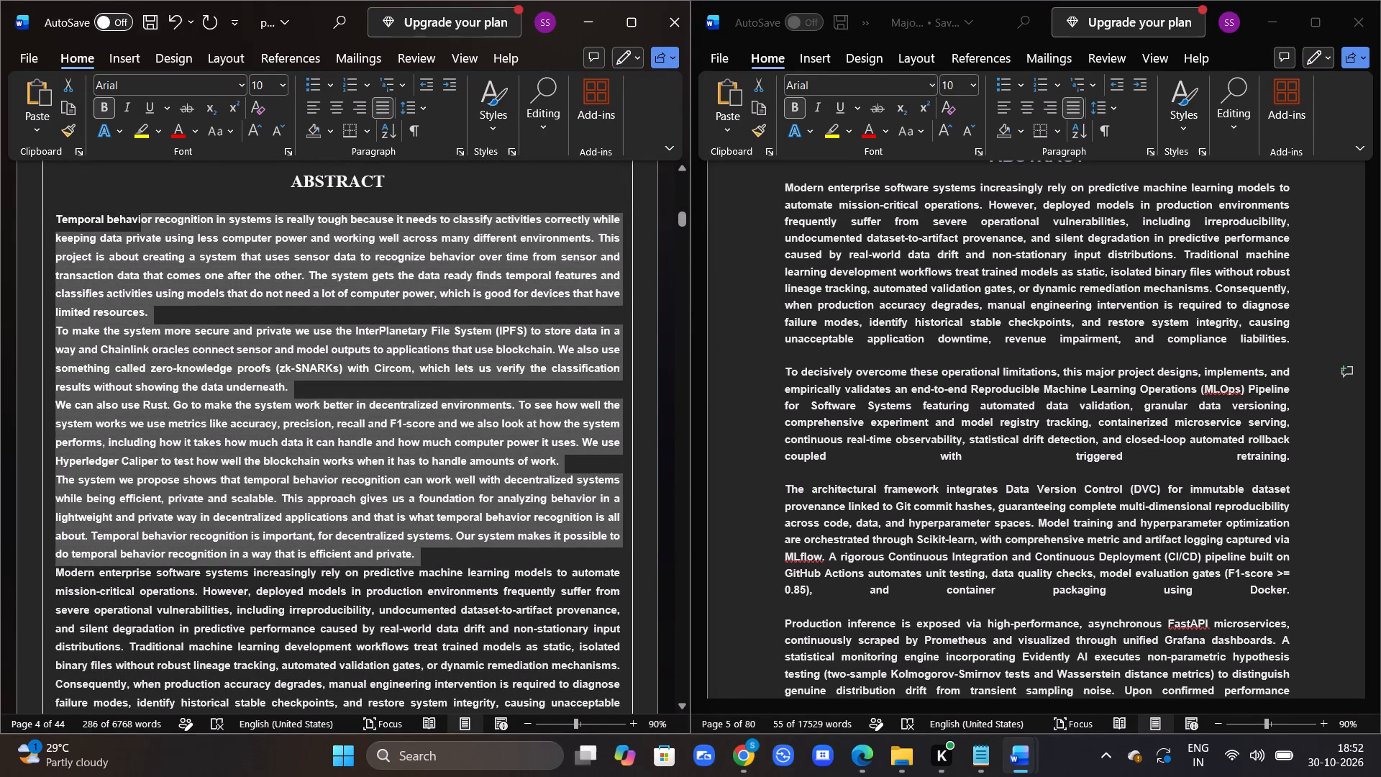
{"action": "key", "text": "shift+Left"}
{"action": "key", "text": "shift+Left"}
{"action": "key", "text": "shift+Left"}
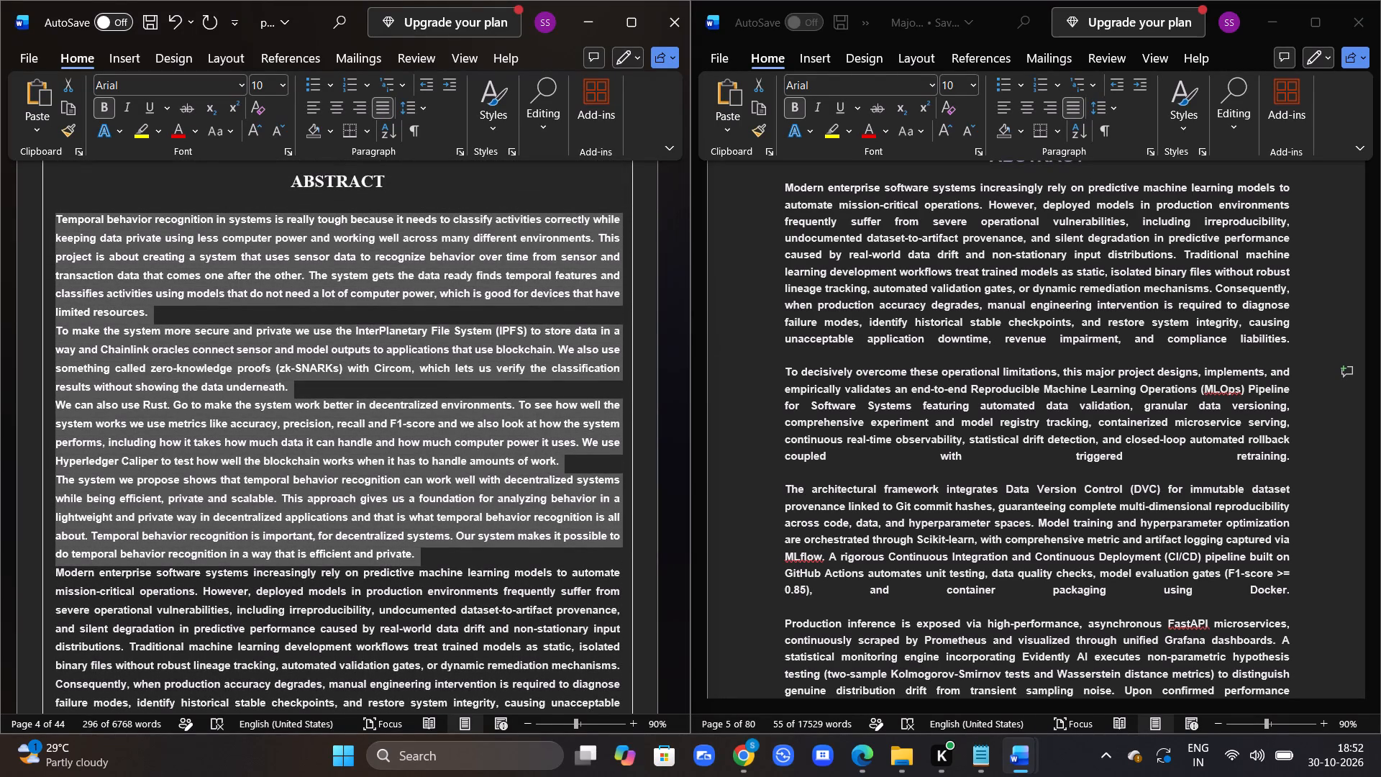
{"action": "key", "text": "BackSpace"}
Copy the MLOps report's third Abstract paragraph, "The architectural framework… using Docker.", onto a new line after "triggered retraining." in the formatted report.
{"action": "key", "text": "Down"}
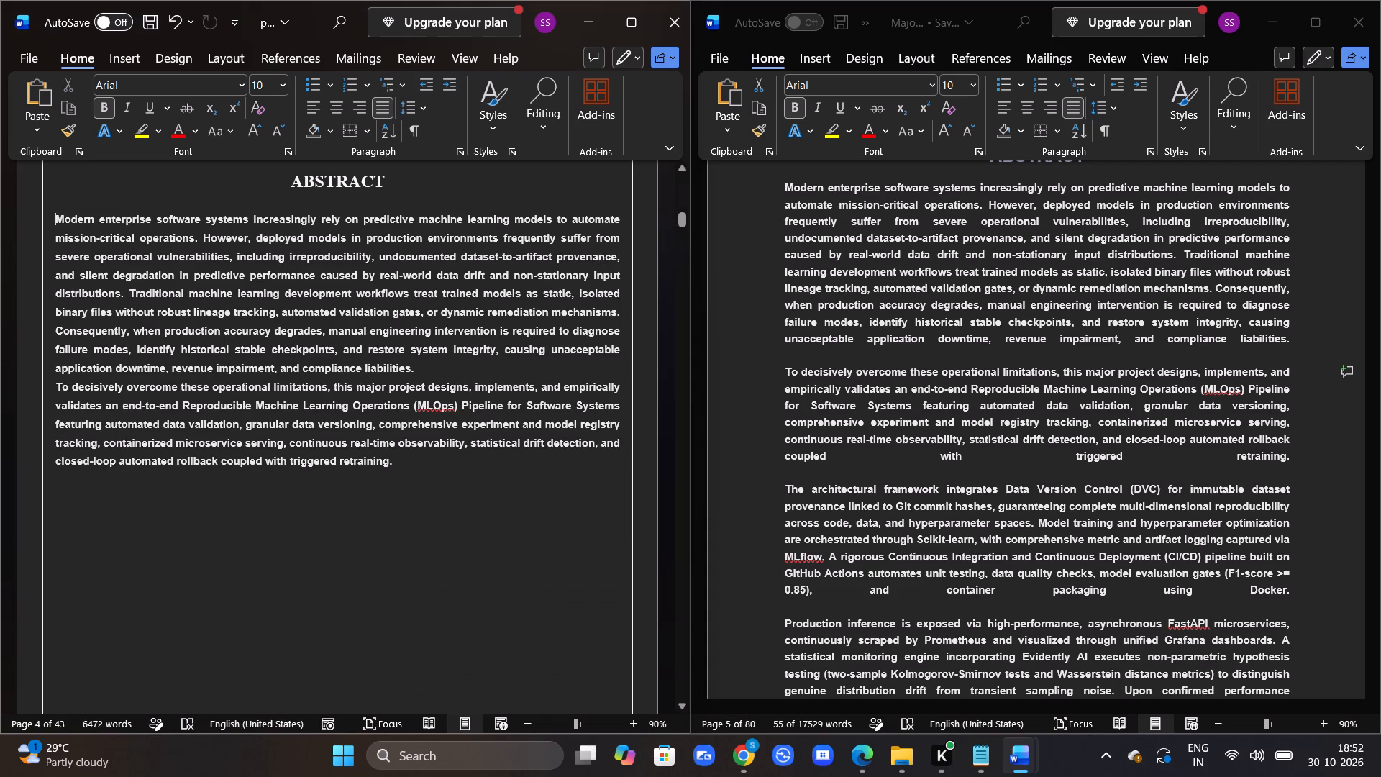
{"action": "key", "text": "Down"}
{"action": "key", "text": "Down"}
{"action": "key", "text": "Down"}
{"action": "key", "text": "Down"}
{"action": "key", "text": "Down"}
{"action": "key", "text": "Down"}
{"action": "key", "text": "Down"}
{"action": "key", "text": "Down"}
{"action": "key", "text": "Down"}
{"action": "key", "text": "Down"}
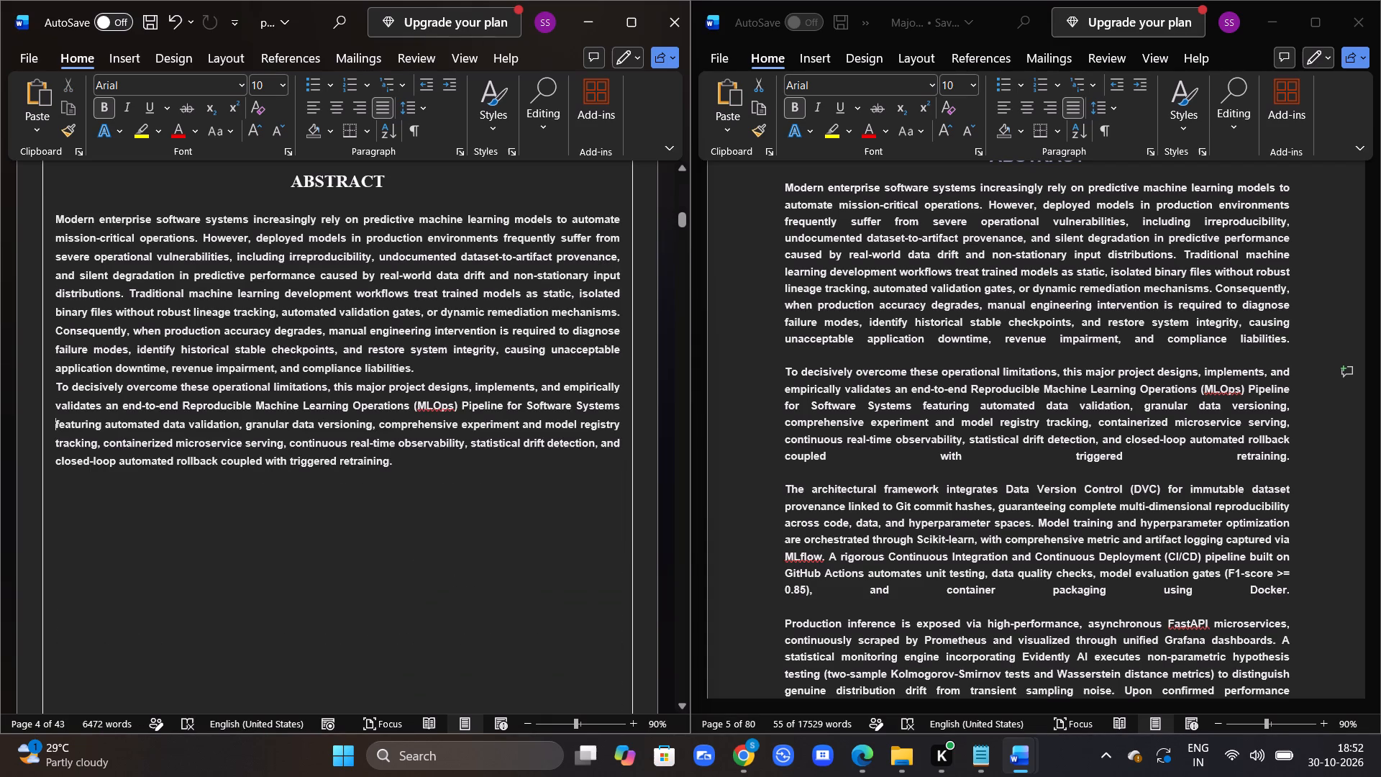
{"action": "key", "text": "Down"}
{"action": "key", "text": "Down"}
{"action": "key", "text": "Right"}
{"action": "key", "text": "Right"}
{"action": "key", "text": "Right"}
{"action": "key", "text": "Right"}
{"action": "key", "text": "Right"}
{"action": "key", "text": "Right"}
{"action": "key", "text": "Right"}
{"action": "key", "text": "Right"}
{"action": "key", "text": "Right"}
{"action": "key", "text": "Right"}
{"action": "key", "text": "Right"}
{"action": "key", "text": "Right"}
{"action": "key", "text": "Right"}
{"action": "key", "text": "Right"}
{"action": "key", "text": "Right"}
{"action": "key", "text": "Right"}
{"action": "key", "text": "Right"}
{"action": "key", "text": "Right"}
{"action": "key", "text": "Right"}
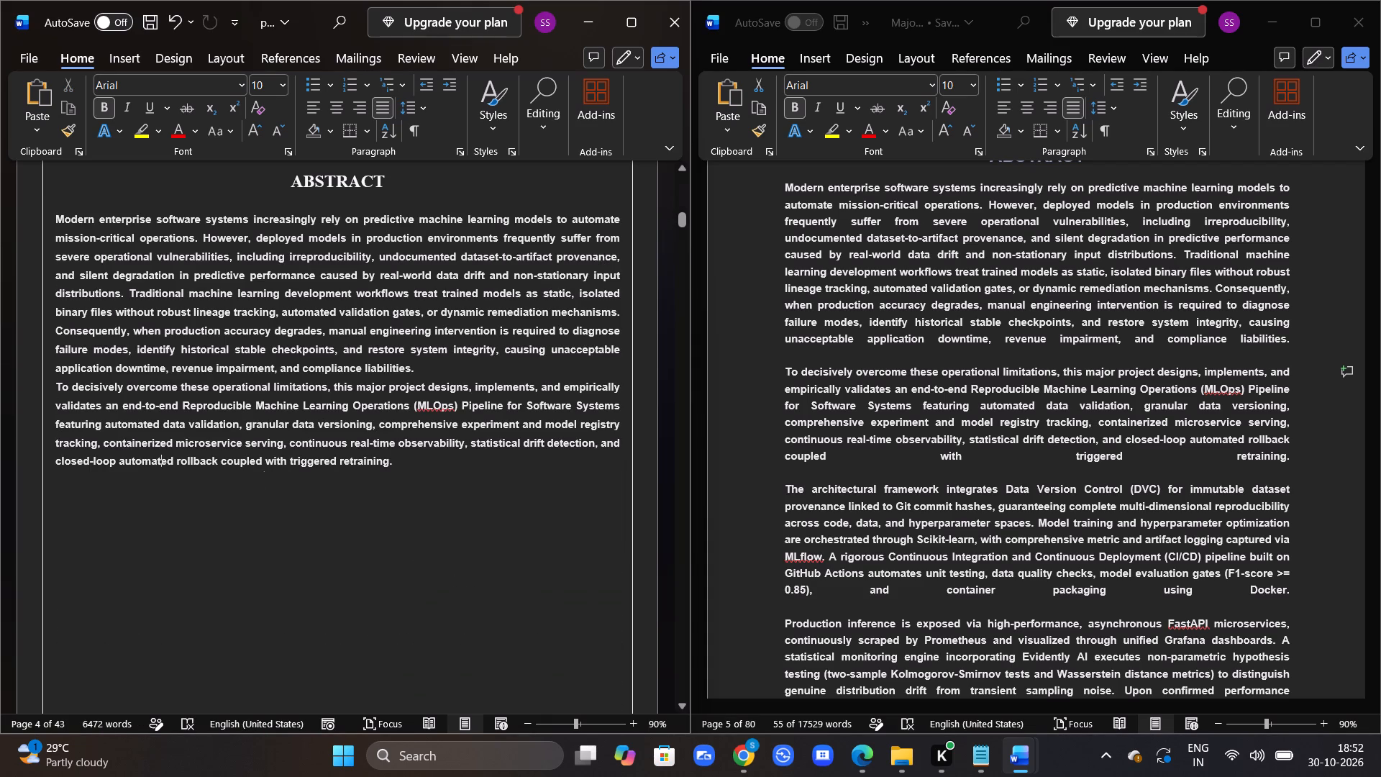
{"action": "key", "text": "Down"}
{"action": "key", "text": "Up"}
{"action": "key", "text": "Right"}
{"action": "key", "text": "Right"}
{"action": "key", "text": "Right"}
{"action": "key", "text": "Right"}
{"action": "key", "text": "Right"}
{"action": "key", "text": "Right"}
{"action": "key", "text": "Right"}
{"action": "key", "text": "Right"}
{"action": "key", "text": "Right"}
{"action": "key", "text": "Right"}
{"action": "key", "text": "Right"}
{"action": "key", "text": "Right"}
{"action": "key", "text": "Right"}
{"action": "key", "text": "Right"}
{"action": "key", "text": "Right"}
{"action": "key", "text": "Right"}
{"action": "key", "text": "Right"}
{"action": "key", "text": "Right"}
{"action": "key", "text": "Right"}
{"action": "key", "text": "Right"}
{"action": "key", "text": "Right"}
{"action": "key", "text": "Right"}
{"action": "key", "text": "Right"}
{"action": "key", "text": "Right"}
{"action": "key", "text": "Right"}
{"action": "key", "text": "Right"}
{"action": "key", "text": "Right"}
{"action": "key", "text": "Right"}
{"action": "key", "text": "Right"}
{"action": "key", "text": "Return"}
{"action": "left_click", "coordinate": [788, 484]}
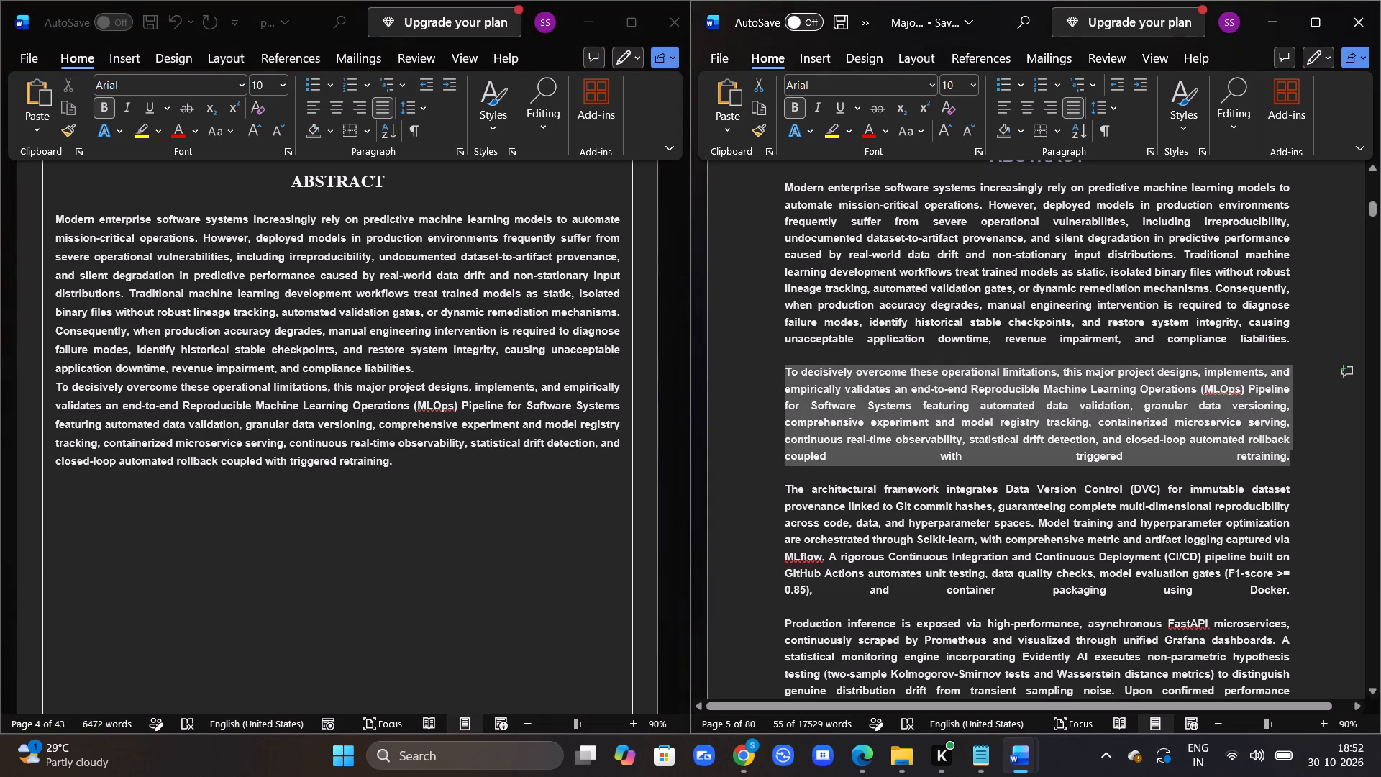
{"action": "left_click", "coordinate": [812, 496]}
{"action": "key", "text": "Up"}
{"action": "key", "text": "Down"}
{"action": "key", "text": "Left"}
{"action": "key", "text": "Left"}
{"action": "key", "text": "Left"}
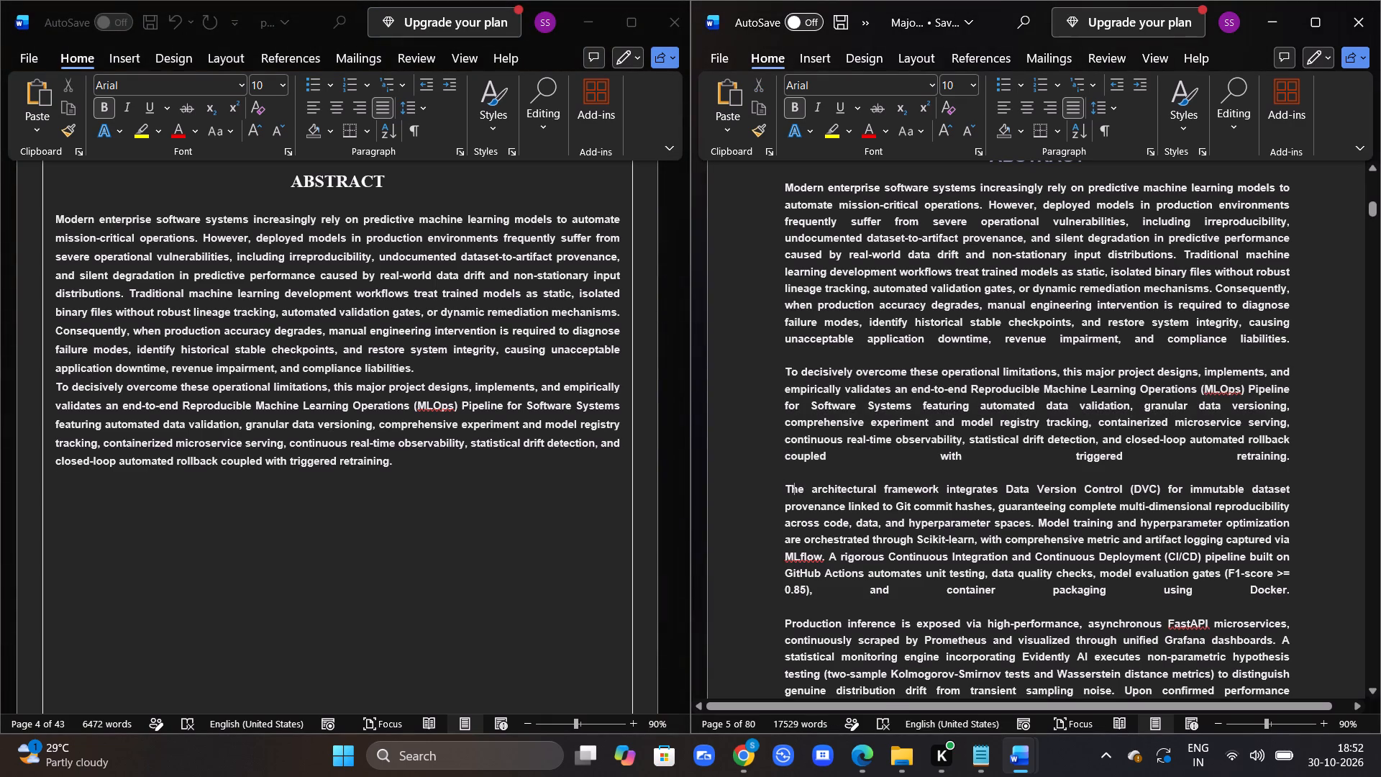
{"action": "key", "text": "Left"}
{"action": "key", "text": "shift+Down"}
{"action": "key", "text": "shift+Down"}
{"action": "key", "text": "shift+Down"}
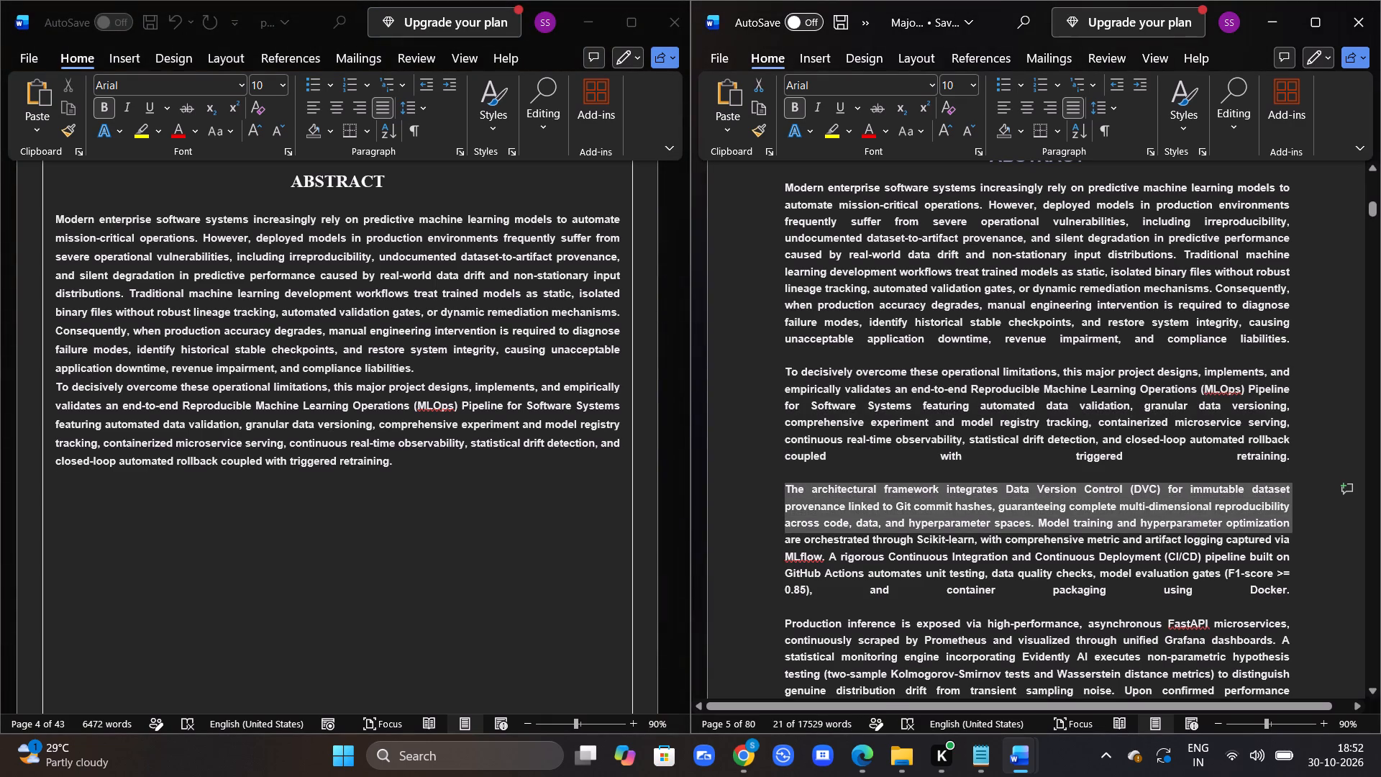
{"action": "key", "text": "shift+Down"}
{"action": "key", "text": "shift+Down"}
{"action": "key", "text": "shift+Down"}
{"action": "key", "text": "shift+Down"}
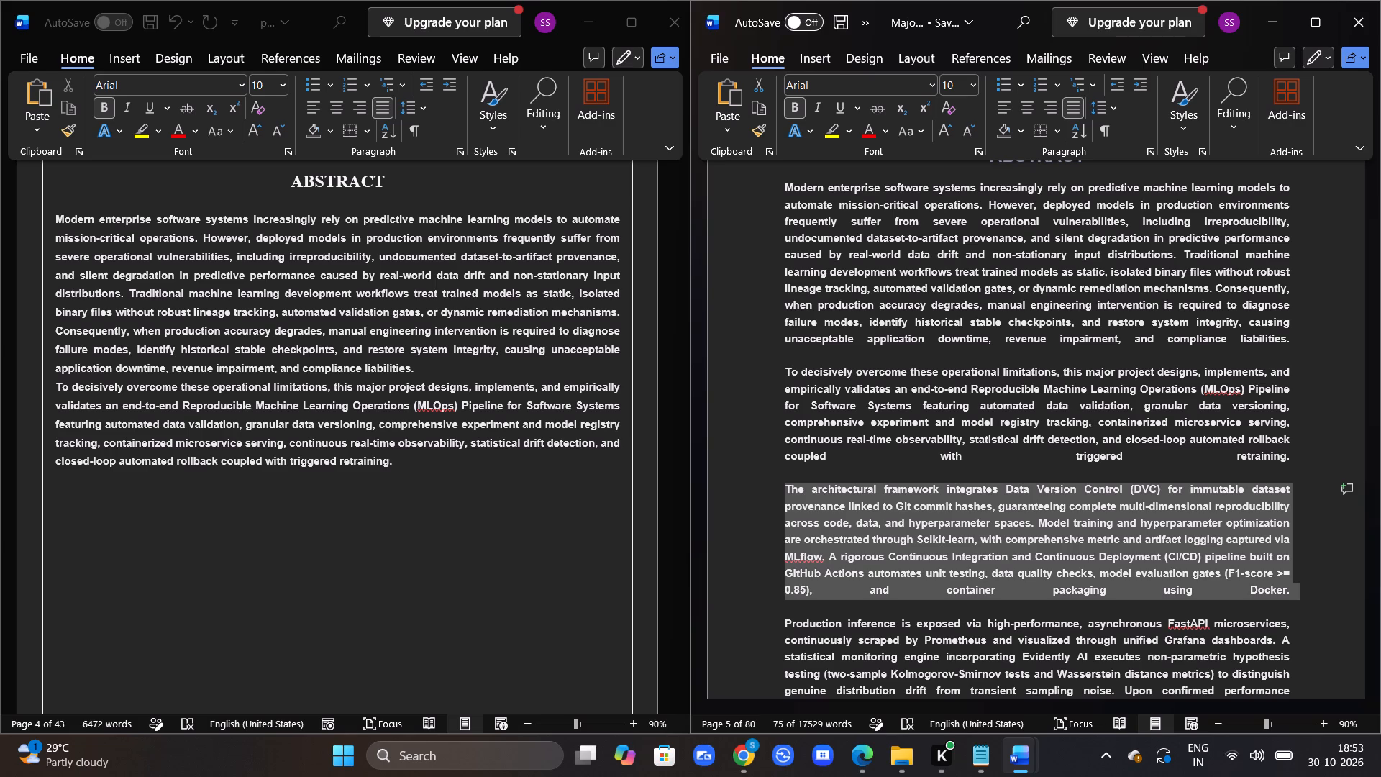
{"action": "key", "text": "shift+Left"}
{"action": "key", "text": "shift+Left"}
{"action": "key", "text": "shift+Right"}
{"action": "key", "text": "ctrl+c"}
{"action": "left_click", "coordinate": [501, 536]}
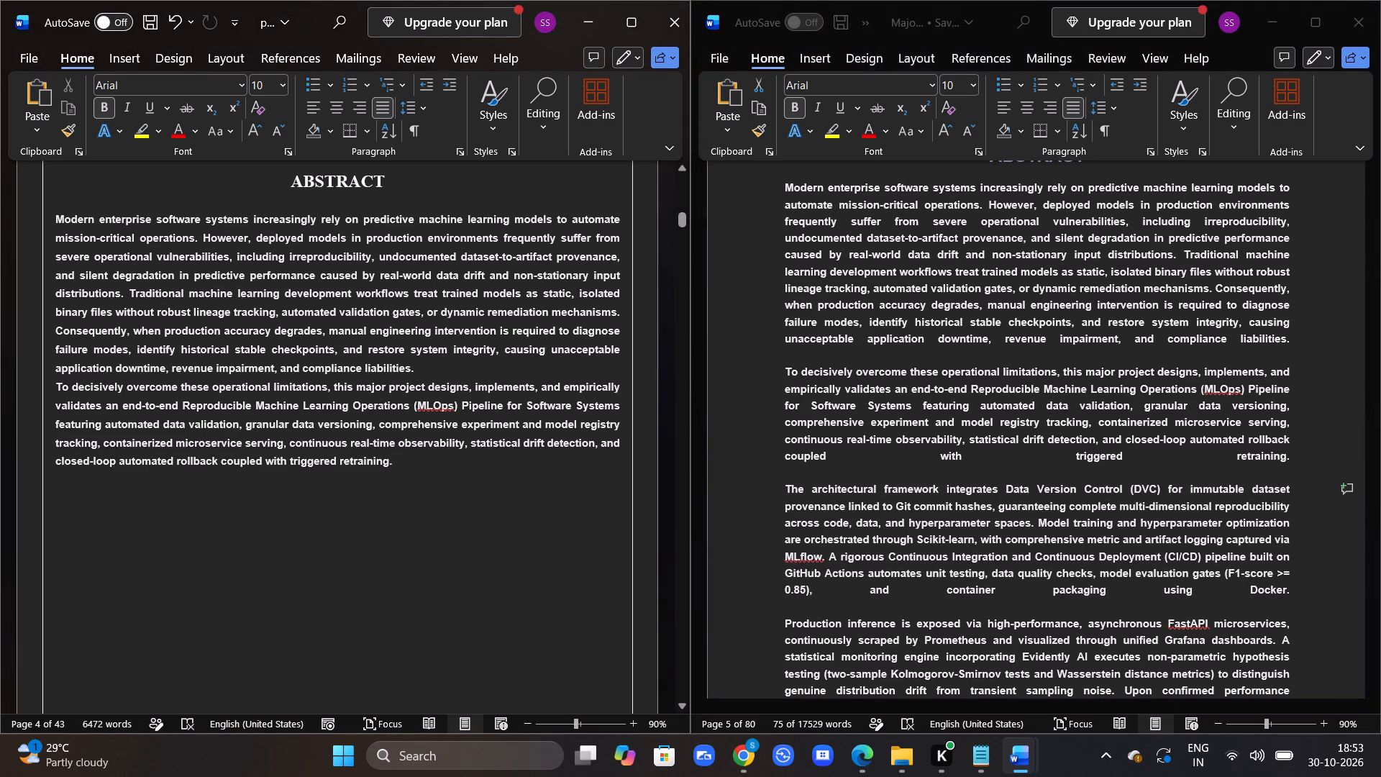
{"action": "key", "text": "ctrl+v"}
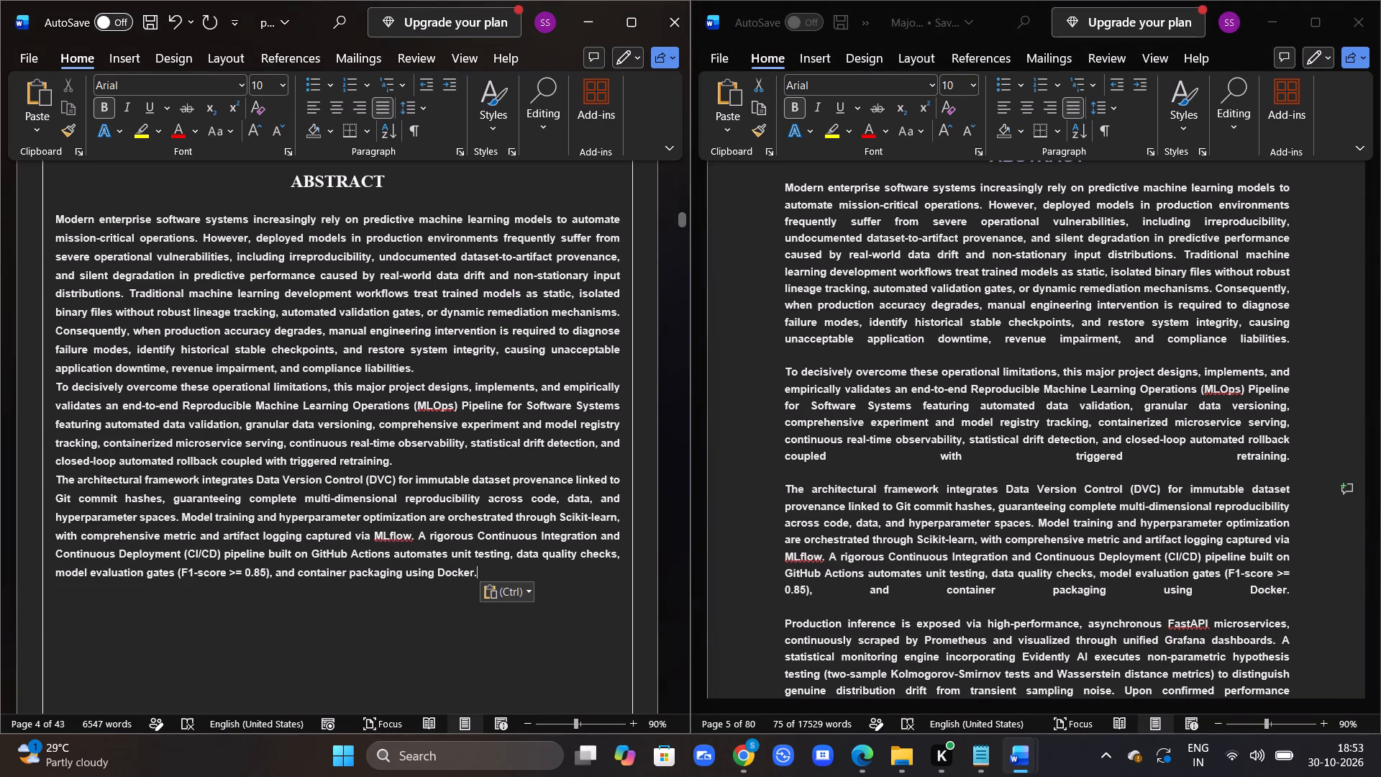
Copy the MLOps report's fourth Abstract paragraph, "Production inference… drift batches.", onto a new line after "using Docker." in the formatted report.
{"action": "scroll", "coordinate": [857, 530], "scroll_direction": "down", "scroll_amount": 2}
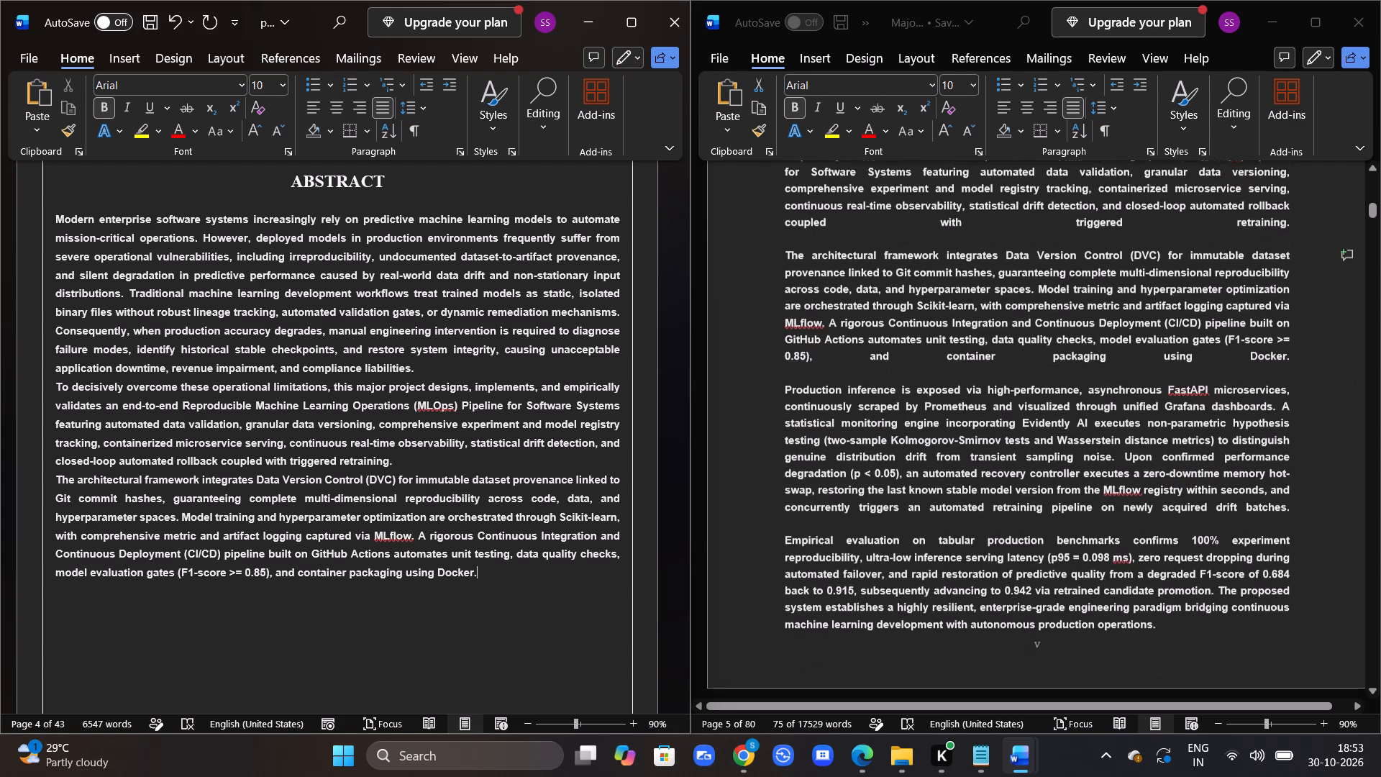
{"action": "left_click", "coordinate": [793, 379]}
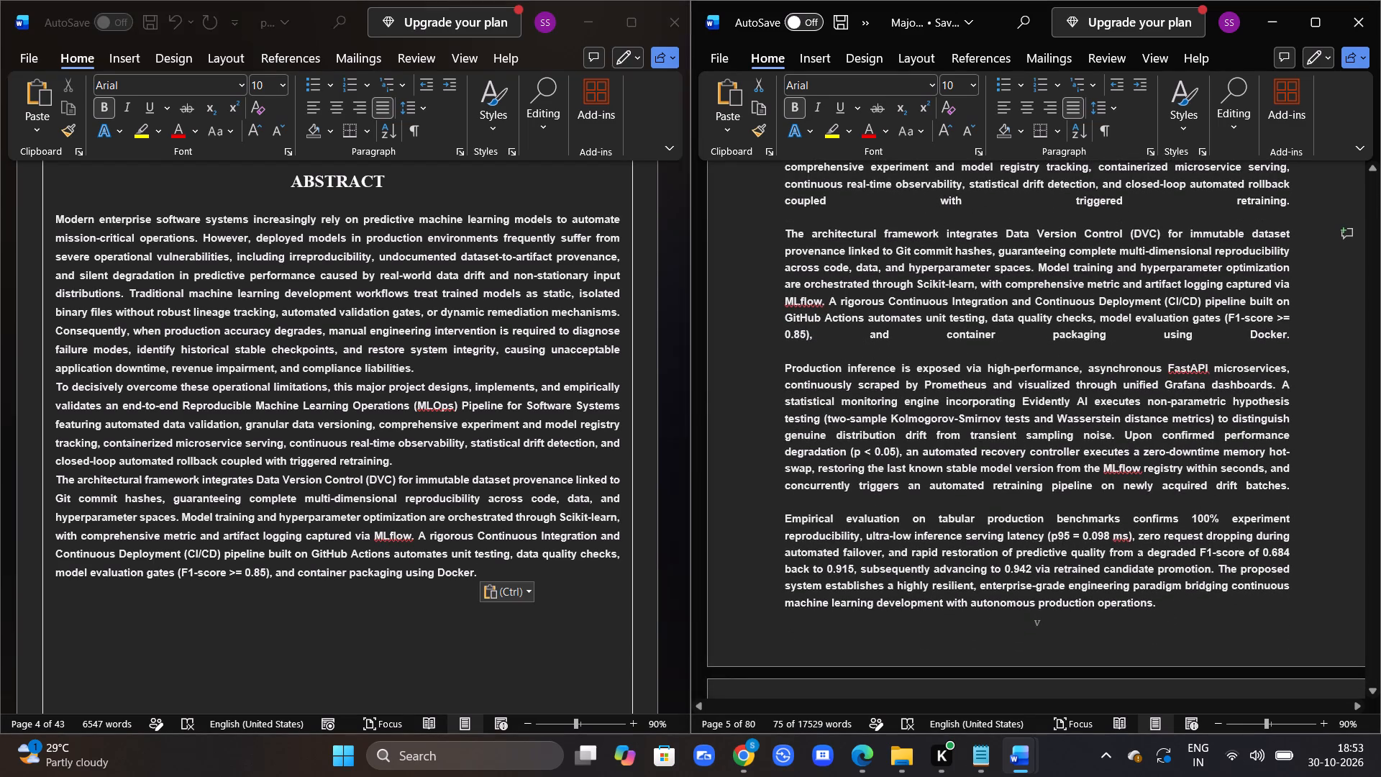
{"action": "left_click", "coordinate": [783, 368]}
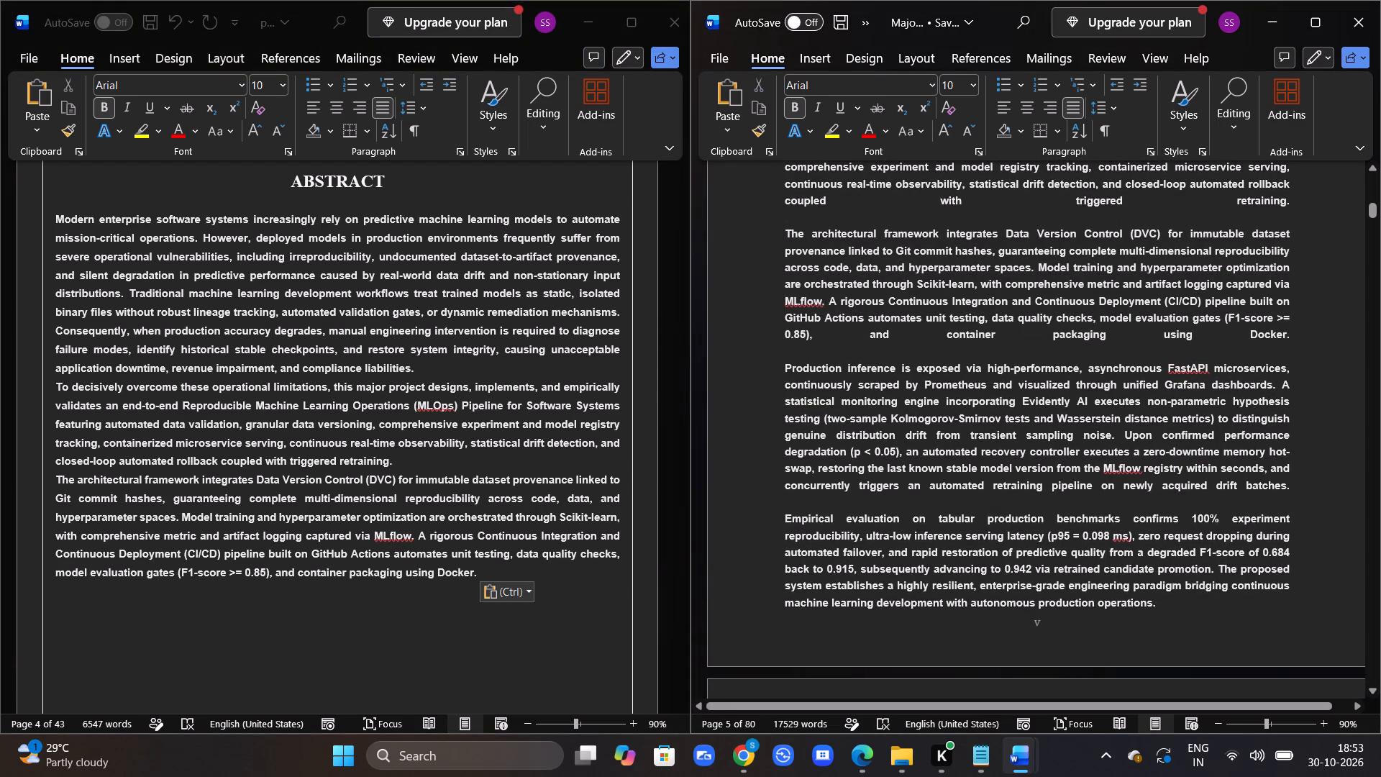
{"action": "key", "text": "shift+Down"}
{"action": "key", "text": "shift+Down"}
{"action": "key", "text": "shift+Down"}
{"action": "key", "text": "shift+Down"}
{"action": "key", "text": "shift+Down"}
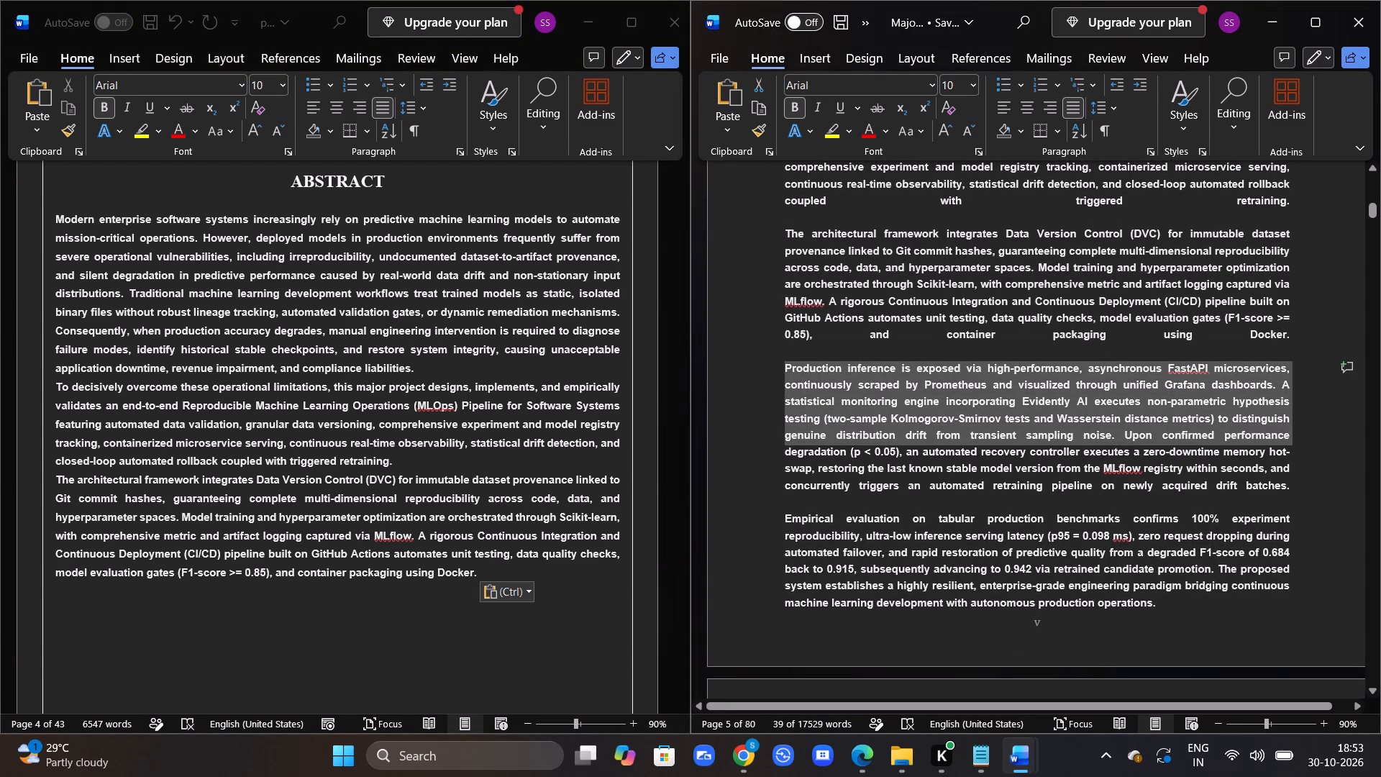
{"action": "key", "text": "shift+Down"}
{"action": "key", "text": "shift+Down"}
{"action": "key", "text": "shift+Down"}
{"action": "key", "text": "shift+Left"}
{"action": "key", "text": "shift+Left"}
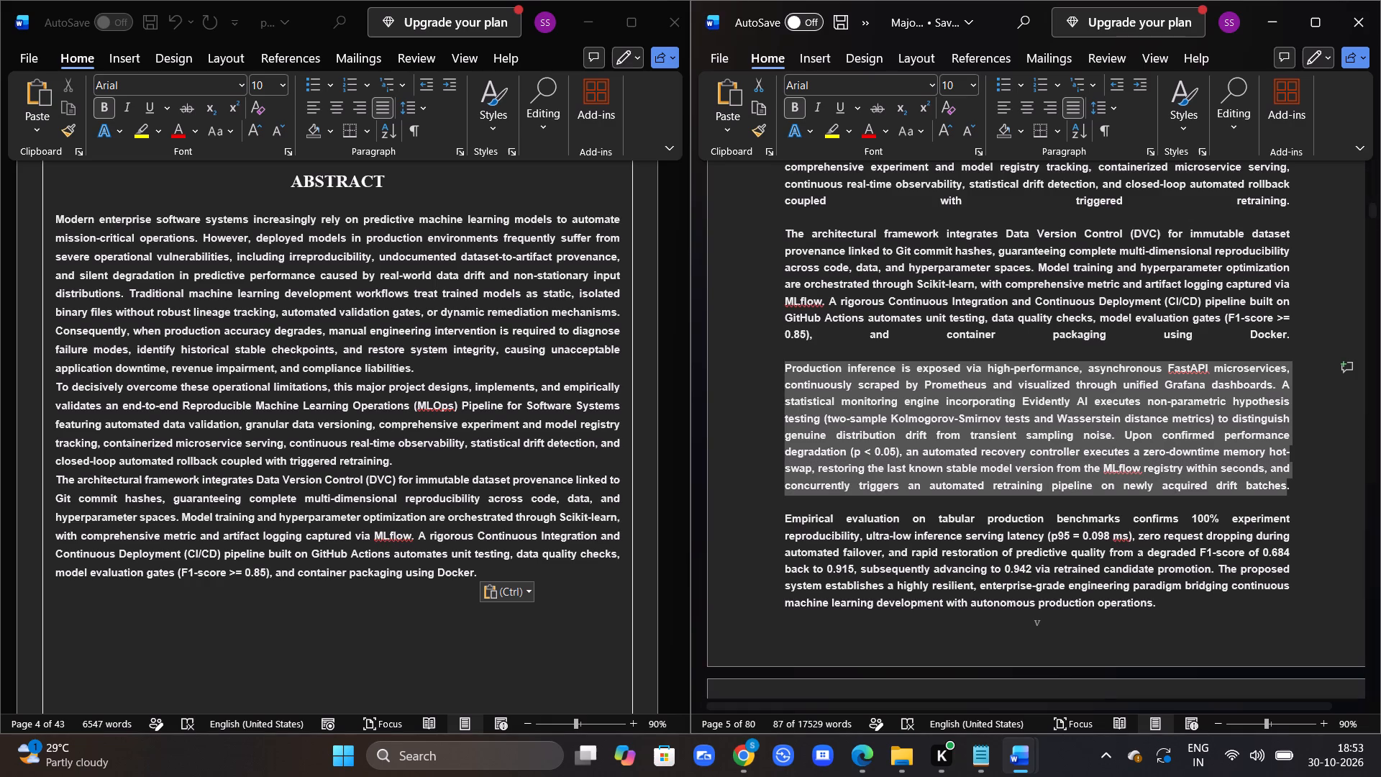
{"action": "key", "text": "shift+Right"}
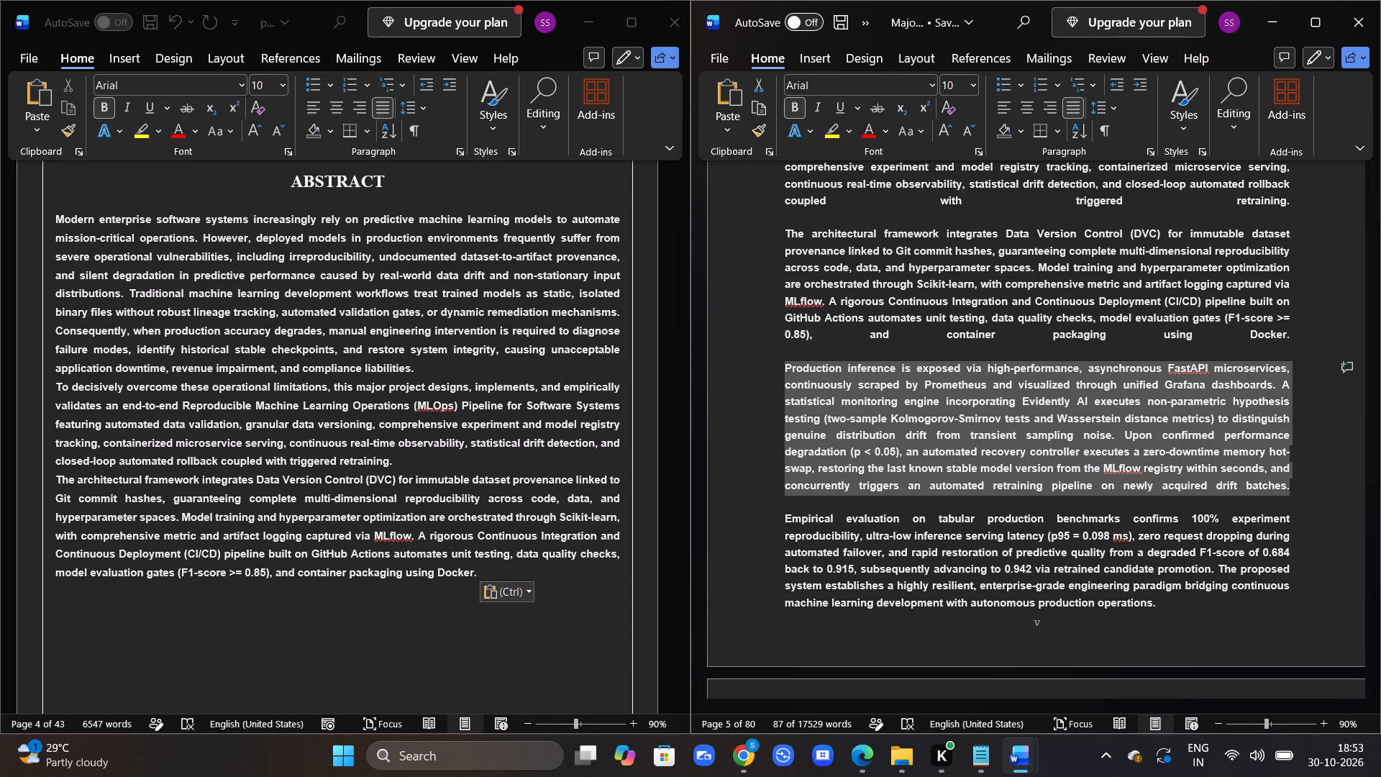
{"action": "key", "text": "ctrl+c"}
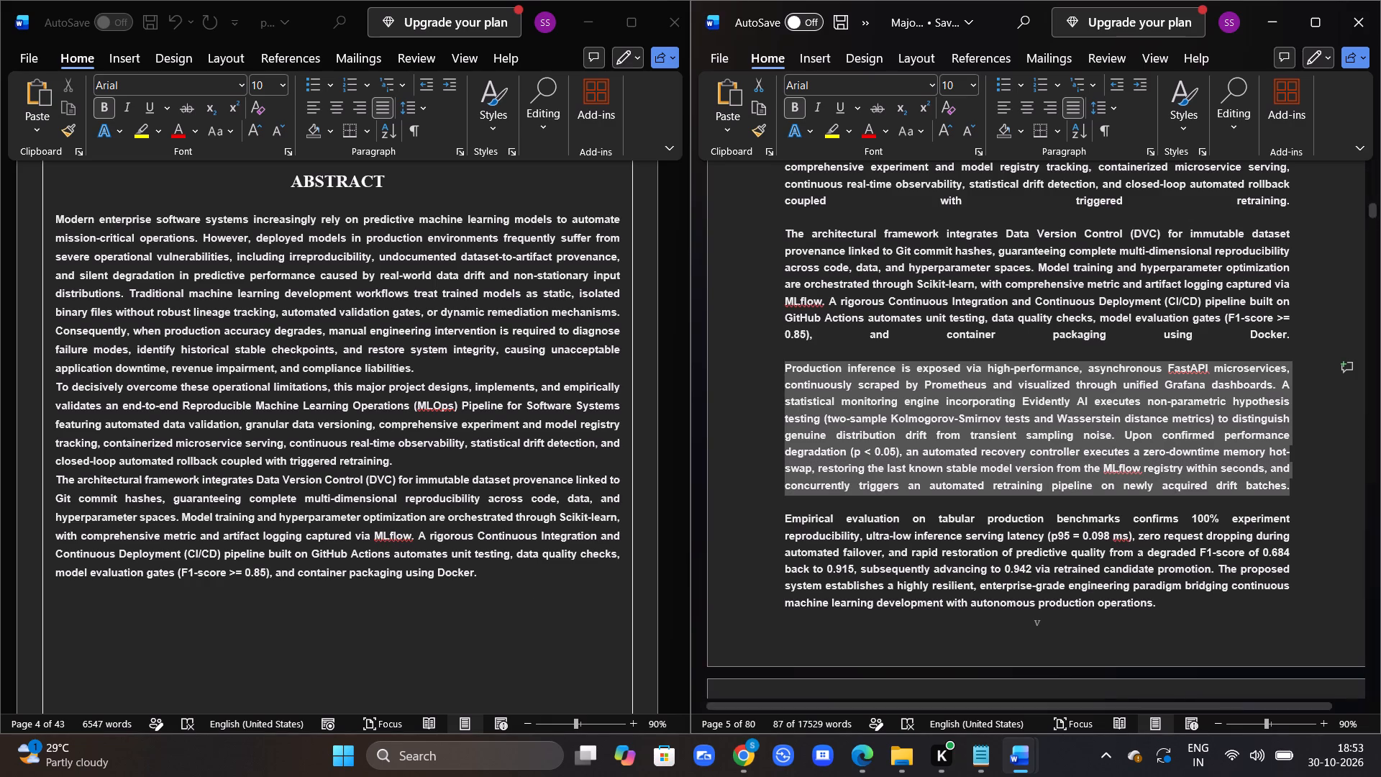
{"action": "left_click", "coordinate": [486, 583]}
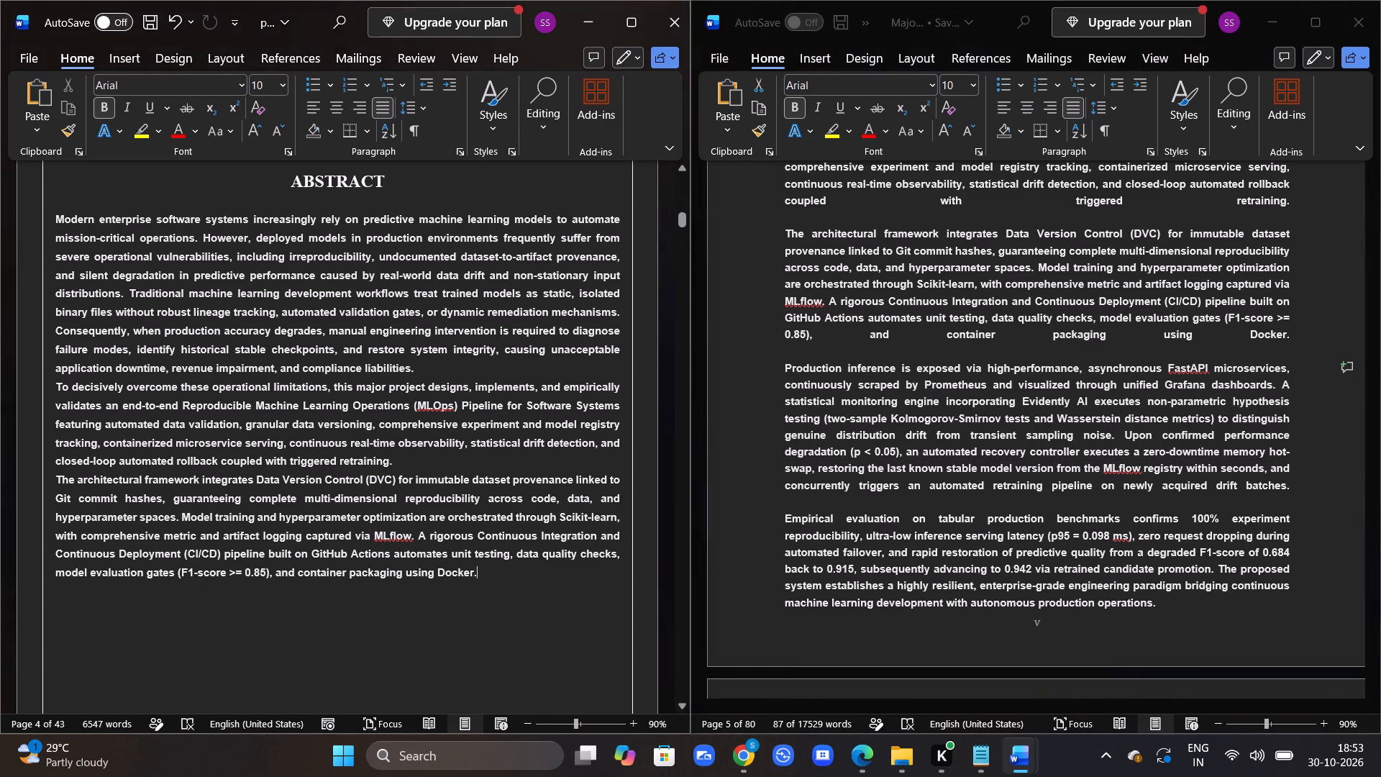
{"action": "key", "text": "Return"}
{"action": "key", "text": "ctrl+v"}
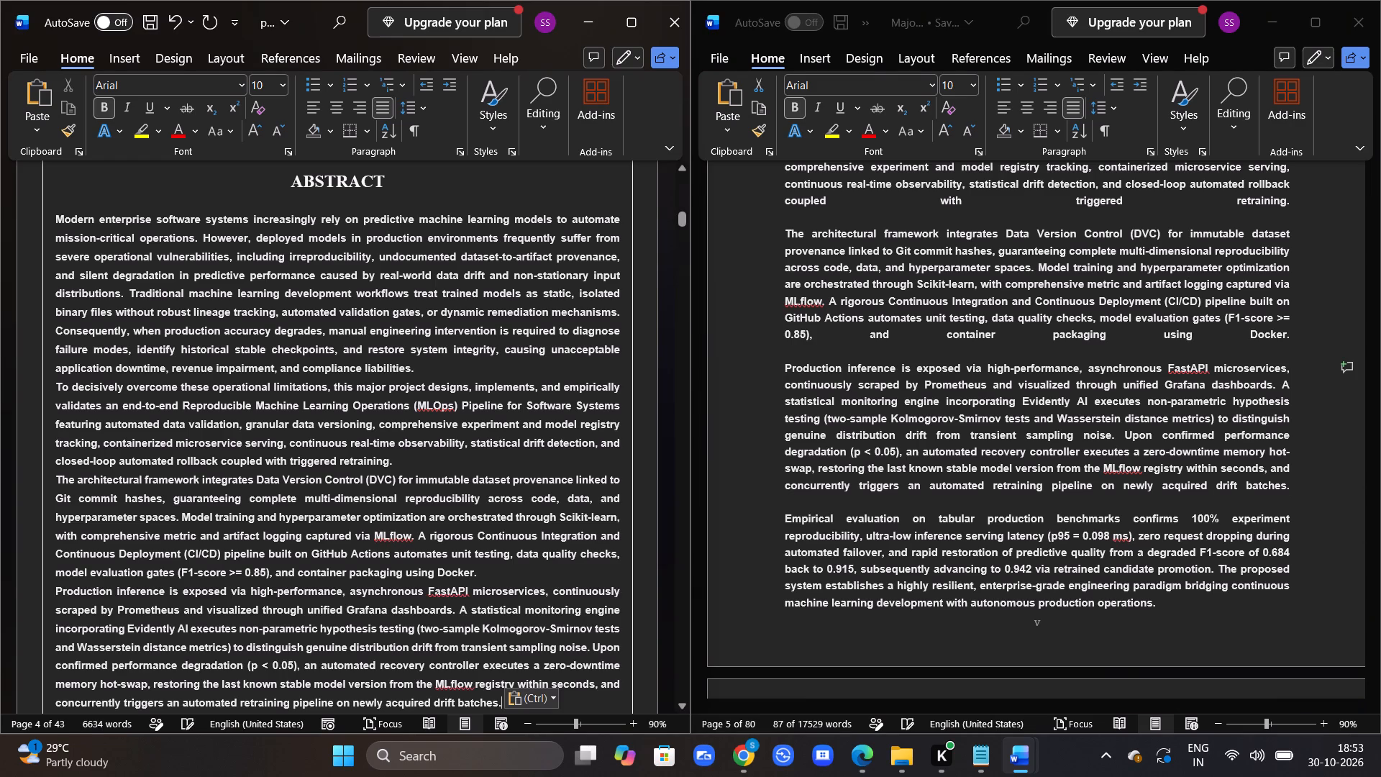
Copy the MLOps report's fifth Abstract paragraph, "Empirical evaluation… production operations.", onto a new line after "drift batches." in the formatted report.
{"action": "scroll", "coordinate": [486, 583], "scroll_direction": "down", "scroll_amount": 2}
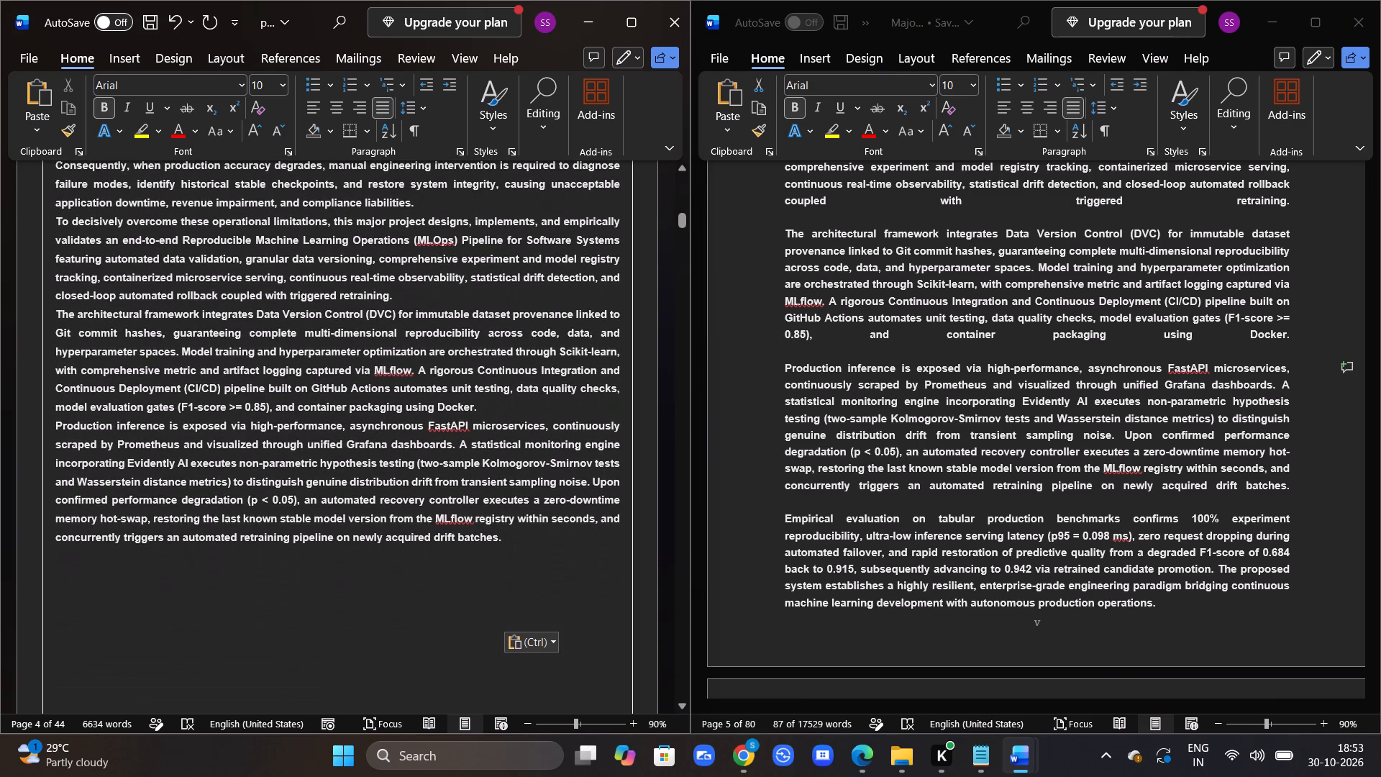
{"action": "scroll", "coordinate": [826, 484], "scroll_direction": "down", "scroll_amount": 1}
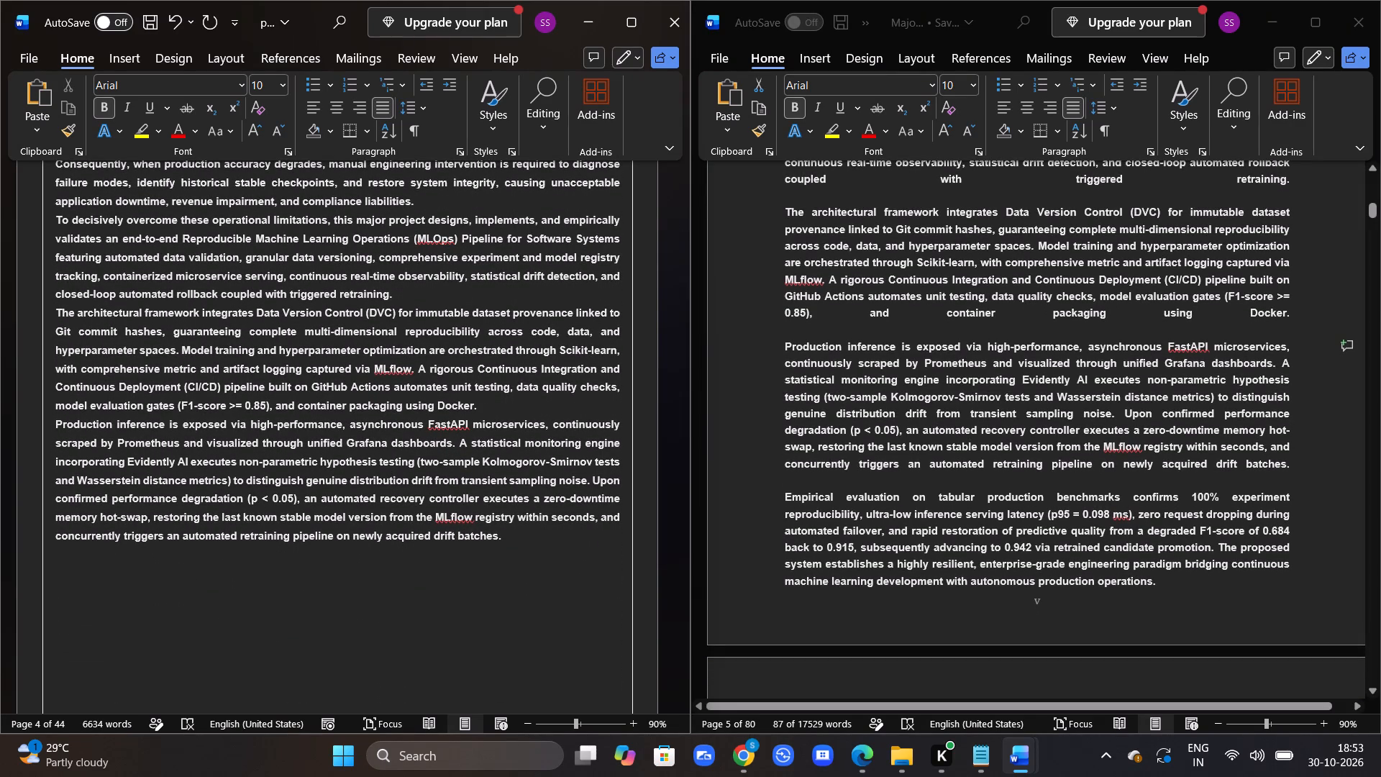
{"action": "left_click", "coordinate": [781, 500]}
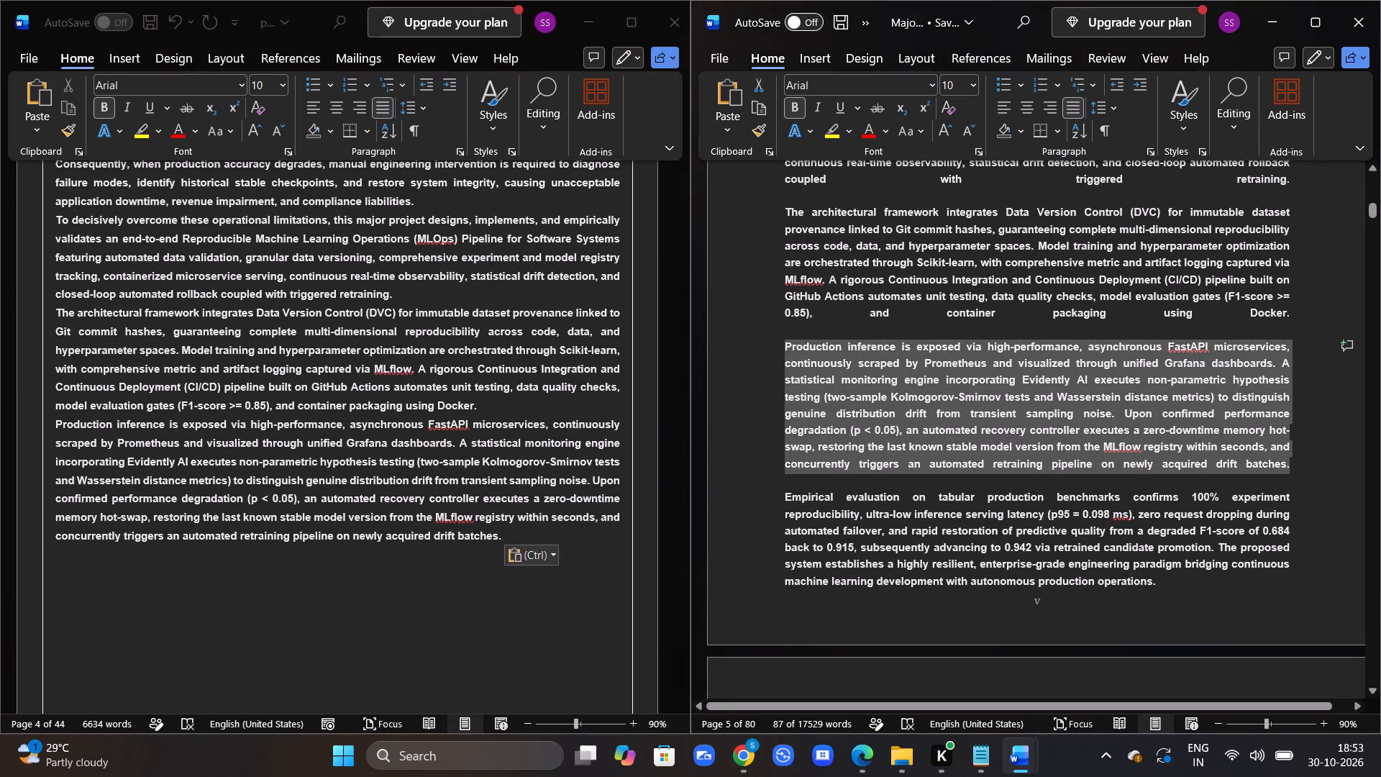
{"action": "left_click", "coordinate": [781, 500]}
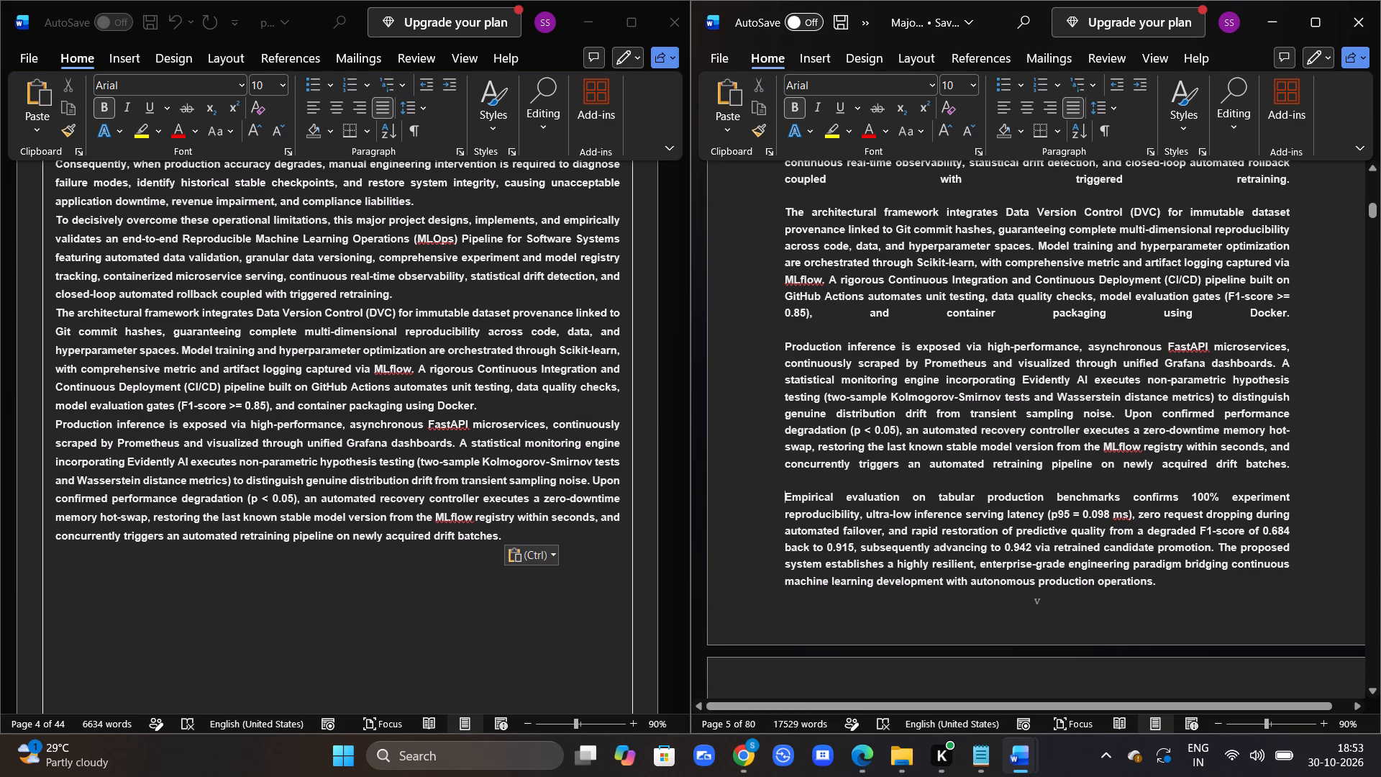
{"action": "key", "text": "shift+Down"}
{"action": "key", "text": "shift+Down"}
{"action": "key", "text": "shift+Down"}
{"action": "key", "text": "shift+Down"}
{"action": "key", "text": "shift+Down"}
{"action": "key", "text": "shift+Down"}
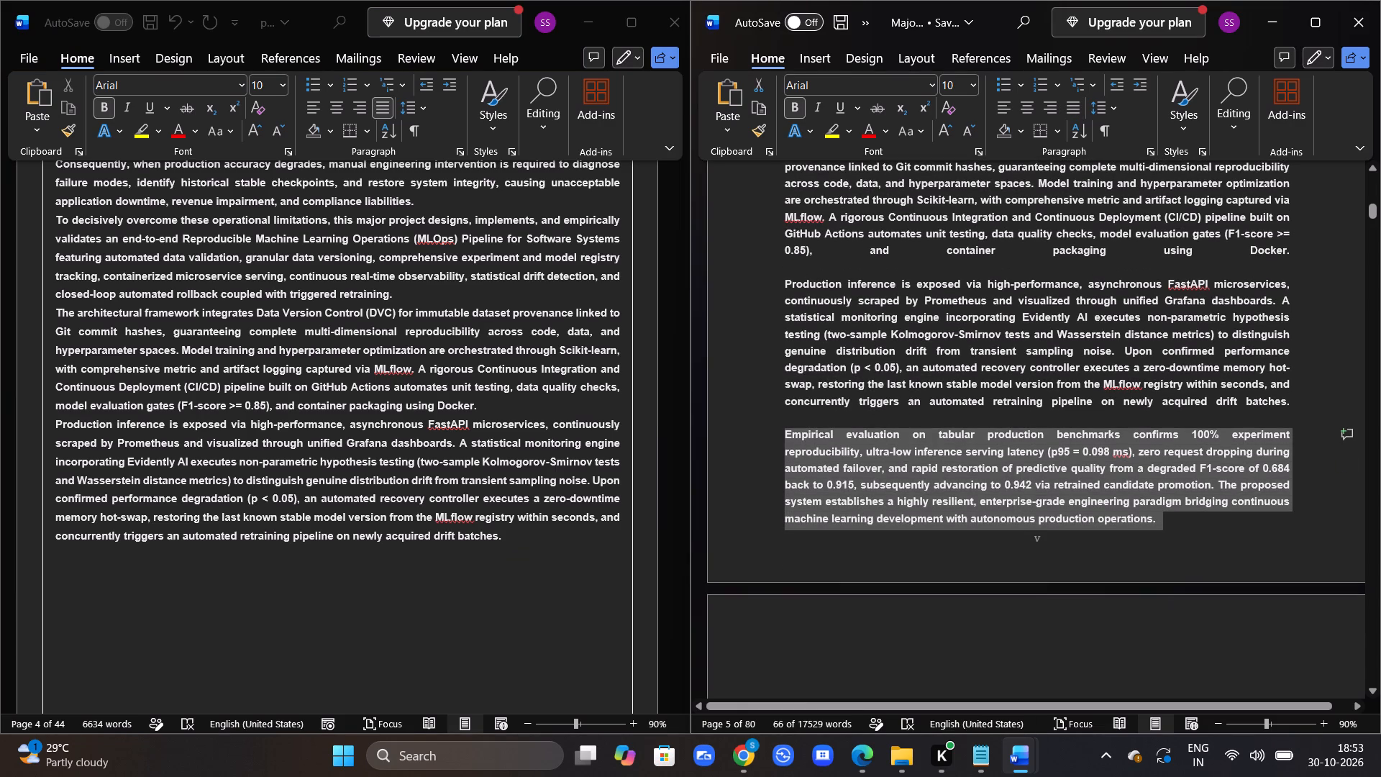
{"action": "key", "text": "shift+Left"}
{"action": "key", "text": "shift+Left"}
{"action": "key", "text": "shift+Left"}
{"action": "key", "text": "shift+Right"}
{"action": "key", "text": "ctrl+c"}
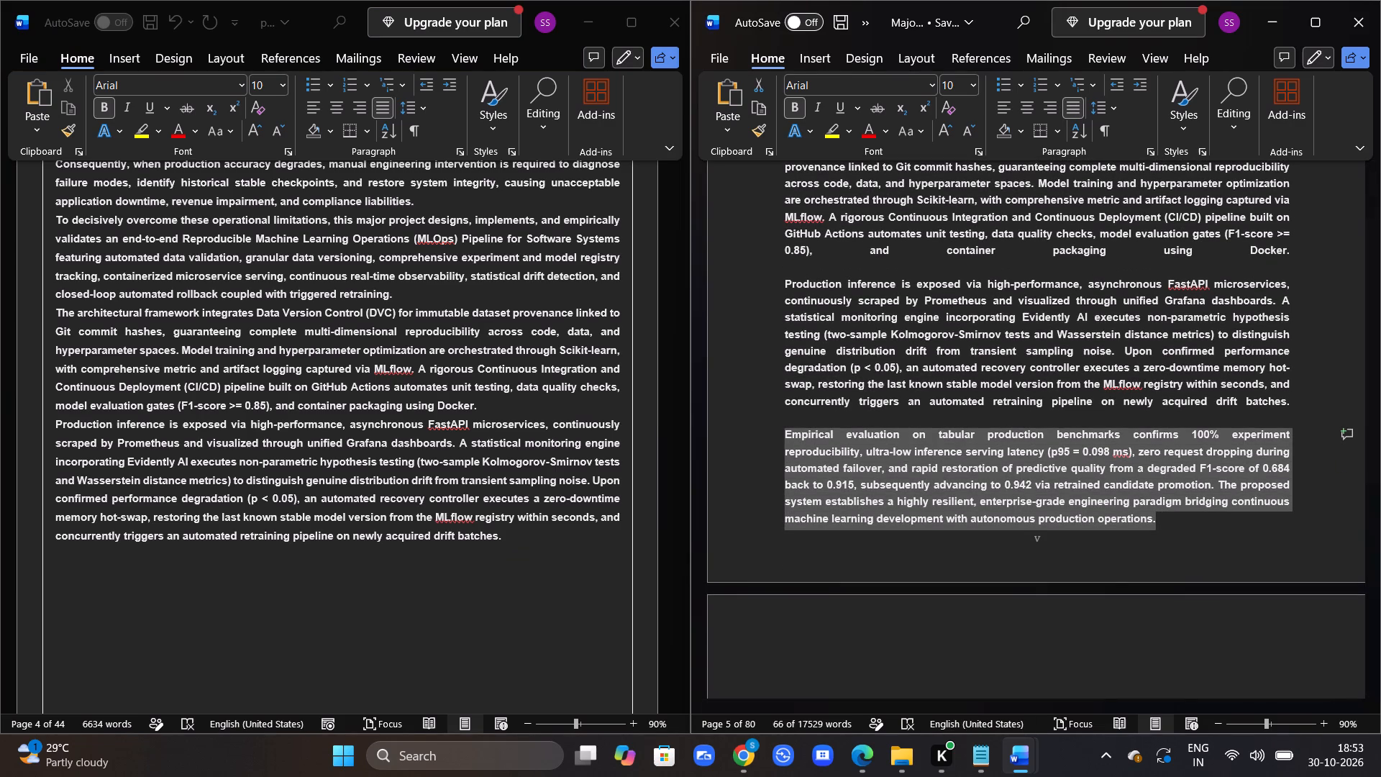
{"action": "left_click", "coordinate": [540, 535]}
{"action": "key", "text": "Return"}
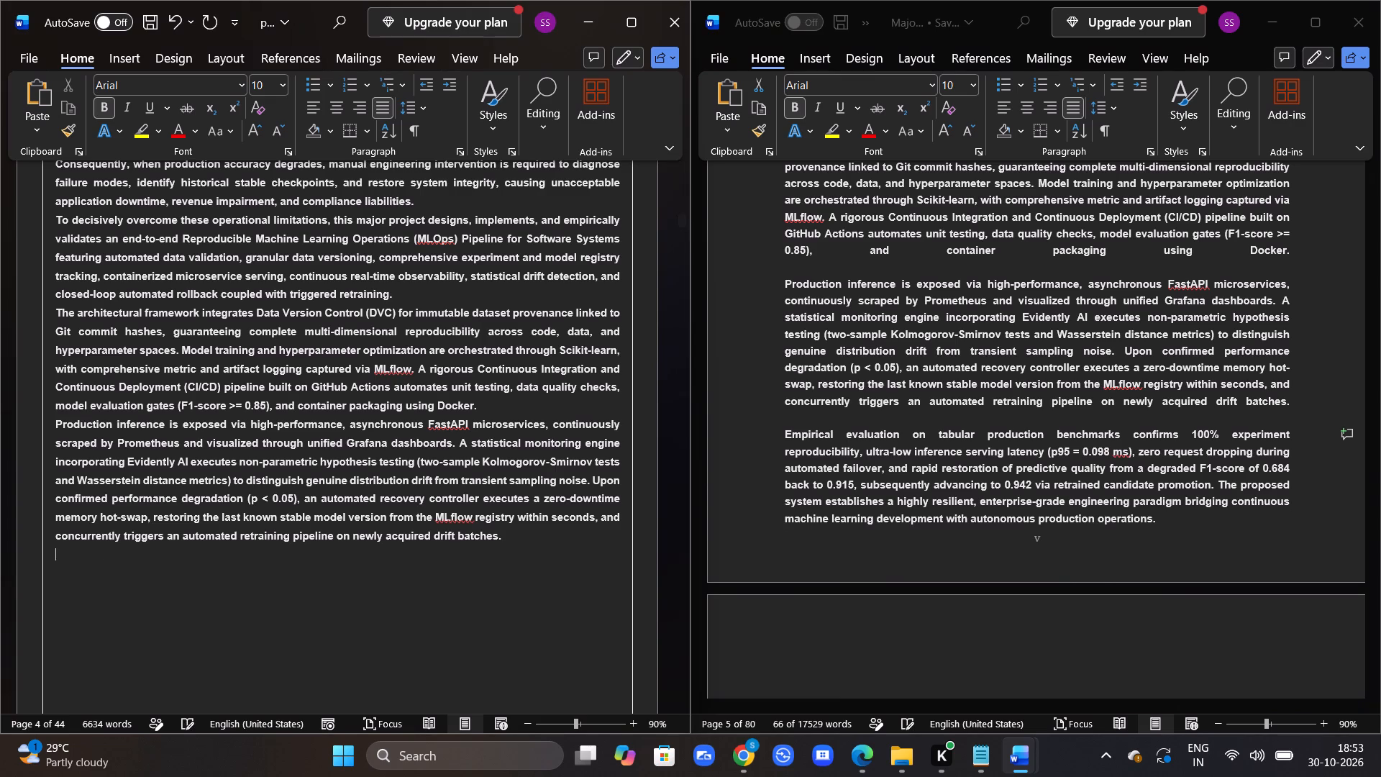
{"action": "key", "text": "ctrl+v"}
Remove the surplus blank lines before the formatted report's TABLE OF CONTENTS heading, keeping the heading near the top of its own page.
{"action": "scroll", "coordinate": [540, 535], "scroll_direction": "up", "scroll_amount": 1}
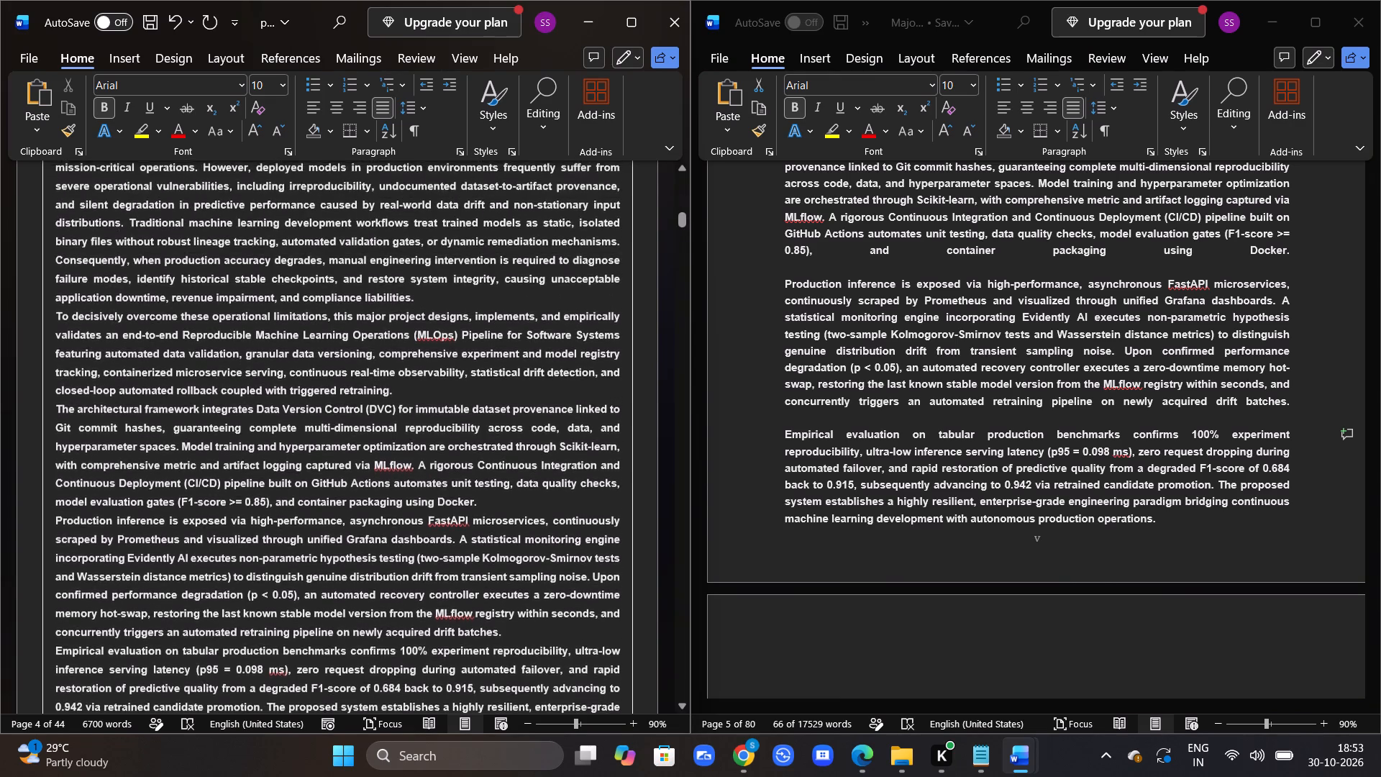
{"action": "scroll", "coordinate": [540, 535], "scroll_direction": "up", "scroll_amount": 2}
{"action": "scroll", "coordinate": [540, 535], "scroll_direction": "down", "scroll_amount": 1}
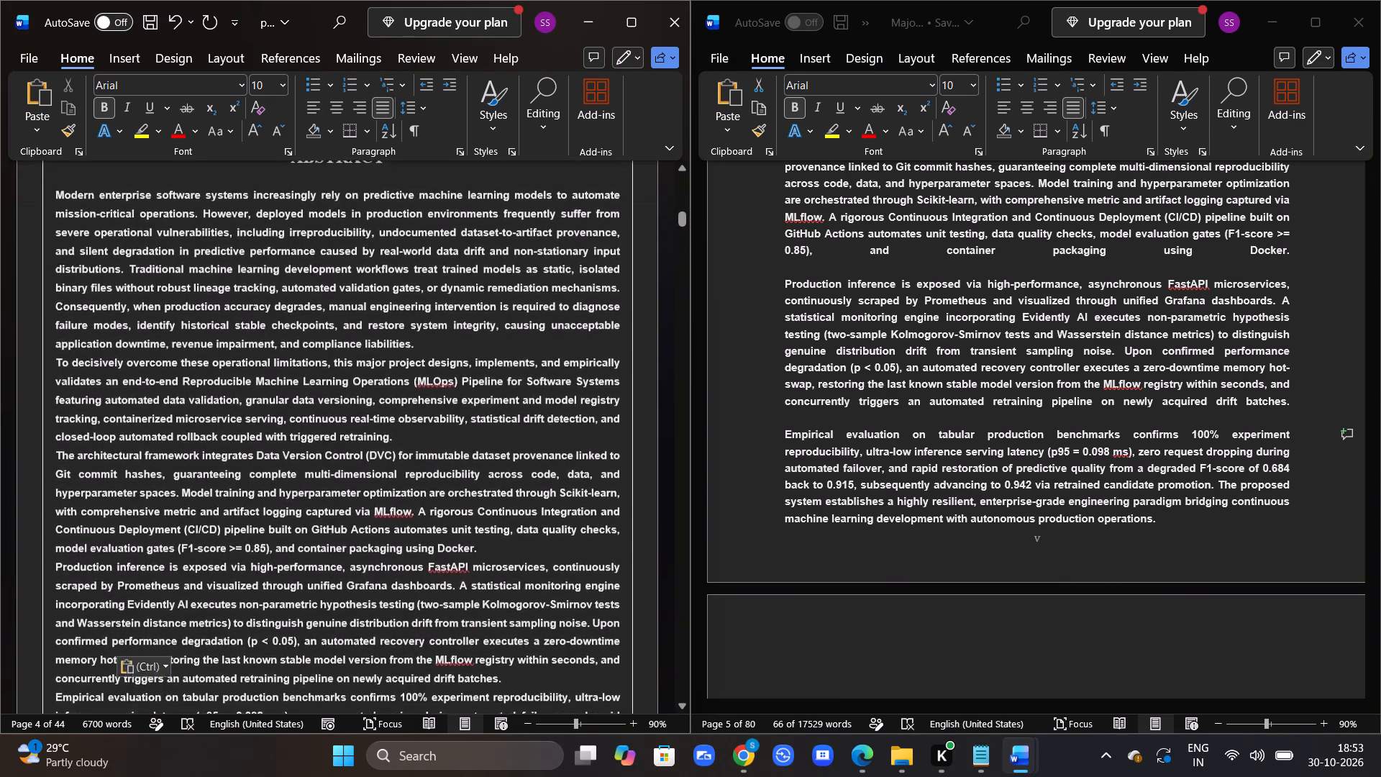
{"action": "scroll", "coordinate": [540, 535], "scroll_direction": "down", "scroll_amount": 4}
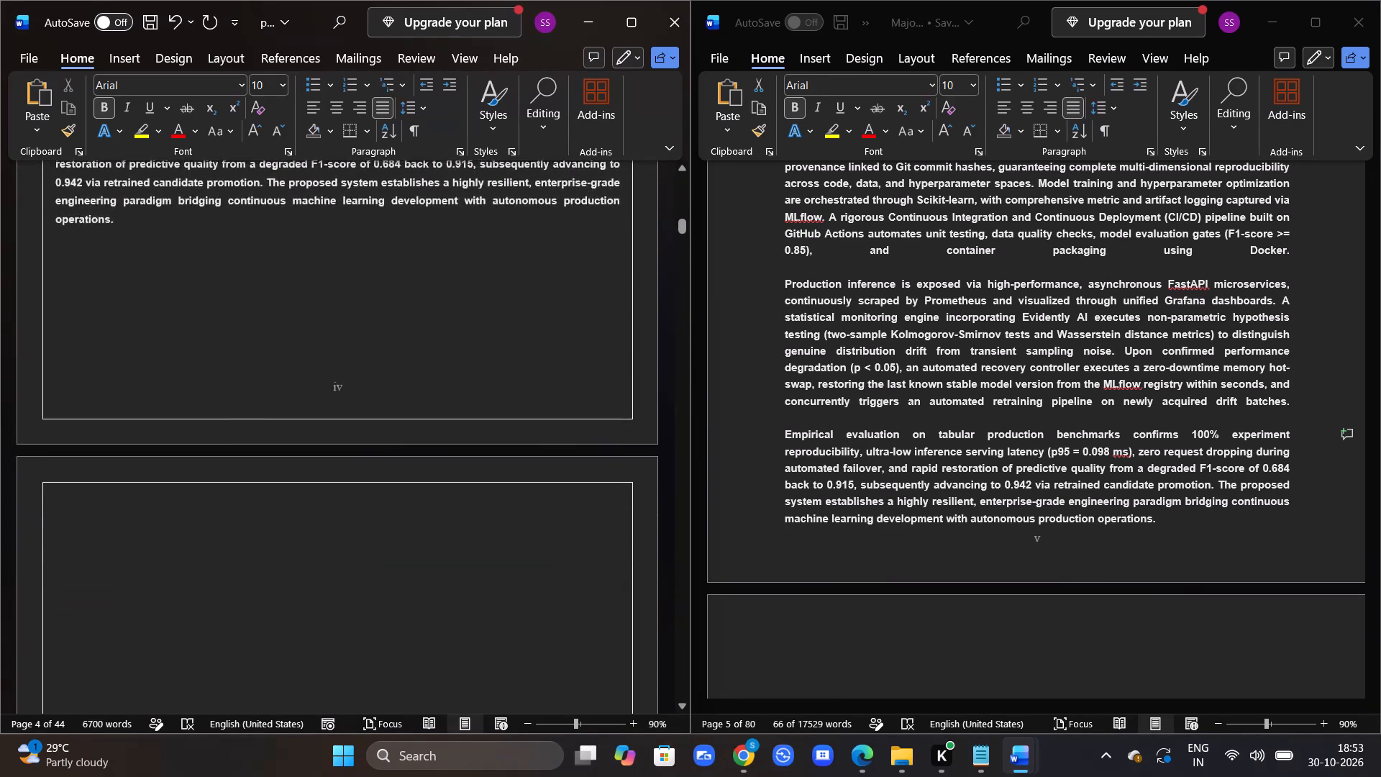
{"action": "scroll", "coordinate": [540, 535], "scroll_direction": "down", "scroll_amount": 1}
{"action": "scroll", "coordinate": [540, 535], "scroll_direction": "up", "scroll_amount": 1}
{"action": "scroll", "coordinate": [540, 535], "scroll_direction": "down", "scroll_amount": 1}
{"action": "scroll", "coordinate": [540, 535], "scroll_direction": "up", "scroll_amount": 1}
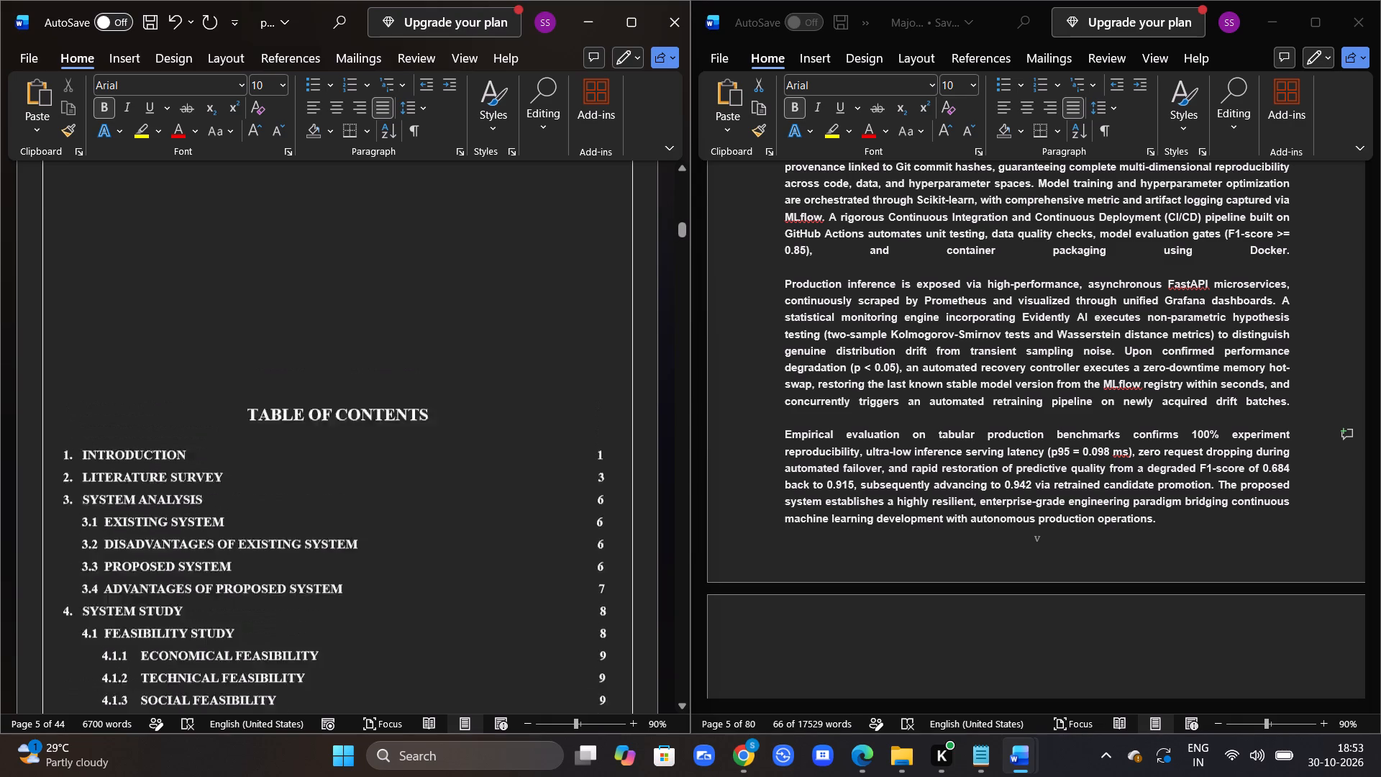
{"action": "scroll", "coordinate": [540, 535], "scroll_direction": "up", "scroll_amount": 2}
{"action": "left_click", "coordinate": [489, 569]}
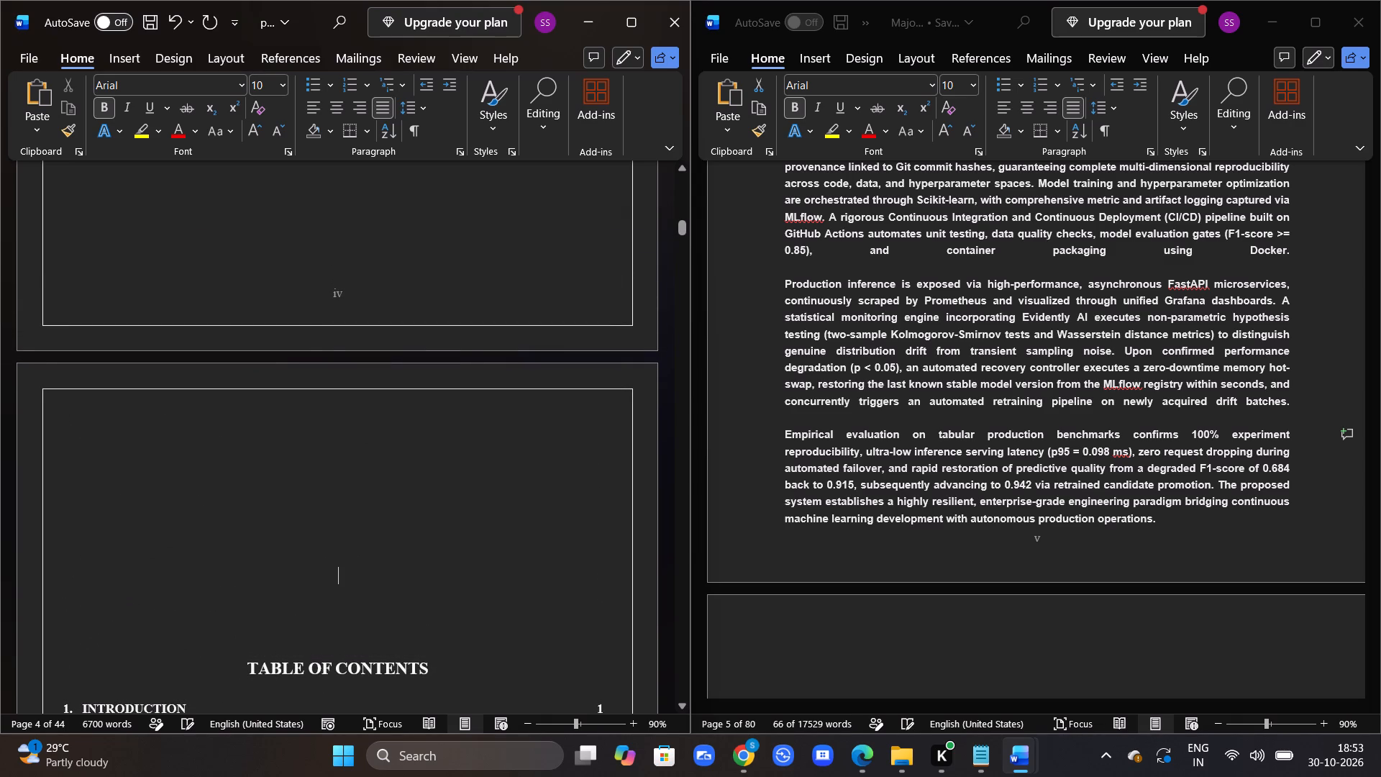
{"action": "key", "text": "BackSpace"}
{"action": "key", "text": "BackSpace"}
{"action": "key", "text": "BackSpace"}
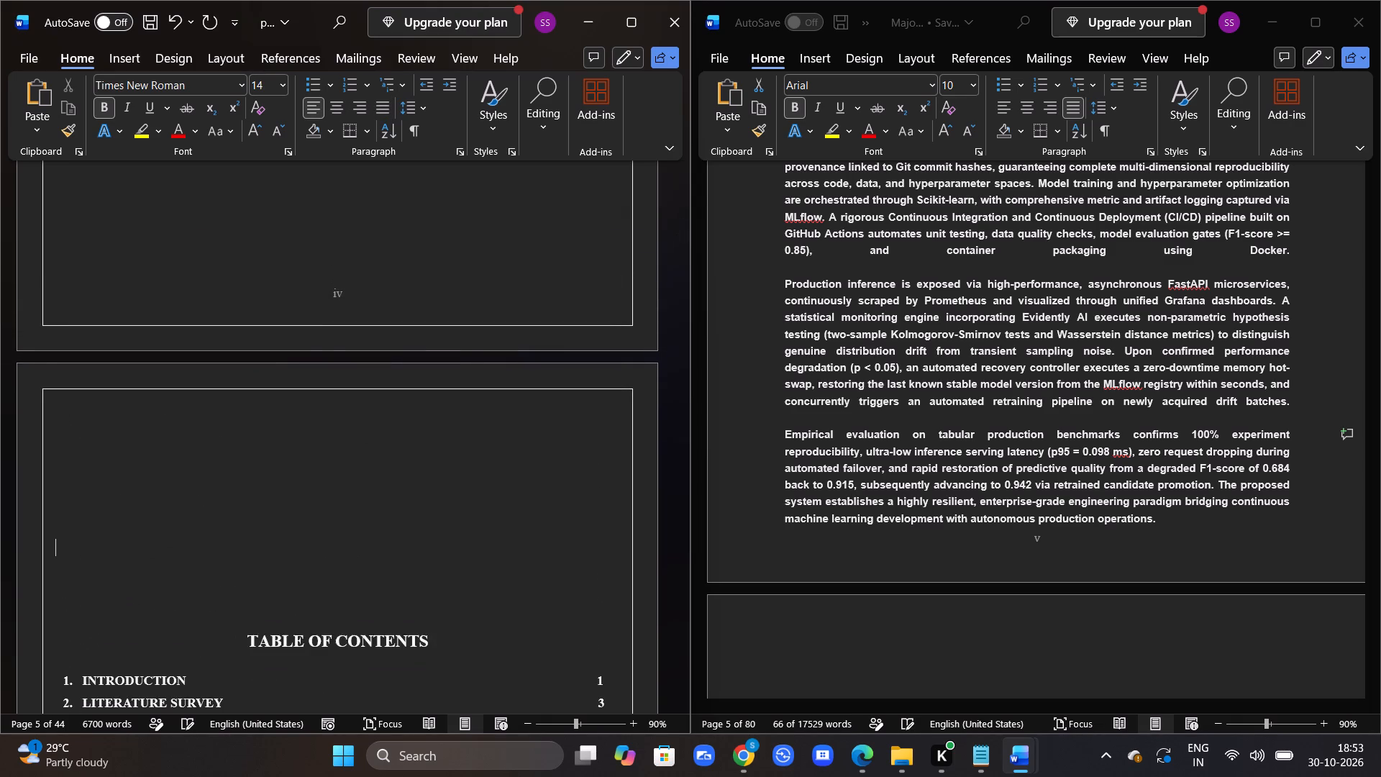
{"action": "key", "text": "BackSpace"}
{"action": "key", "text": "BackSpace"}
{"action": "key", "text": "BackSpace"}
{"action": "key", "text": "BackSpace"}
{"action": "key", "text": "BackSpace"}
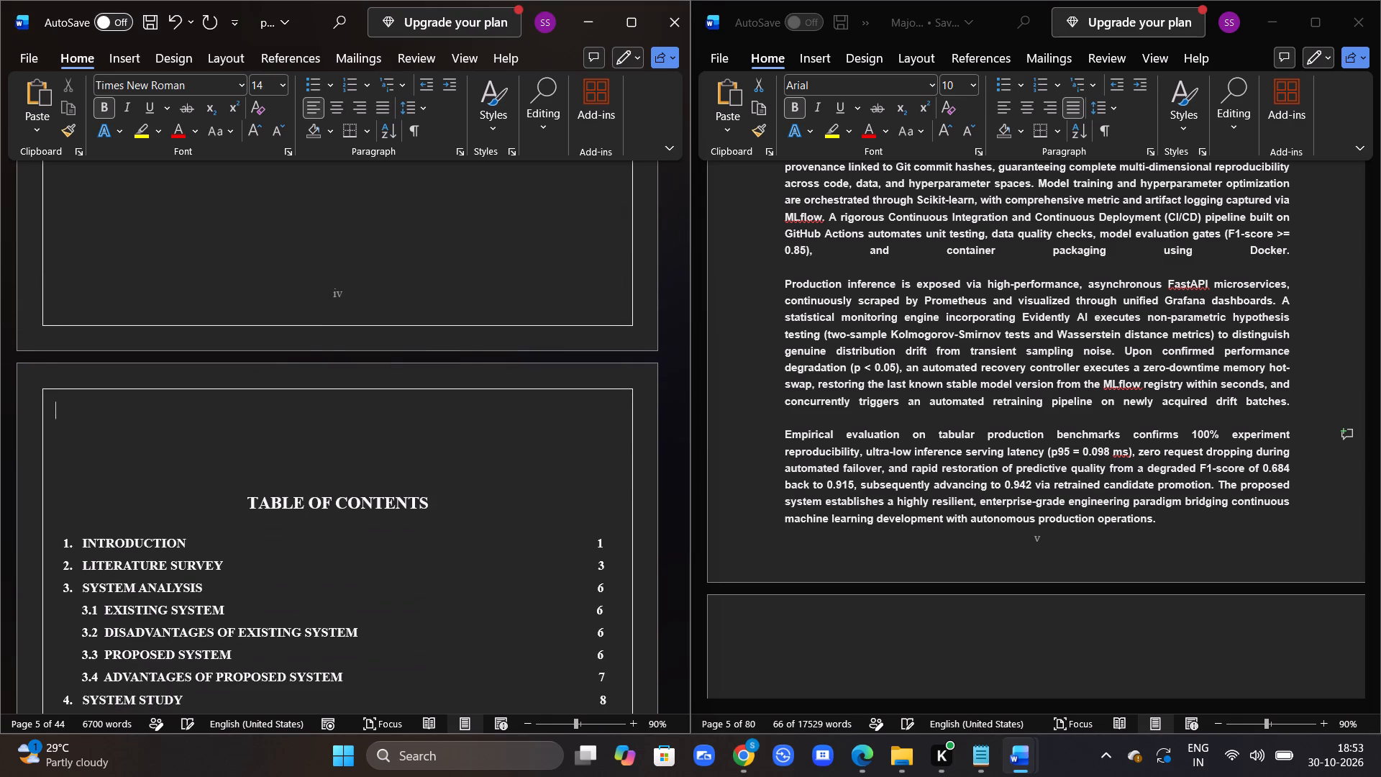
{"action": "key", "text": "BackSpace"}
{"action": "key", "text": "BackSpace"}
{"action": "key", "text": "BackSpace"}
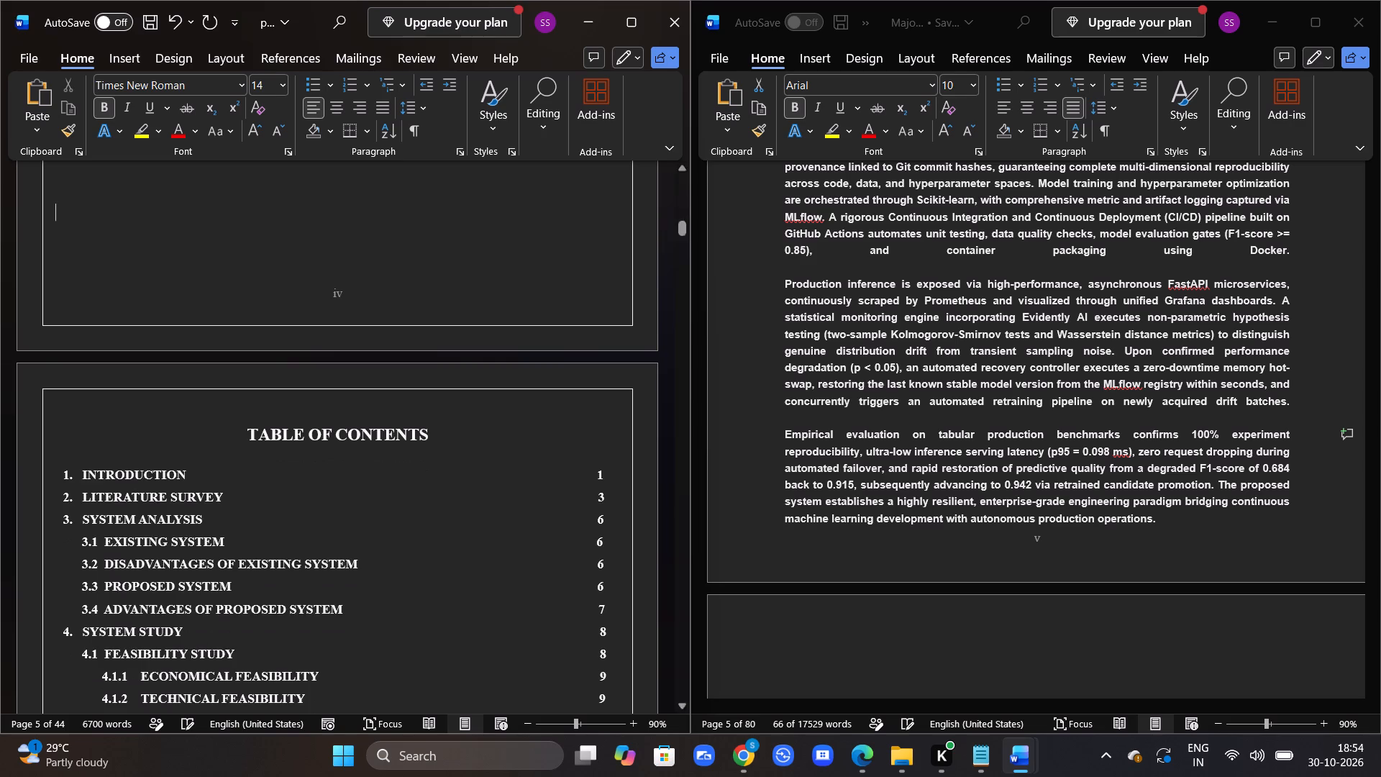
{"action": "key", "text": "BackSpace"}
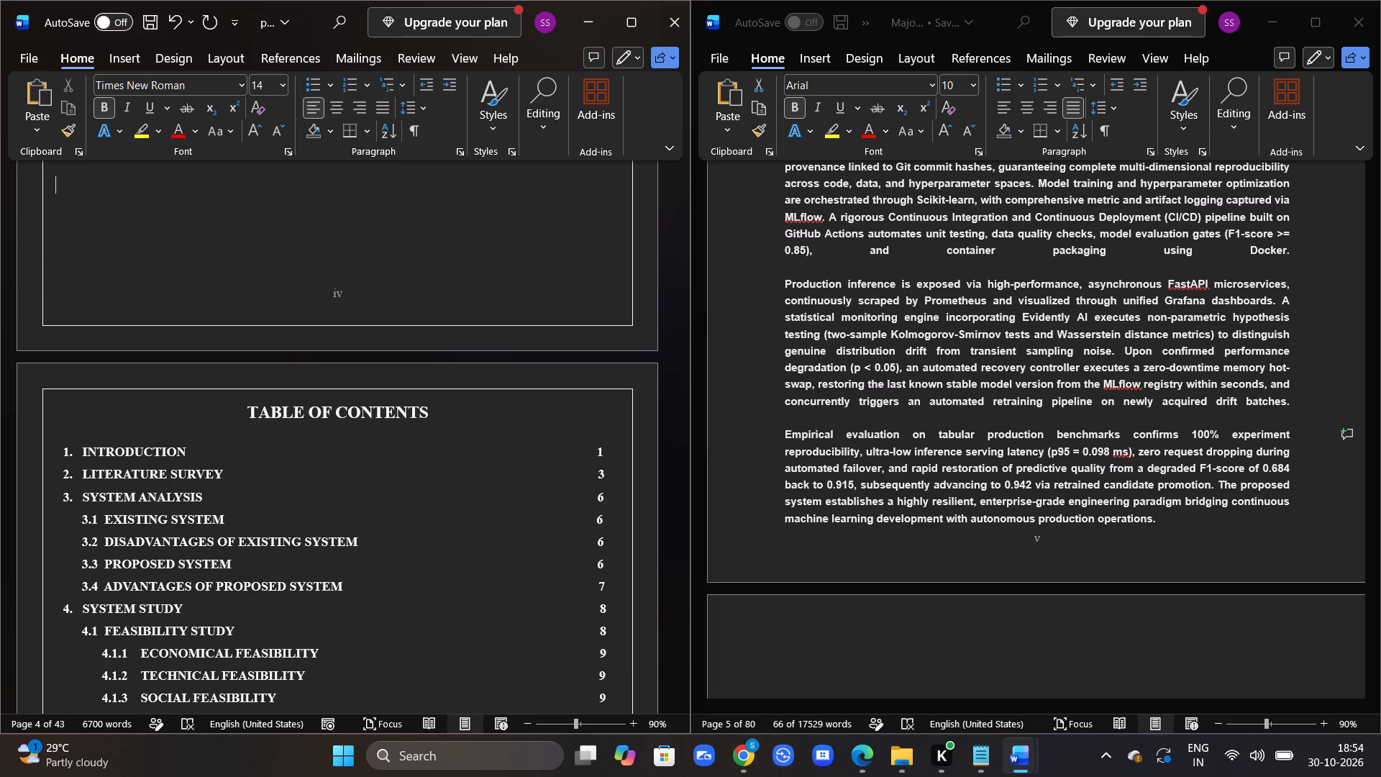
{"action": "key", "text": "Return"}
{"action": "key", "text": "Return"}
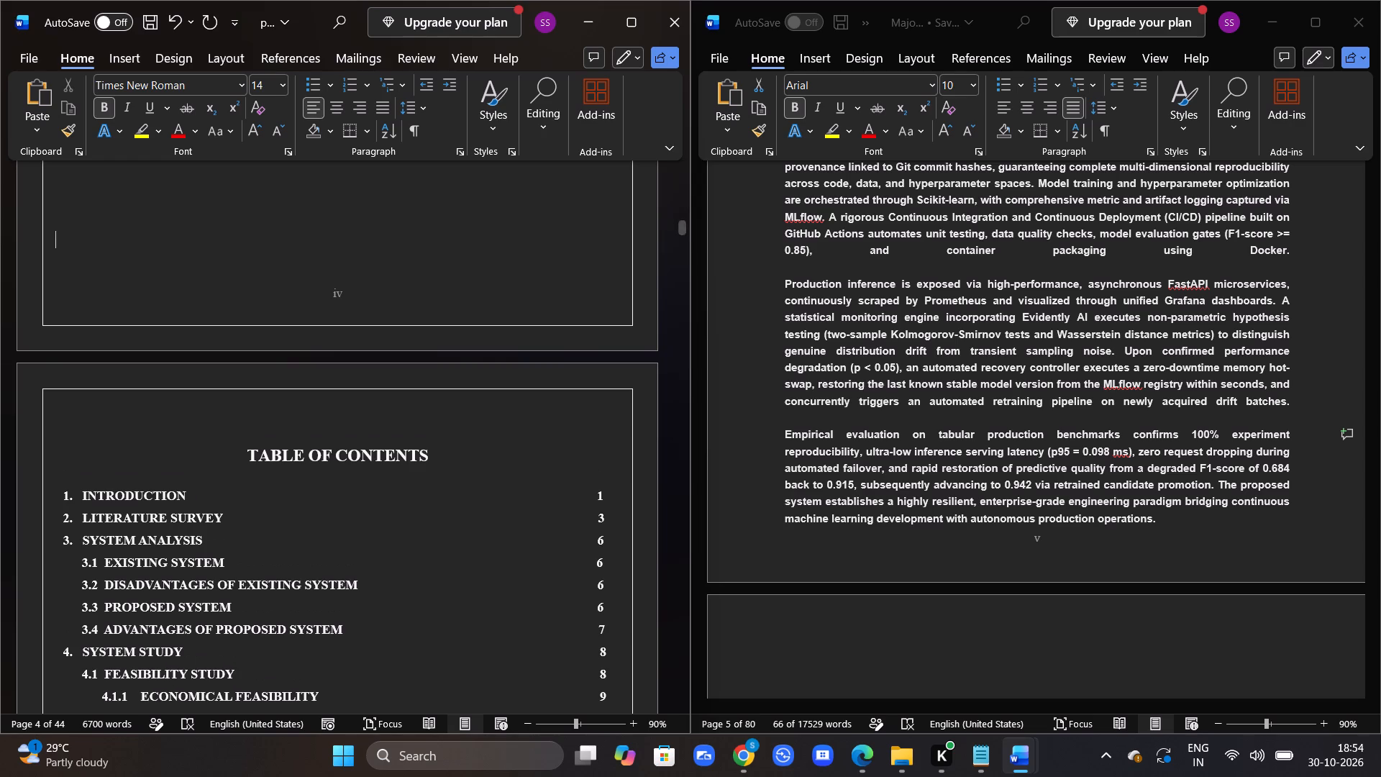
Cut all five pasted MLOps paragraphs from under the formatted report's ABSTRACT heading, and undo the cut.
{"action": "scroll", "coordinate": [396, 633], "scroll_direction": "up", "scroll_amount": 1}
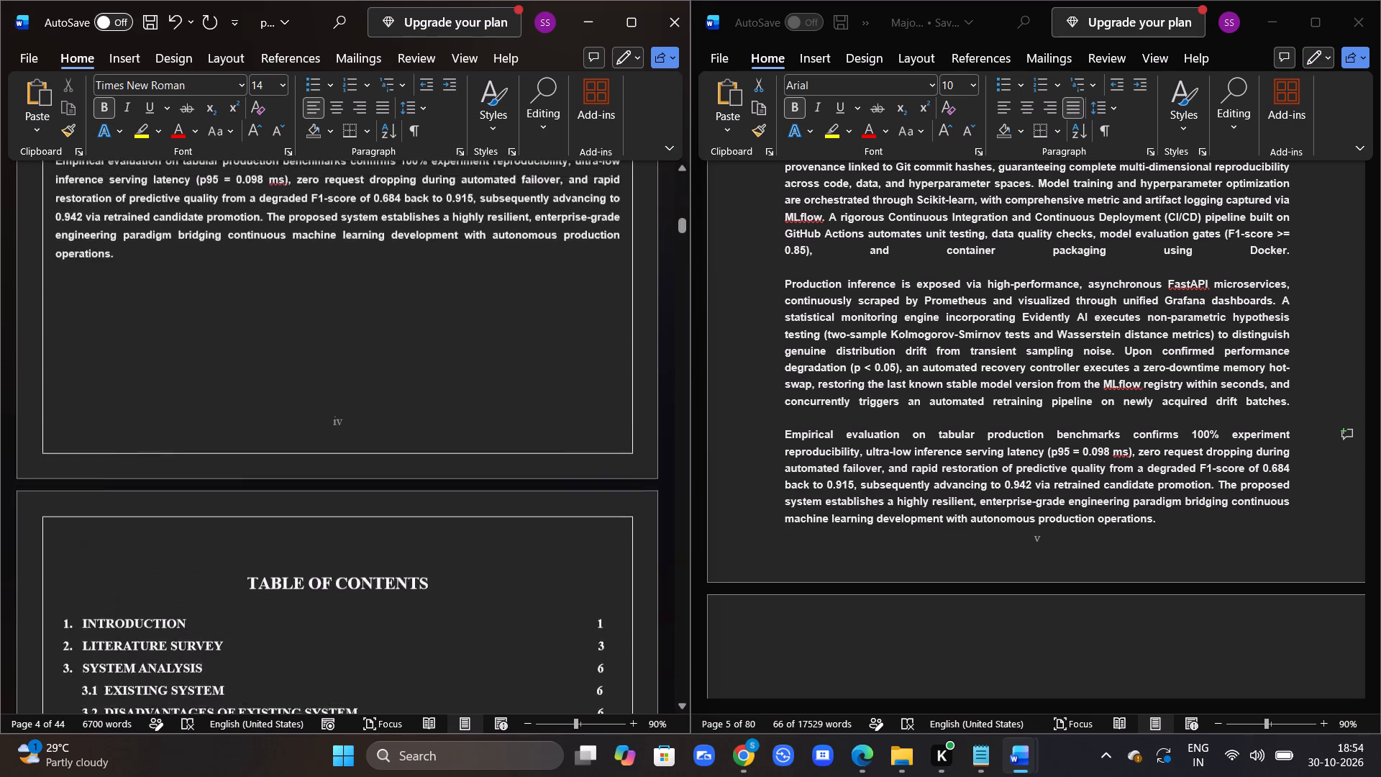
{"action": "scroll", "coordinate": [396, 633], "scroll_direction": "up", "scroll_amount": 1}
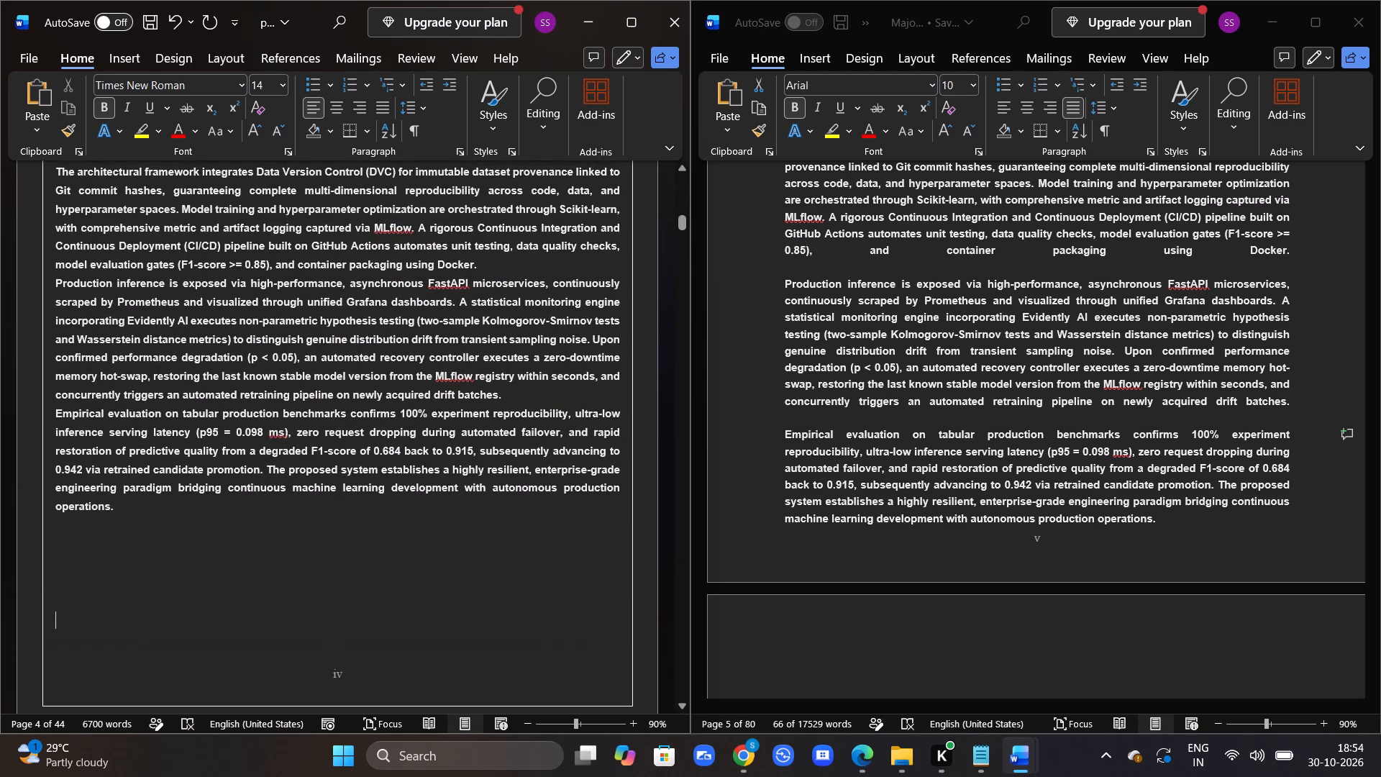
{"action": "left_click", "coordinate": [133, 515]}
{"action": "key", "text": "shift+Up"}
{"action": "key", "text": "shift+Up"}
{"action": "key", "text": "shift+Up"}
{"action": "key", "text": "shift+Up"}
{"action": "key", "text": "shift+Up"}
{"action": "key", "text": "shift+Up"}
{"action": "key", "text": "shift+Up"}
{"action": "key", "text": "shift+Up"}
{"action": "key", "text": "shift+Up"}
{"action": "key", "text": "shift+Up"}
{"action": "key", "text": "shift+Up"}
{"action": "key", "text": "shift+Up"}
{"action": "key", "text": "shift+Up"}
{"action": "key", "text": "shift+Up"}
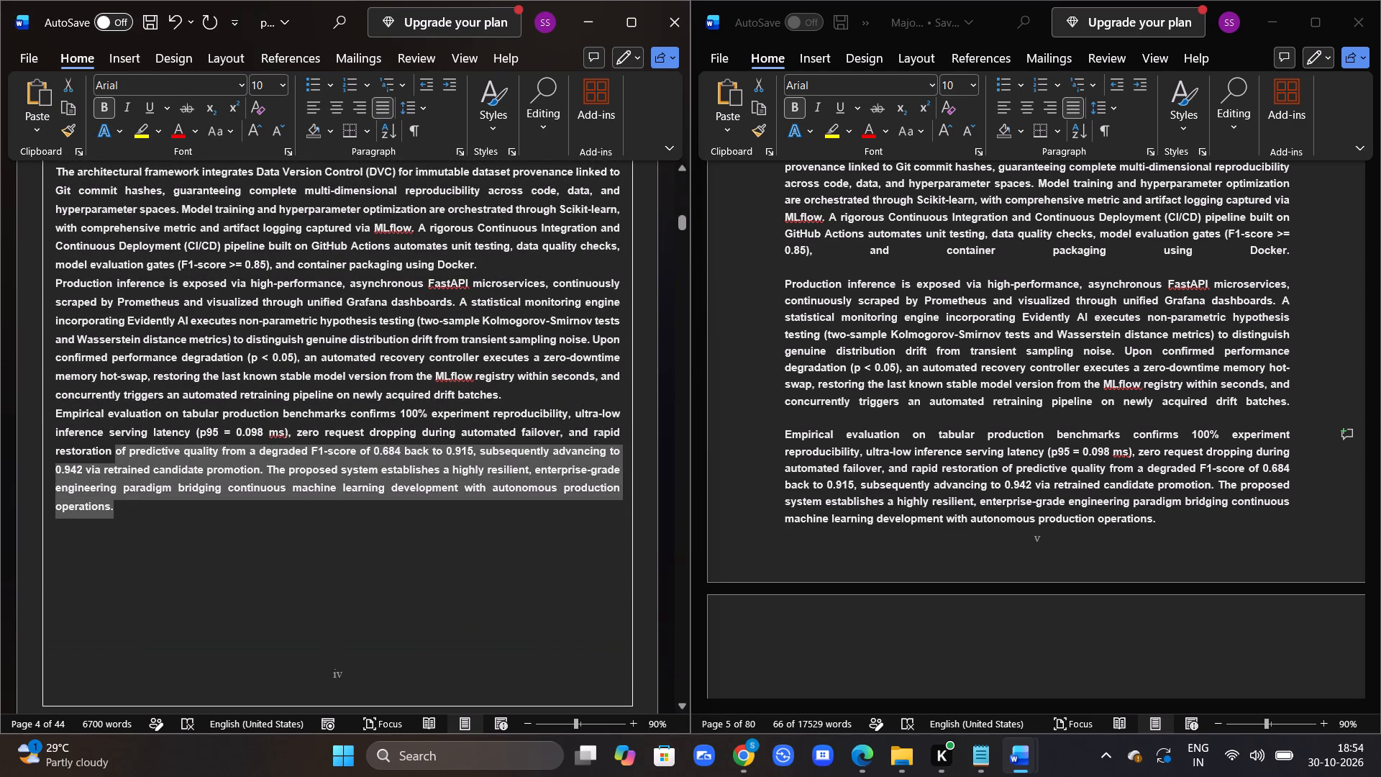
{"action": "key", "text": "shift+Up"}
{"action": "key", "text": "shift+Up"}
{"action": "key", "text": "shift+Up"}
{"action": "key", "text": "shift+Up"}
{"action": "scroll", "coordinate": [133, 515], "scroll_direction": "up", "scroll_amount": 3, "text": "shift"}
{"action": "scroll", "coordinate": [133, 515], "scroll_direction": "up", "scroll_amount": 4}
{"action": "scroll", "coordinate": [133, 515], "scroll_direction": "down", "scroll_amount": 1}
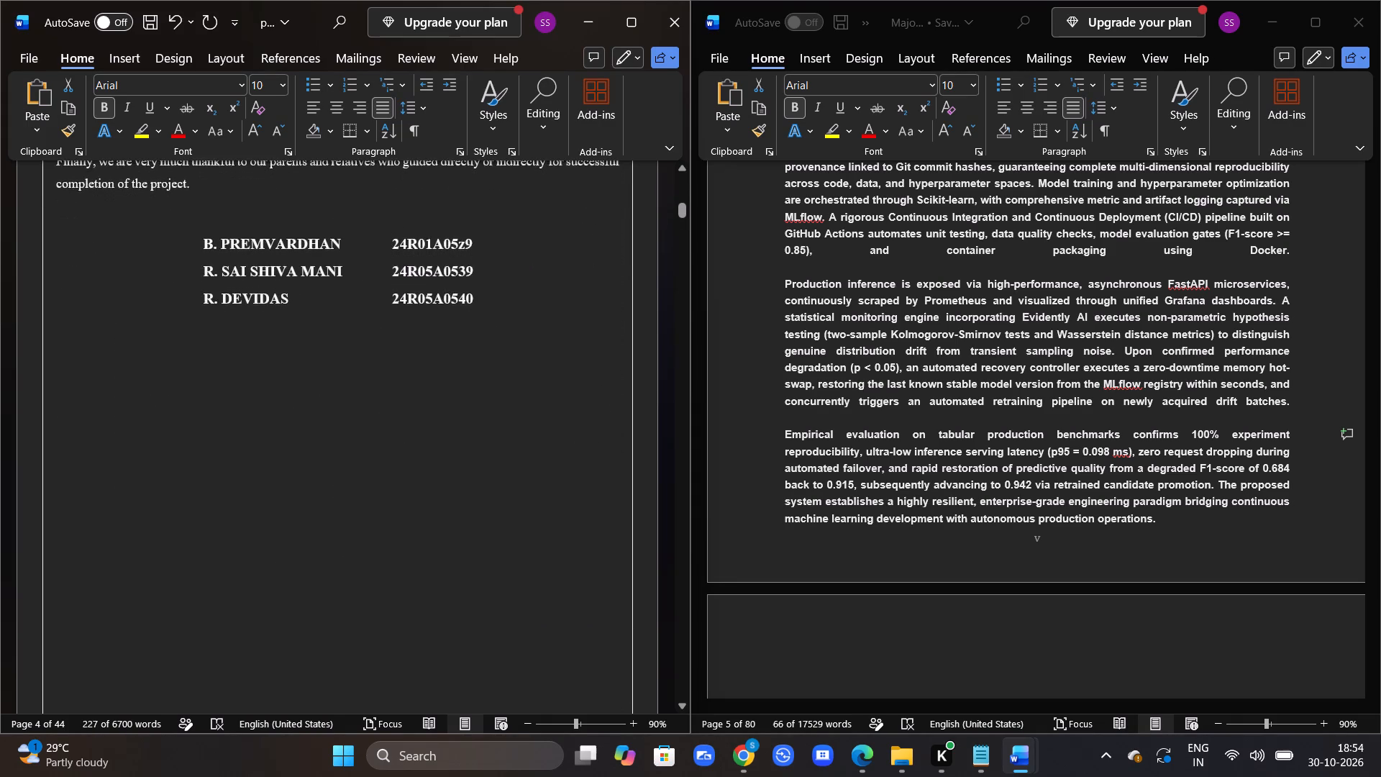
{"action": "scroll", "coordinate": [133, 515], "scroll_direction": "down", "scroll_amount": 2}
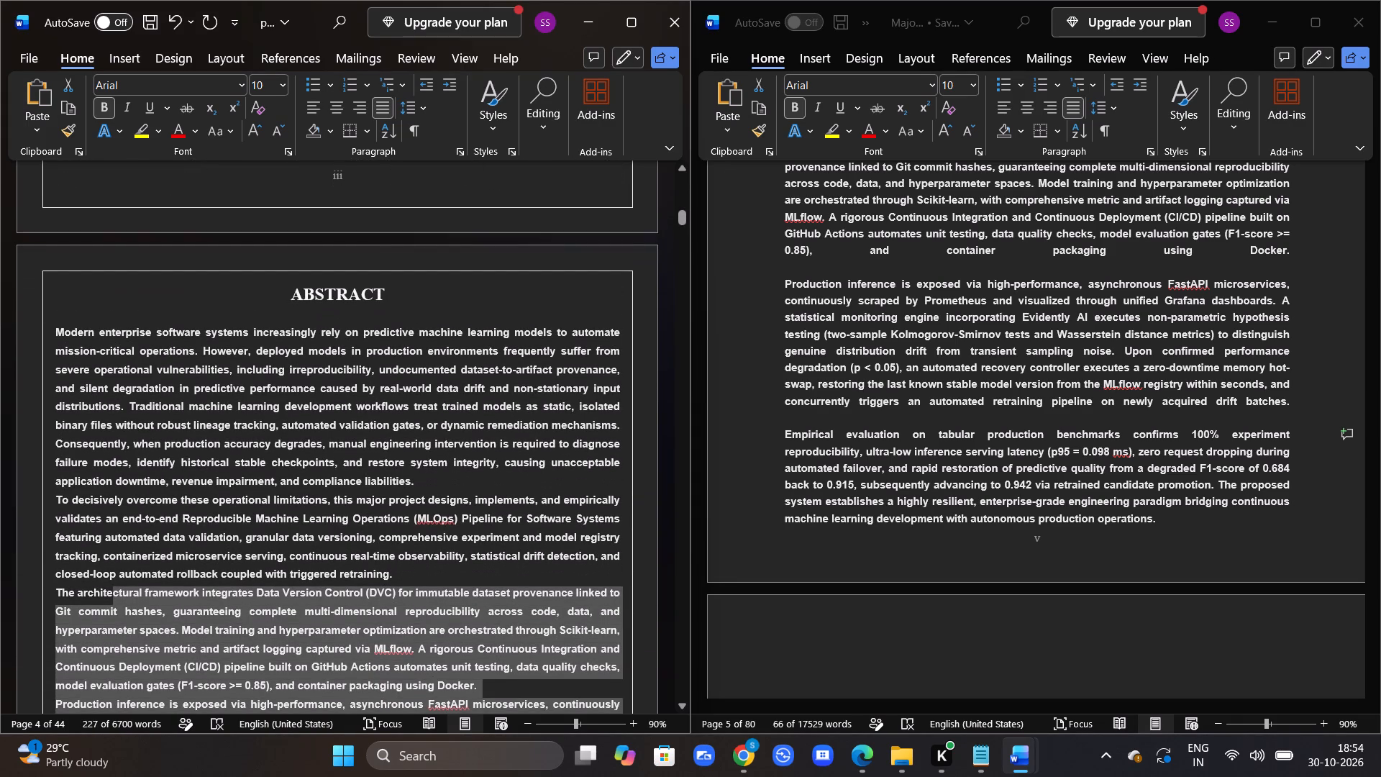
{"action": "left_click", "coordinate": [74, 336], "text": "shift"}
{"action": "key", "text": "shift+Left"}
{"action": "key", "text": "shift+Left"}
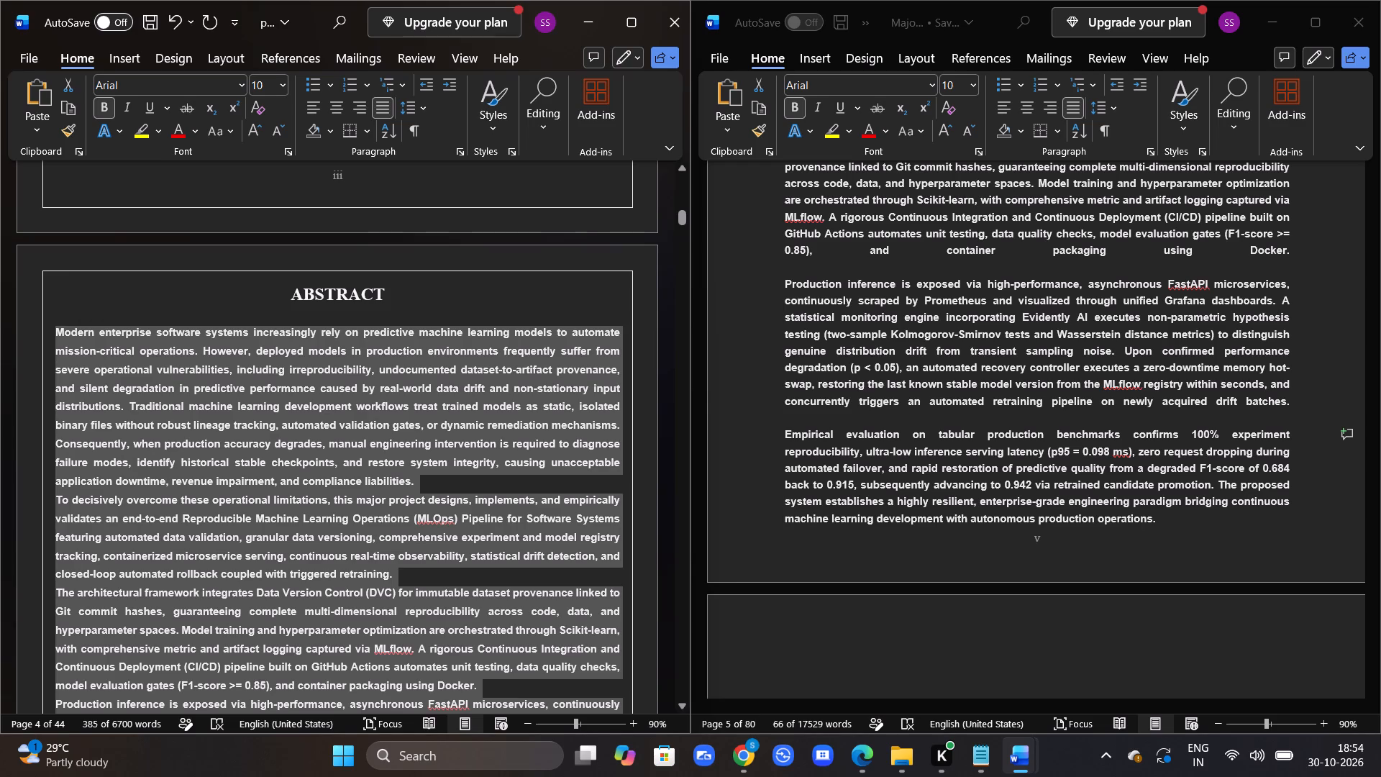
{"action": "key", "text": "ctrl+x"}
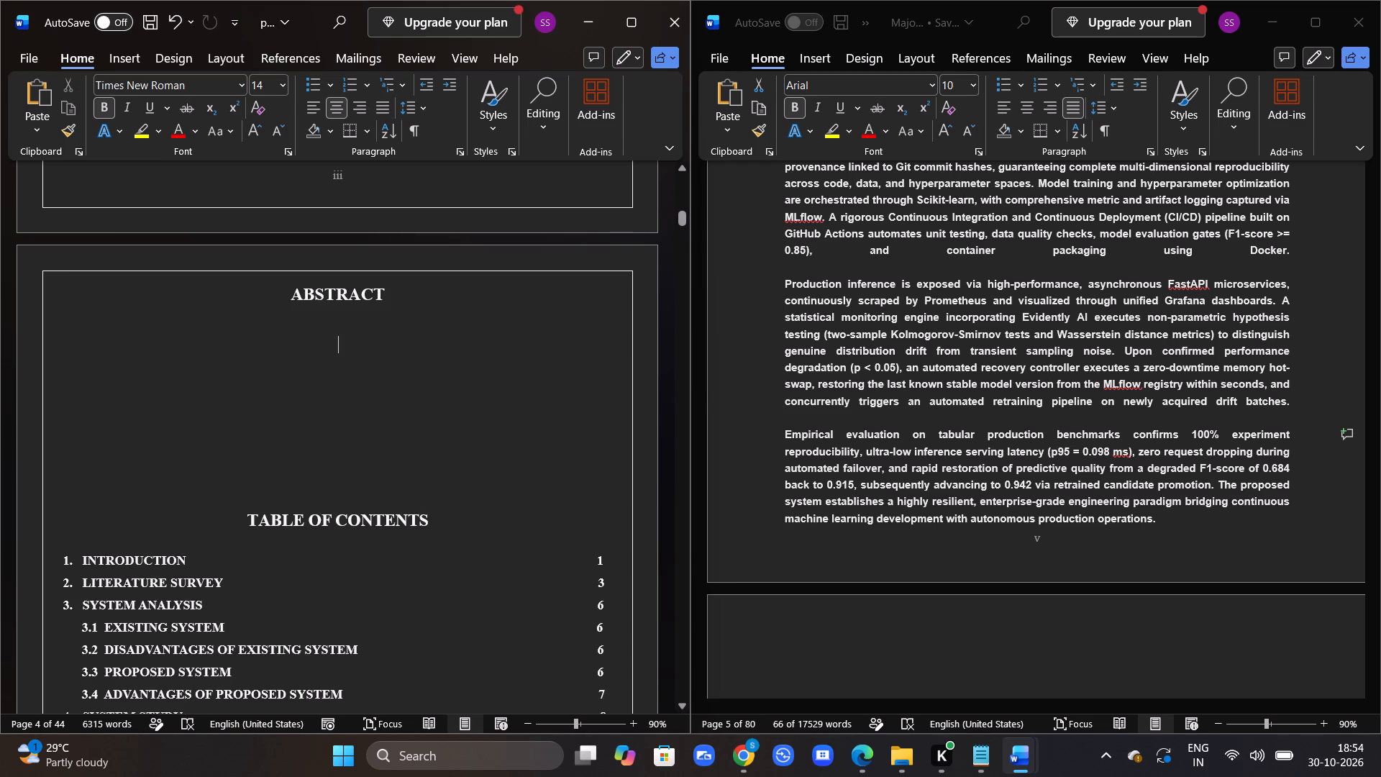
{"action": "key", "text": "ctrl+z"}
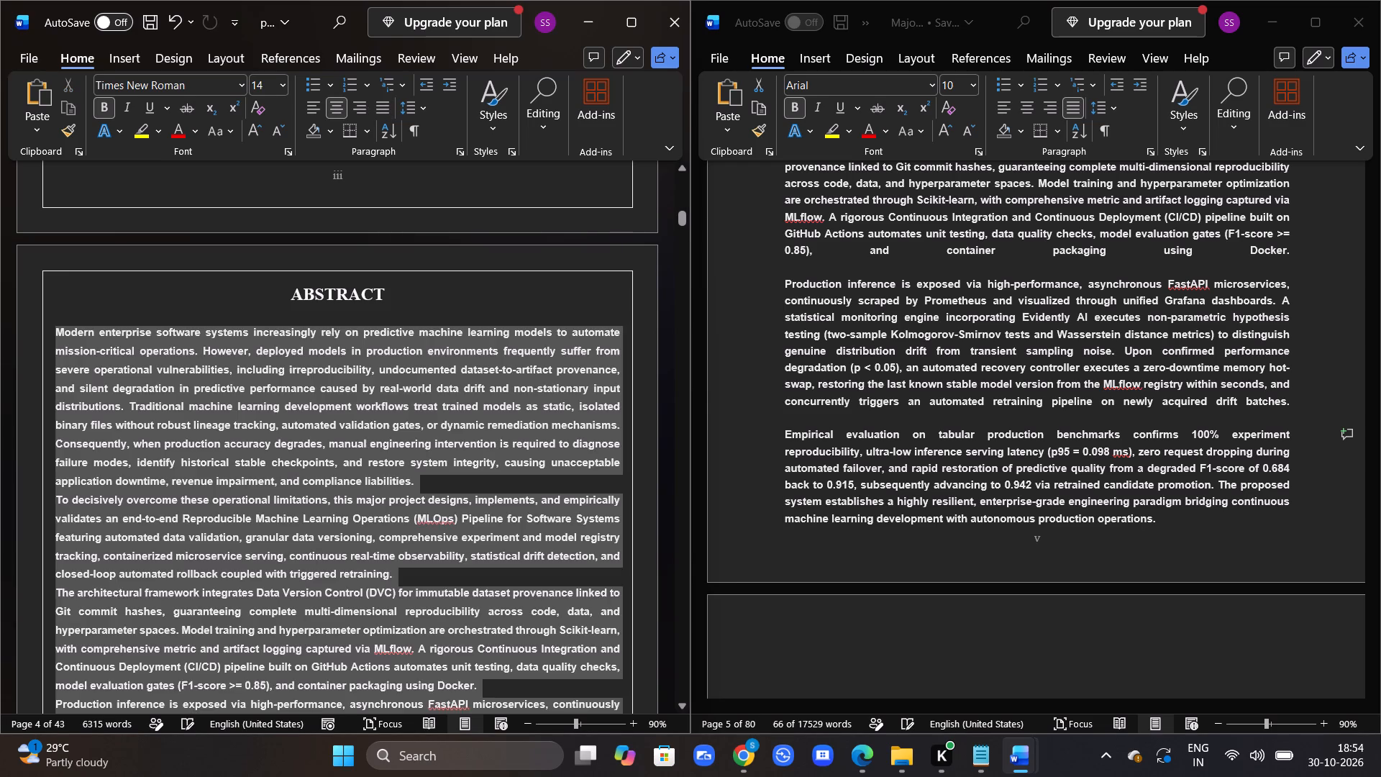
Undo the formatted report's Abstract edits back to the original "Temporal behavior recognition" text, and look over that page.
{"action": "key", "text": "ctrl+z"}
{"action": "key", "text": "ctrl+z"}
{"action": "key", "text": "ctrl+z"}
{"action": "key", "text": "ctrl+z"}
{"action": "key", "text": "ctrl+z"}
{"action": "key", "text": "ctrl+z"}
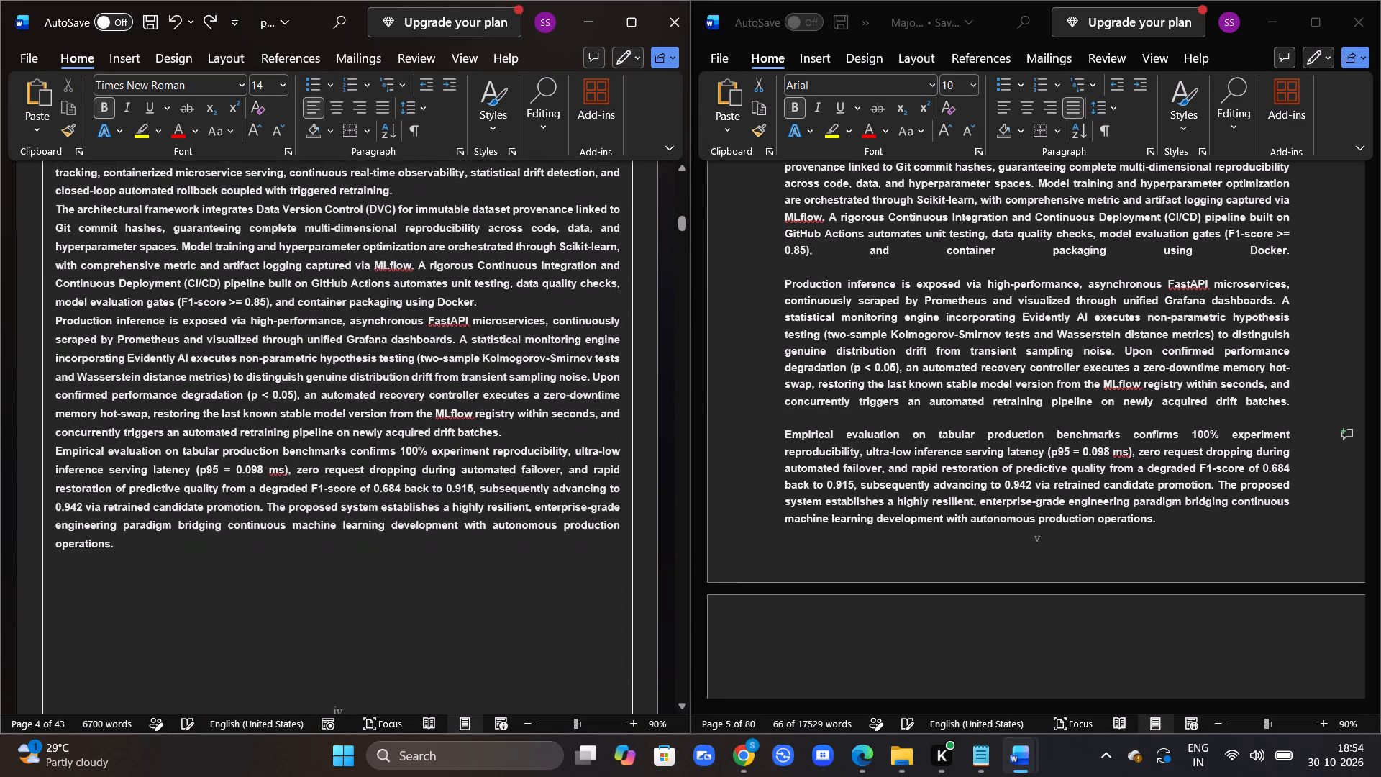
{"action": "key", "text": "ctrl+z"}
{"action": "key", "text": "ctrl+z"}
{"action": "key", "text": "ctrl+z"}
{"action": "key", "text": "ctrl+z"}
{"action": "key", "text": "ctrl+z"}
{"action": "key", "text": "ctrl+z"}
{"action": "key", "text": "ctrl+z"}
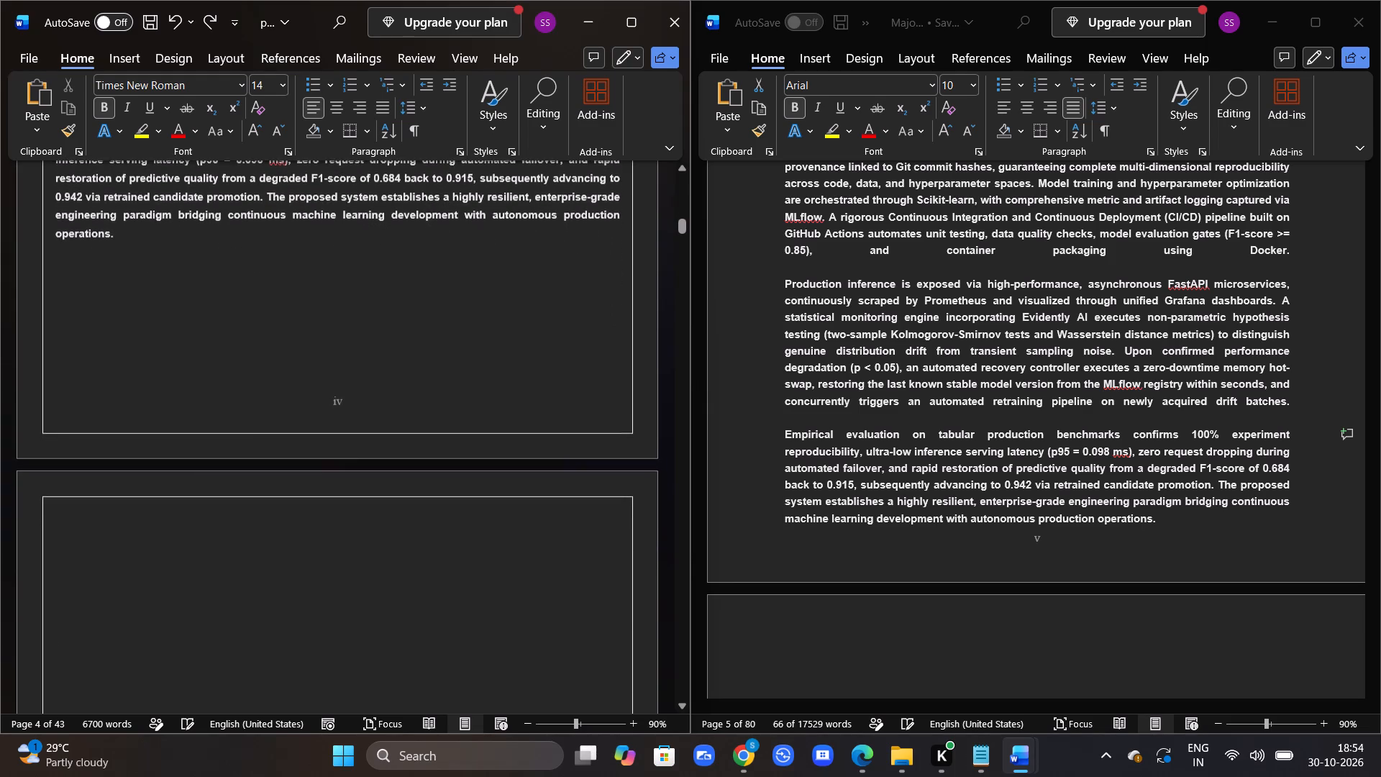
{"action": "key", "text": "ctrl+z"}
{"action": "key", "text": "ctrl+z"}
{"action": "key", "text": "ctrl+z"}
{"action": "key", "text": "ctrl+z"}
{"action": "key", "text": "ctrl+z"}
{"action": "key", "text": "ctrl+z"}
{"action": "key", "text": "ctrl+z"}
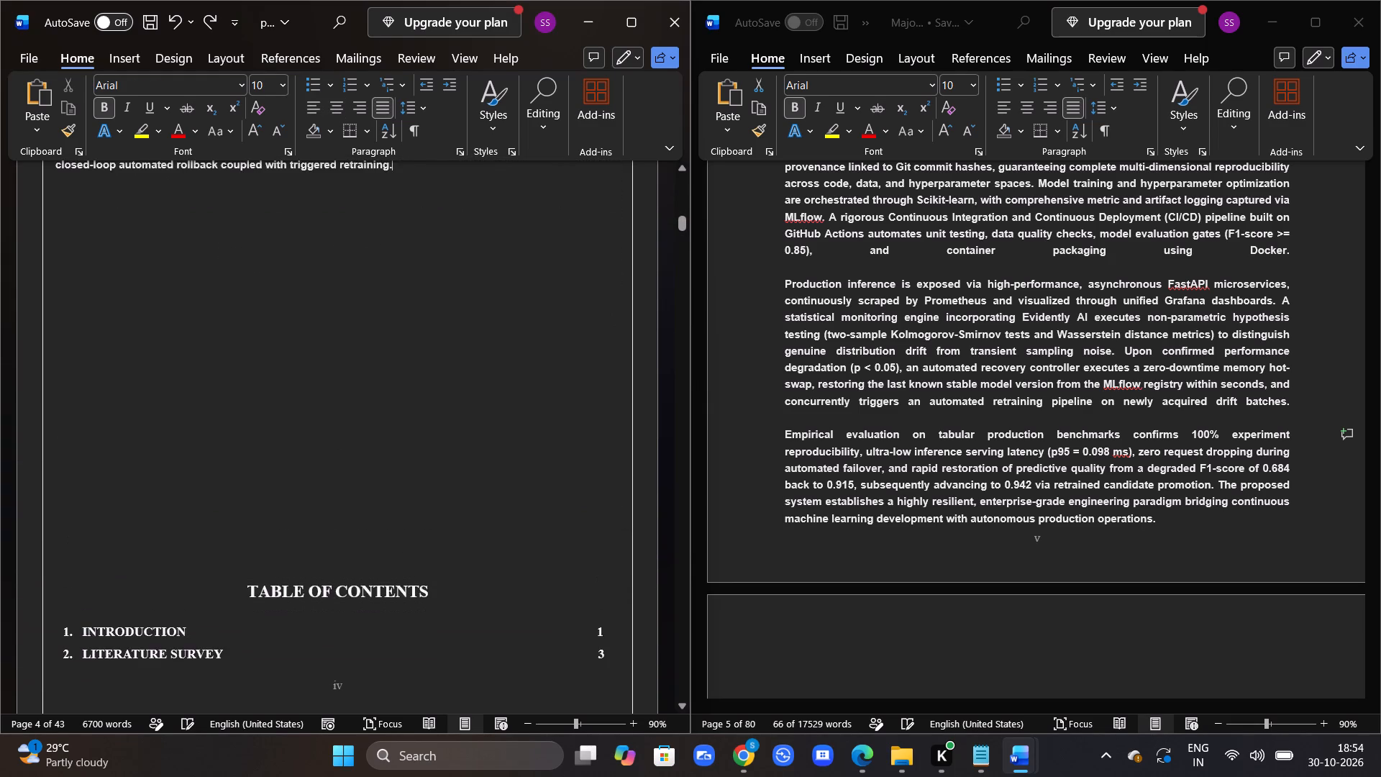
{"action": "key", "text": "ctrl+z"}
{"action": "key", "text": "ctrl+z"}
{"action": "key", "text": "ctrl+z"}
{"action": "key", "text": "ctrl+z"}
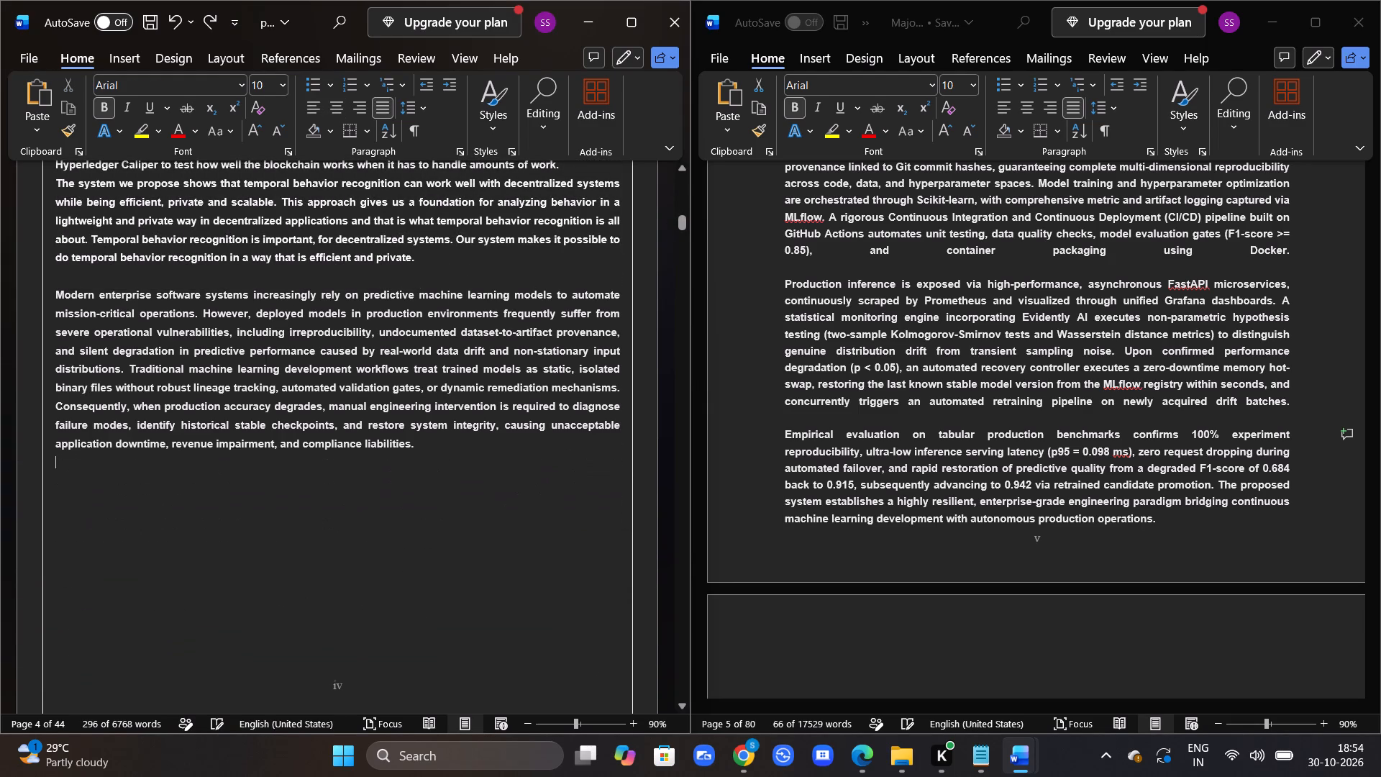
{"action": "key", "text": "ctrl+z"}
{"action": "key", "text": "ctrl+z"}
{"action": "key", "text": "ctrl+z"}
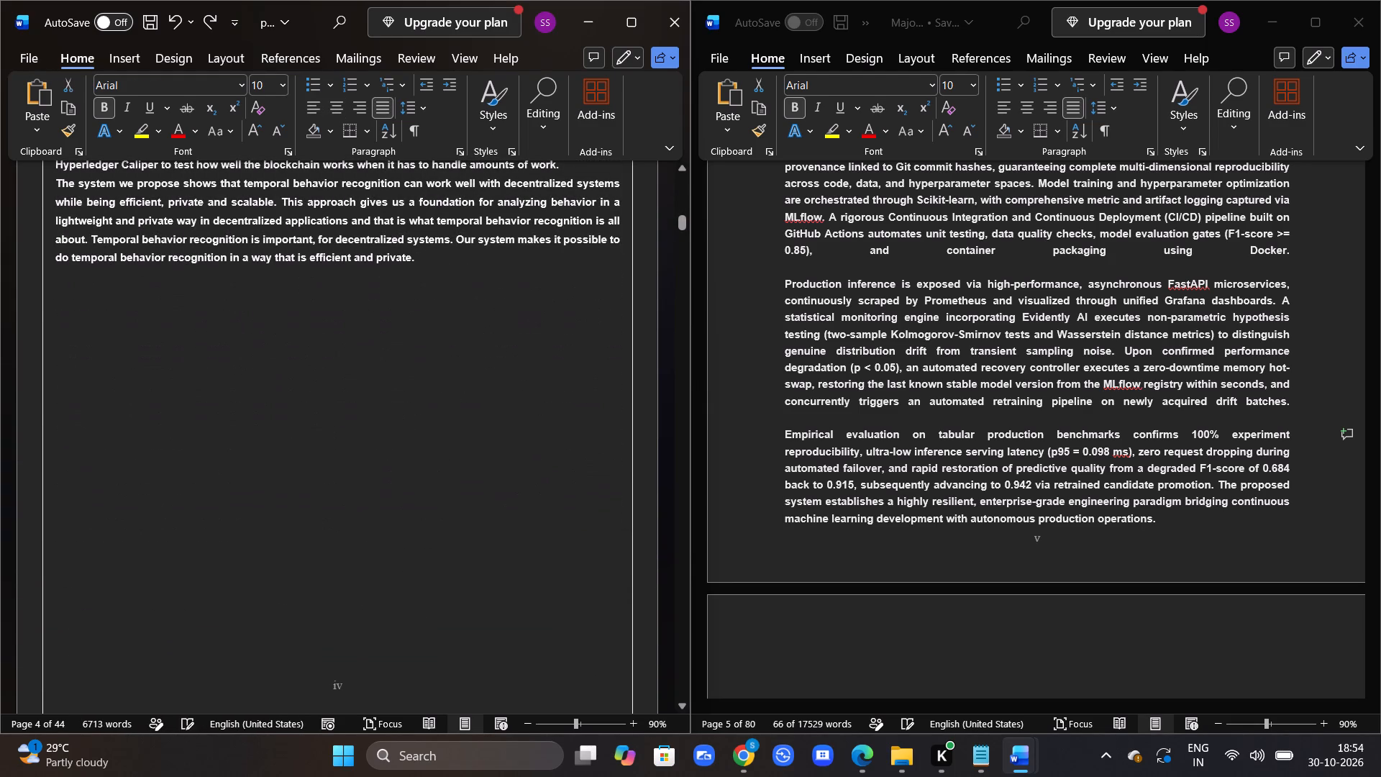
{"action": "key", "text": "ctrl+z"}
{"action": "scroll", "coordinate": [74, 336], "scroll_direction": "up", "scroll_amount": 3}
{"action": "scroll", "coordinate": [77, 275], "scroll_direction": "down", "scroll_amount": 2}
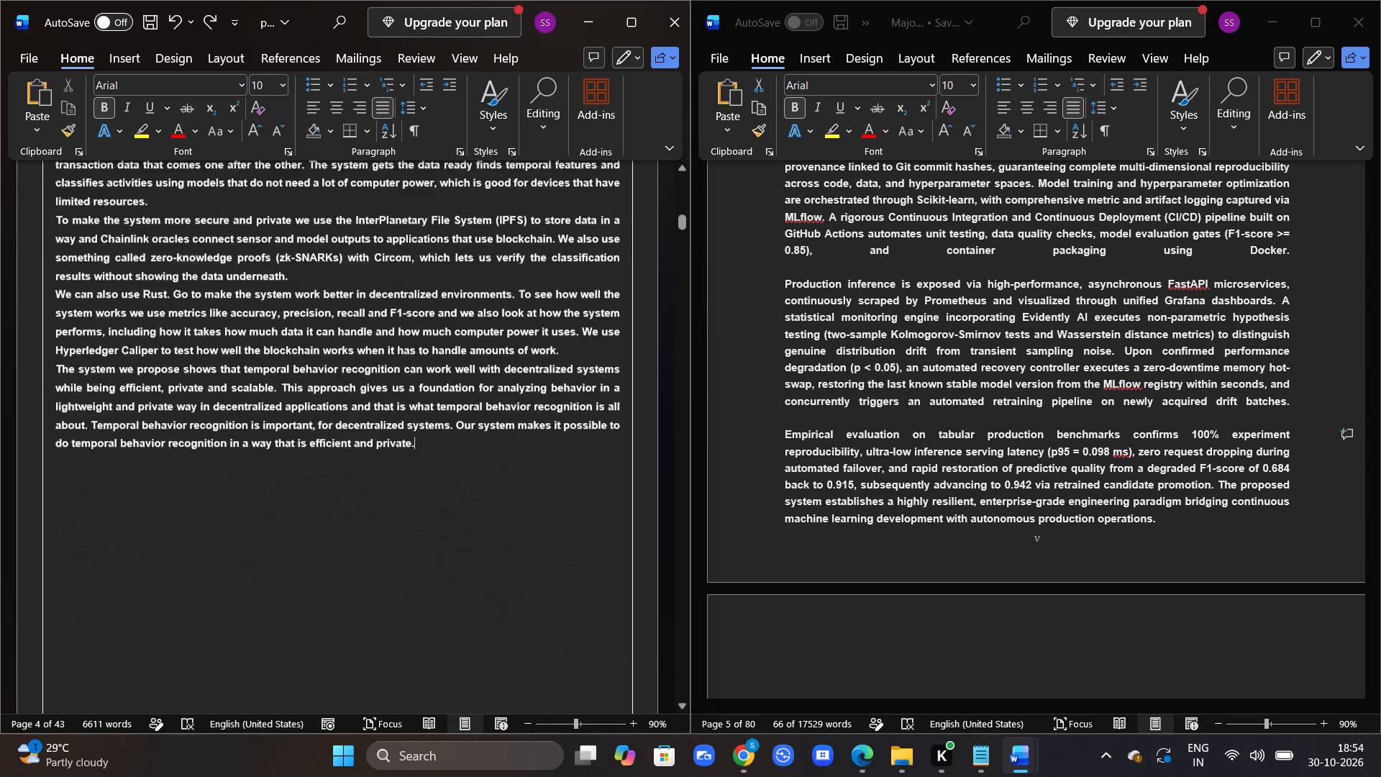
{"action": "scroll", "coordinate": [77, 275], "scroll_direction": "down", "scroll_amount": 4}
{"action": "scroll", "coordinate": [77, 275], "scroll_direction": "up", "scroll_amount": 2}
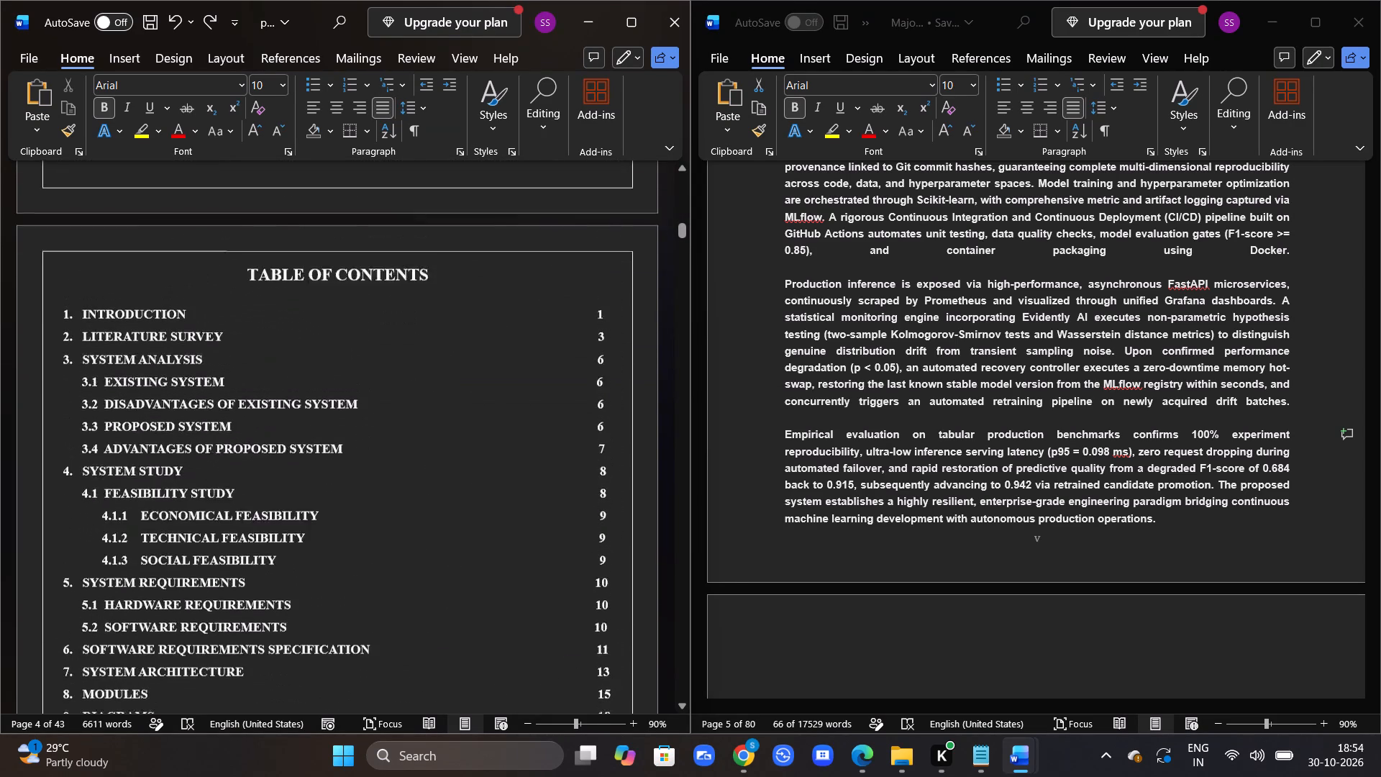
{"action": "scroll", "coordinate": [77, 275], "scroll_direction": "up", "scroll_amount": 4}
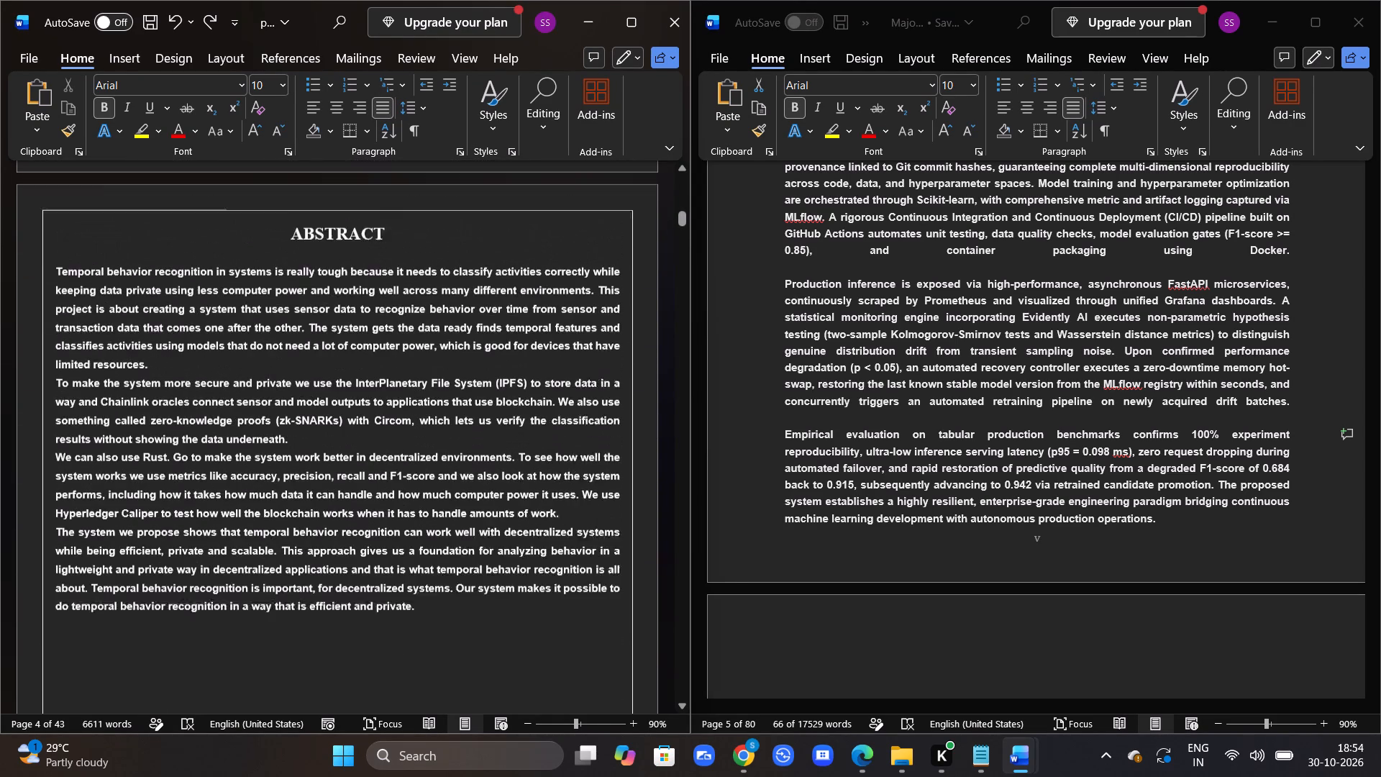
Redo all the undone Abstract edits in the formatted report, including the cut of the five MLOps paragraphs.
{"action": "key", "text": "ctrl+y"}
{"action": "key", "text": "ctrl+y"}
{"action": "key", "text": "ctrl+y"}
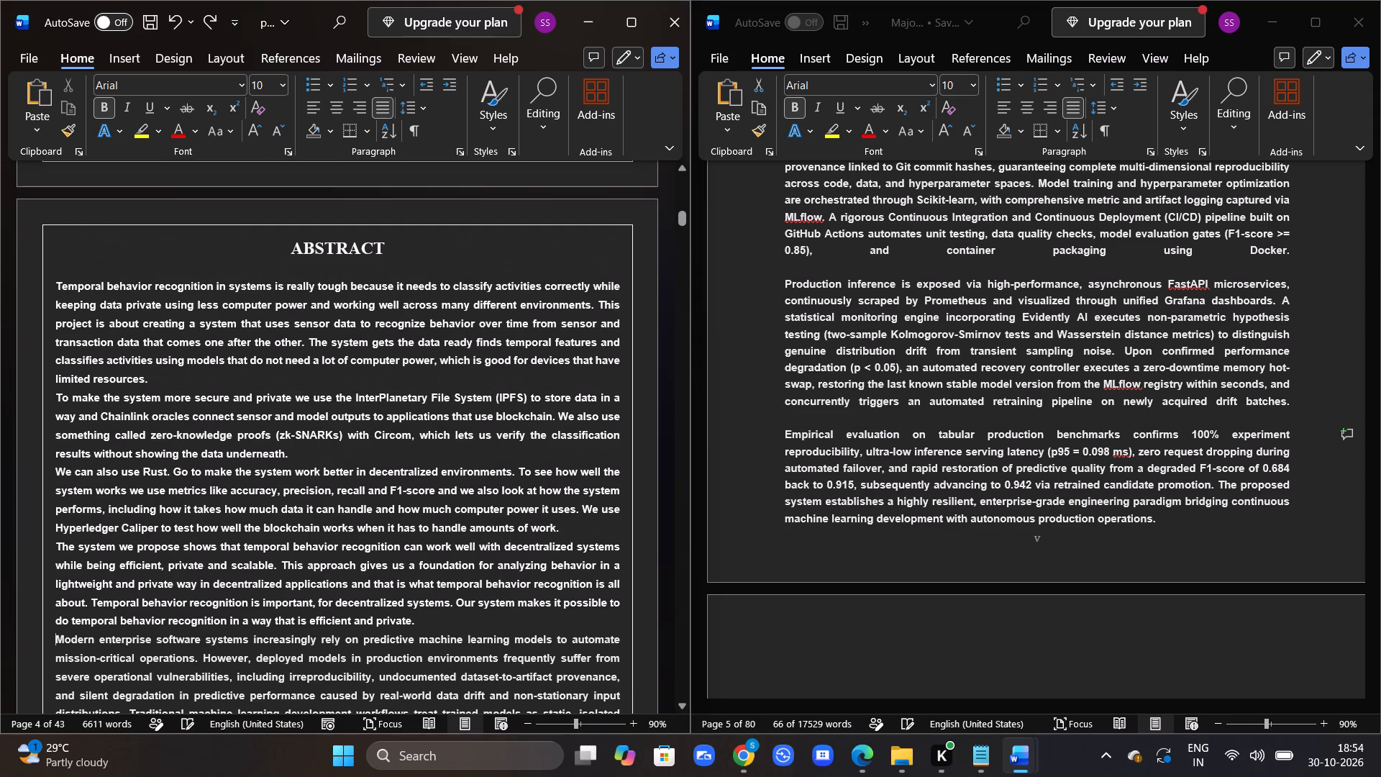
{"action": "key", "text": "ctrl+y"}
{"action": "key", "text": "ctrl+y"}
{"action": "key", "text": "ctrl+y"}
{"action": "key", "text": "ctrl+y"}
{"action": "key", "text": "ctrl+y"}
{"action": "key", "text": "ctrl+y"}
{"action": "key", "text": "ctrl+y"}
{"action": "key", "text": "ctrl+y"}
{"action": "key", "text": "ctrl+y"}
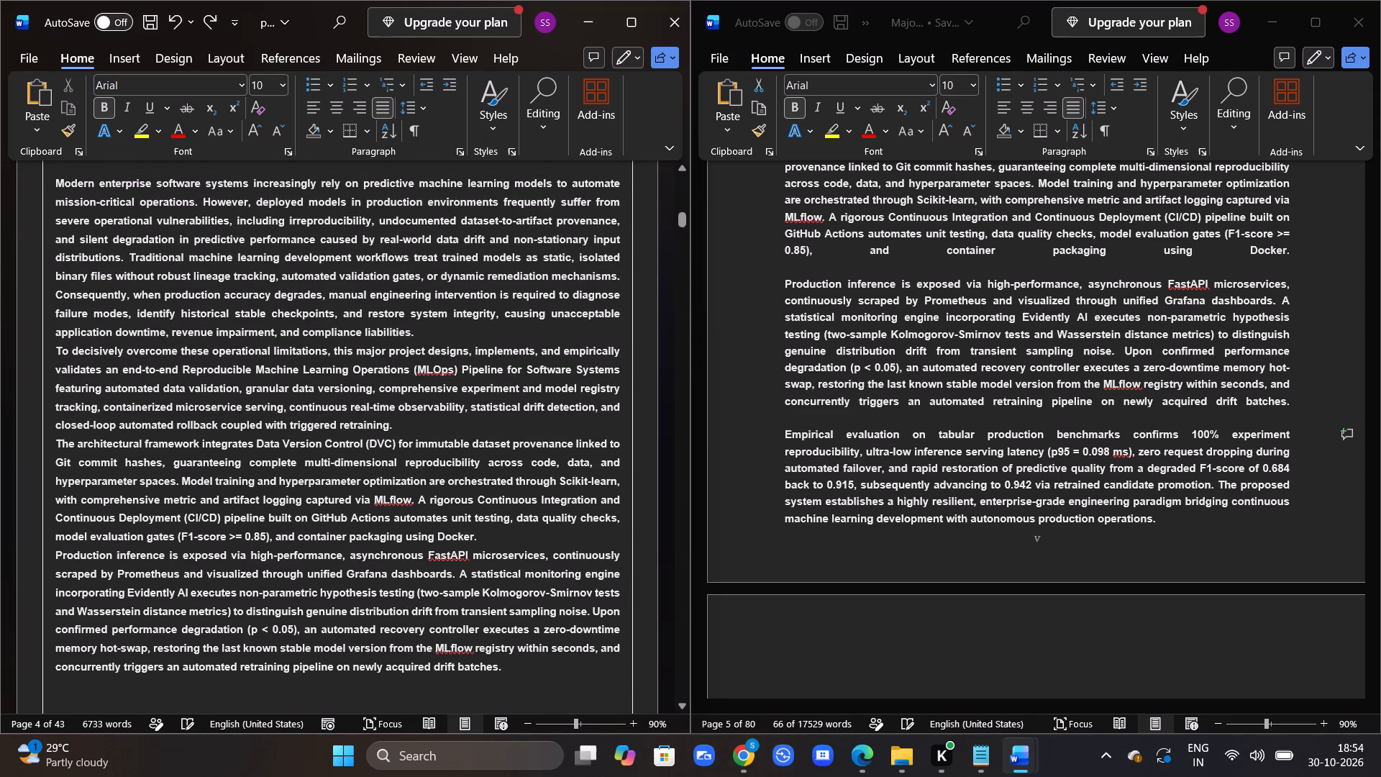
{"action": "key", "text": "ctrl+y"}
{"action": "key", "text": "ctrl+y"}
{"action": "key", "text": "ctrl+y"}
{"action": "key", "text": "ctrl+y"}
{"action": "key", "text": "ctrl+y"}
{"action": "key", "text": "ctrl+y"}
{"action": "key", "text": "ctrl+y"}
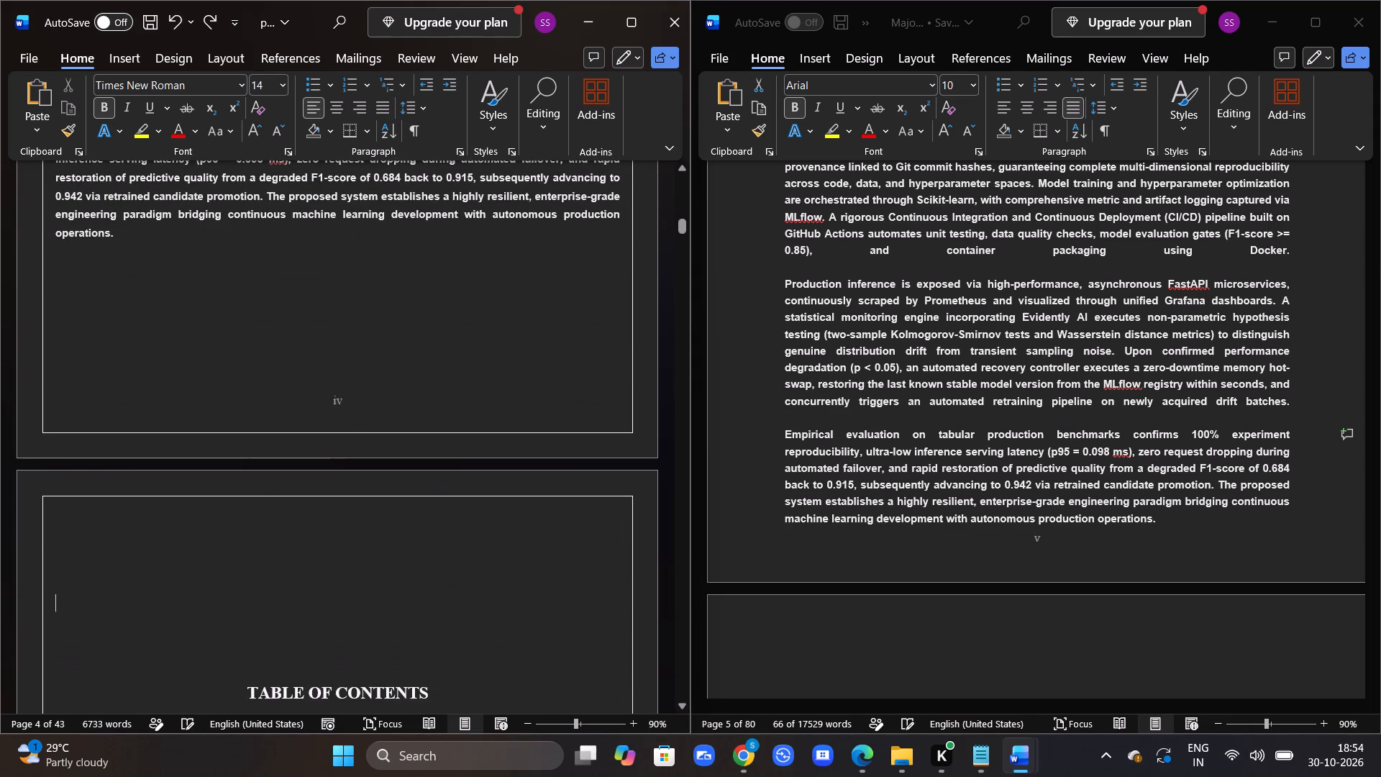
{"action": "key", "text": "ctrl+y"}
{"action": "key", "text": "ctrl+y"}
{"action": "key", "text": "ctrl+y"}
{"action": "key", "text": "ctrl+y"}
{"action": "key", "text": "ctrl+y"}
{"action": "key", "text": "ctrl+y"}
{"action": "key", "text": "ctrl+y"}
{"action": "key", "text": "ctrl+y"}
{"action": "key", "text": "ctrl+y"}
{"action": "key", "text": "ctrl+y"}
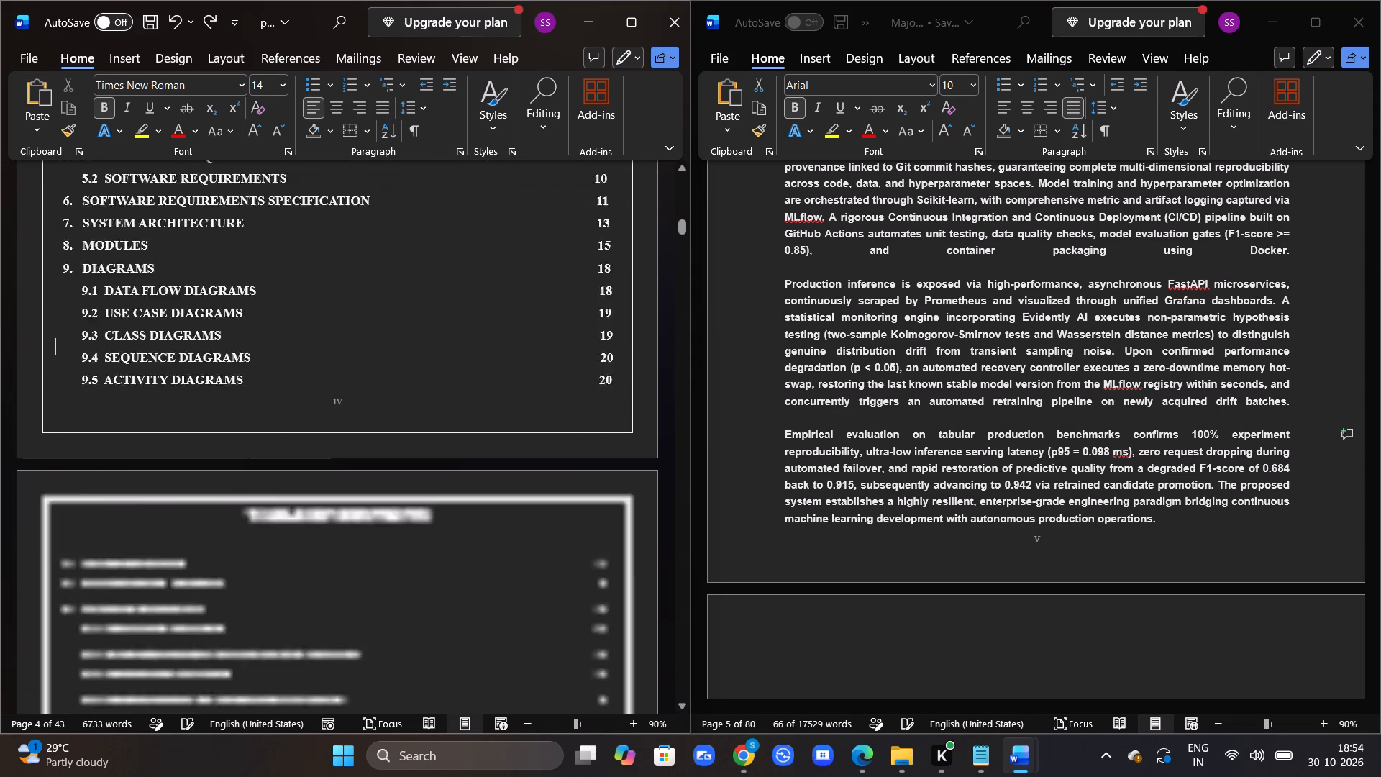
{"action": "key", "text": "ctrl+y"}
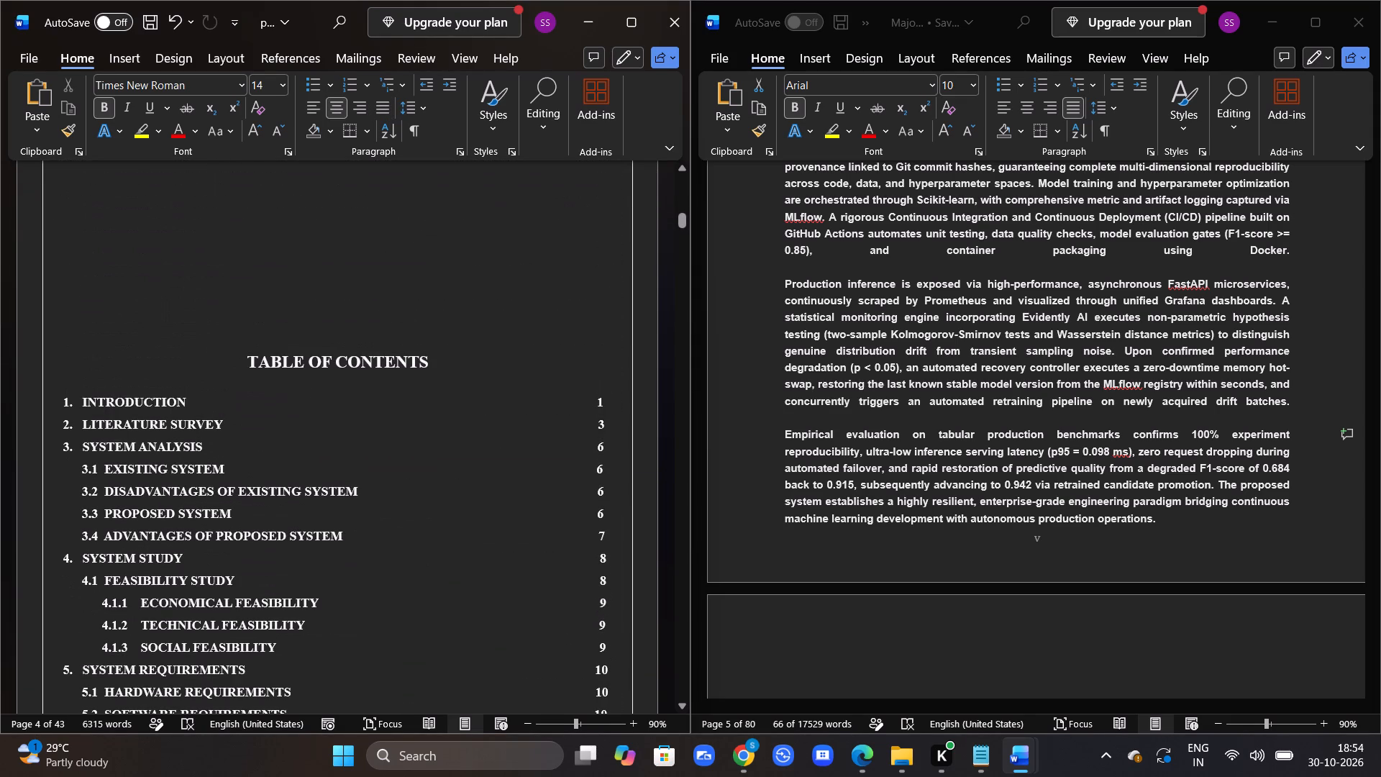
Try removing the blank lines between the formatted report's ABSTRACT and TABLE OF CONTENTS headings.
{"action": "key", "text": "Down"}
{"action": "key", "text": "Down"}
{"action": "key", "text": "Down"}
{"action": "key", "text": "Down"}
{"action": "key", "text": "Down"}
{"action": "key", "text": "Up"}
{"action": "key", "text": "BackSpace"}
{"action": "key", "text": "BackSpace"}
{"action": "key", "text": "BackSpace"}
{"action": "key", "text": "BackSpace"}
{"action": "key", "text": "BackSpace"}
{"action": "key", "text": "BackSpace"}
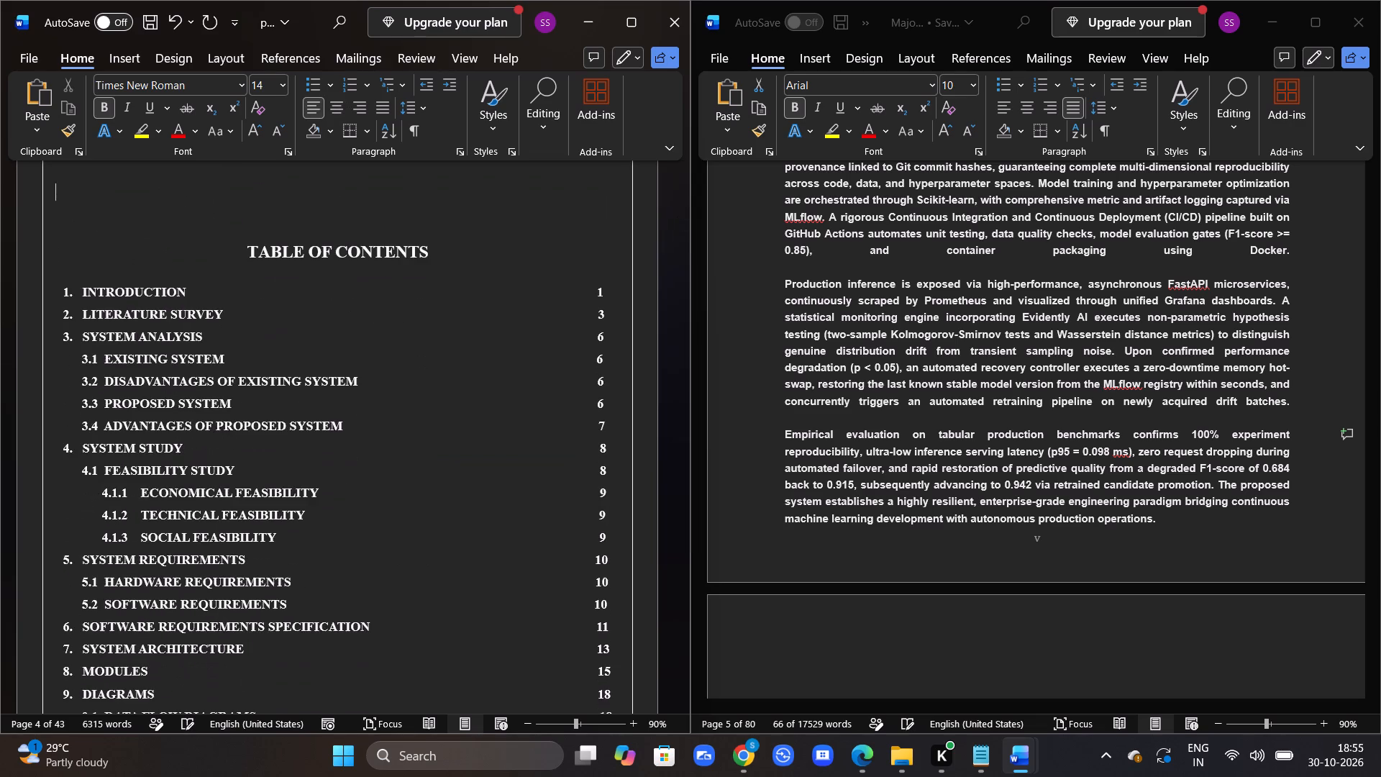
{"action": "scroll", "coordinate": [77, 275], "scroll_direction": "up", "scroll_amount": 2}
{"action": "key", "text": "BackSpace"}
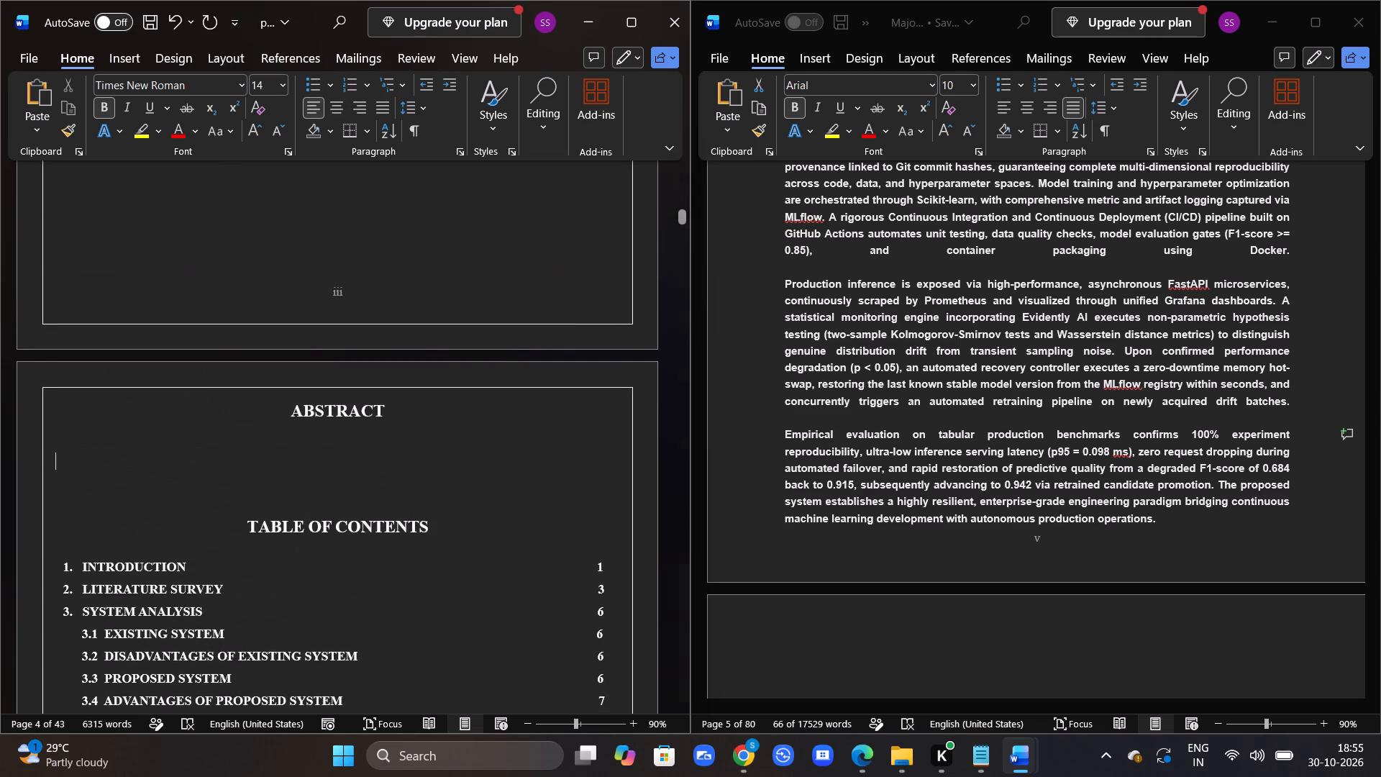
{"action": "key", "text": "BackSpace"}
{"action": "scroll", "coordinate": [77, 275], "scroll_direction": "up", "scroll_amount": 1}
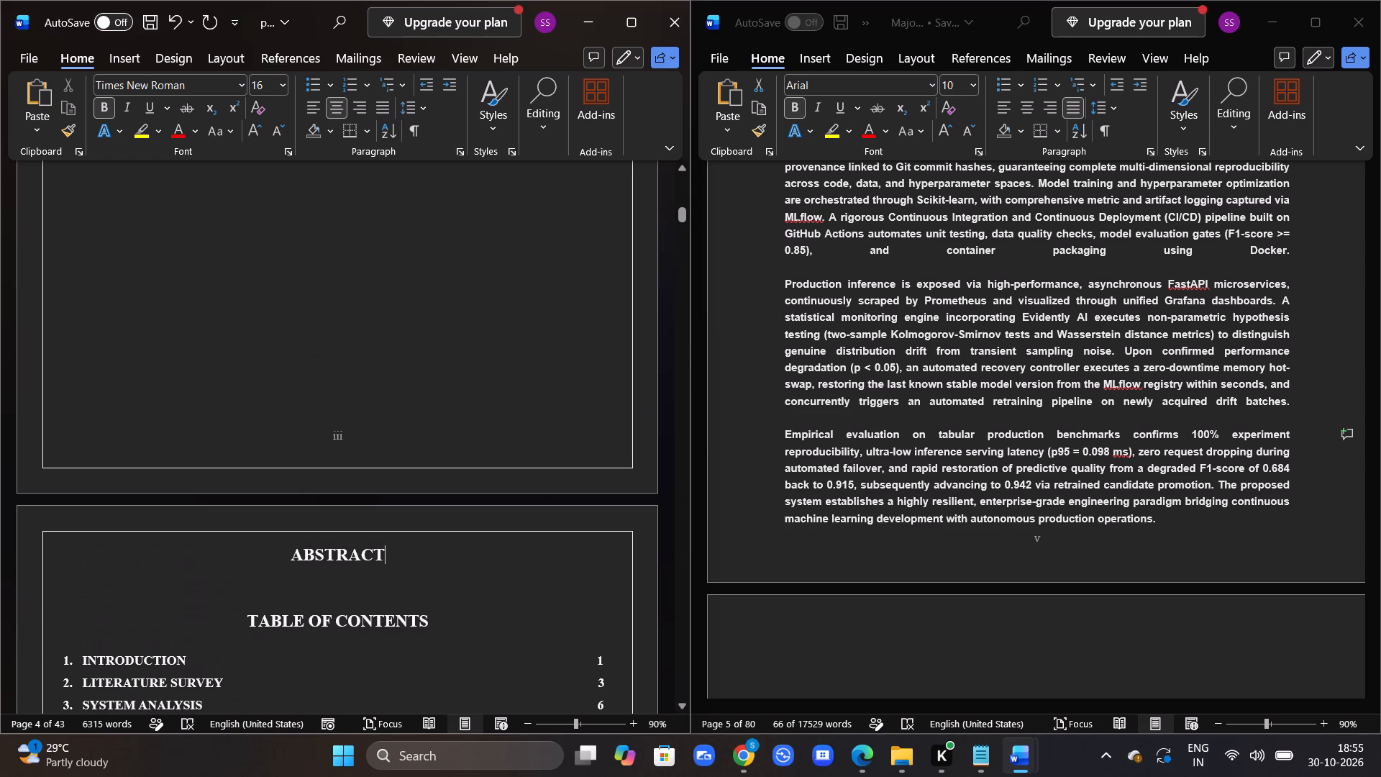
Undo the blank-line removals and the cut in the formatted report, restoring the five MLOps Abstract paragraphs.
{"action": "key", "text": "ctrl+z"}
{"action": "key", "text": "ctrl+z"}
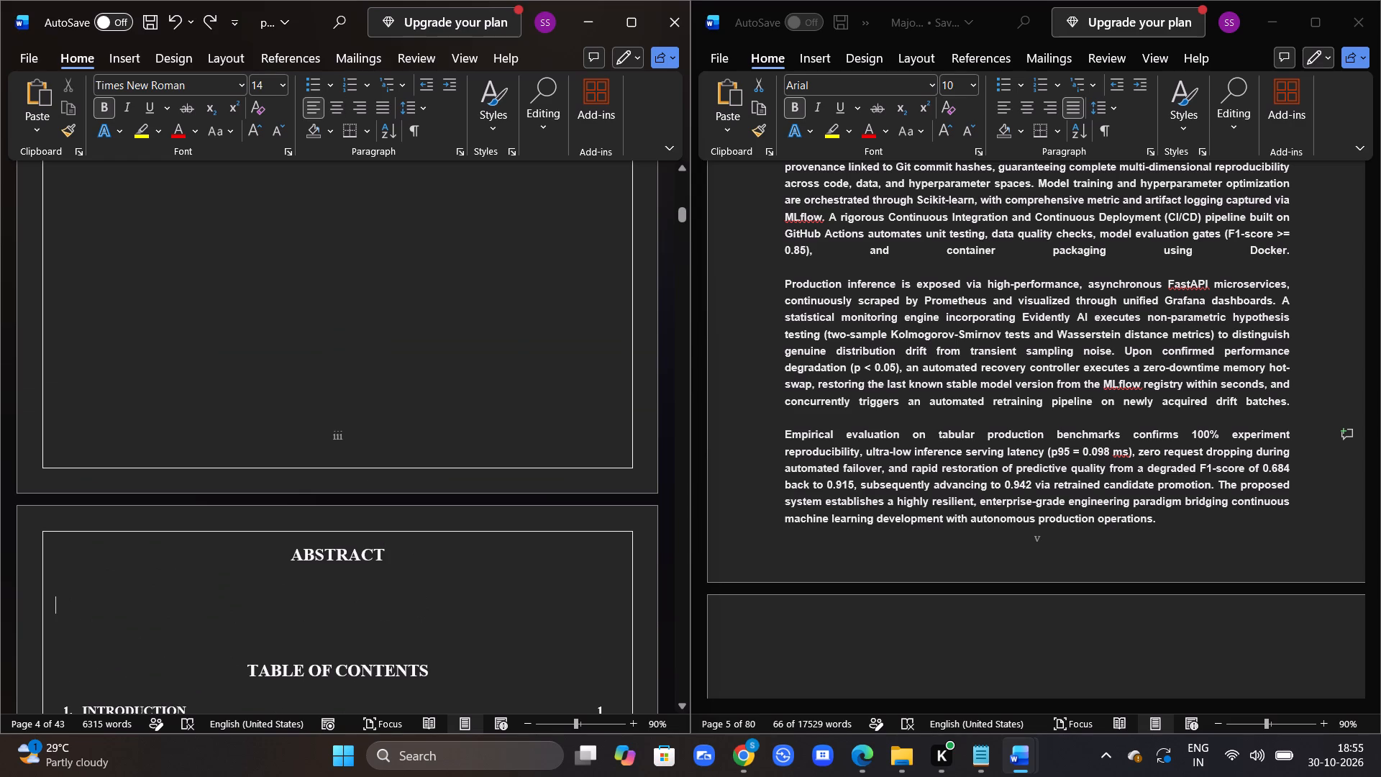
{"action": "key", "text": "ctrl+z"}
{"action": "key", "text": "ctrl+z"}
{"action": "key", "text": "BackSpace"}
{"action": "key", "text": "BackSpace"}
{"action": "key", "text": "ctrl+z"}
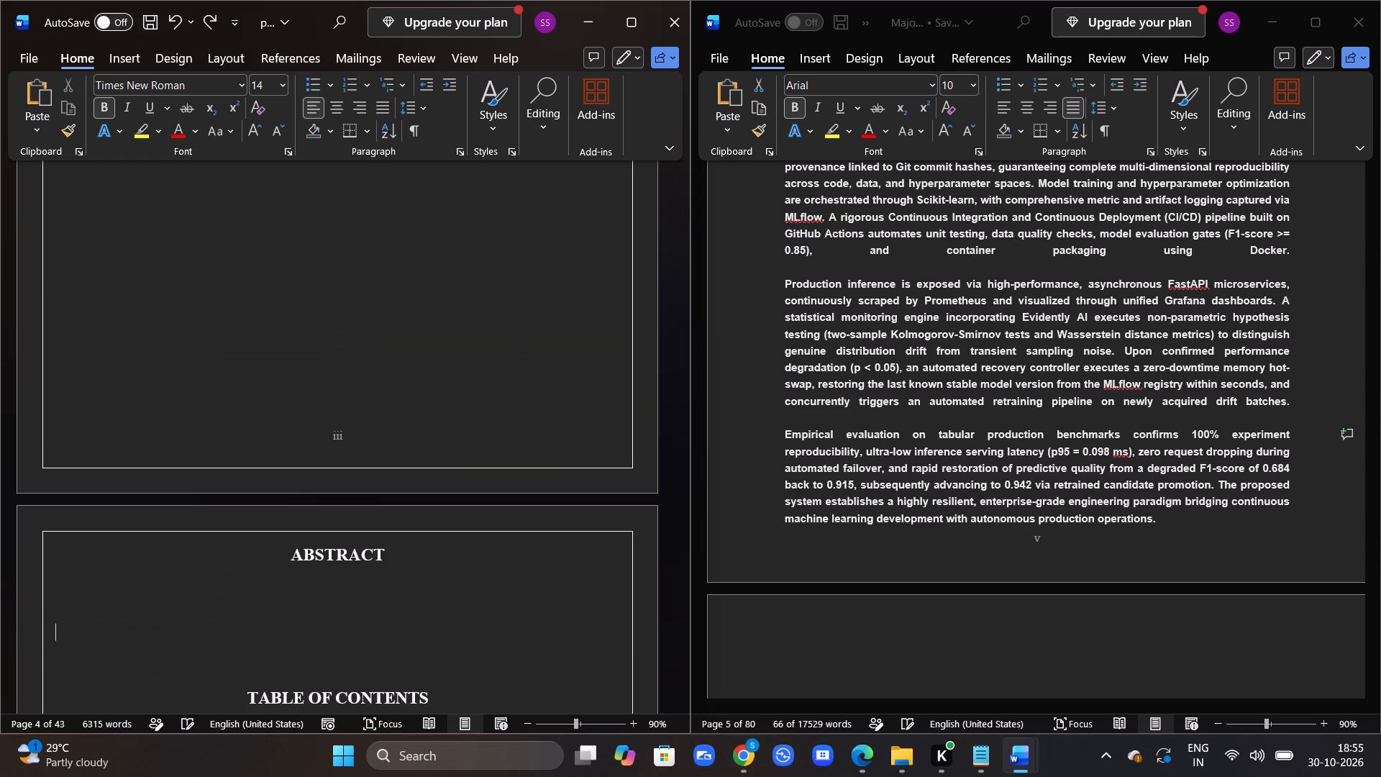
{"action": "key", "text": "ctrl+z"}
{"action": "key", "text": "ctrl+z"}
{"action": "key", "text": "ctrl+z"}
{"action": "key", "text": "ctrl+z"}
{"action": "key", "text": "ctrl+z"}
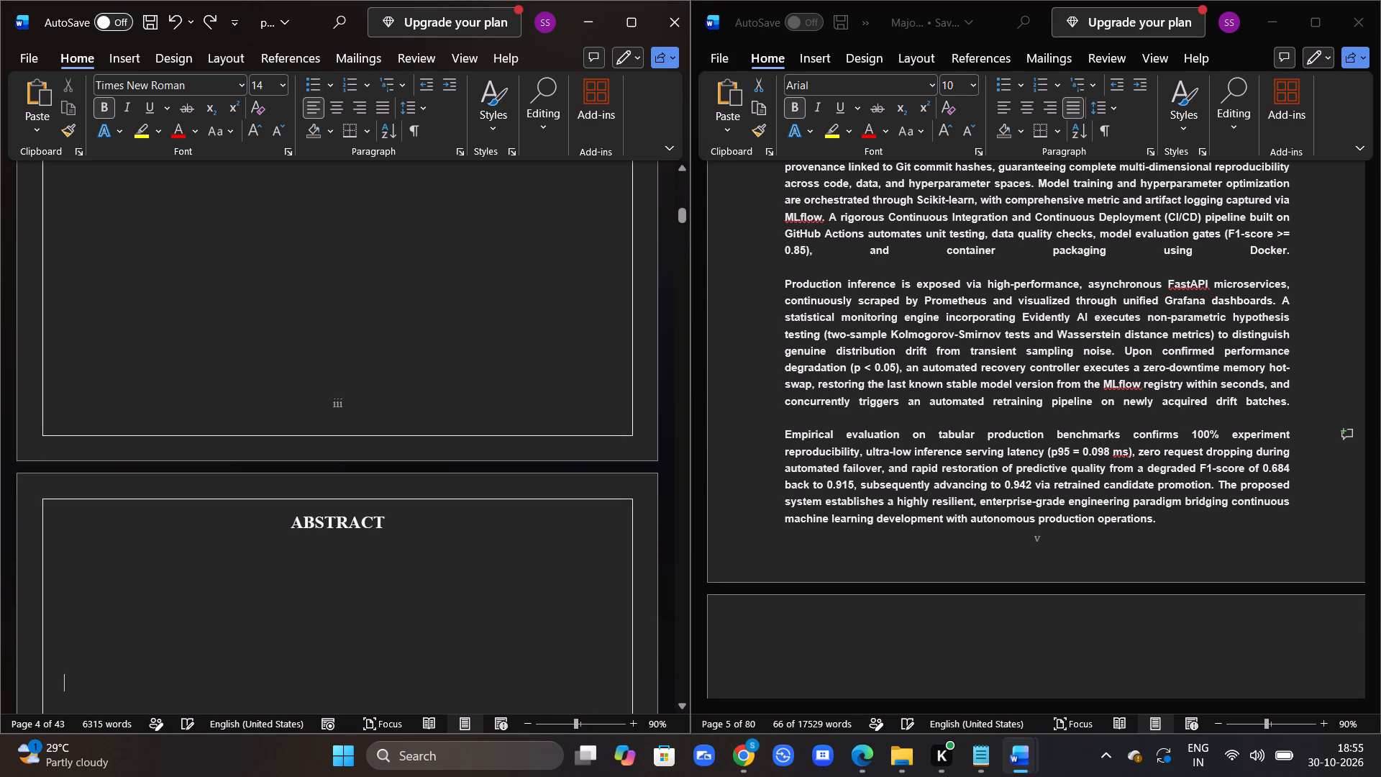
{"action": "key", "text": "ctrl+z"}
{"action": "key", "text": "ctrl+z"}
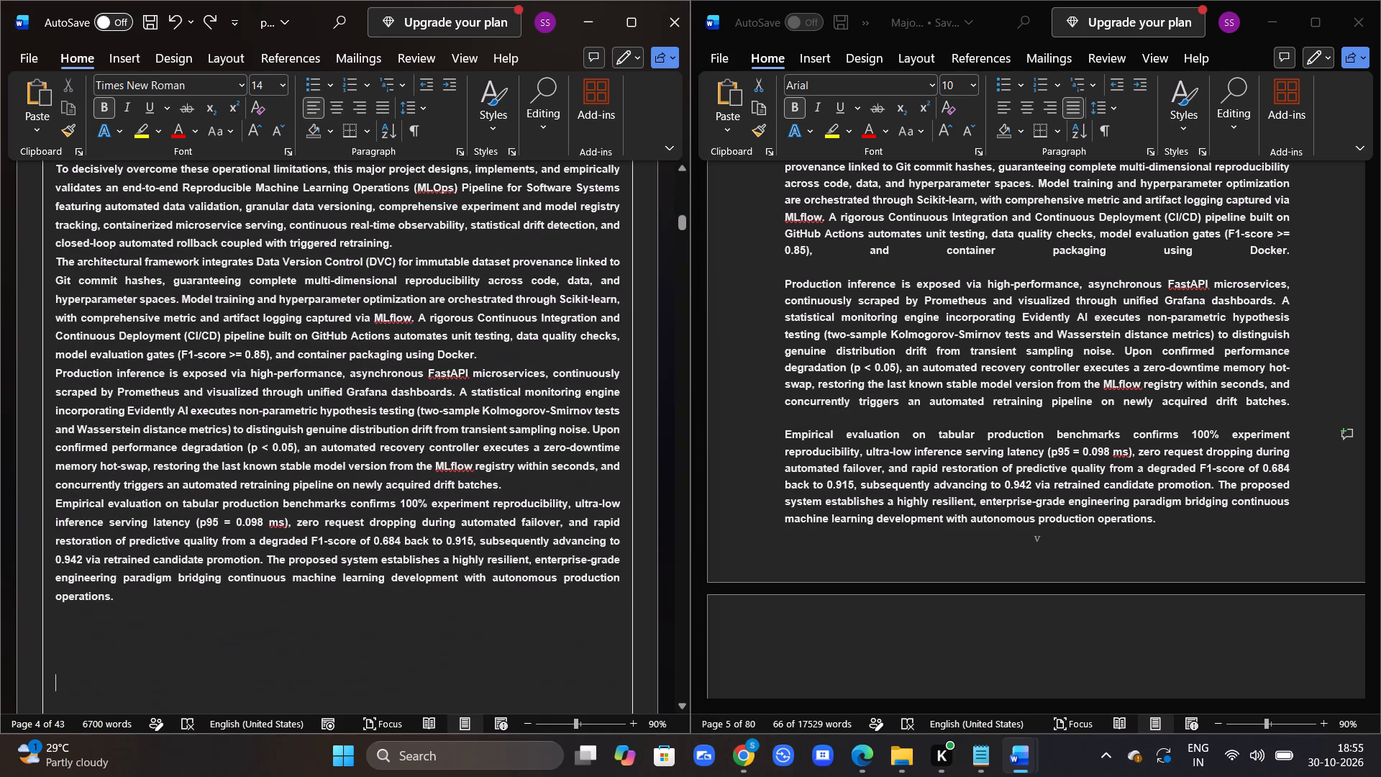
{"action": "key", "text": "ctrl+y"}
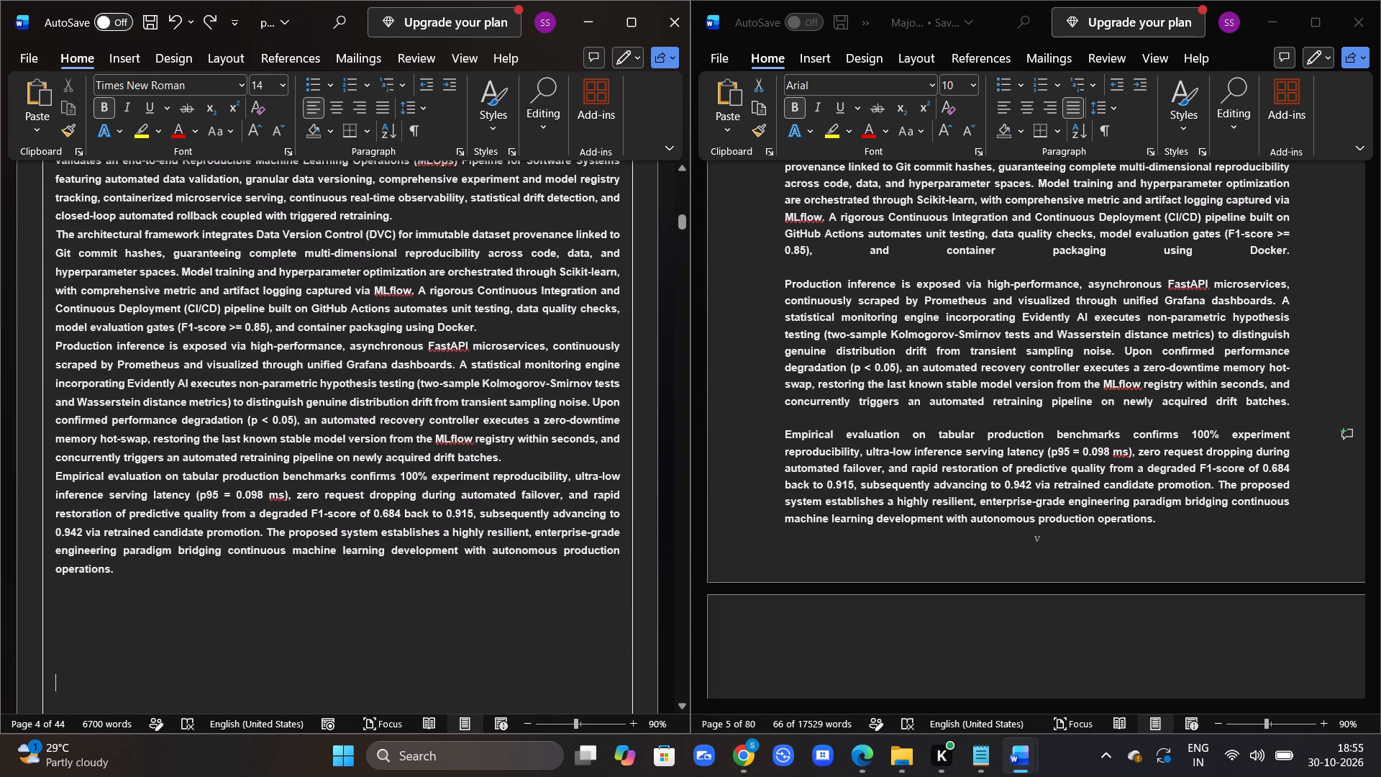
Adjust the blank lines after the formatted report's last Abstract paragraph so TABLE OF CONTENTS starts at the top of the next page.
{"action": "scroll", "coordinate": [77, 275], "scroll_direction": "down", "scroll_amount": 1}
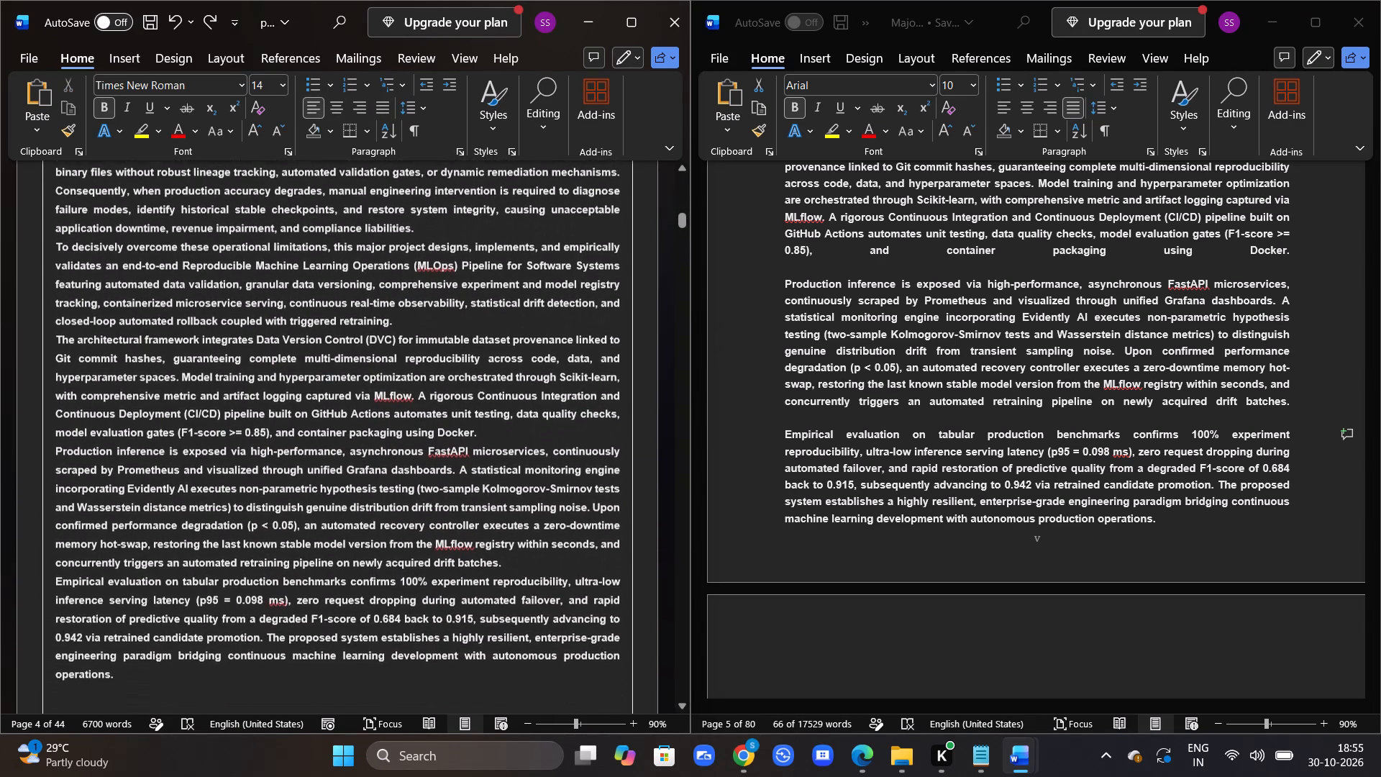
{"action": "scroll", "coordinate": [77, 275], "scroll_direction": "down", "scroll_amount": 3}
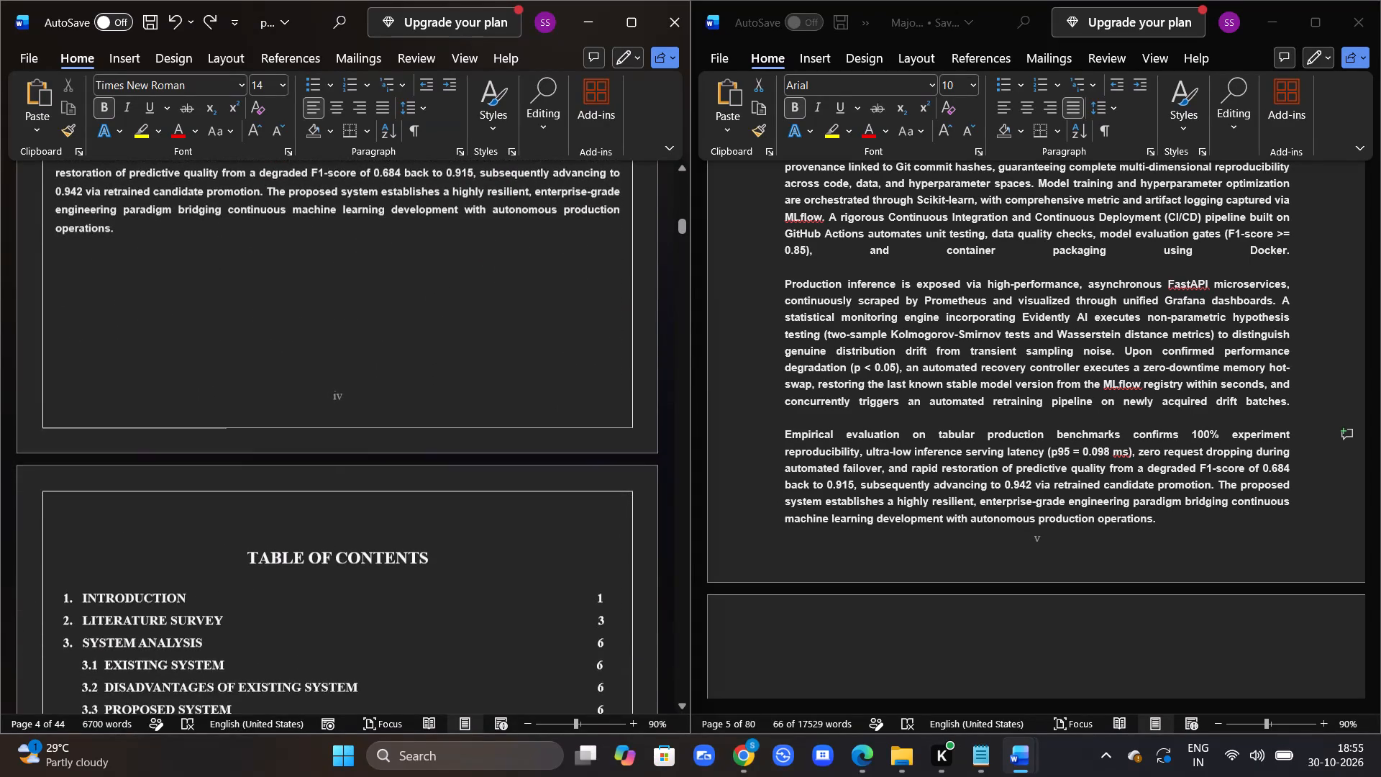
{"action": "left_click", "coordinate": [160, 311]}
{"action": "key", "text": "Return"}
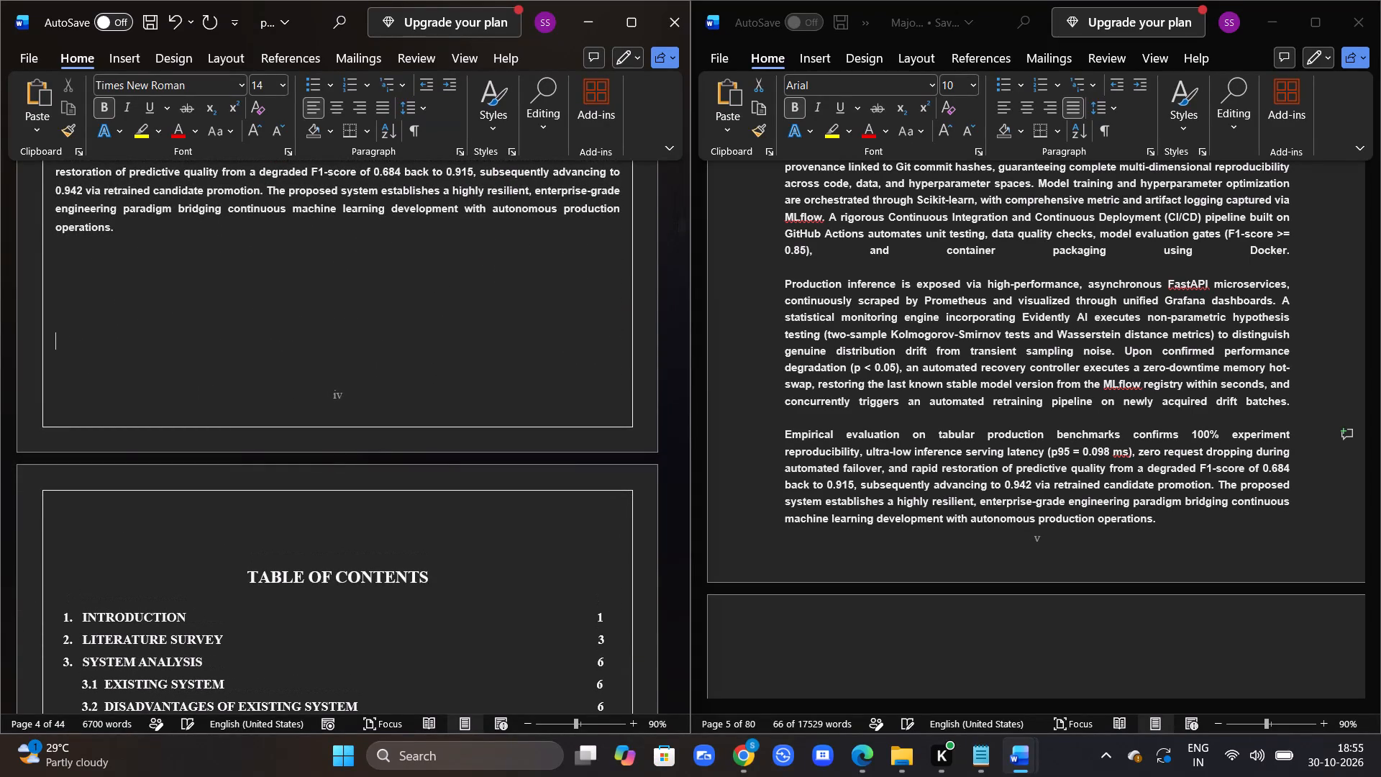
{"action": "key", "text": "Down"}
{"action": "key", "text": "Down"}
{"action": "key", "text": "Down"}
{"action": "key", "text": "BackSpace"}
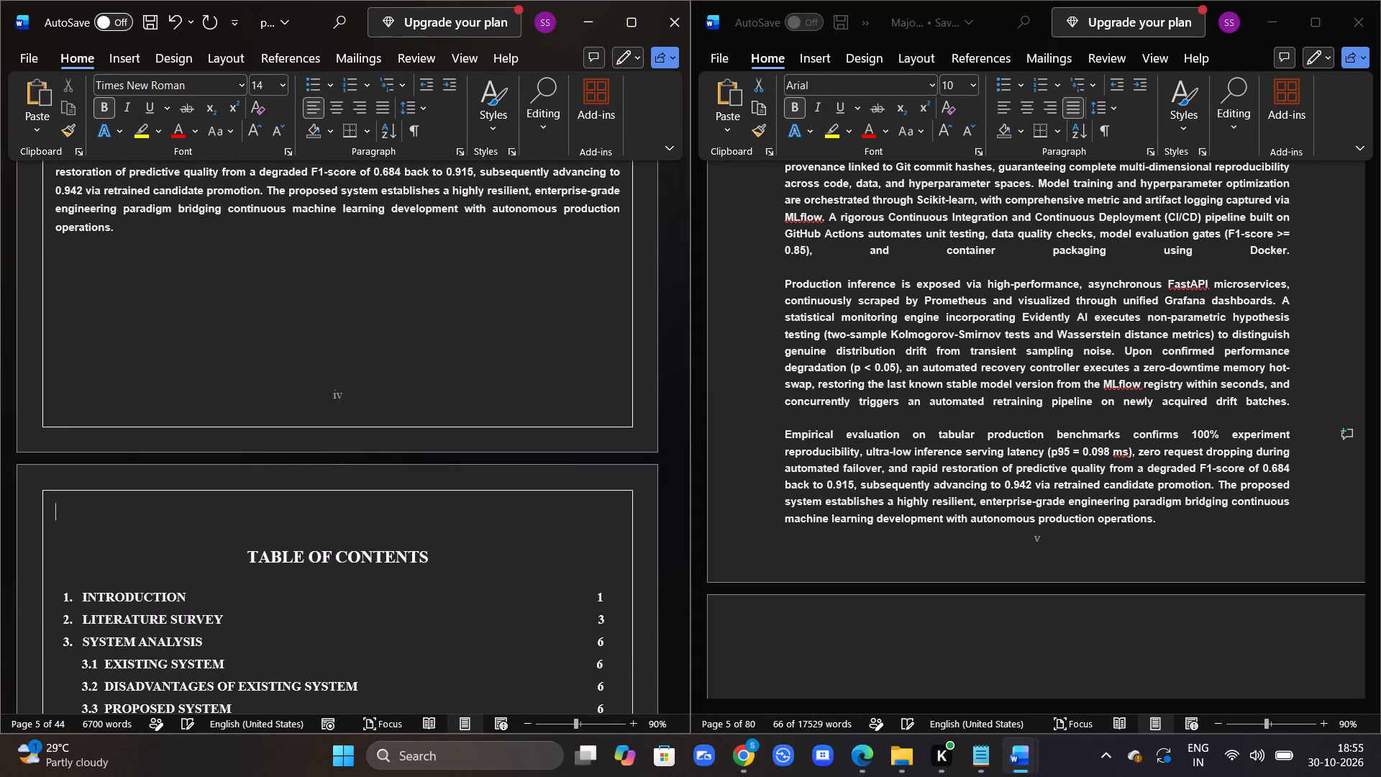
{"action": "key", "text": "BackSpace"}
{"action": "key", "text": "BackSpace"}
{"action": "key", "text": "BackSpace"}
{"action": "key", "text": "Return"}
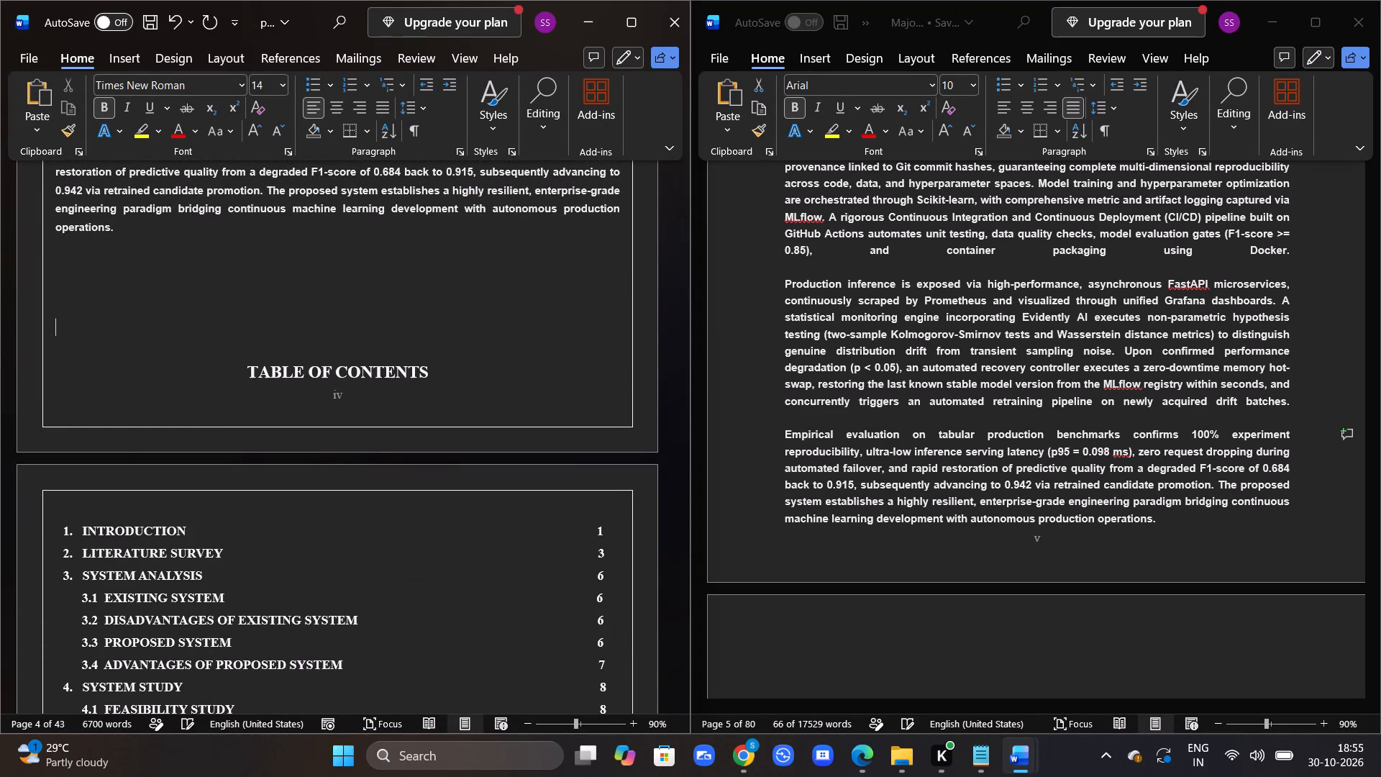
{"action": "key", "text": "Return"}
{"action": "scroll", "coordinate": [160, 311], "scroll_direction": "down", "scroll_amount": 1}
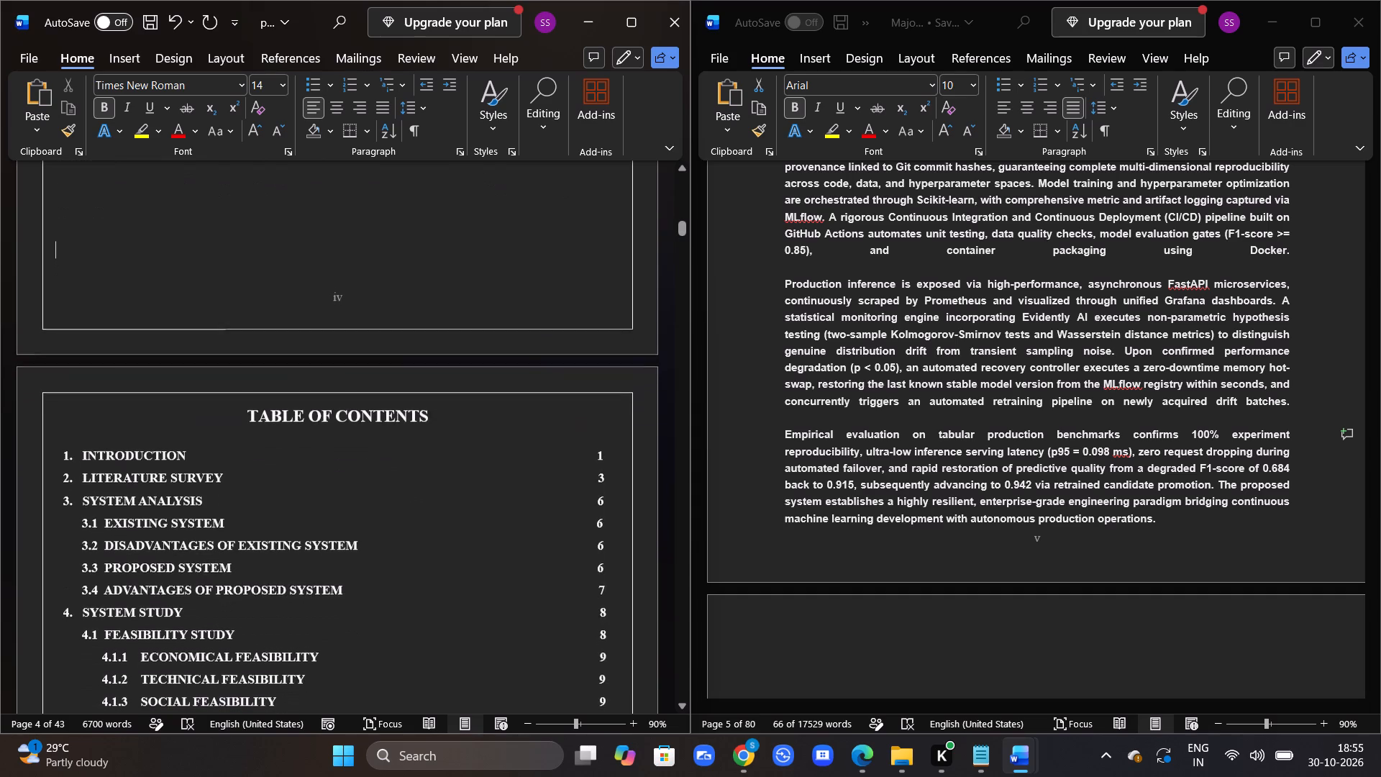
{"action": "scroll", "coordinate": [160, 311], "scroll_direction": "down", "scroll_amount": 1}
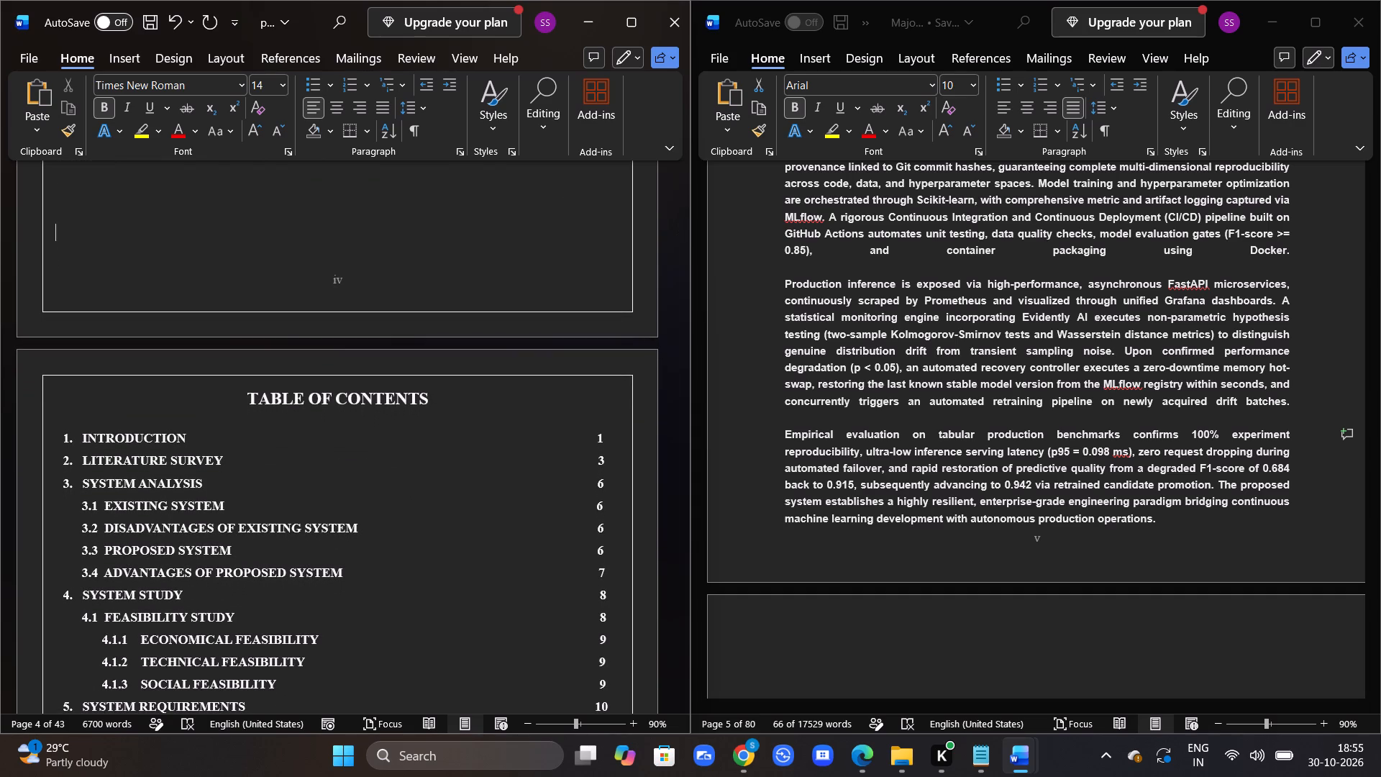
Examine the MLOps report's table of contents against the formatted report's TABLE OF CONTENTS page.
{"action": "scroll", "coordinate": [836, 407], "scroll_direction": "down", "scroll_amount": 5}
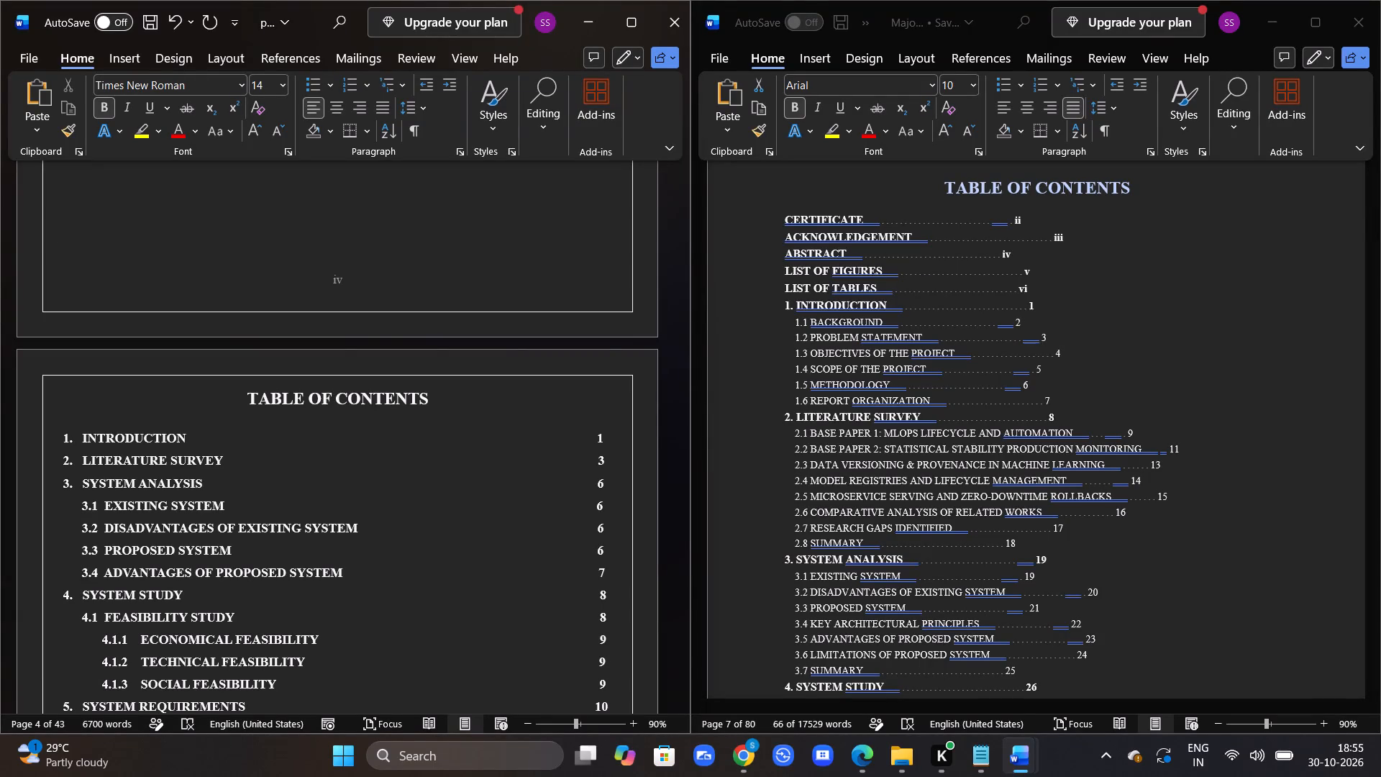
{"action": "scroll", "coordinate": [886, 416], "scroll_direction": "down", "scroll_amount": 1}
{"action": "scroll", "coordinate": [516, 483], "scroll_direction": "down", "scroll_amount": 1}
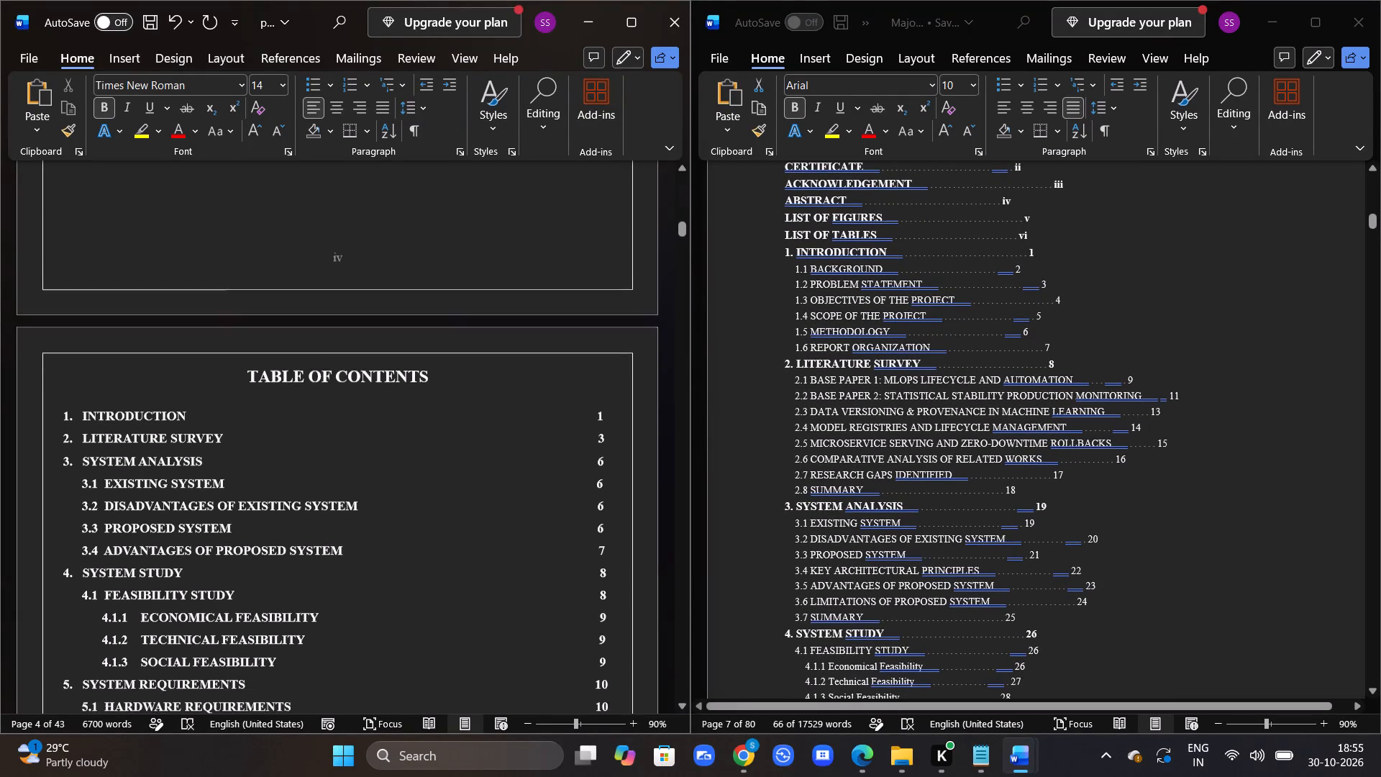
{"action": "scroll", "coordinate": [516, 483], "scroll_direction": "down", "scroll_amount": 1}
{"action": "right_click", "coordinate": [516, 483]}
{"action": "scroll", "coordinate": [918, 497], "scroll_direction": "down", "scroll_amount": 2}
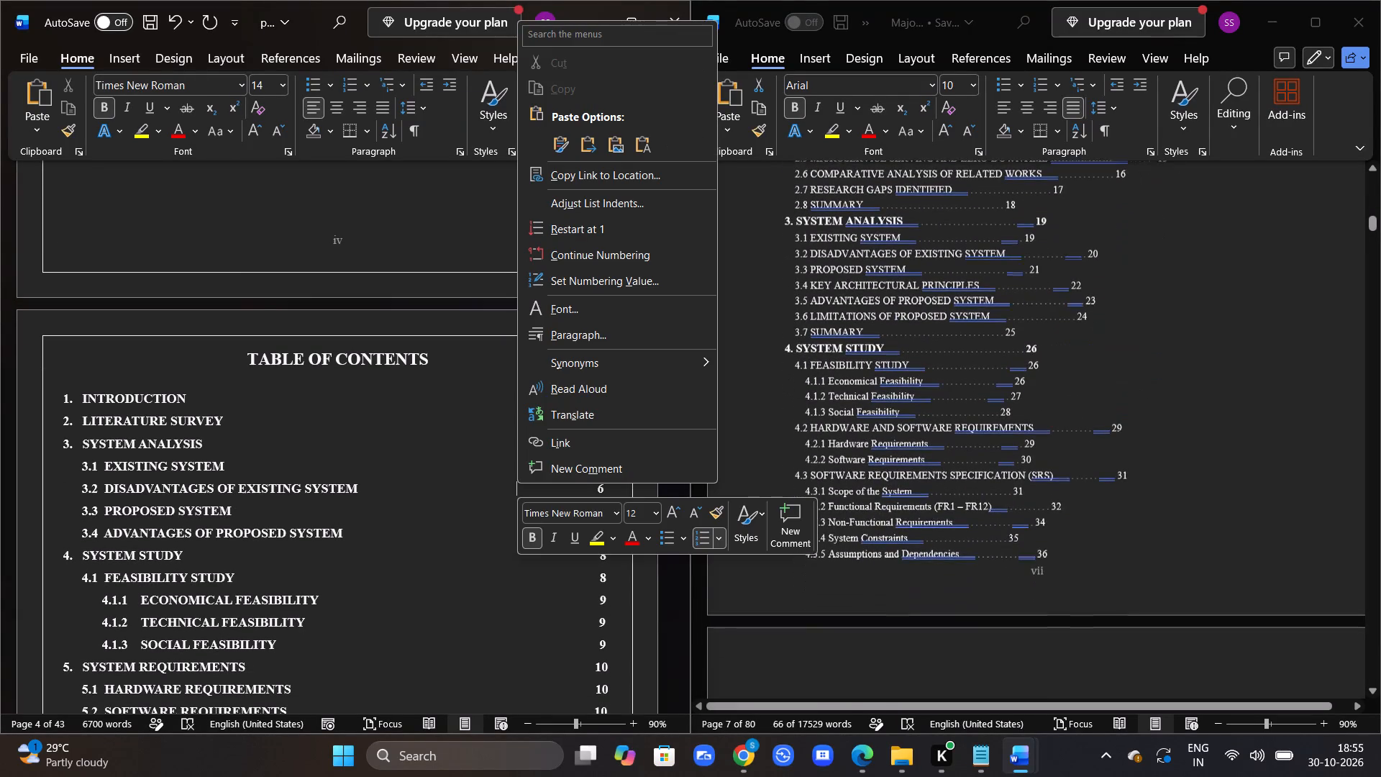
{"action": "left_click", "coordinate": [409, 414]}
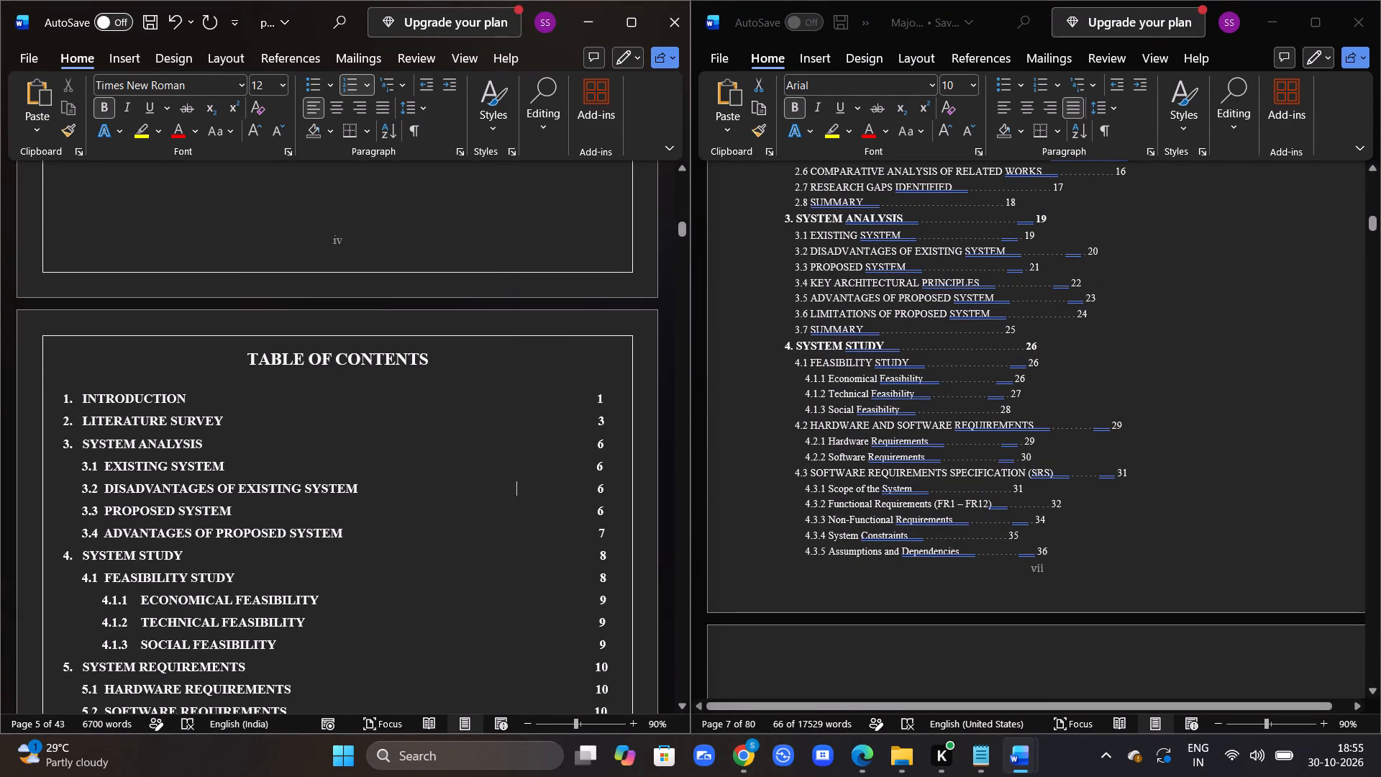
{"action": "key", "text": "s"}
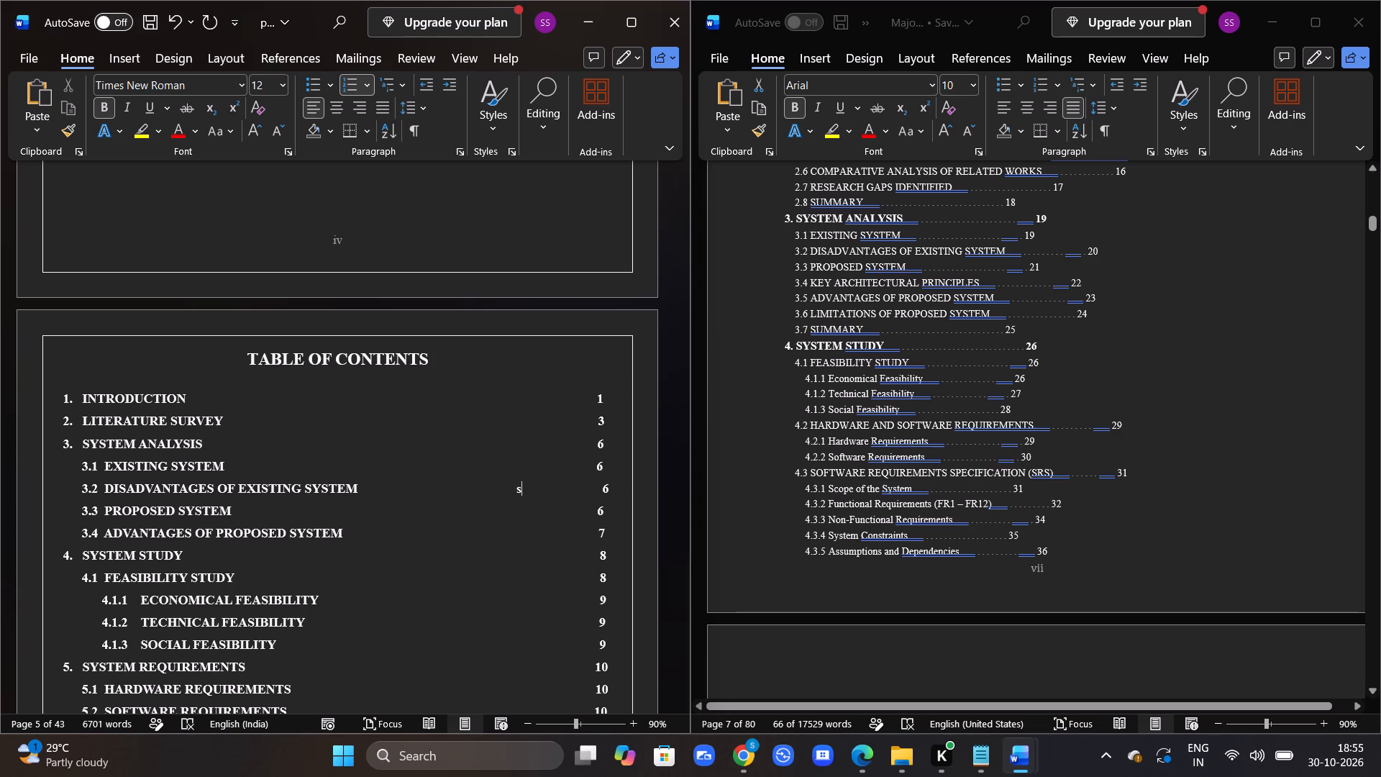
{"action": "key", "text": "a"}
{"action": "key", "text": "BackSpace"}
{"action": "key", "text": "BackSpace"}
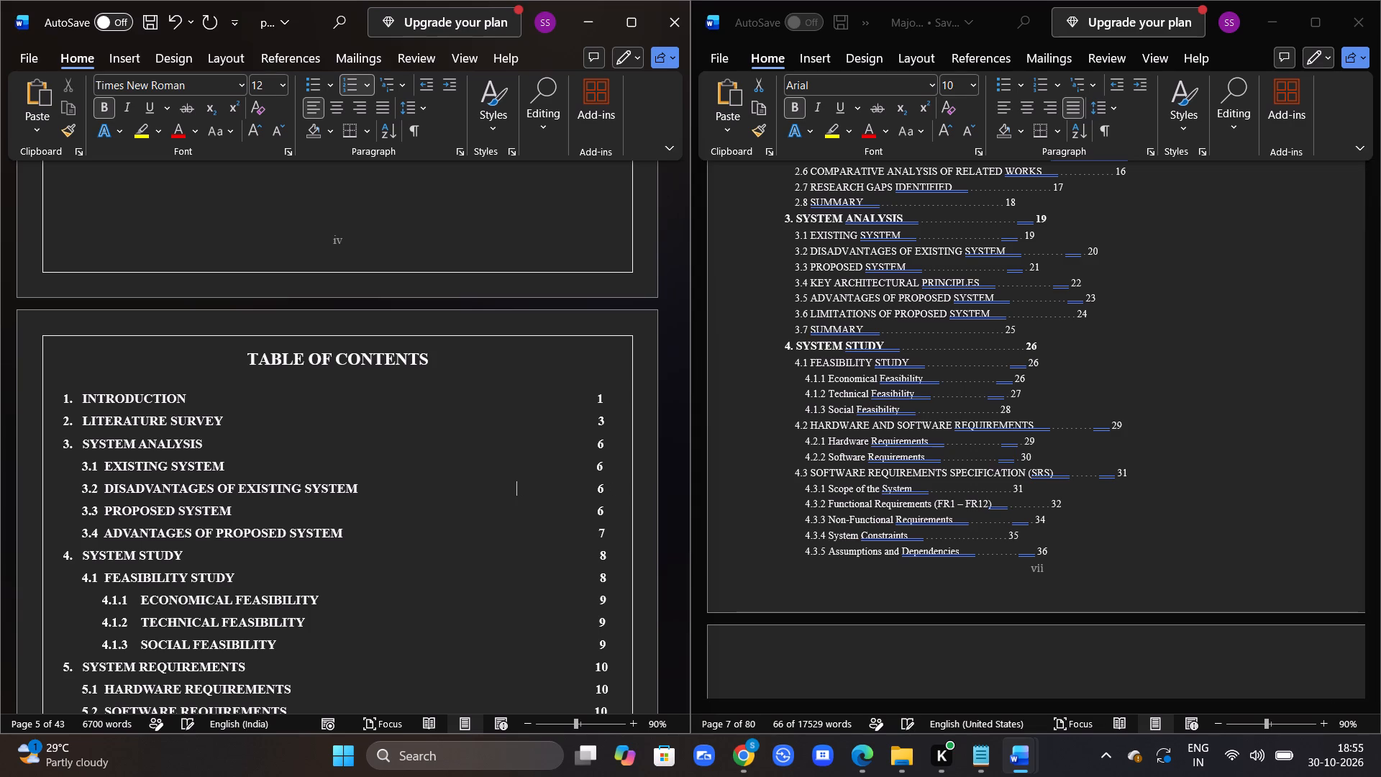
Examine the rest of the MLOps report's table of contents, from SYSTEM STUDY through to its last entries.
{"action": "scroll", "coordinate": [584, 557], "scroll_direction": "down", "scroll_amount": 1}
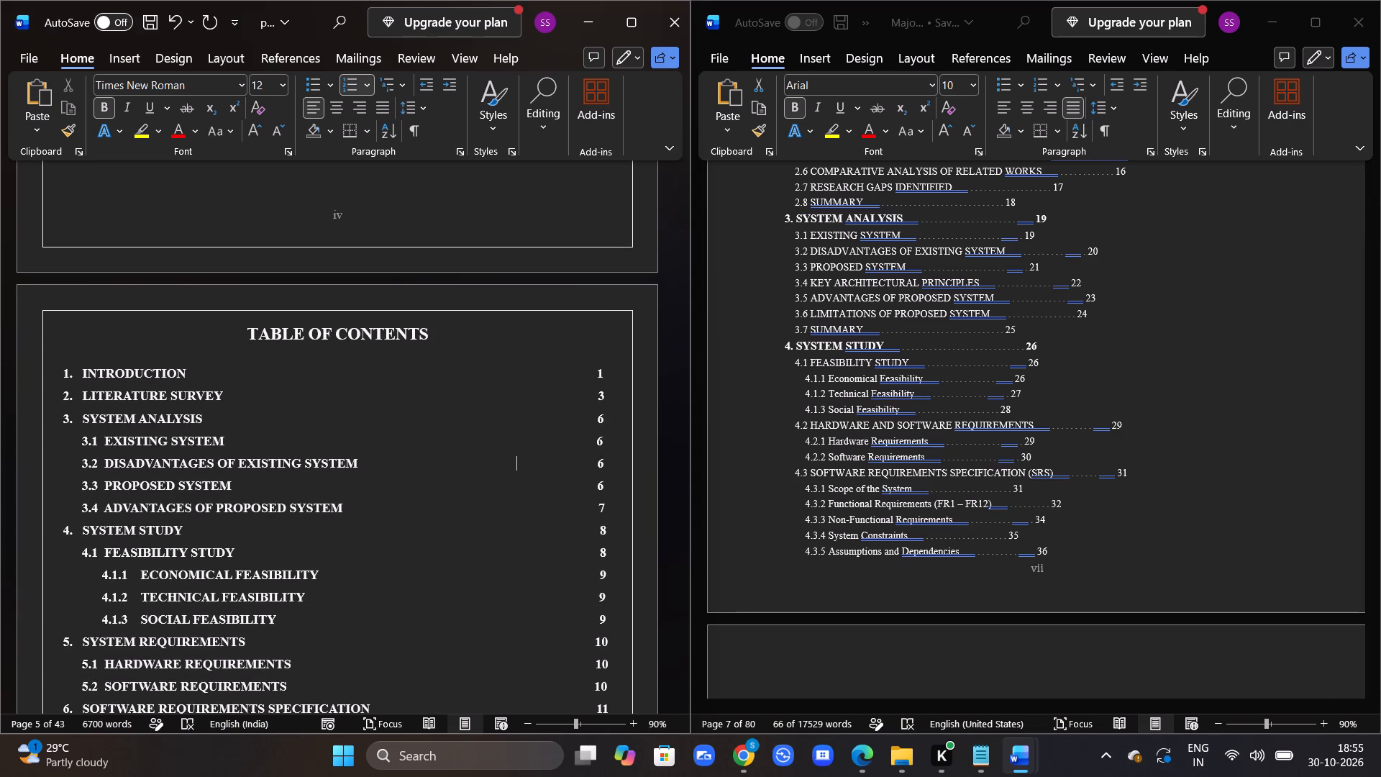
{"action": "scroll", "coordinate": [791, 512], "scroll_direction": "down", "scroll_amount": 4}
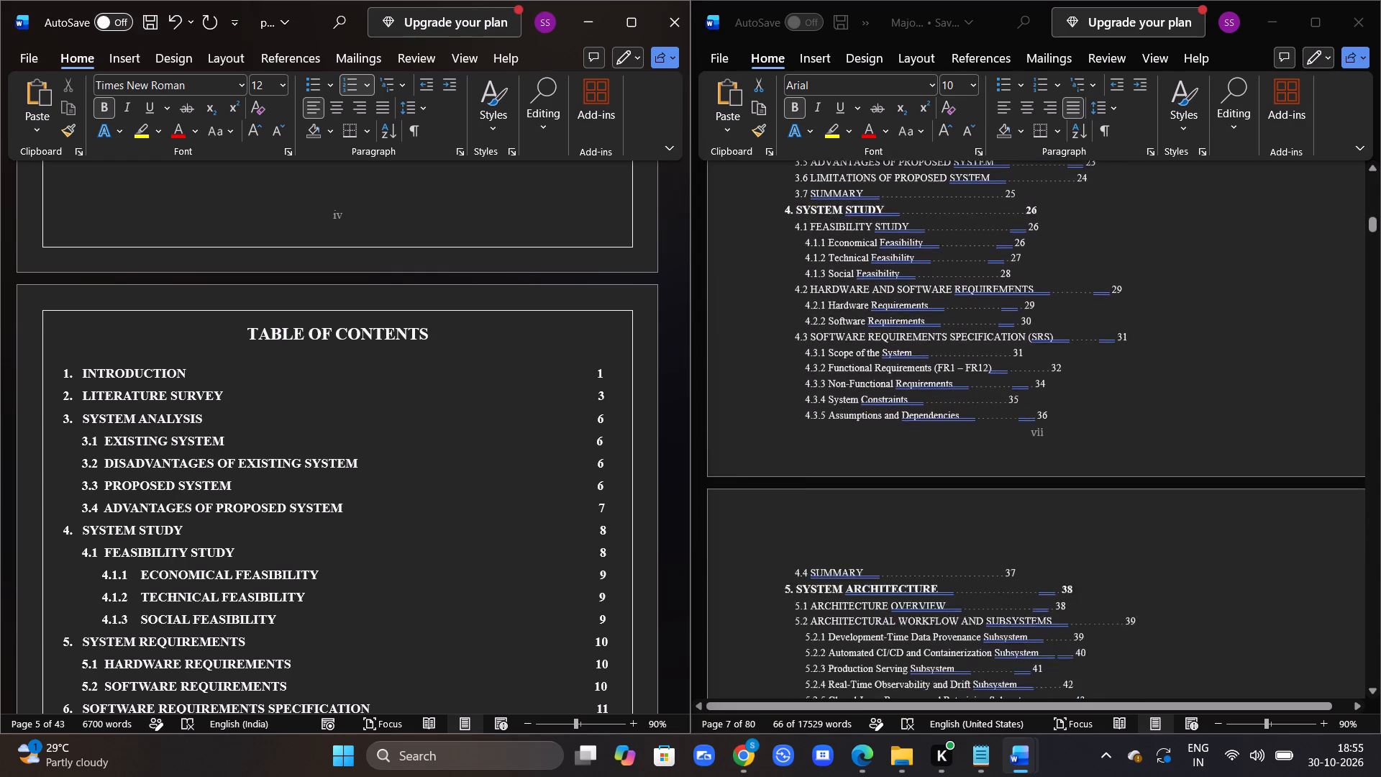
{"action": "scroll", "coordinate": [791, 512], "scroll_direction": "down", "scroll_amount": 5}
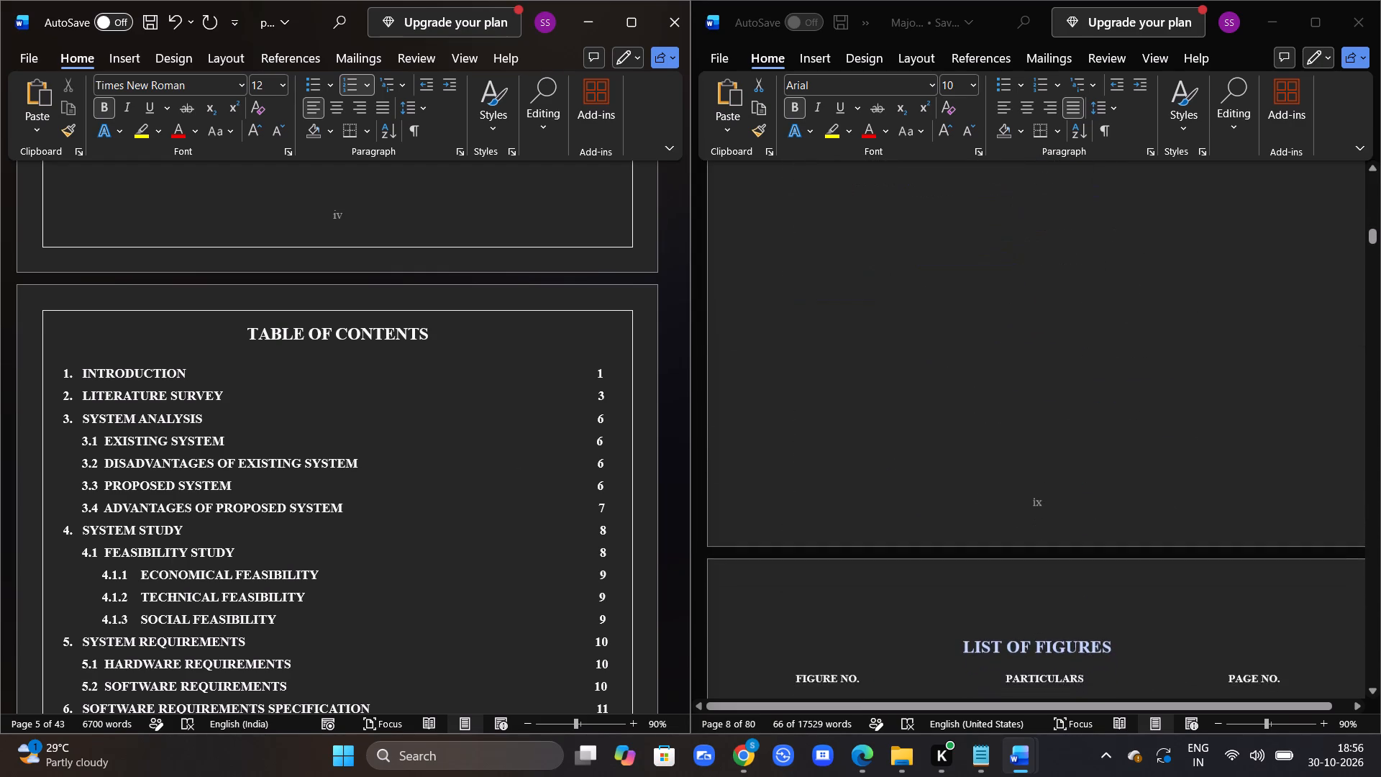
Compare the LIST OF FIGURES in both reports and review the MLOps report's list of tables.
{"action": "scroll", "coordinate": [791, 512], "scroll_direction": "down", "scroll_amount": 3}
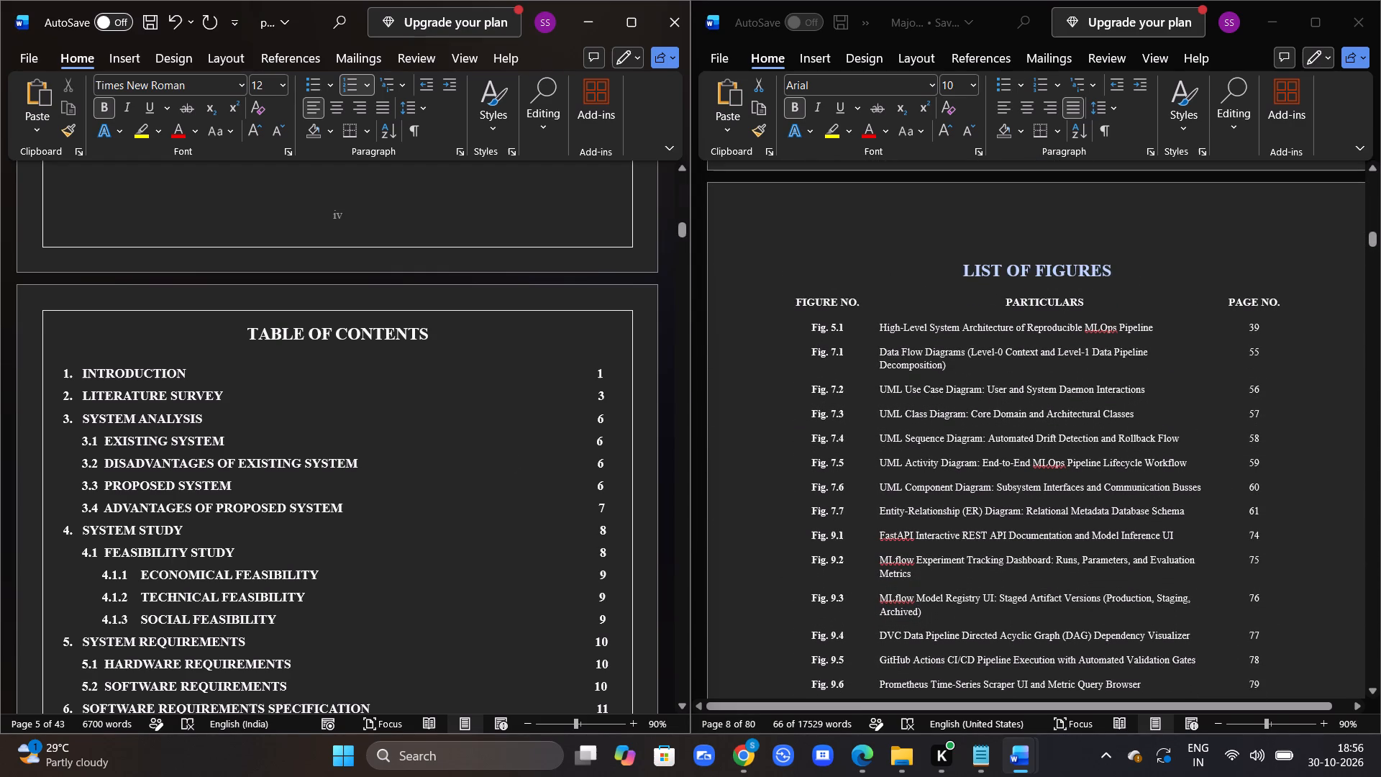
{"action": "scroll", "coordinate": [505, 489], "scroll_direction": "down", "scroll_amount": 3}
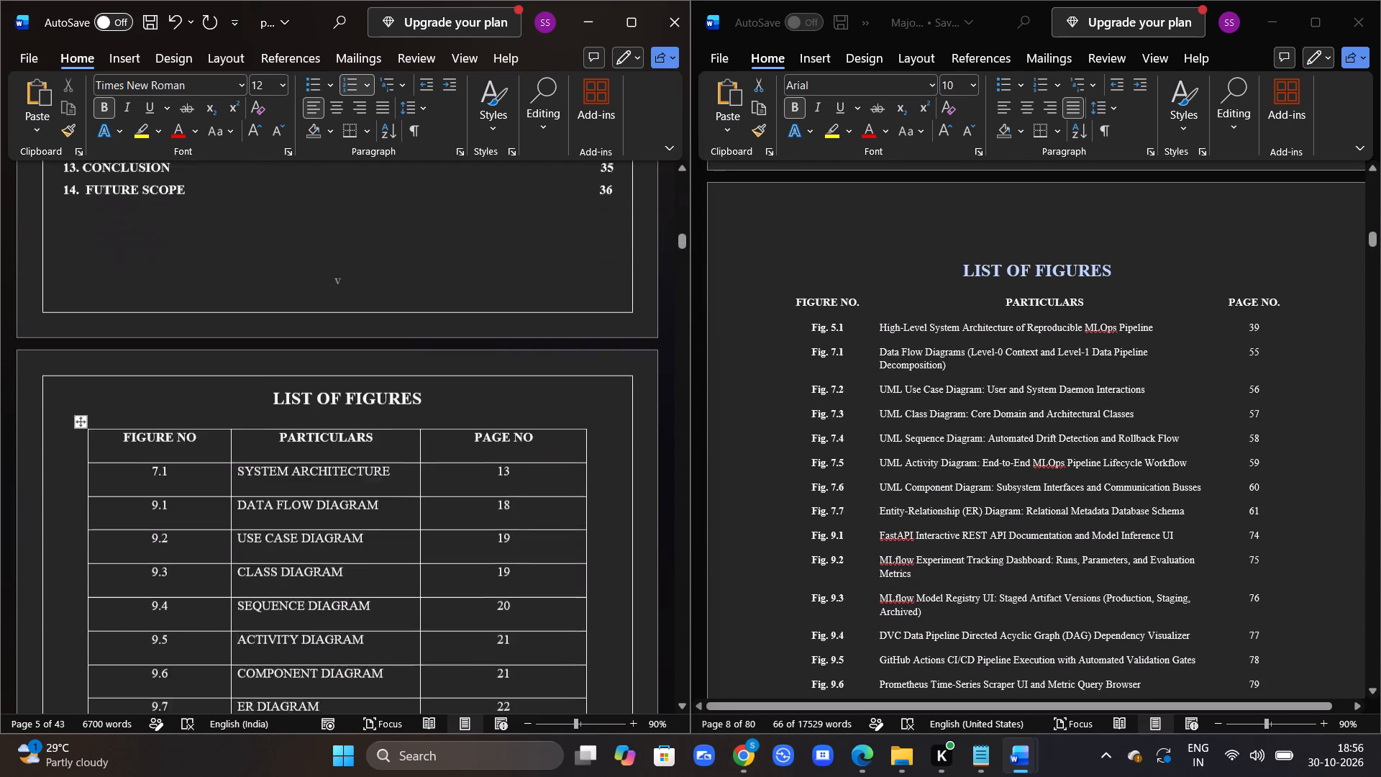
{"action": "scroll", "coordinate": [505, 489], "scroll_direction": "down", "scroll_amount": 1}
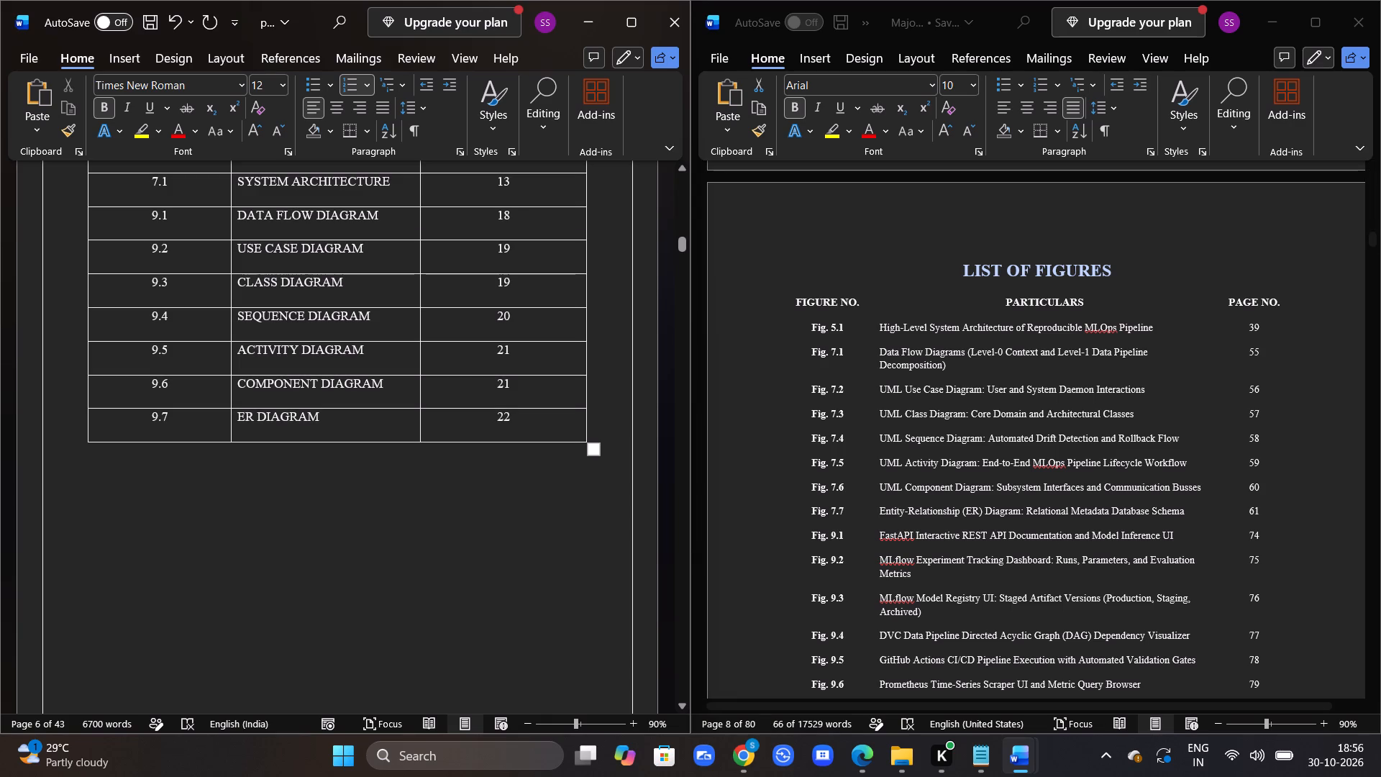
{"action": "scroll", "coordinate": [885, 448], "scroll_direction": "down", "scroll_amount": 1}
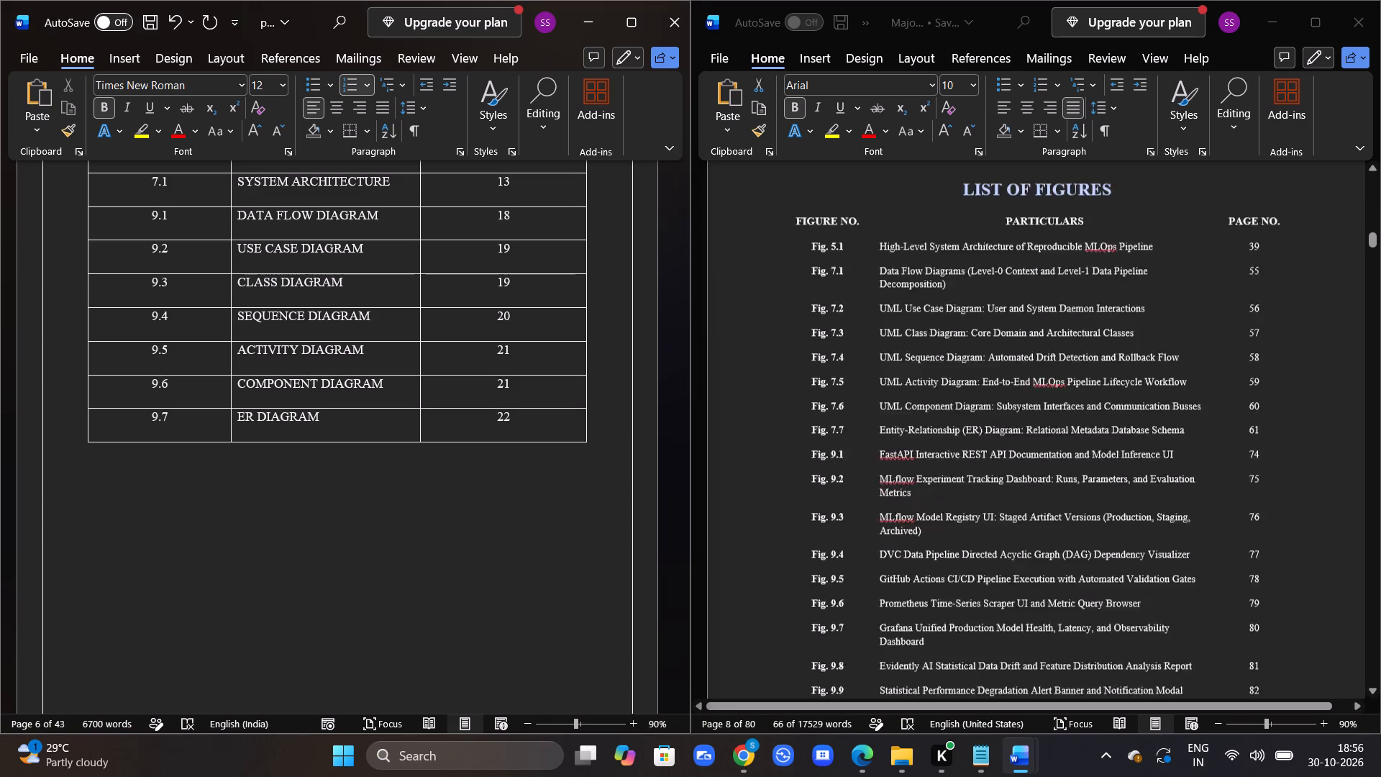
{"action": "scroll", "coordinate": [885, 448], "scroll_direction": "down", "scroll_amount": 4}
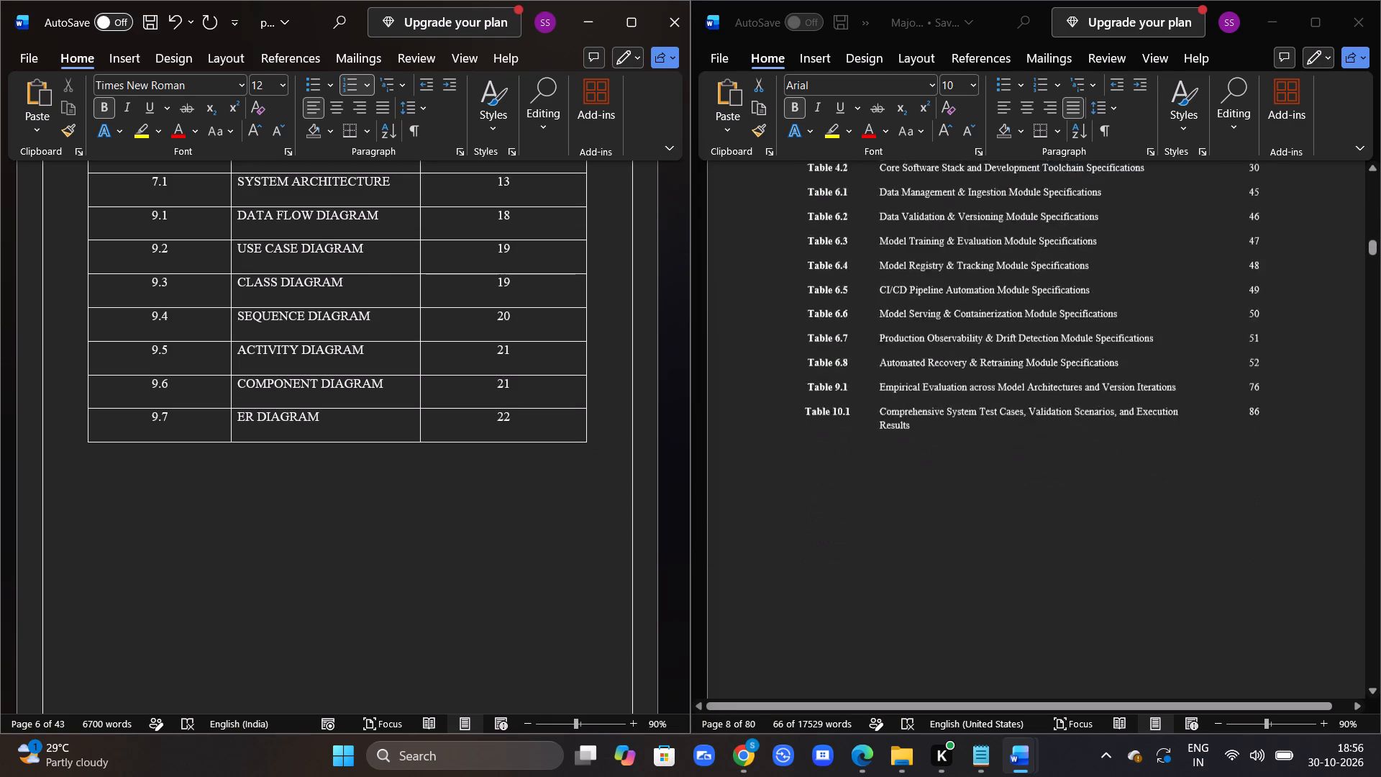
Check the opening of CHAPTER 1: INTRODUCTION in the MLOps report and the formatted report's pages back to its Abstract.
{"action": "scroll", "coordinate": [885, 448], "scroll_direction": "down", "scroll_amount": 2}
{"action": "scroll", "coordinate": [885, 448], "scroll_direction": "up", "scroll_amount": 1}
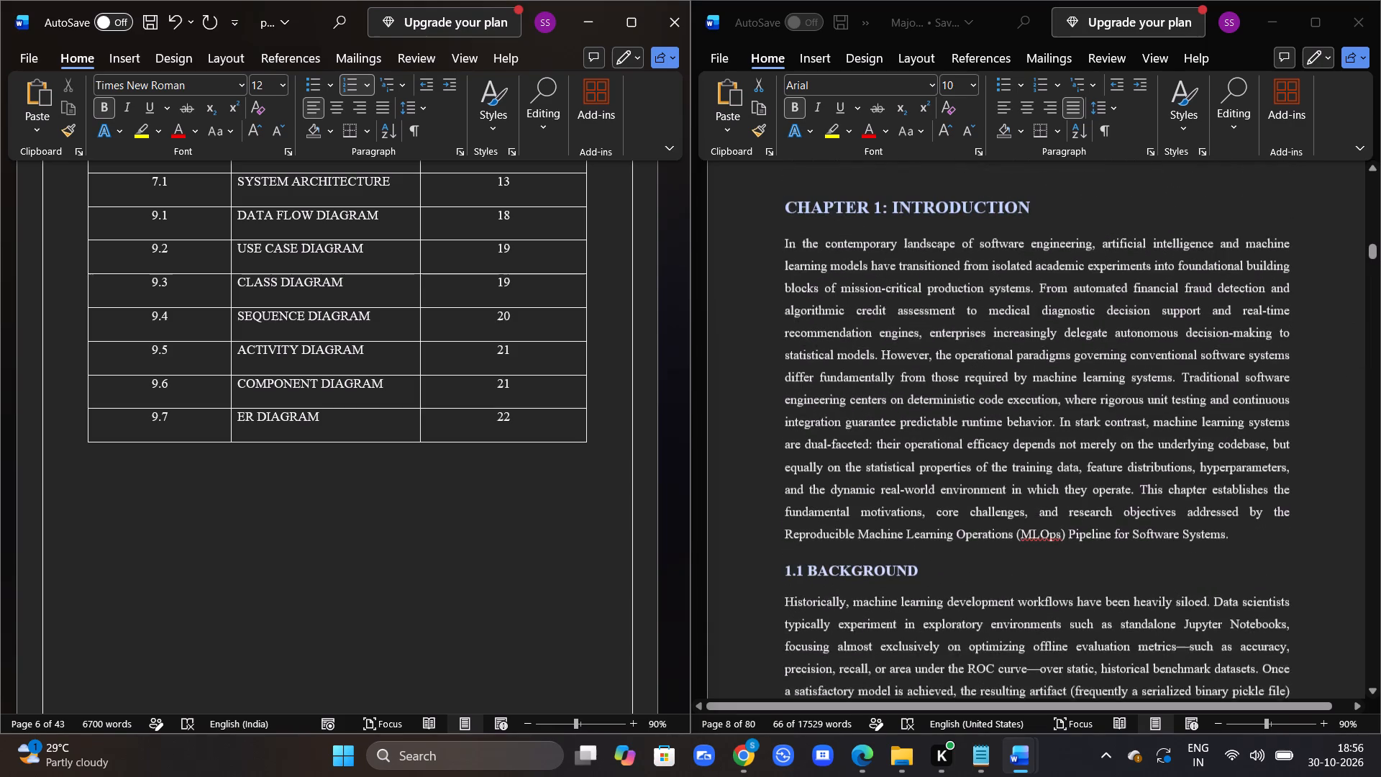
{"action": "scroll", "coordinate": [885, 448], "scroll_direction": "up", "scroll_amount": 1}
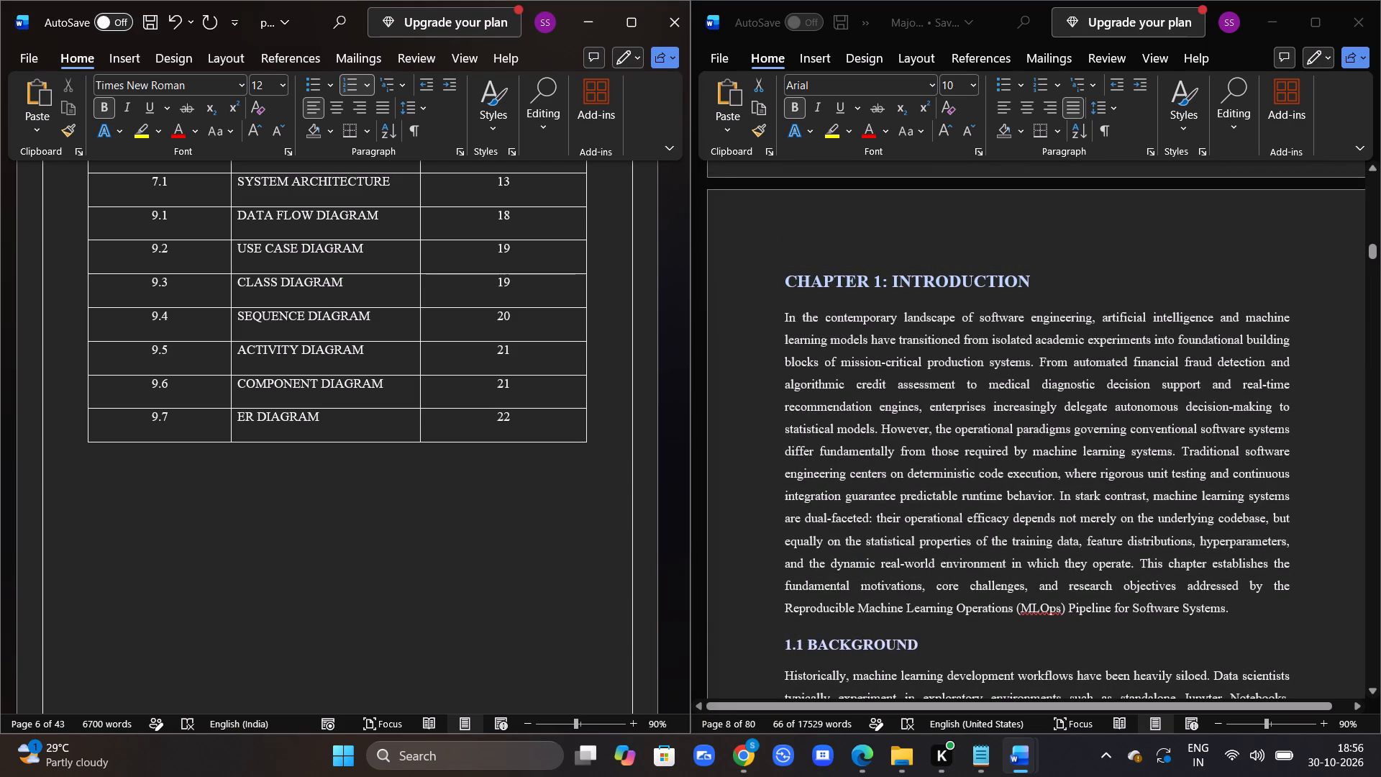
{"action": "scroll", "coordinate": [822, 463], "scroll_direction": "down", "scroll_amount": 1}
{"action": "scroll", "coordinate": [549, 437], "scroll_direction": "up", "scroll_amount": 2}
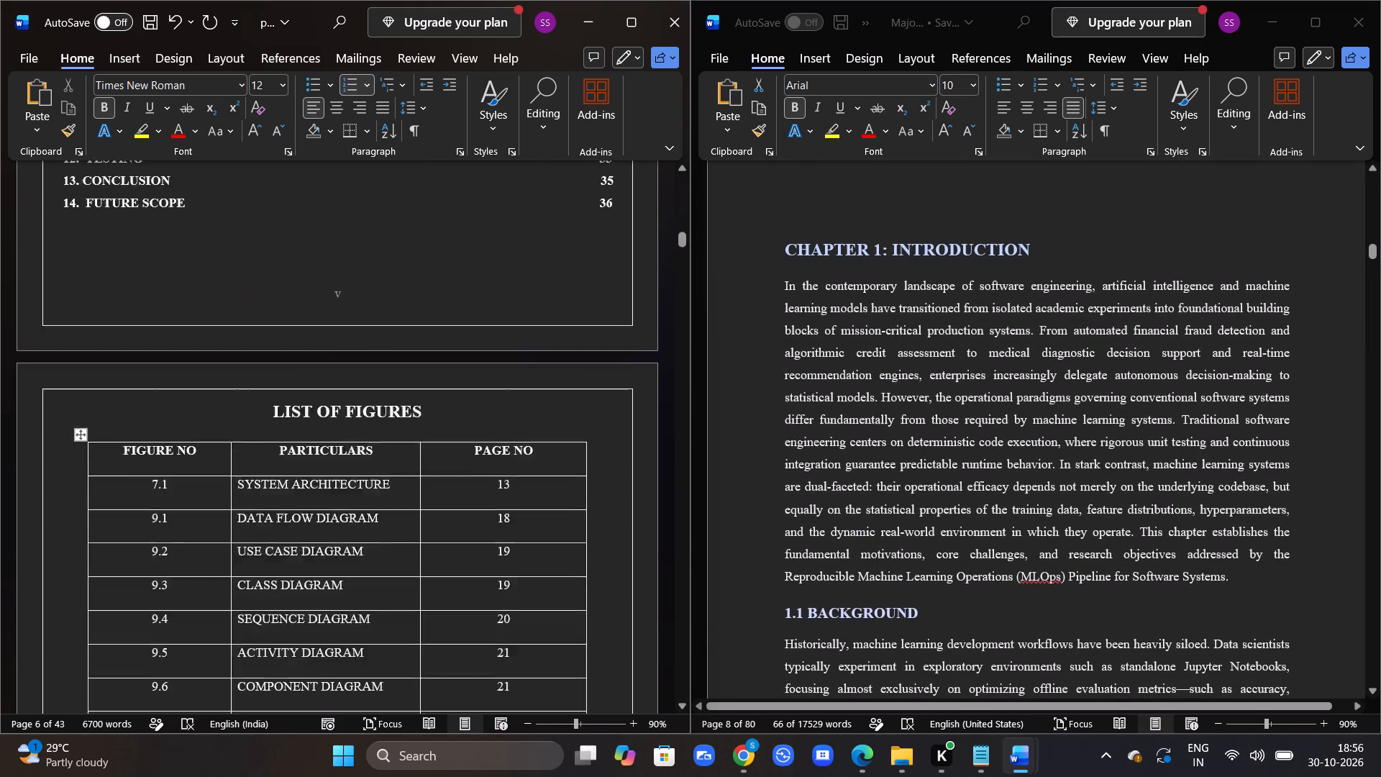
{"action": "scroll", "coordinate": [549, 437], "scroll_direction": "up", "scroll_amount": 4}
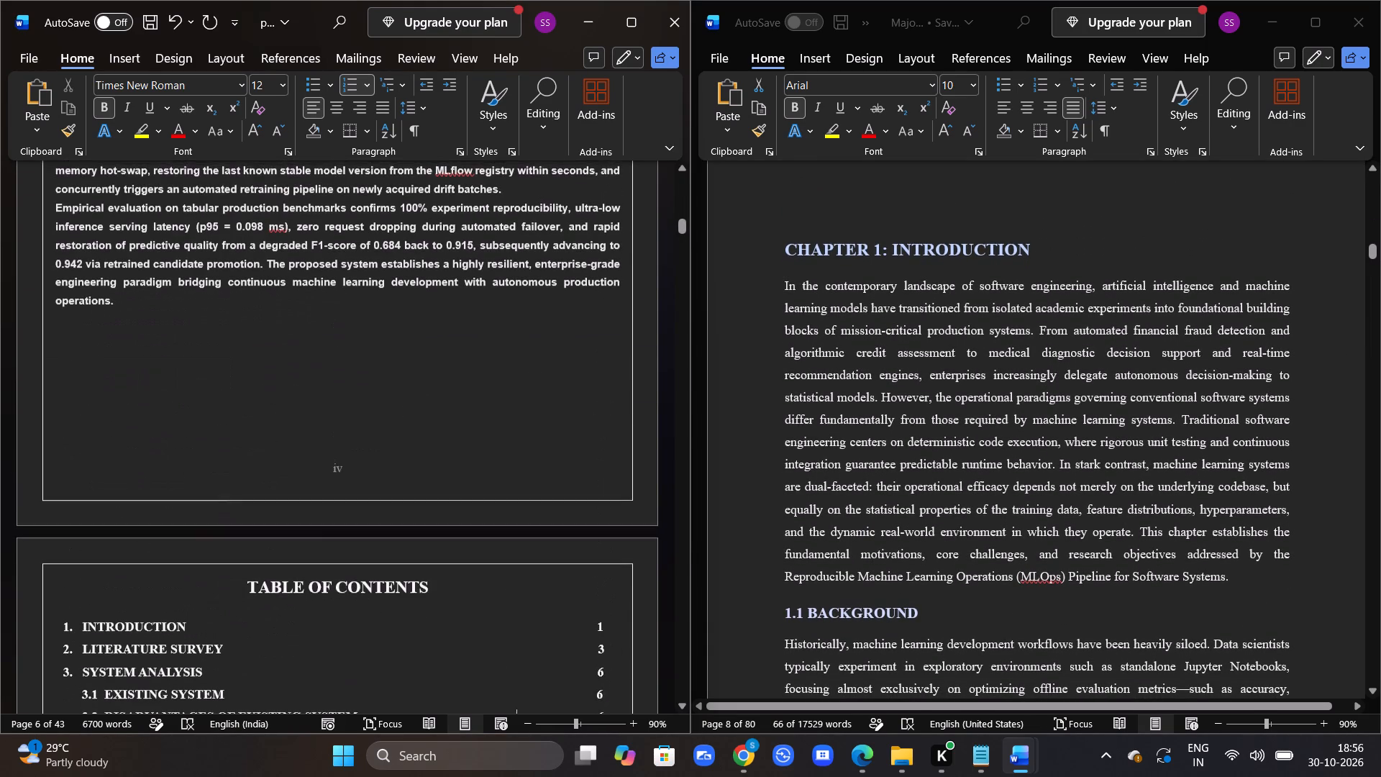
{"action": "scroll", "coordinate": [549, 437], "scroll_direction": "up", "scroll_amount": 1}
Read through the MLOps report's Chapter 1, from section 1.1 BACKGROUND to the start of CHAPTER 2: LITERATURE SURVEY.
{"action": "scroll", "coordinate": [862, 483], "scroll_direction": "down", "scroll_amount": 2}
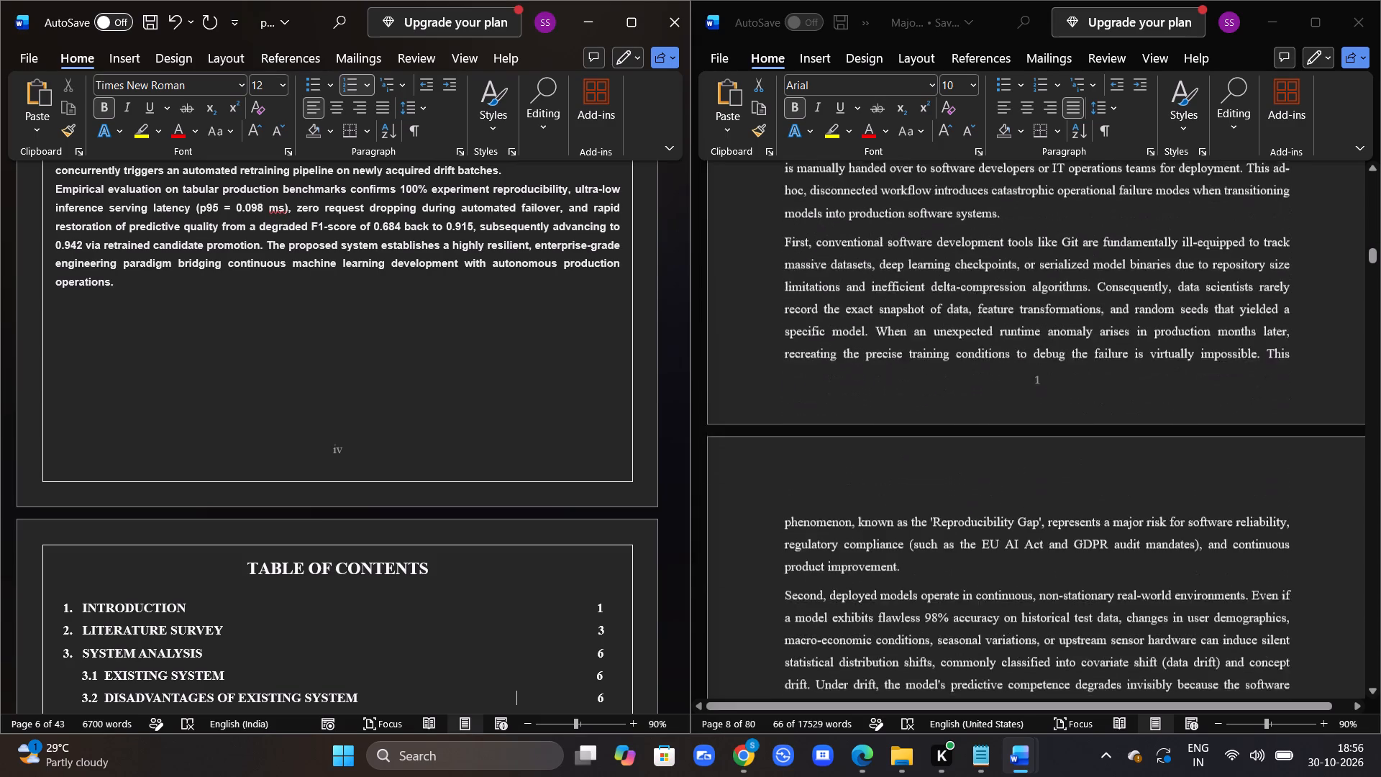
{"action": "scroll", "coordinate": [862, 483], "scroll_direction": "down", "scroll_amount": 4}
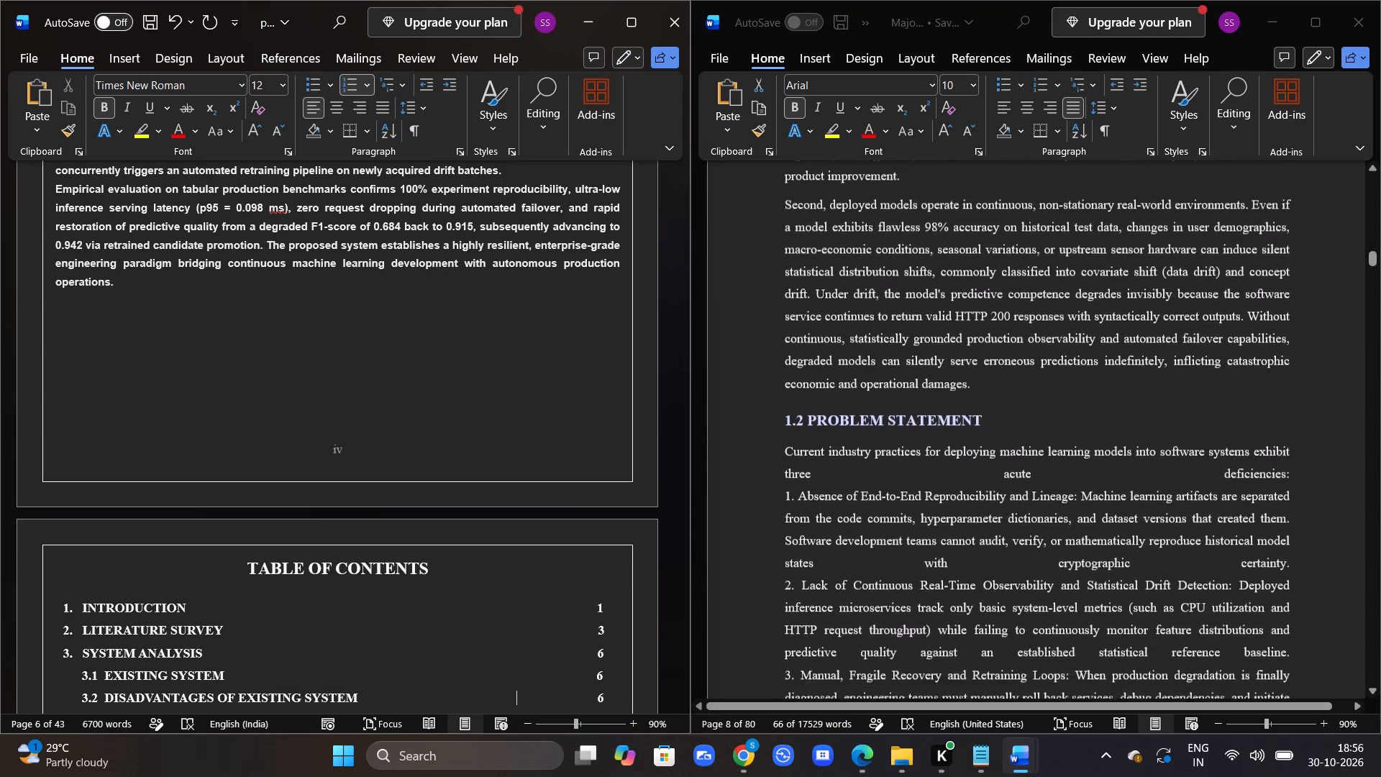
{"action": "scroll", "coordinate": [862, 483], "scroll_direction": "down", "scroll_amount": 4}
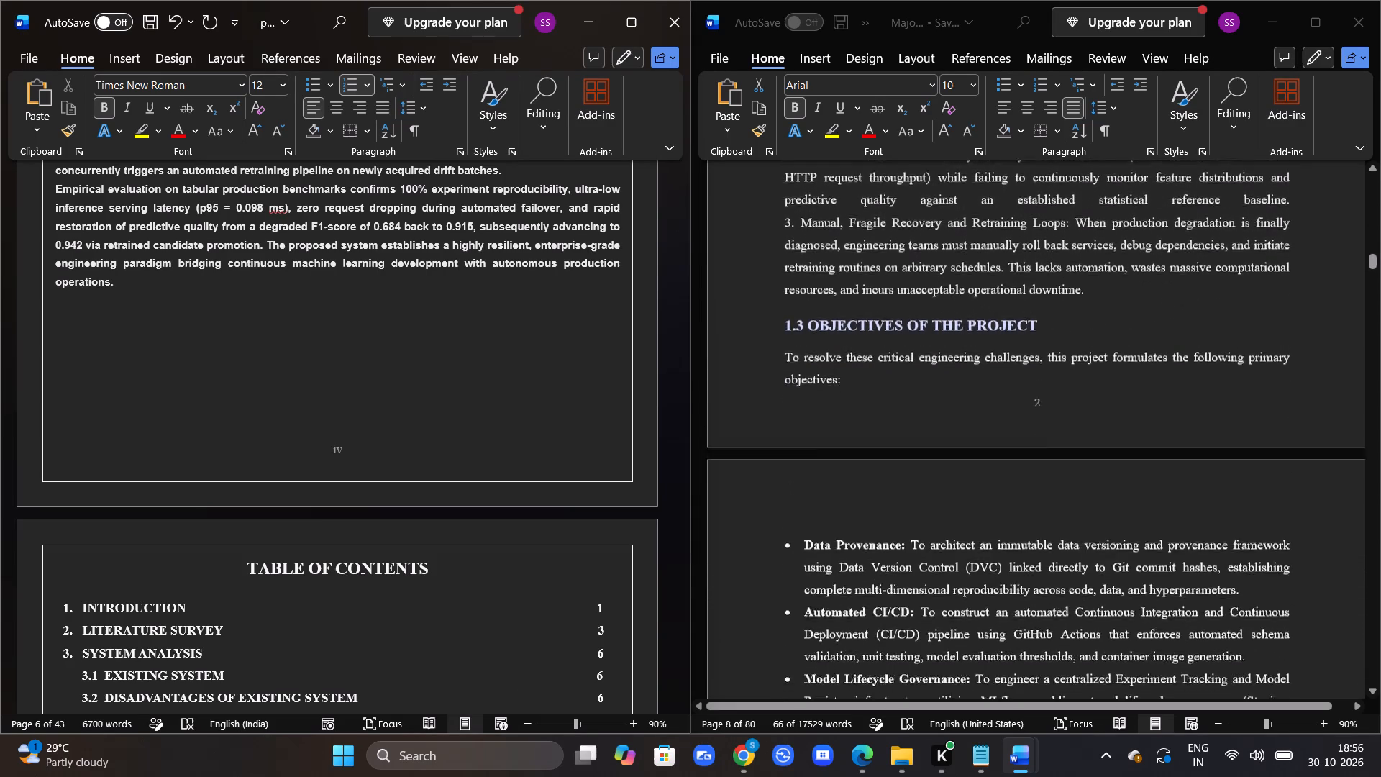
{"action": "scroll", "coordinate": [862, 483], "scroll_direction": "down", "scroll_amount": 3}
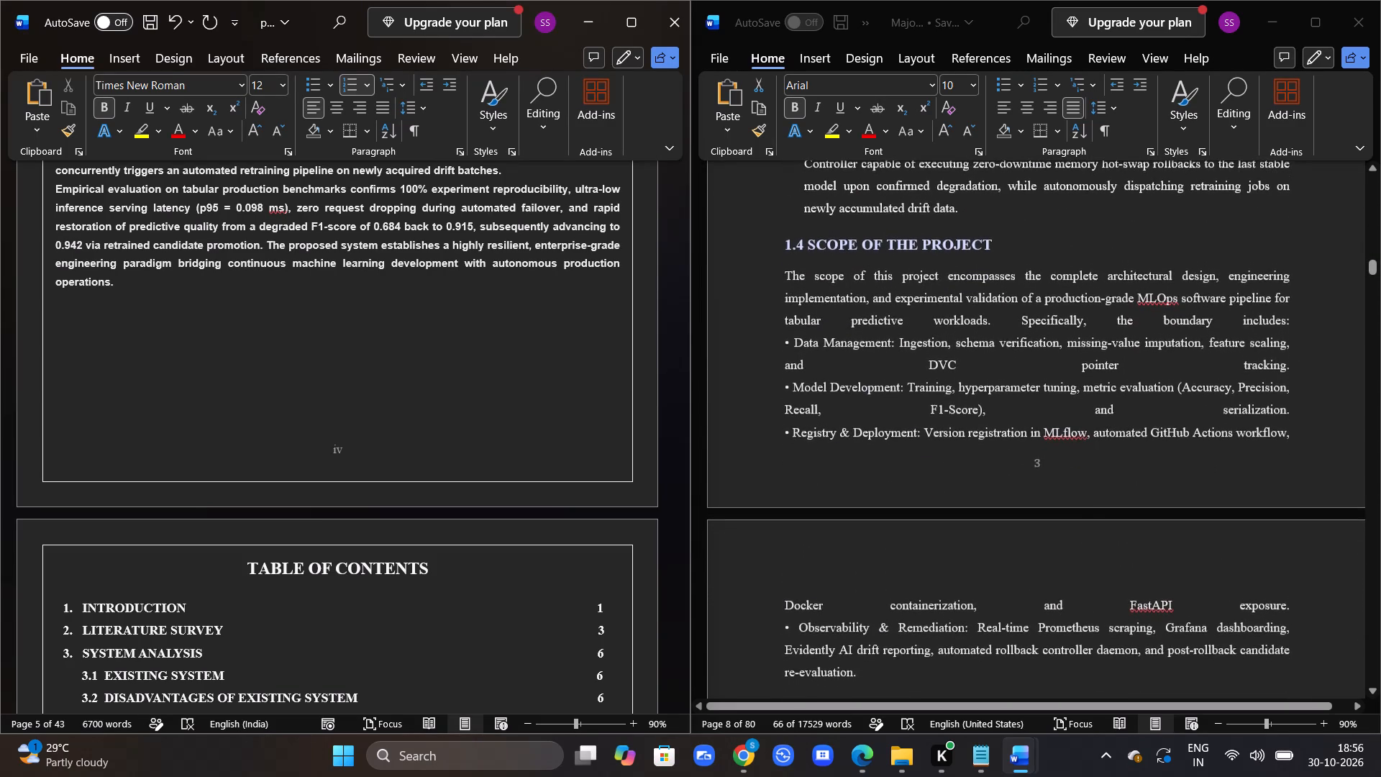
{"action": "scroll", "coordinate": [862, 483], "scroll_direction": "down", "scroll_amount": 2}
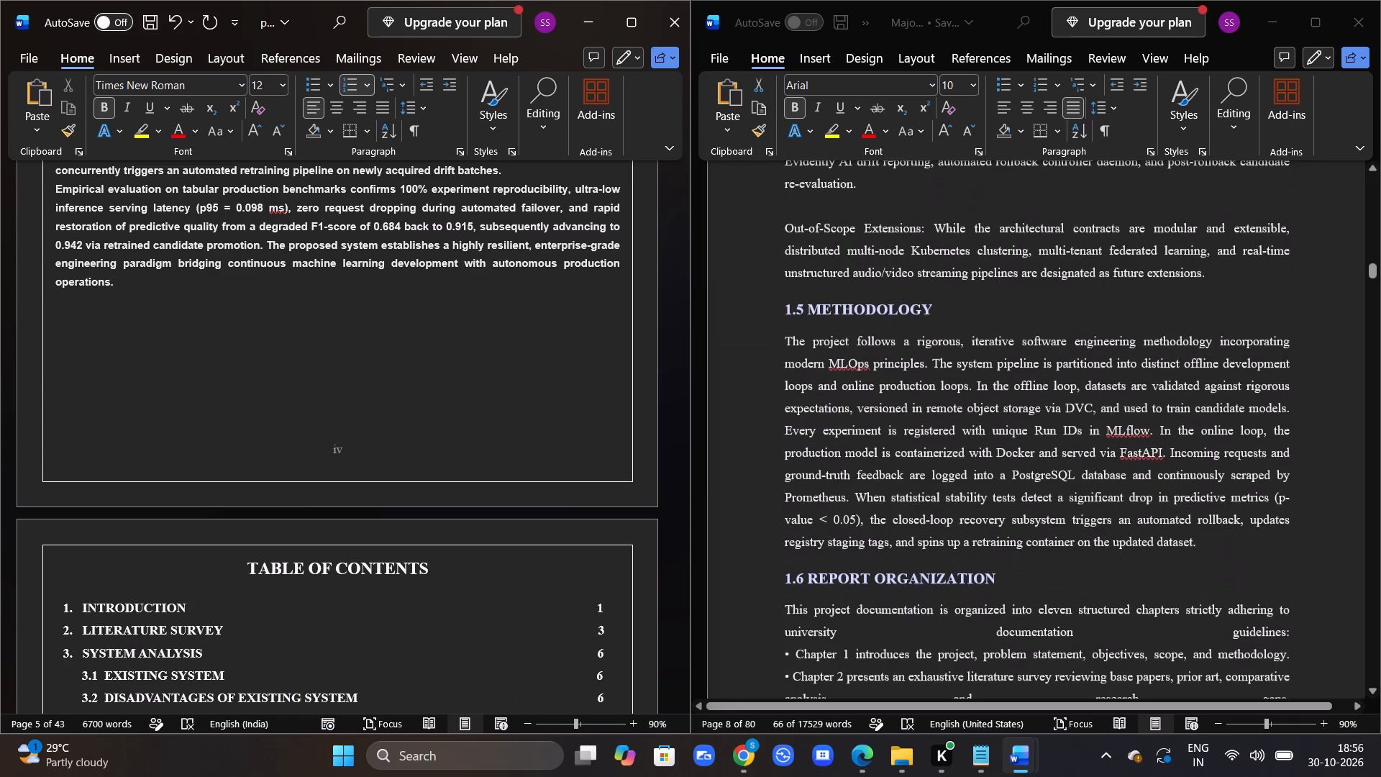
{"action": "scroll", "coordinate": [862, 483], "scroll_direction": "down", "scroll_amount": 2}
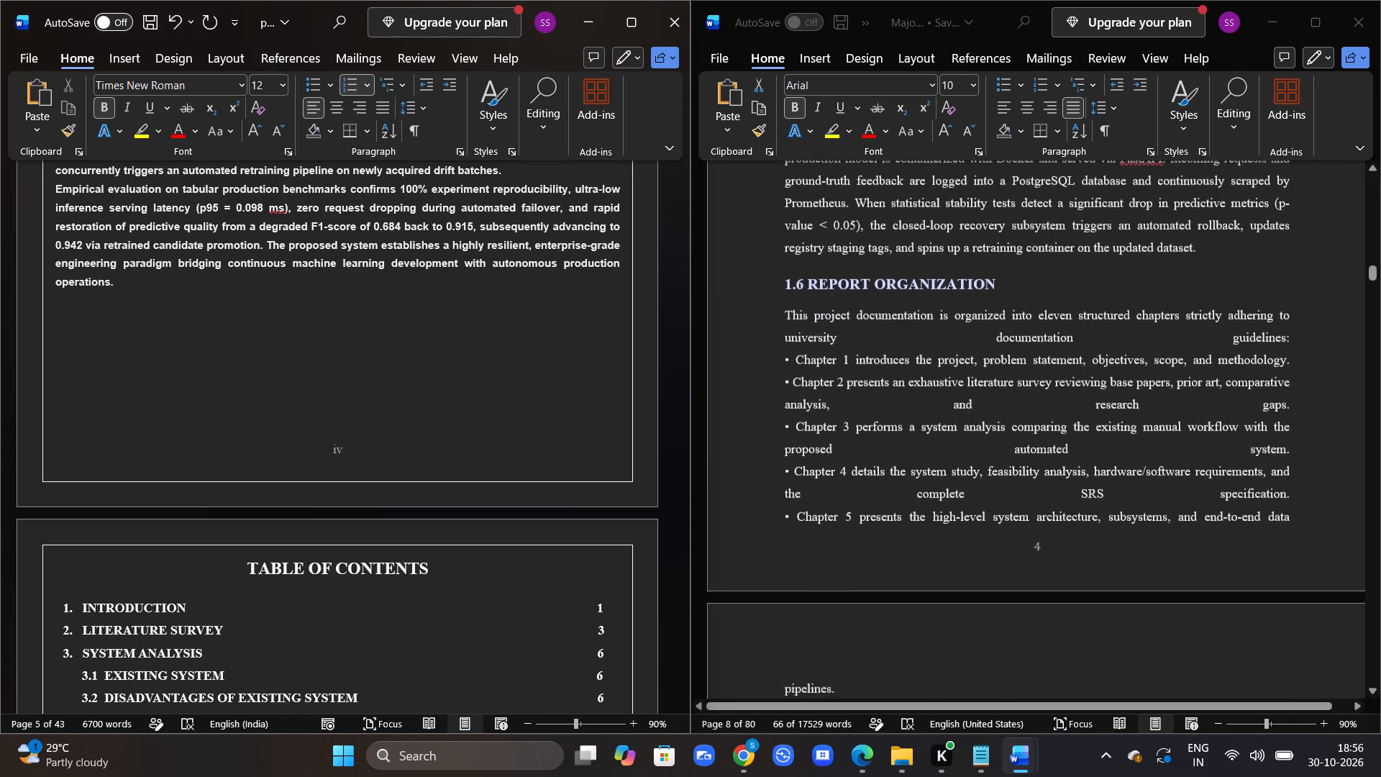
{"action": "scroll", "coordinate": [862, 483], "scroll_direction": "down", "scroll_amount": 3}
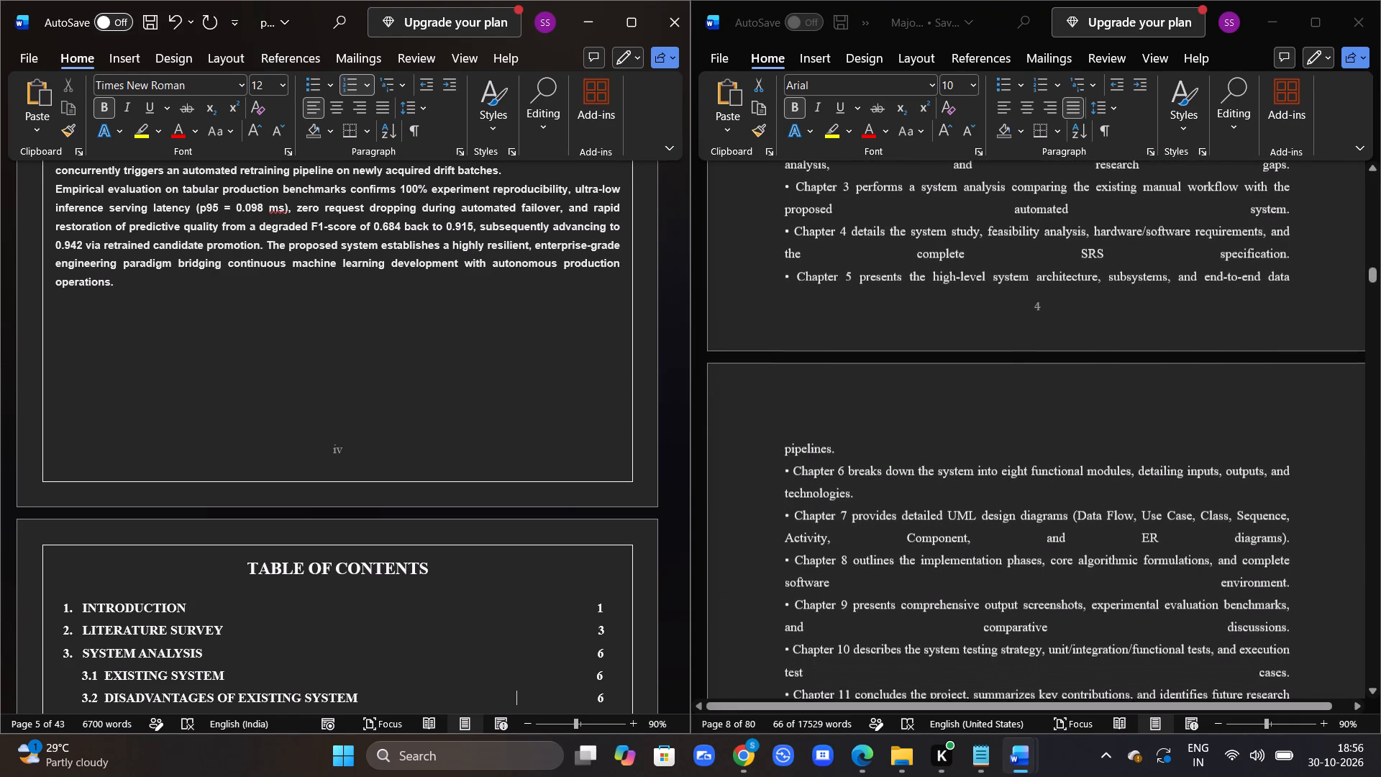
{"action": "scroll", "coordinate": [862, 483], "scroll_direction": "down", "scroll_amount": 3}
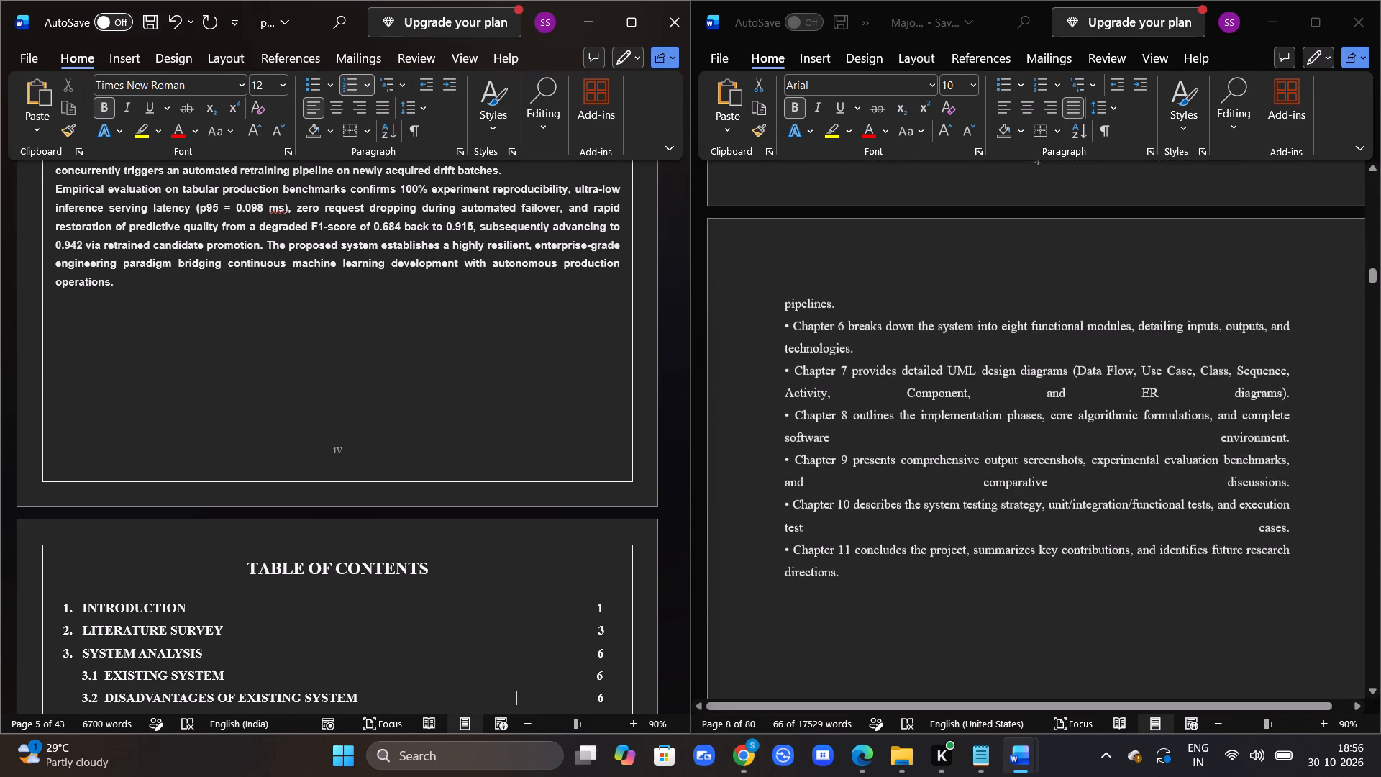
{"action": "scroll", "coordinate": [862, 483], "scroll_direction": "down", "scroll_amount": 8}
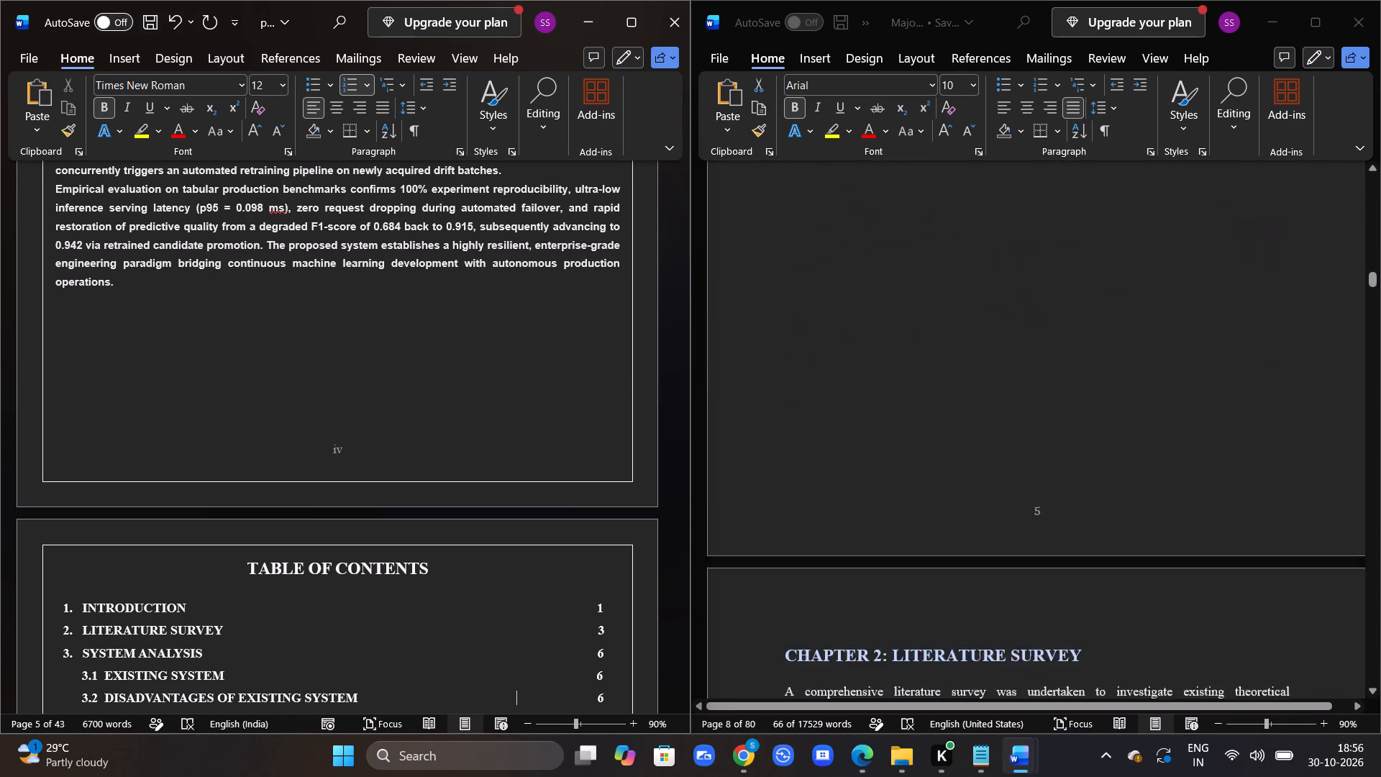
{"action": "scroll", "coordinate": [862, 483], "scroll_direction": "down", "scroll_amount": 1}
Review the MLOps report's Chapter 1 backwards, from the end of section 1.6 REPORT ORGANIZATION to the CHAPTER 1: INTRODUCTION heading.
{"action": "scroll", "coordinate": [862, 483], "scroll_direction": "up", "scroll_amount": 1}
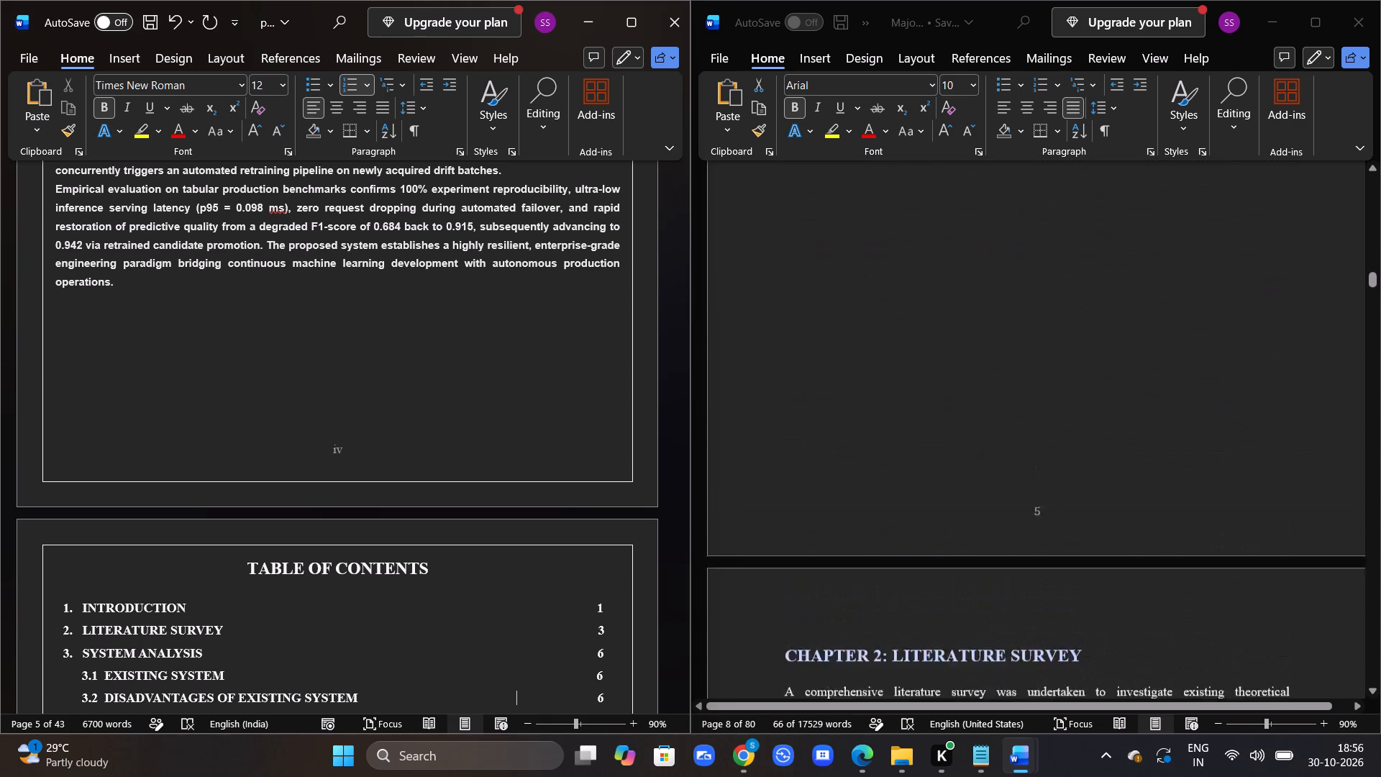
{"action": "scroll", "coordinate": [862, 483], "scroll_direction": "up", "scroll_amount": 4}
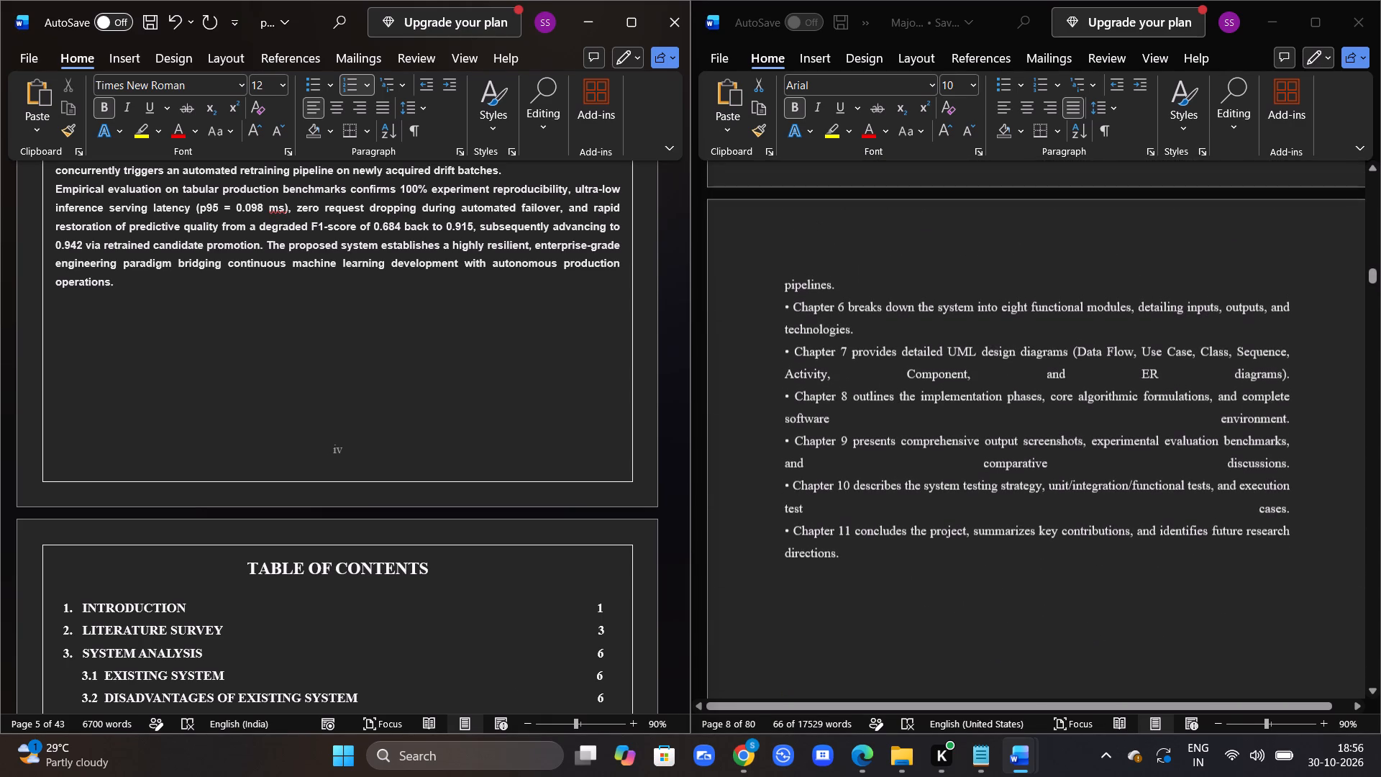
{"action": "left_click_drag", "start_coordinate": [855, 552], "coordinate": [852, 504]}
{"action": "scroll", "coordinate": [852, 504], "scroll_direction": "up", "scroll_amount": 1}
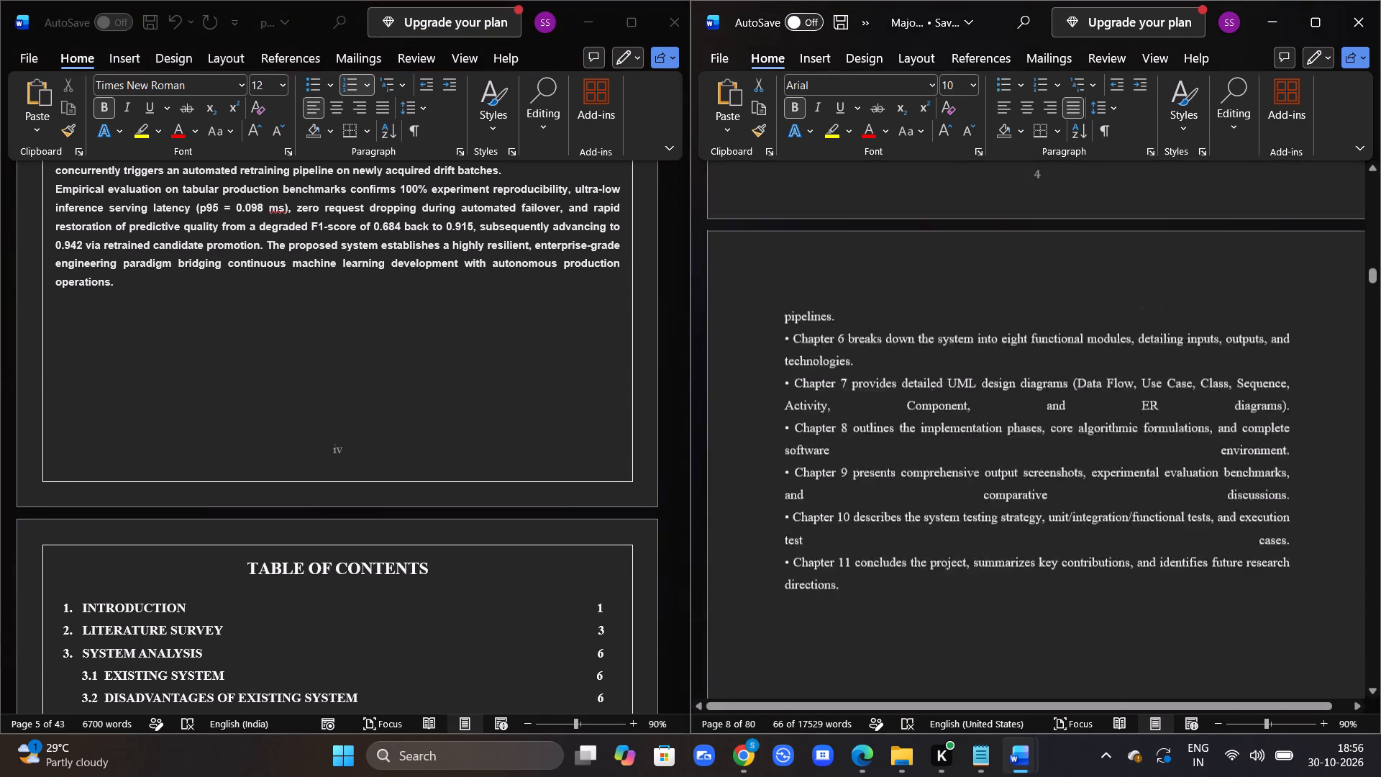
{"action": "scroll", "coordinate": [852, 504], "scroll_direction": "up", "scroll_amount": 2}
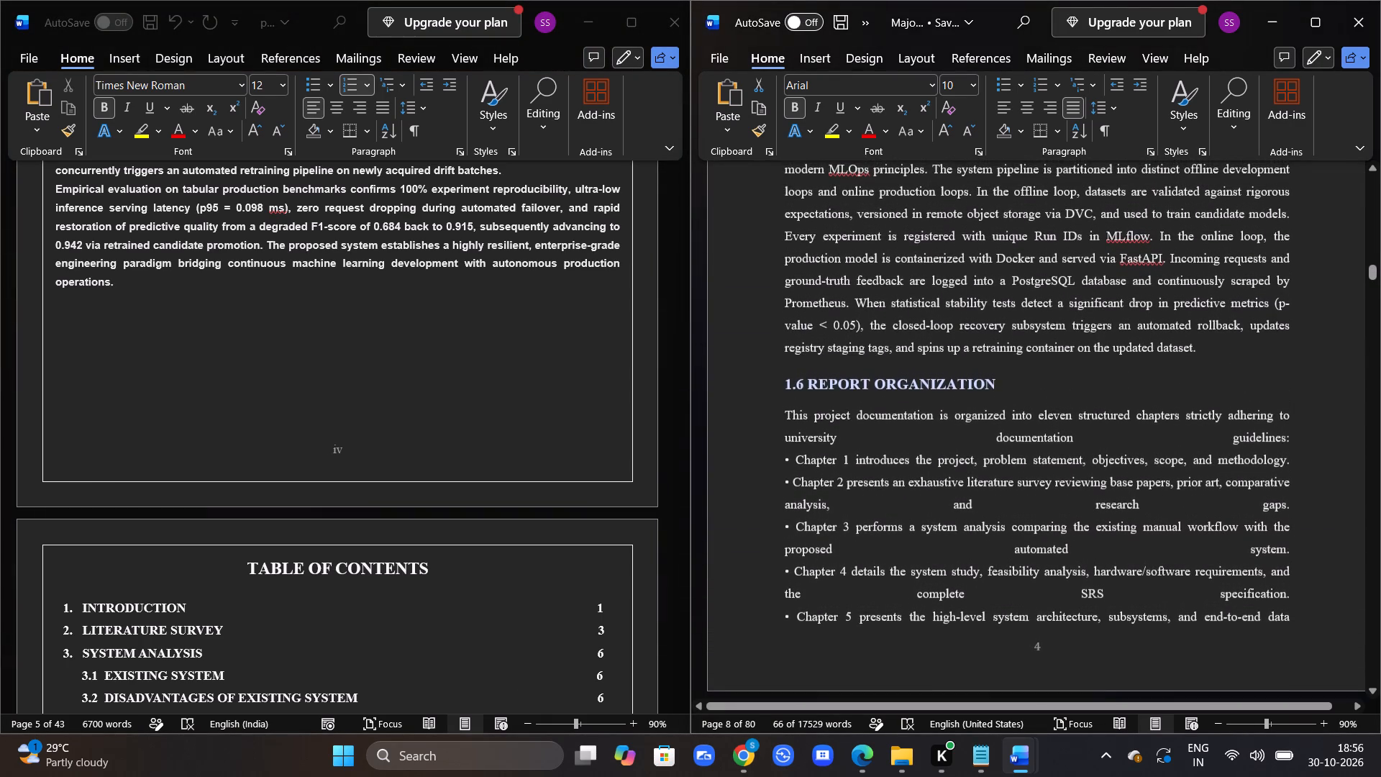
{"action": "scroll", "coordinate": [852, 504], "scroll_direction": "up", "scroll_amount": 3}
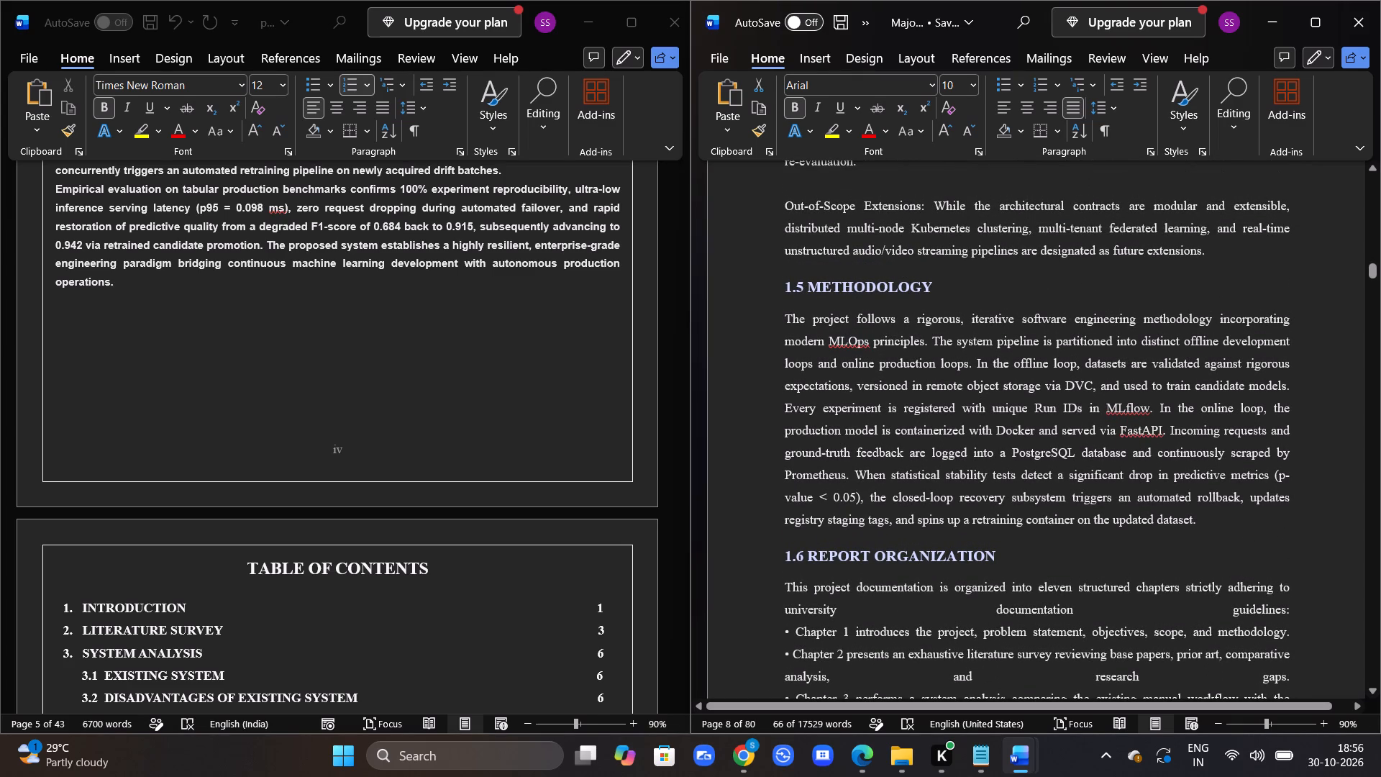
{"action": "left_click_drag", "start_coordinate": [1203, 523], "coordinate": [949, 209]}
{"action": "scroll", "coordinate": [949, 209], "scroll_direction": "up", "scroll_amount": 1}
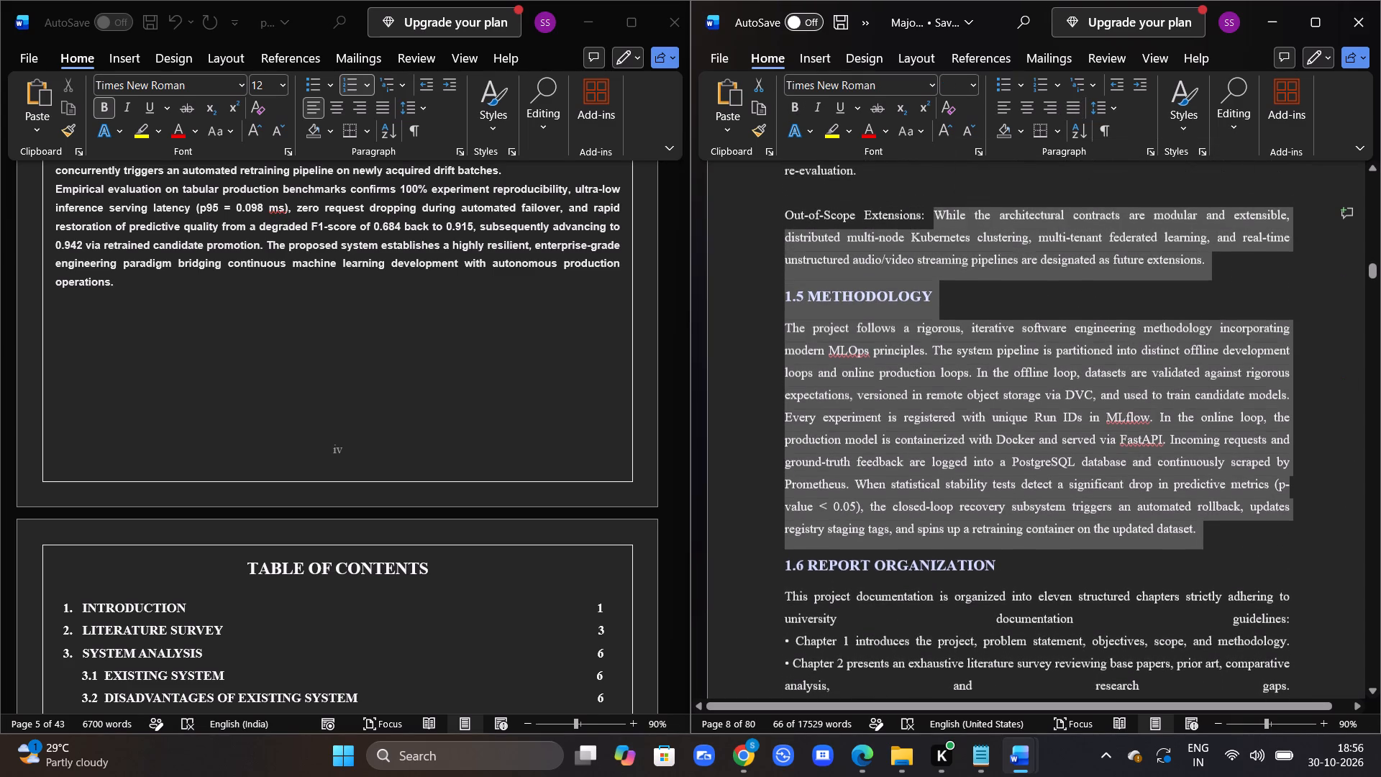
{"action": "scroll", "coordinate": [949, 209], "scroll_direction": "up", "scroll_amount": 3}
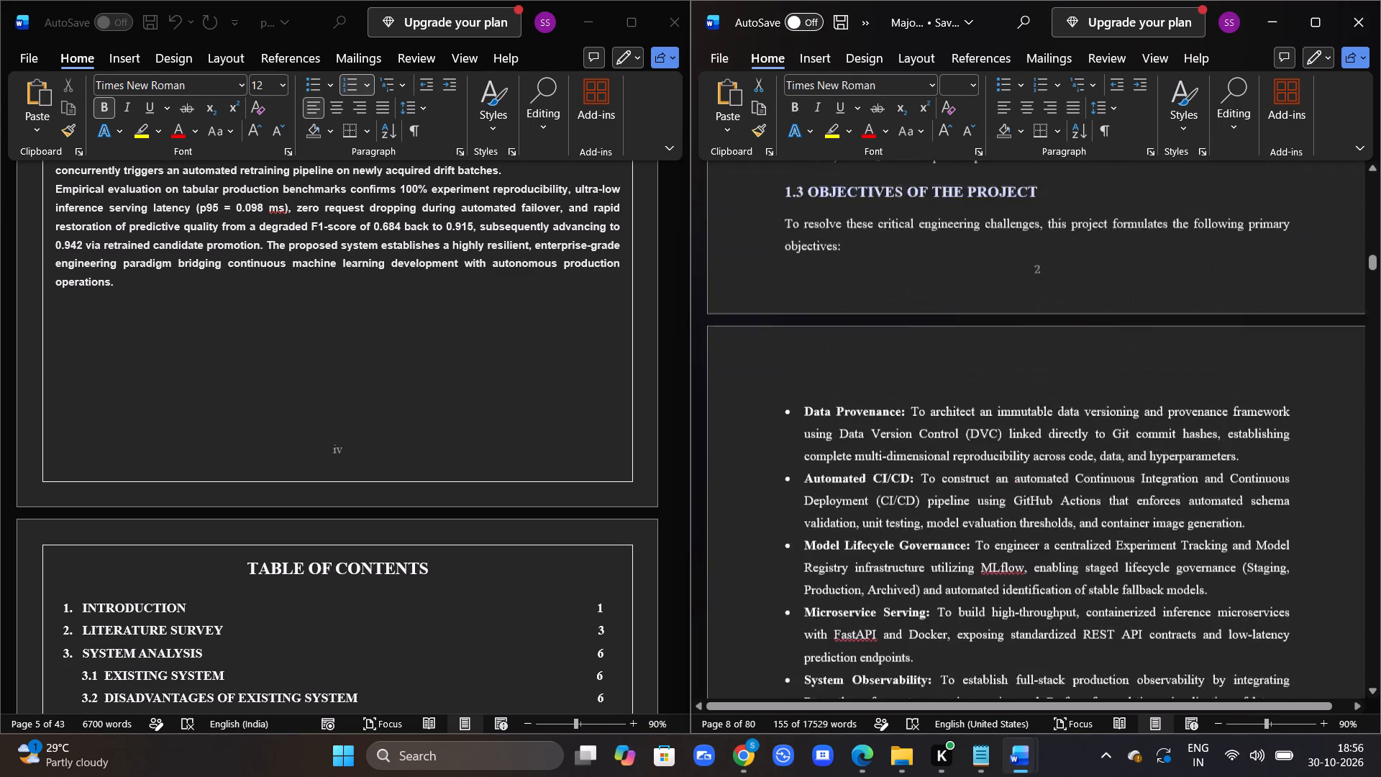
{"action": "scroll", "coordinate": [949, 209], "scroll_direction": "up", "scroll_amount": 3}
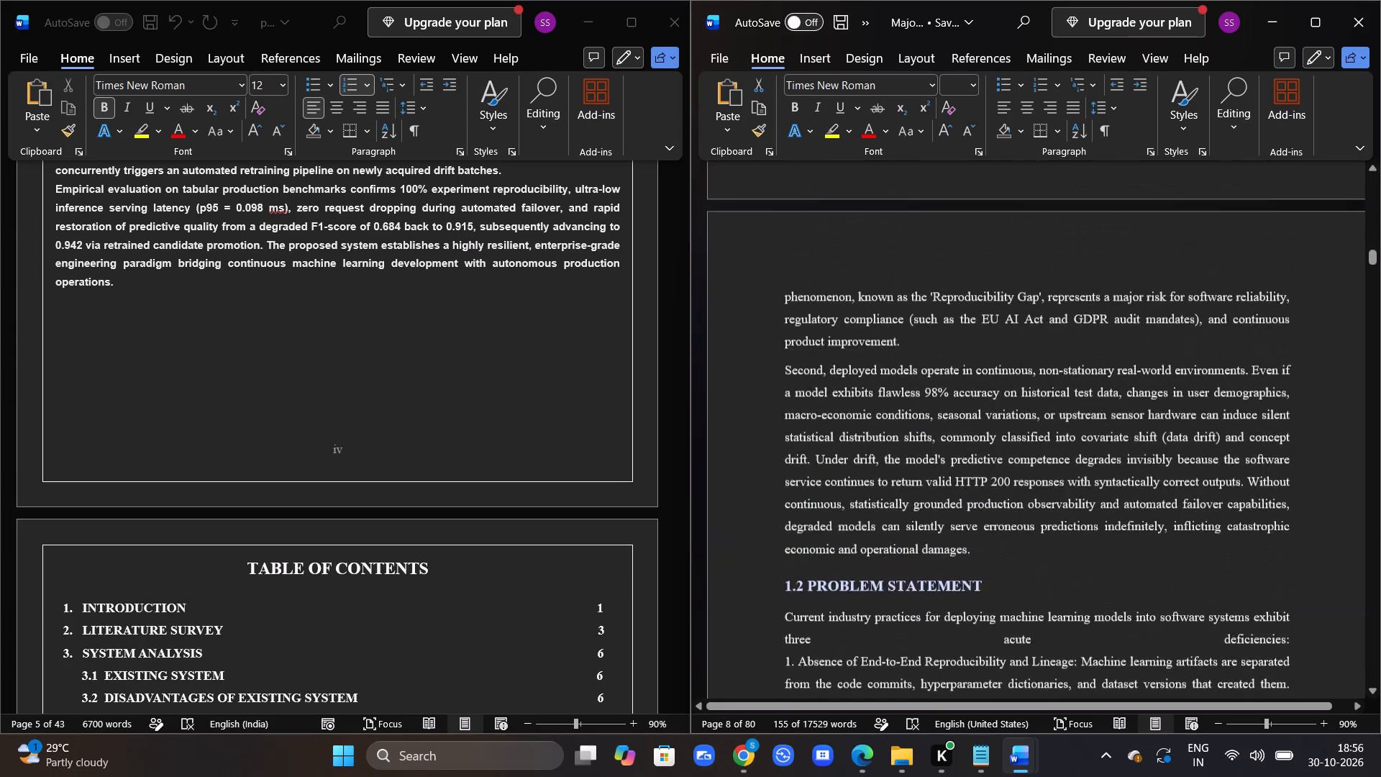
{"action": "scroll", "coordinate": [949, 209], "scroll_direction": "up", "scroll_amount": 3}
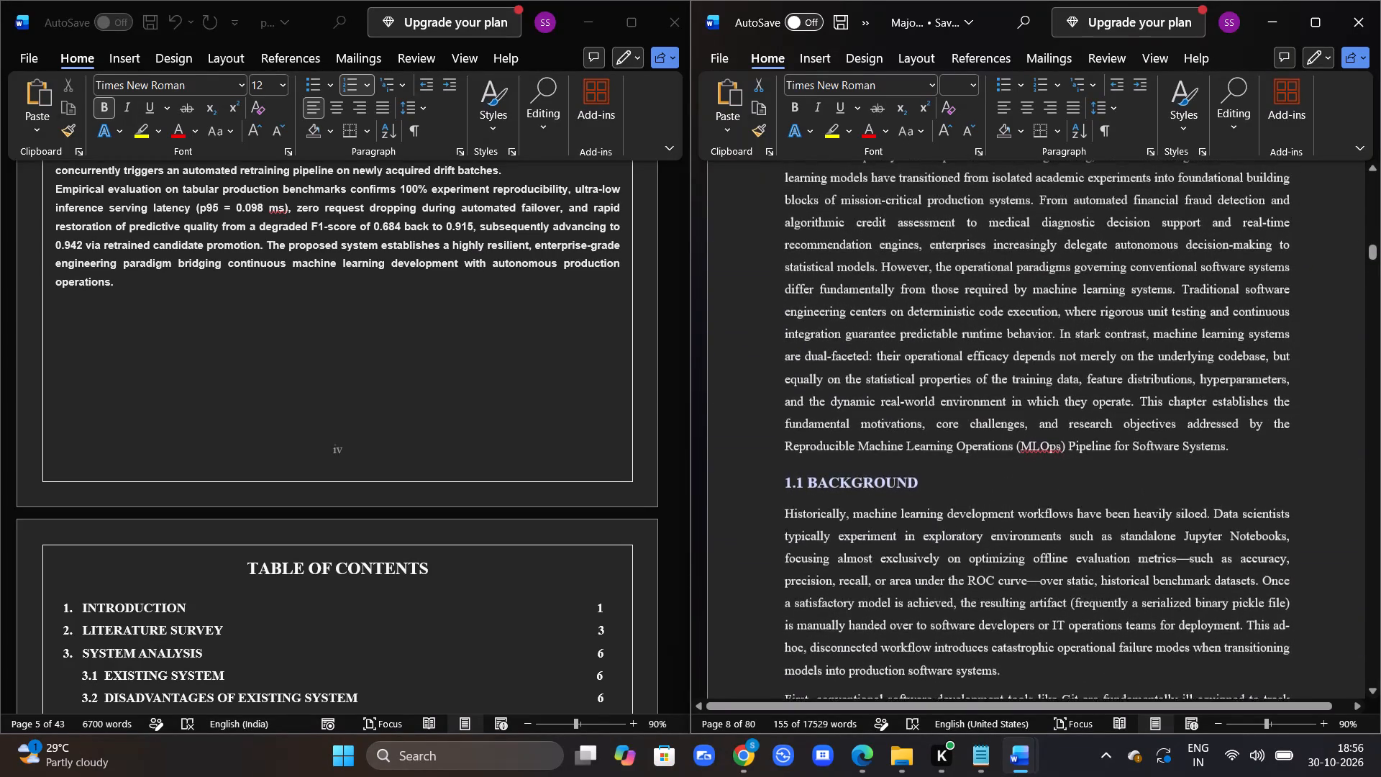
{"action": "scroll", "coordinate": [949, 209], "scroll_direction": "up", "scroll_amount": 1}
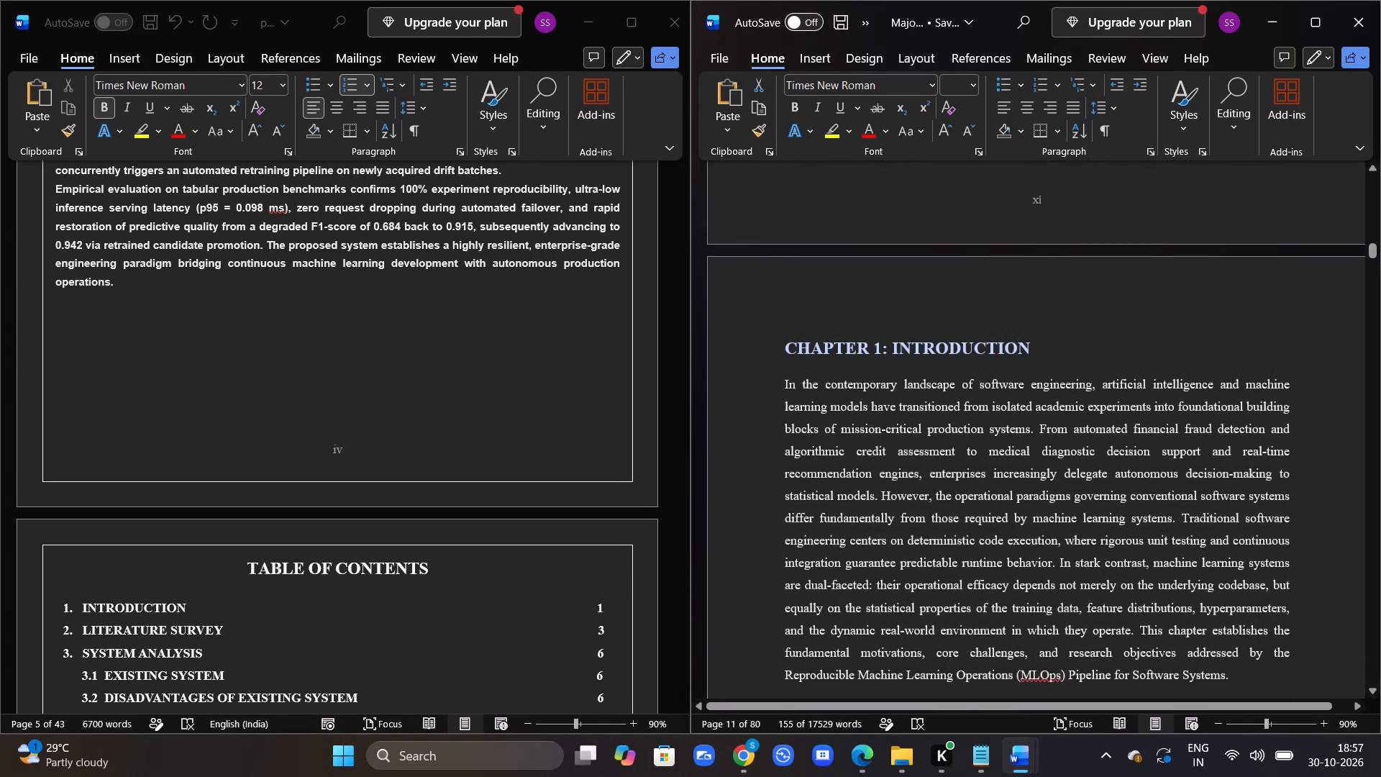
Check the formatted report's Abstract and its Chapter 1 layout, from 1. INTRODUCTION through 1.2 OBJECTIVES and 1.3 SCOPE.
{"action": "scroll", "coordinate": [522, 245], "scroll_direction": "up", "scroll_amount": 3}
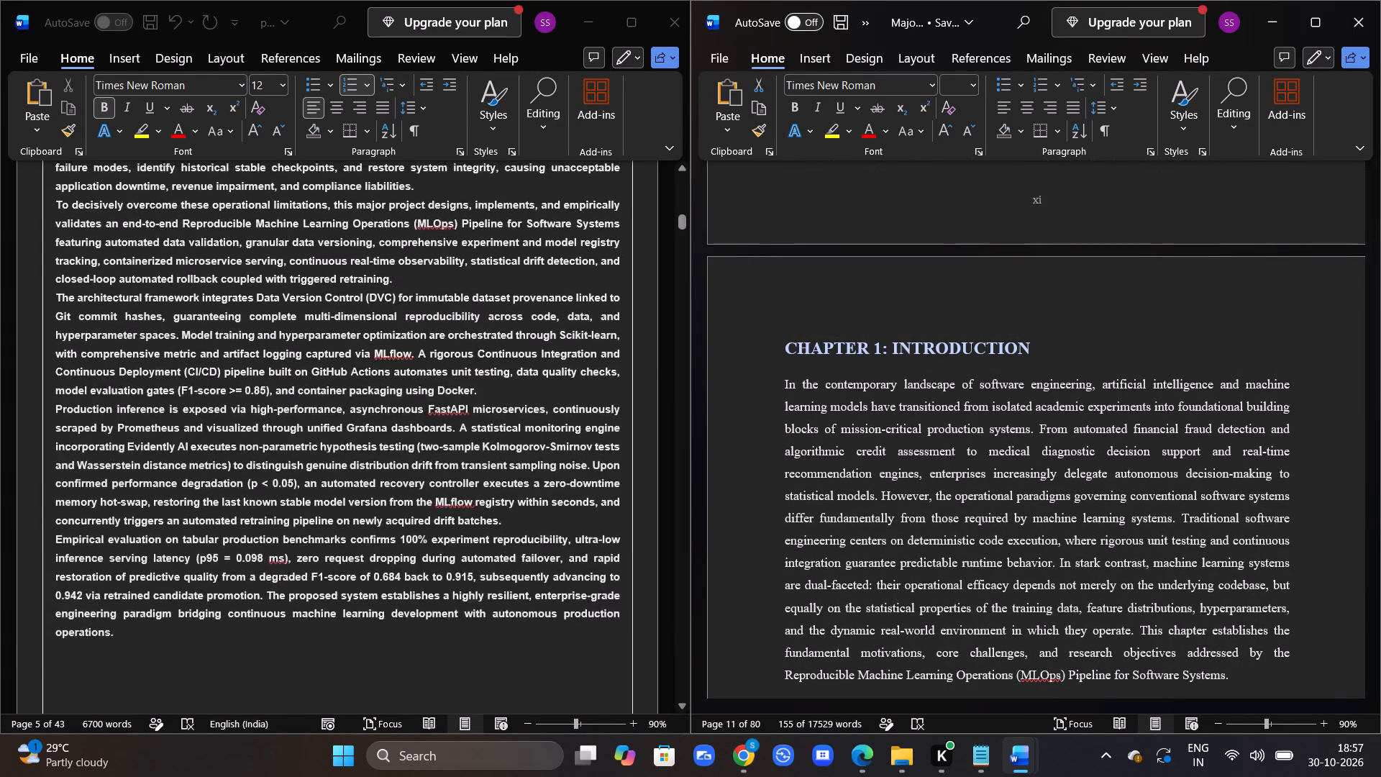
{"action": "scroll", "coordinate": [522, 245], "scroll_direction": "up", "scroll_amount": 2}
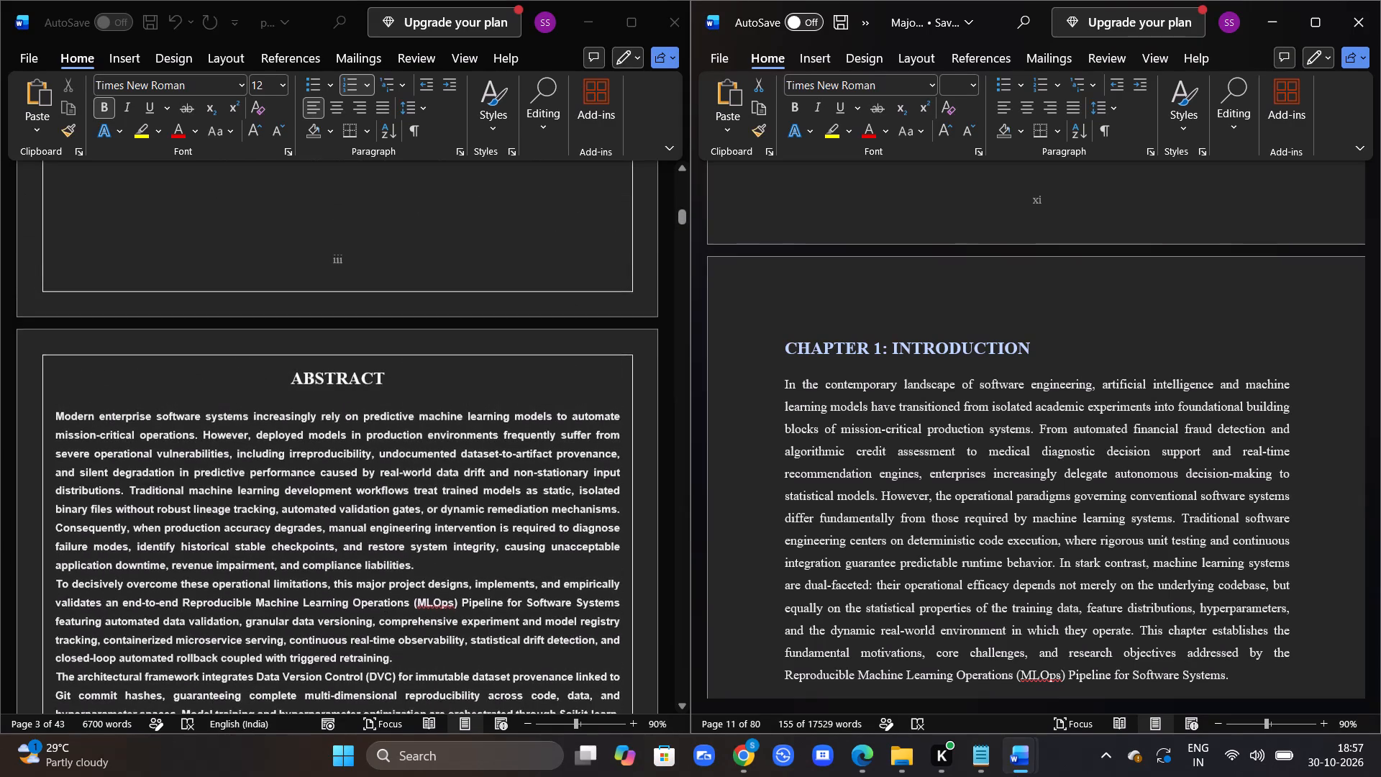
{"action": "scroll", "coordinate": [522, 245], "scroll_direction": "down", "scroll_amount": 2}
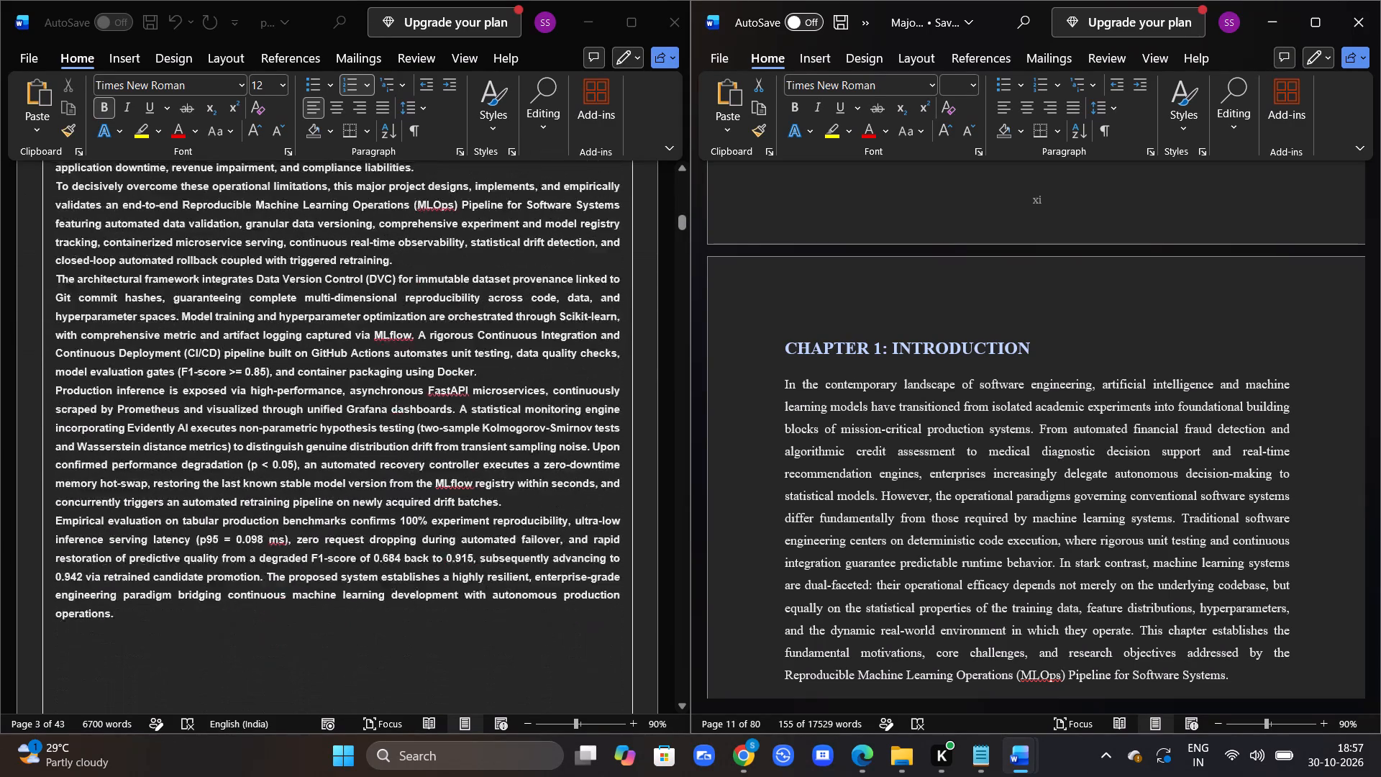
{"action": "scroll", "coordinate": [522, 245], "scroll_direction": "down", "scroll_amount": 4}
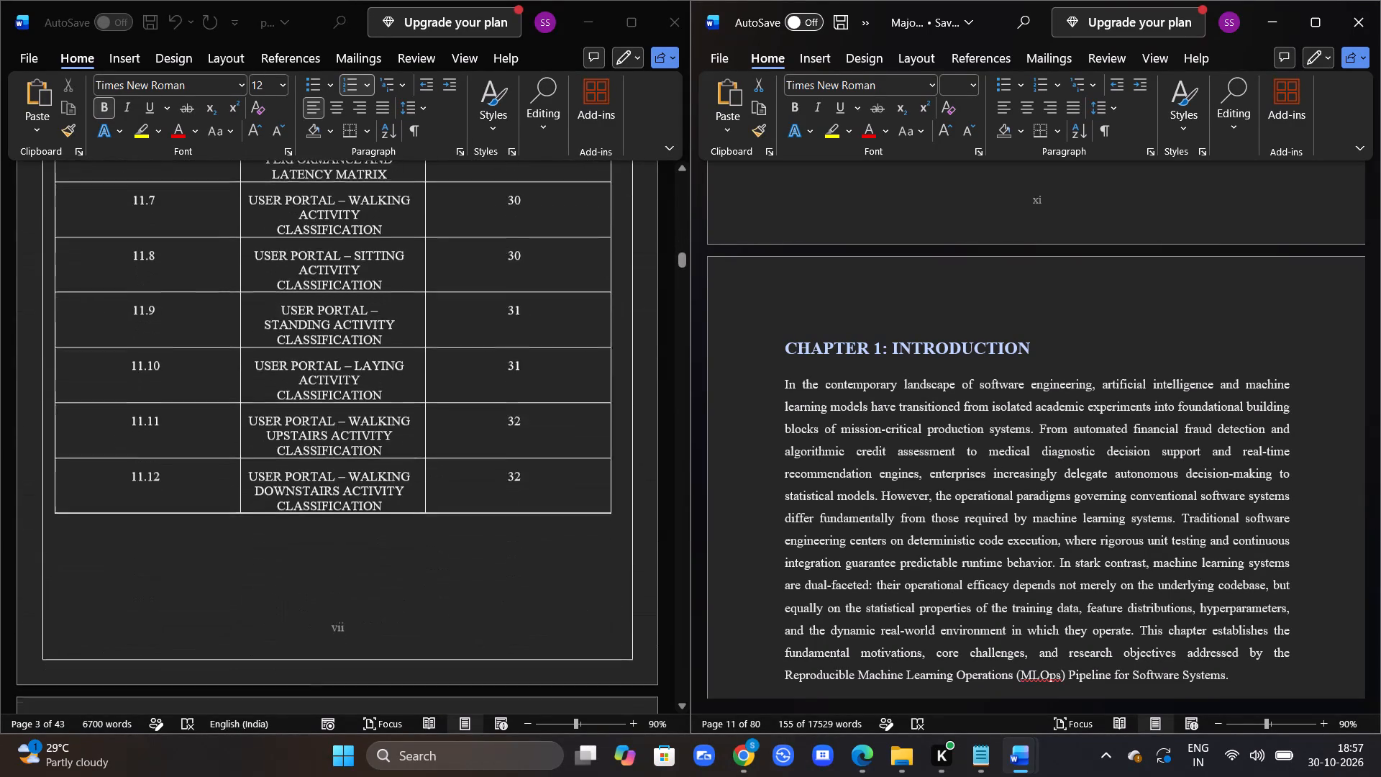
{"action": "scroll", "coordinate": [522, 245], "scroll_direction": "down", "scroll_amount": 3}
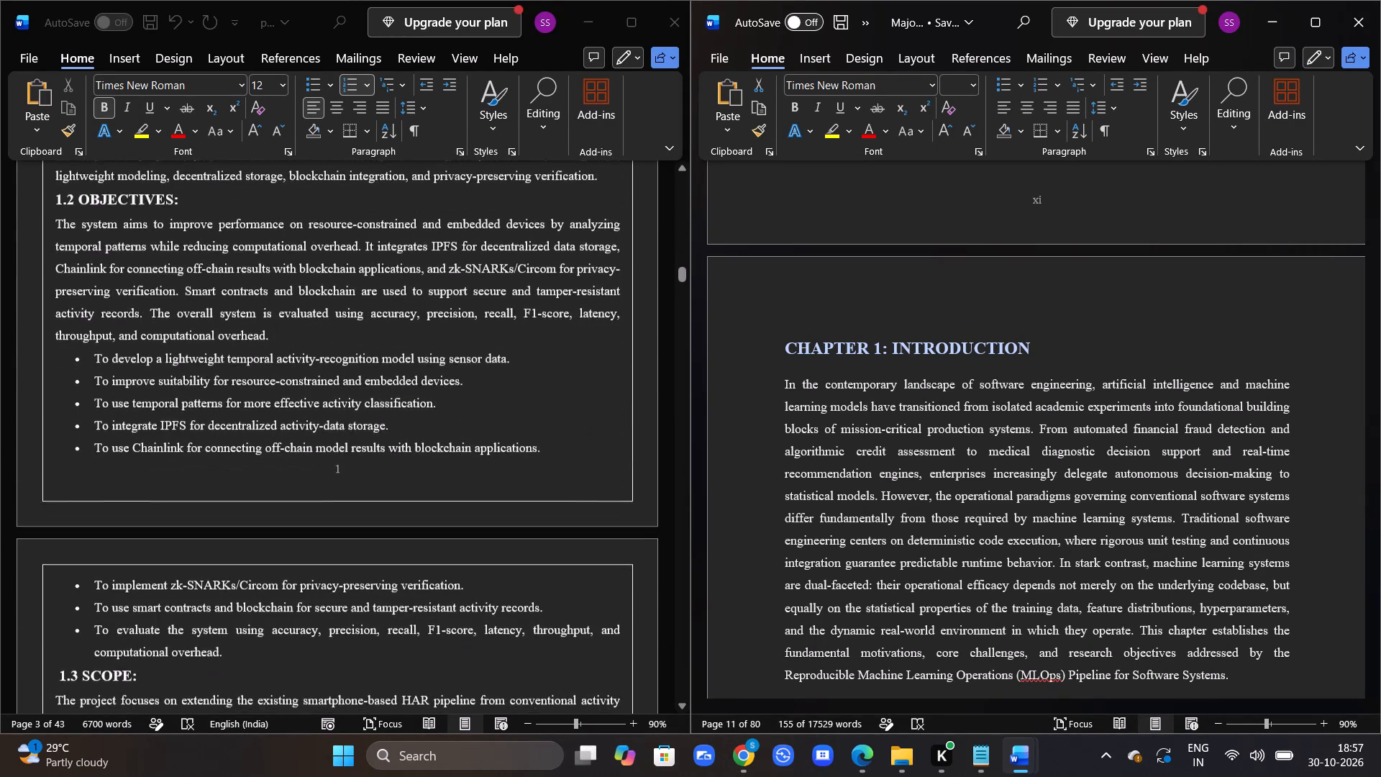
{"action": "scroll", "coordinate": [522, 245], "scroll_direction": "down", "scroll_amount": 2}
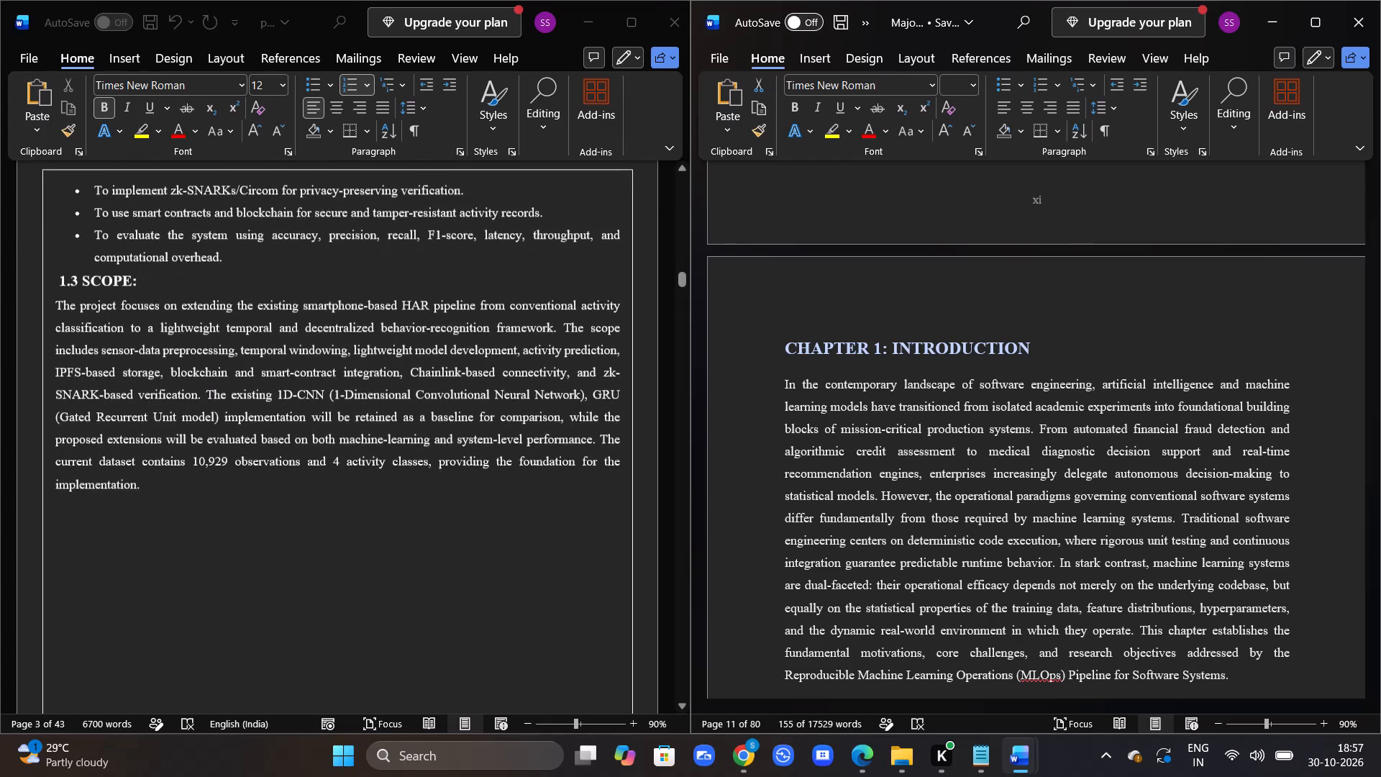
{"action": "scroll", "coordinate": [522, 245], "scroll_direction": "up", "scroll_amount": 3}
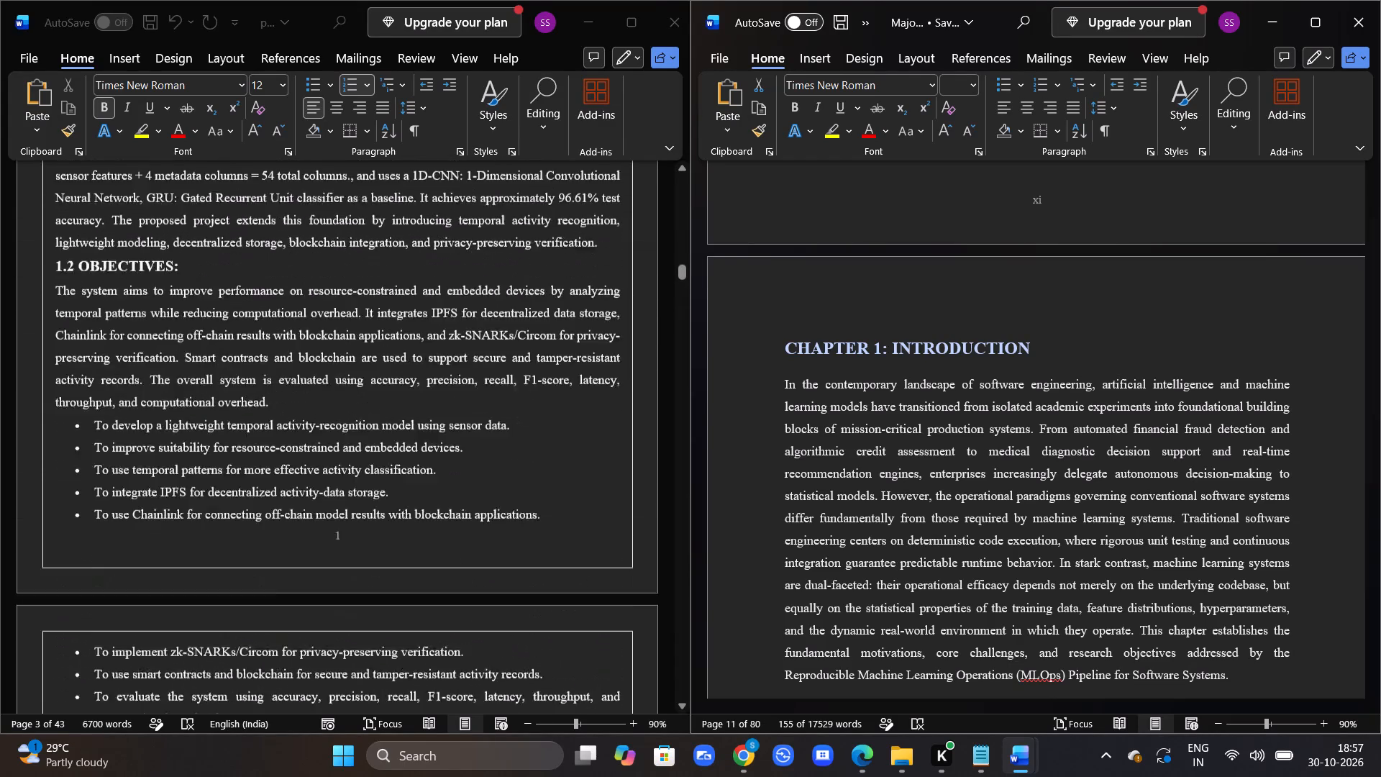
{"action": "scroll", "coordinate": [522, 245], "scroll_direction": "up", "scroll_amount": 3}
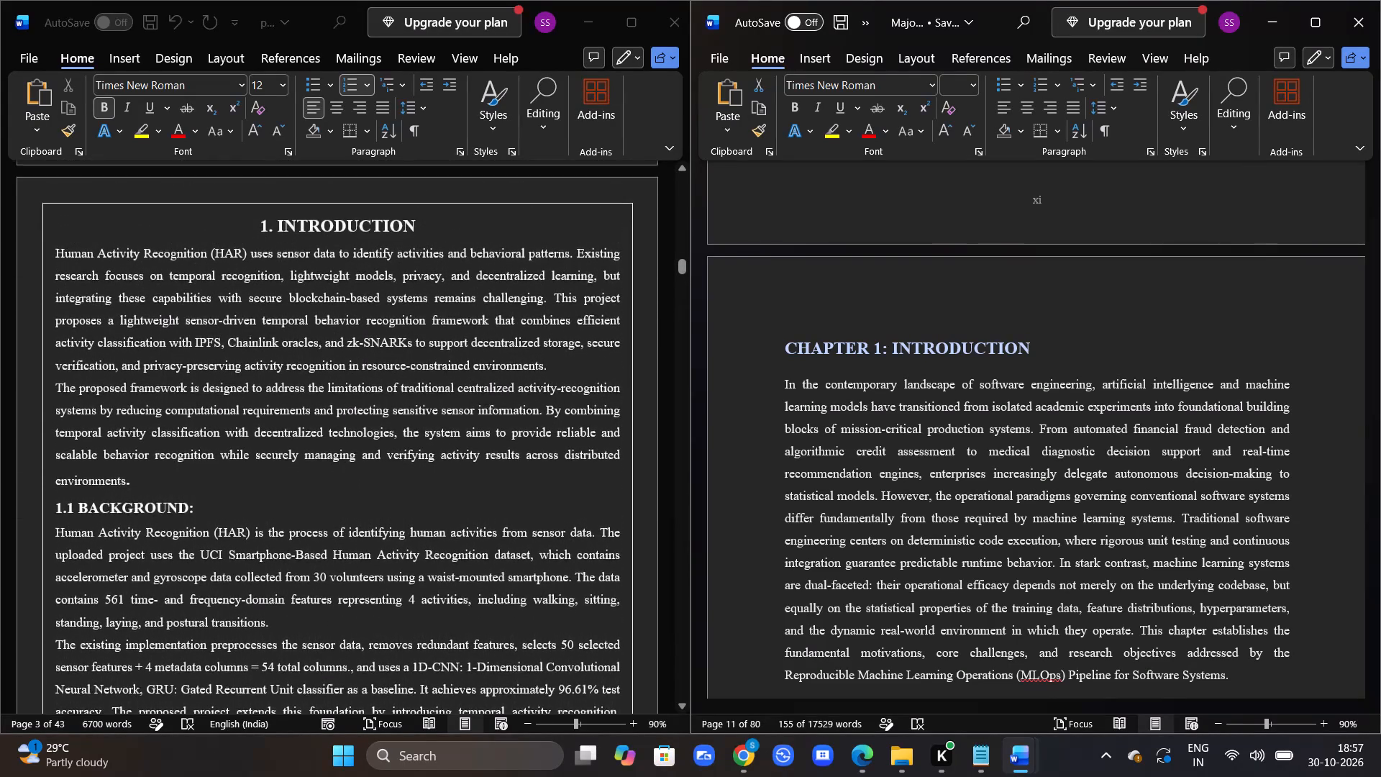
{"action": "scroll", "coordinate": [522, 245], "scroll_direction": "up", "scroll_amount": 1}
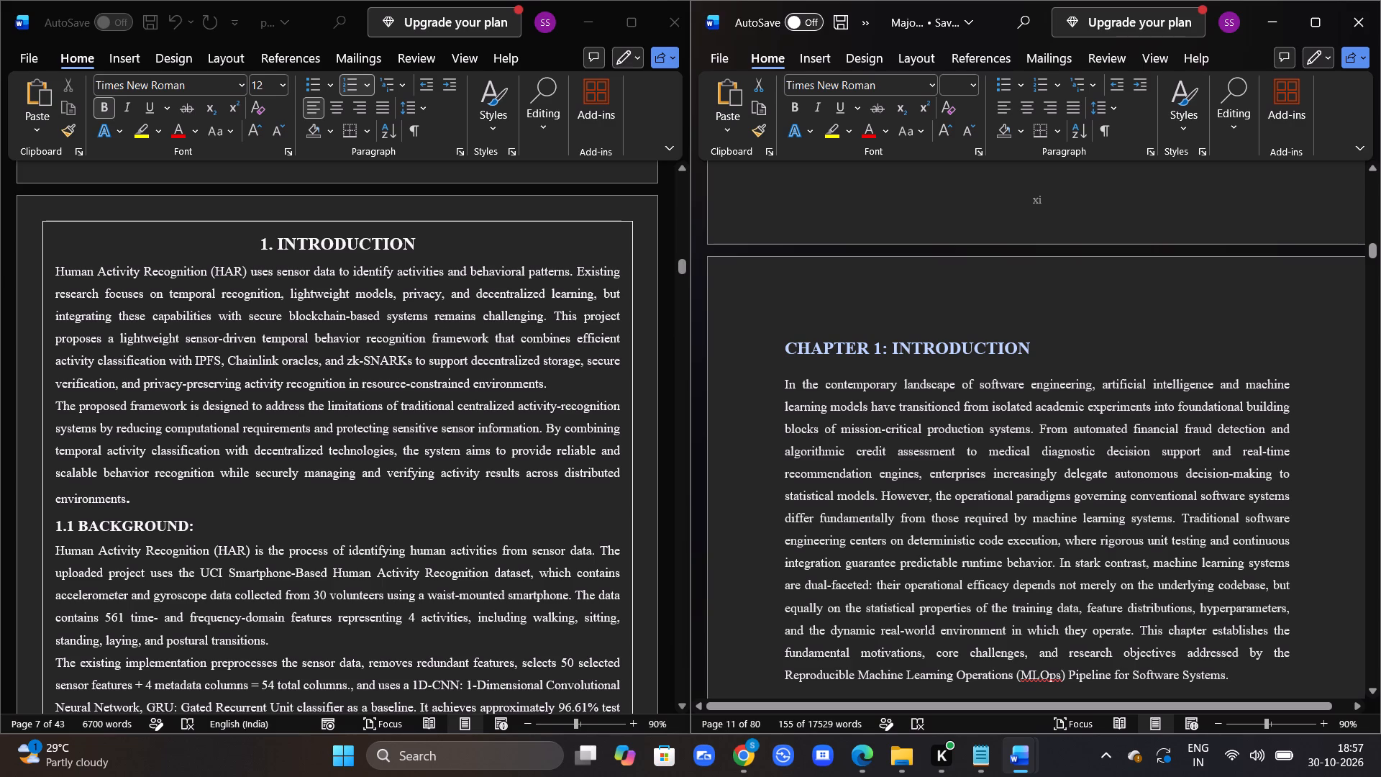
Copy the MLOps report's Chapter 1 text from the first introduction paragraph through the end of section 1.5 METHODOLOGY.
{"action": "left_click", "coordinate": [801, 393]}
{"action": "key", "text": "Left"}
{"action": "key", "text": "Left"}
{"action": "key", "text": "Left"}
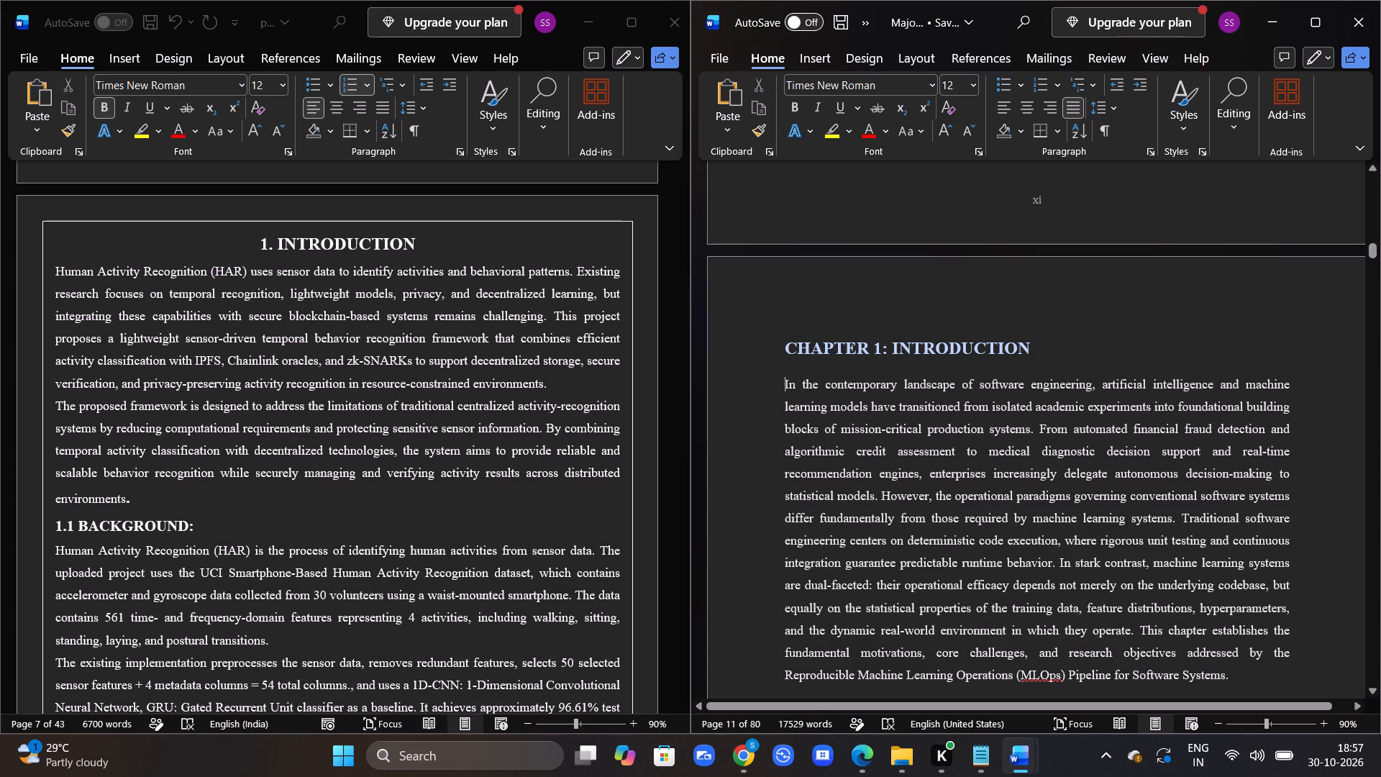
{"action": "key", "text": "shift+Down"}
{"action": "key", "text": "shift+Down"}
{"action": "key", "text": "shift+Down"}
{"action": "key", "text": "shift+Down"}
{"action": "key", "text": "shift+Down"}
{"action": "key", "text": "shift+Down"}
{"action": "key", "text": "shift+Down"}
{"action": "key", "text": "shift+Down"}
{"action": "key", "text": "shift+Down"}
{"action": "key", "text": "shift+Down"}
{"action": "key", "text": "shift+Down"}
{"action": "key", "text": "shift+Down"}
{"action": "key", "text": "shift+Down"}
{"action": "key", "text": "shift+Down"}
{"action": "key", "text": "shift+Down"}
{"action": "key", "text": "shift+Down"}
{"action": "key", "text": "shift+Down"}
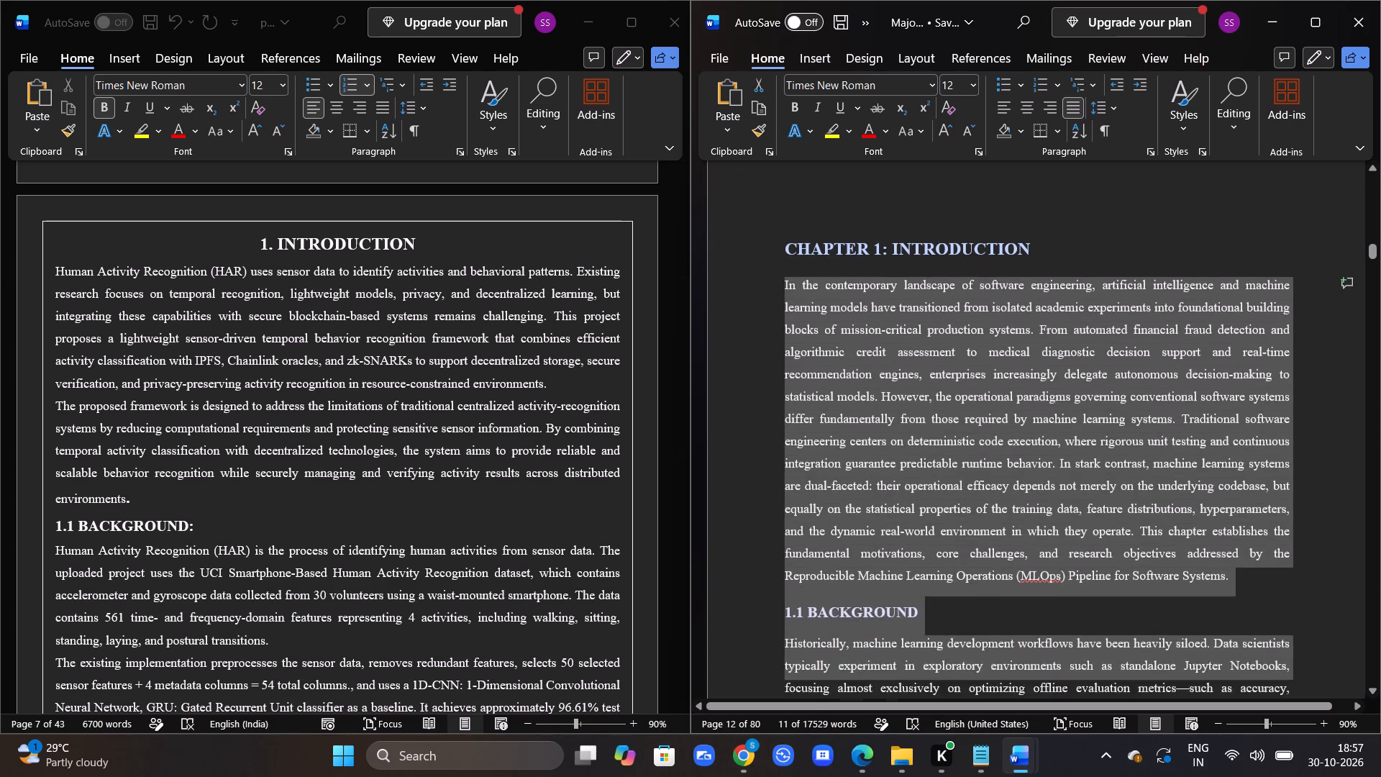
{"action": "key", "text": "shift+Down"}
{"action": "key", "text": "shift+Down"}
{"action": "key", "text": "shift+Down"}
{"action": "key", "text": "shift+Down"}
{"action": "key", "text": "shift+Down"}
{"action": "key", "text": "shift+Down"}
{"action": "key", "text": "shift+Down"}
{"action": "key", "text": "shift+Down"}
{"action": "key", "text": "shift+Down"}
{"action": "key", "text": "shift+Down"}
{"action": "key", "text": "shift+Down"}
{"action": "key", "text": "shift+Down"}
{"action": "key", "text": "shift+Down"}
{"action": "key", "text": "shift+Down"}
{"action": "key", "text": "shift+Down"}
{"action": "key", "text": "shift+Down"}
{"action": "key", "text": "shift+Down"}
{"action": "key", "text": "shift+Down"}
{"action": "key", "text": "shift+Down"}
{"action": "key", "text": "shift+Down"}
{"action": "key", "text": "shift+Down"}
{"action": "key", "text": "shift+Down"}
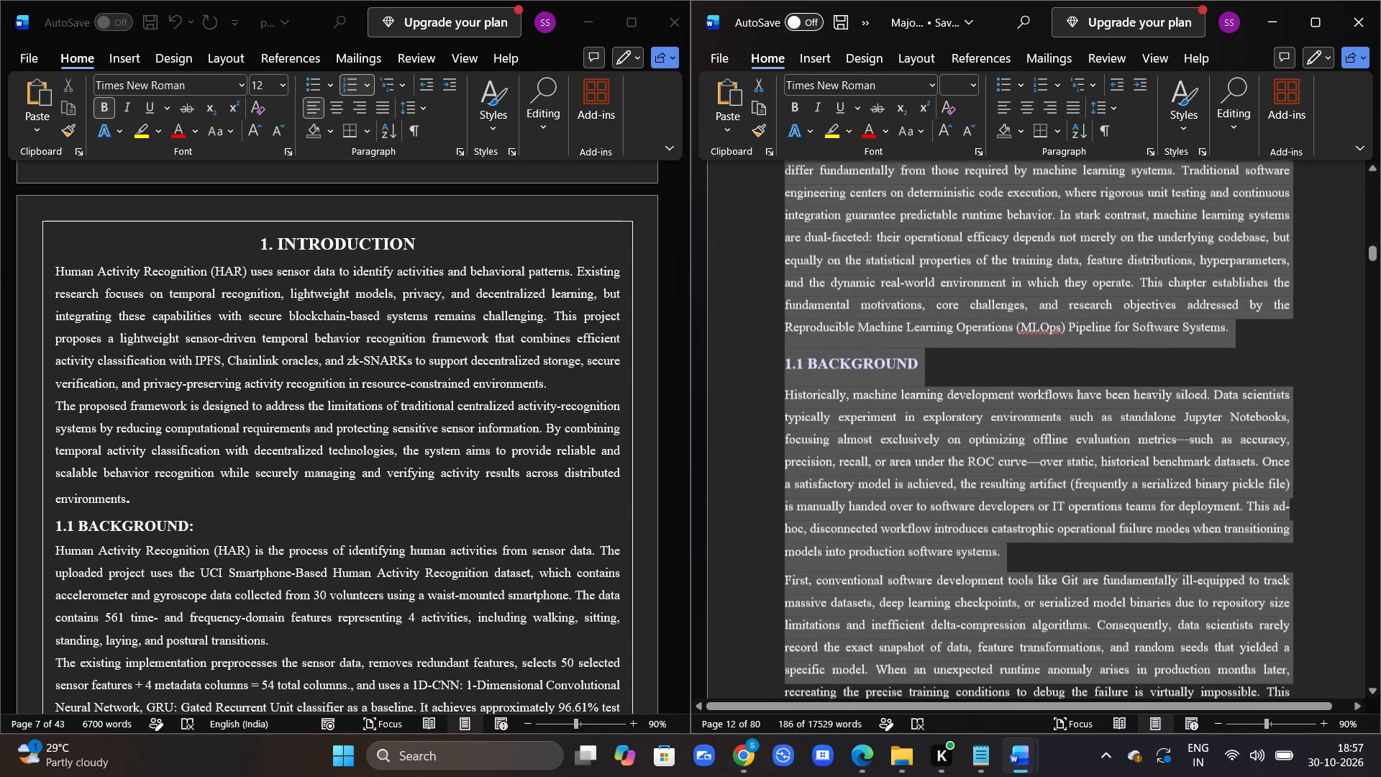
{"action": "key", "text": "shift+Down"}
{"action": "key", "text": "shift+Down"}
{"action": "key", "text": "shift+Down"}
{"action": "key", "text": "shift+Down"}
{"action": "key", "text": "shift+Down"}
{"action": "key", "text": "shift+Down"}
{"action": "key", "text": "shift+Down"}
{"action": "key", "text": "shift+Down"}
{"action": "key", "text": "shift+Down"}
{"action": "key", "text": "shift+Down"}
{"action": "key", "text": "shift+Down"}
{"action": "key", "text": "shift+Down"}
{"action": "key", "text": "shift+Down"}
{"action": "key", "text": "shift+Down"}
{"action": "key", "text": "shift+Down"}
{"action": "key", "text": "shift+Down"}
{"action": "key", "text": "shift+Down"}
{"action": "key", "text": "shift+Down"}
{"action": "key", "text": "shift+Down"}
{"action": "key", "text": "shift+Down"}
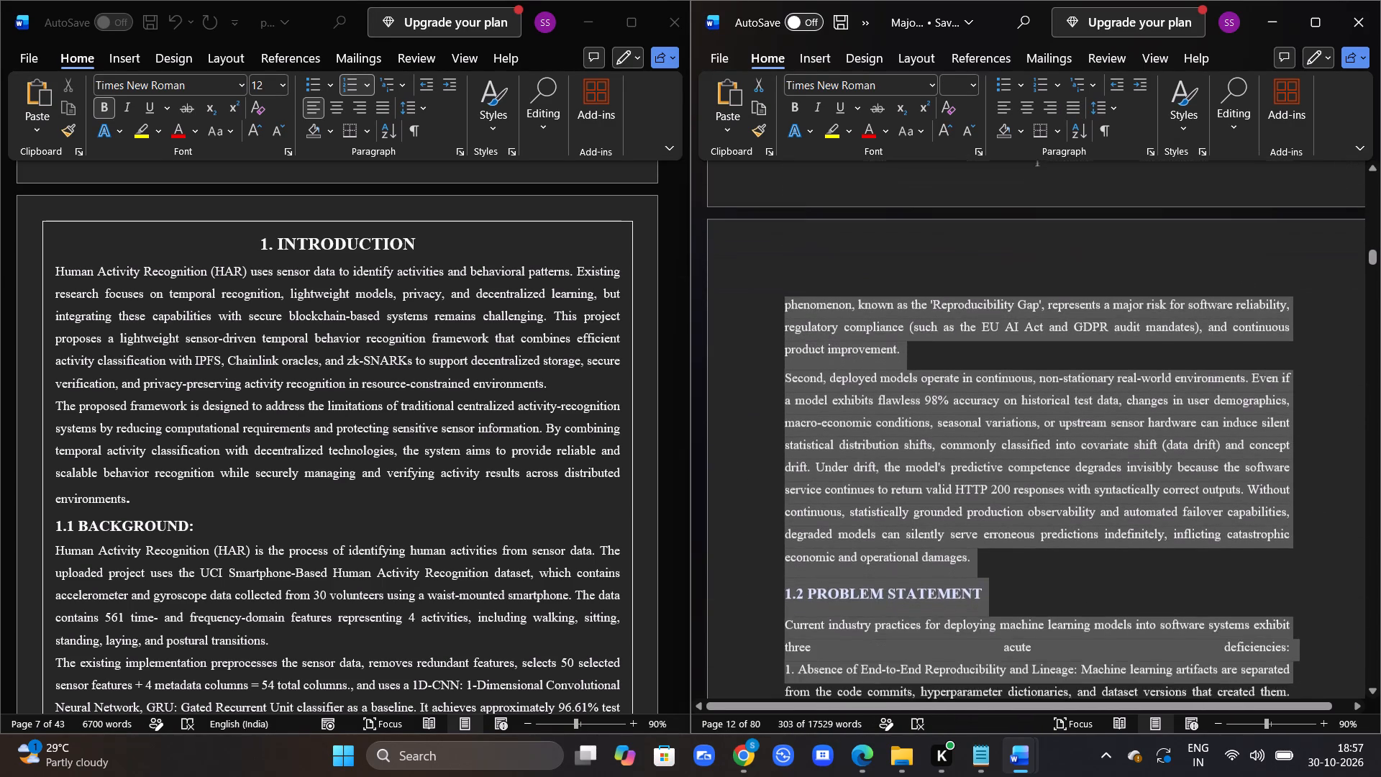
{"action": "key", "text": "shift+Down"}
{"action": "key", "text": "shift+Down"}
{"action": "key", "text": "shift+Down"}
{"action": "key", "text": "shift+Down"}
{"action": "key", "text": "shift+Down"}
{"action": "key", "text": "shift+Down"}
{"action": "key", "text": "shift+Down"}
{"action": "key", "text": "shift+Down"}
{"action": "key", "text": "shift+Down"}
{"action": "key", "text": "shift+Down"}
{"action": "key", "text": "shift+Down"}
{"action": "key", "text": "shift+Down"}
{"action": "key", "text": "shift+Down"}
{"action": "key", "text": "shift+Down"}
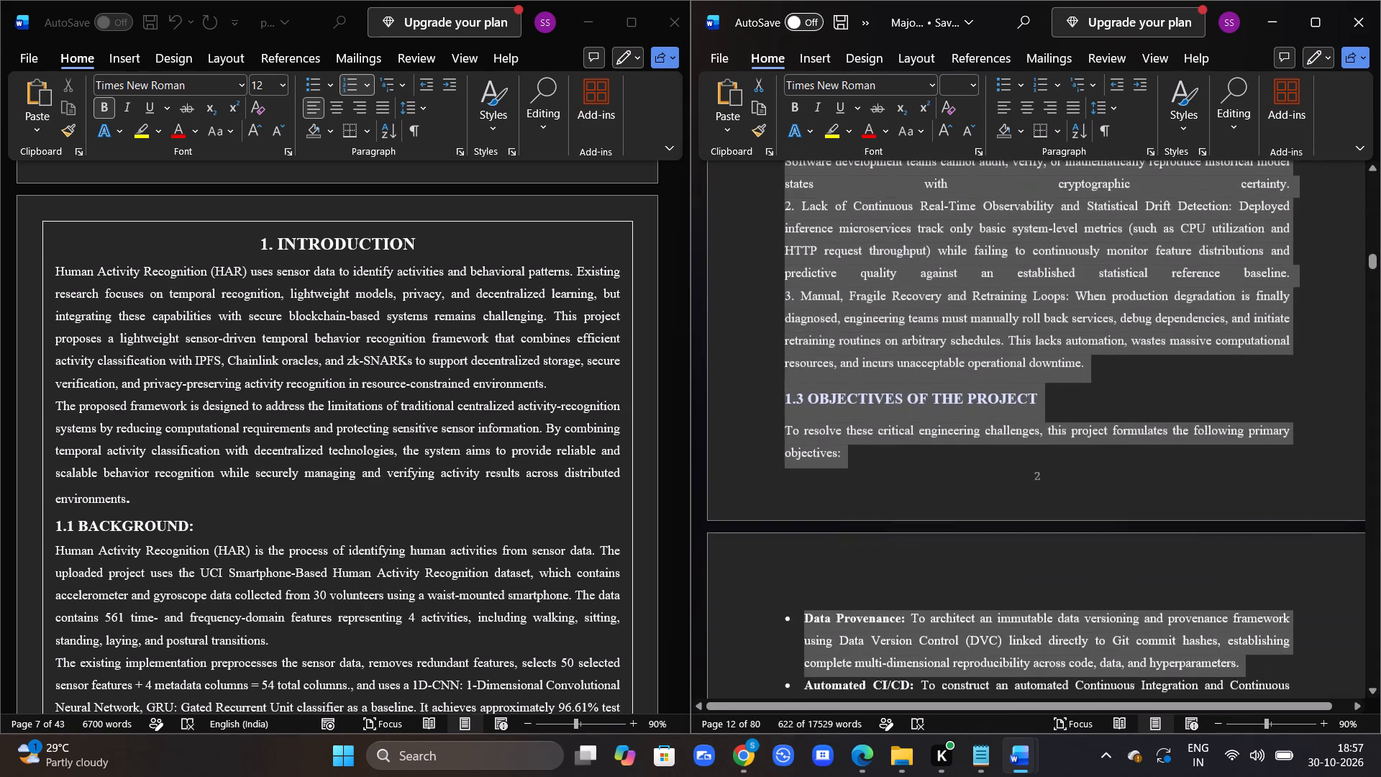
{"action": "key", "text": "shift+Down"}
{"action": "key", "text": "shift+Down"}
{"action": "key", "text": "shift+Down"}
{"action": "key", "text": "shift+Down"}
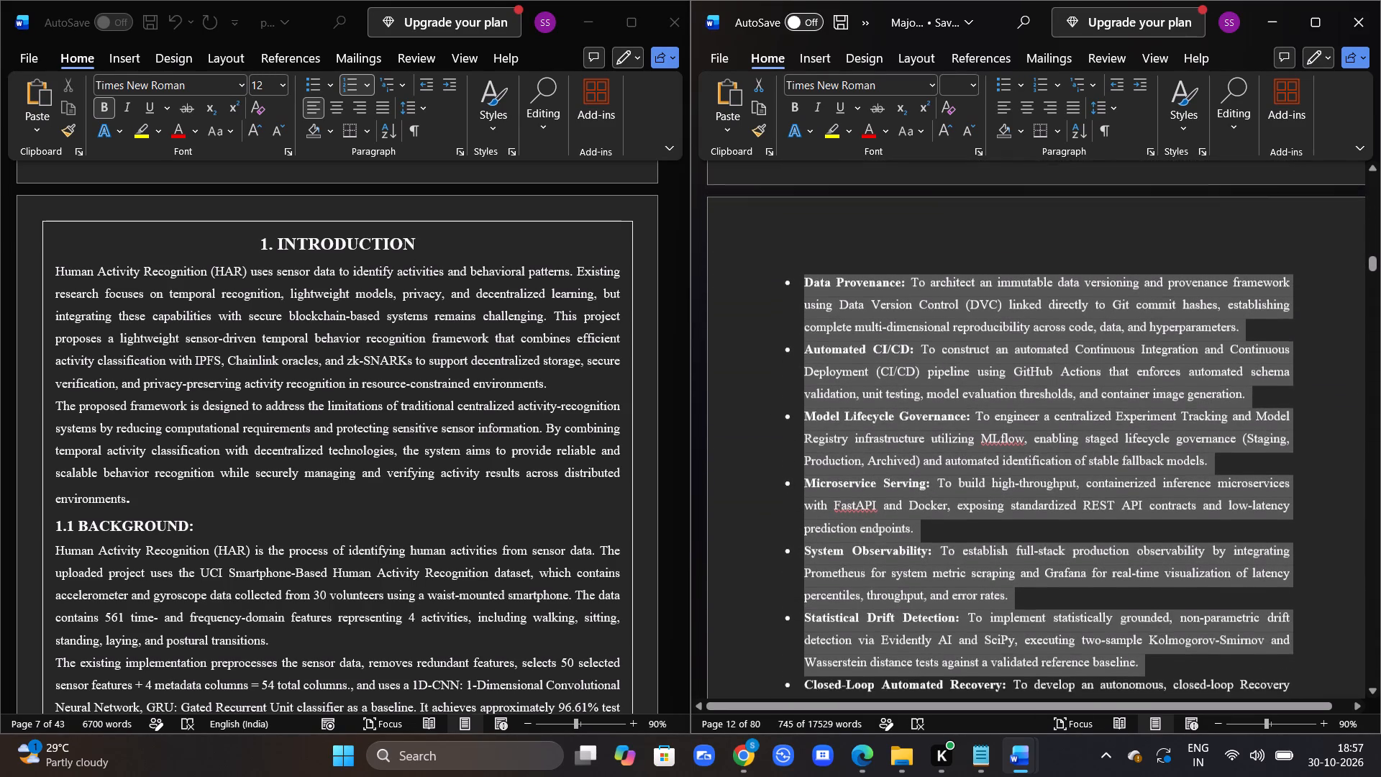
{"action": "key", "text": "shift+Down"}
{"action": "key", "text": "shift+Down"}
{"action": "key", "text": "shift+Down"}
{"action": "key", "text": "shift+Down"}
{"action": "key", "text": "shift+Down"}
{"action": "key", "text": "shift+Down"}
{"action": "key", "text": "shift+Down"}
{"action": "key", "text": "shift+Down"}
{"action": "key", "text": "shift+Down"}
{"action": "key", "text": "shift+Down"}
{"action": "key", "text": "shift+Down"}
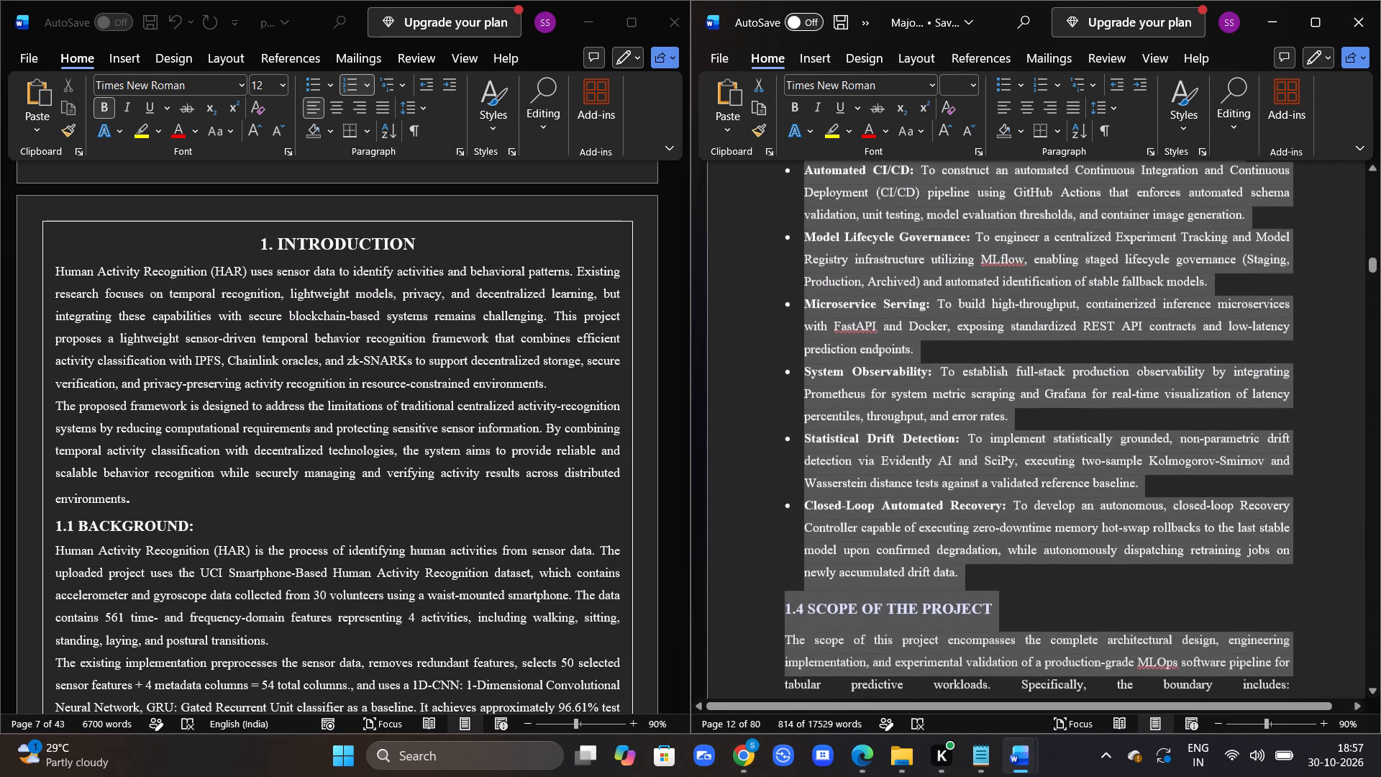
{"action": "key", "text": "shift+Down"}
{"action": "key", "text": "shift+Down"}
{"action": "key", "text": "shift+Down"}
{"action": "key", "text": "shift+Down"}
{"action": "key", "text": "shift+Down"}
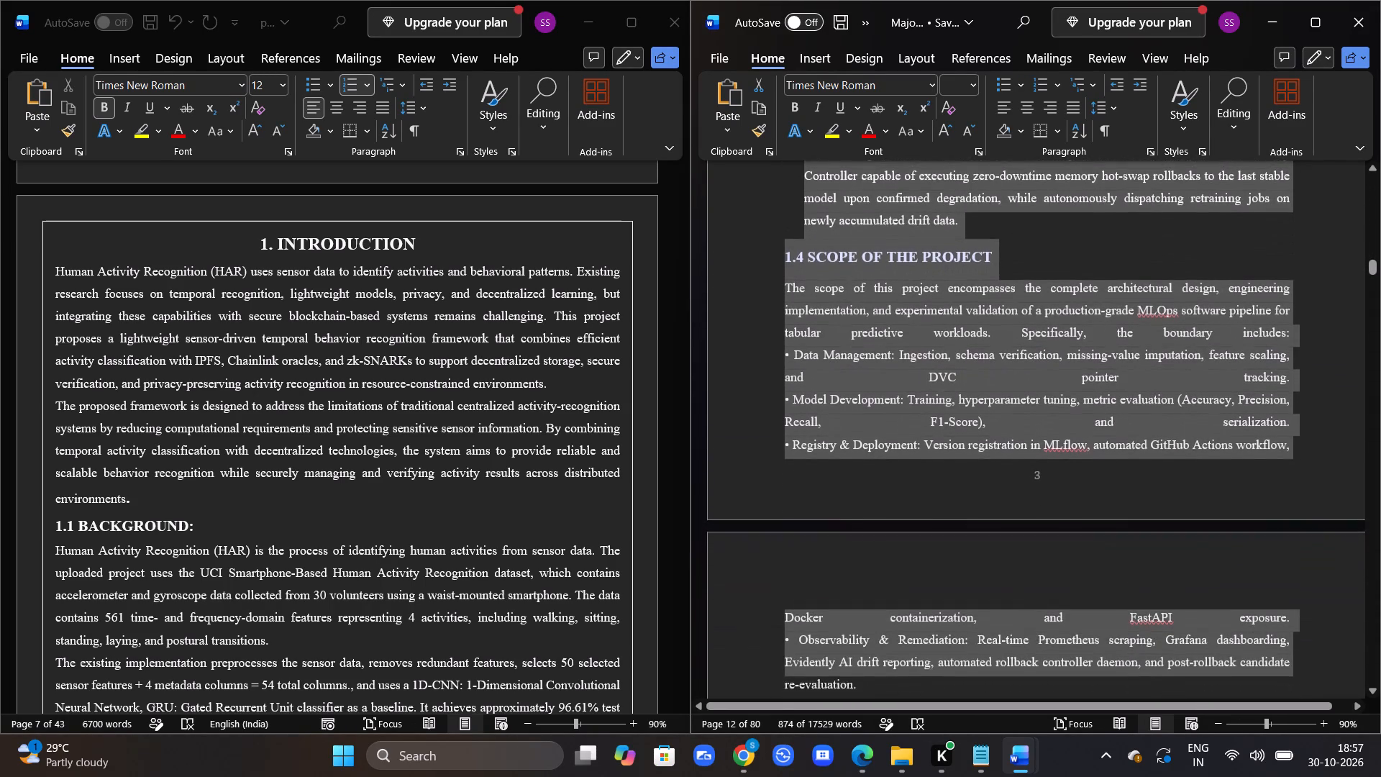
{"action": "key", "text": "shift+Down"}
{"action": "key", "text": "shift+Down"}
{"action": "key", "text": "shift+Down"}
{"action": "key", "text": "shift+Down"}
{"action": "key", "text": "shift+Down"}
{"action": "key", "text": "shift+Down"}
{"action": "key", "text": "shift+Down"}
{"action": "key", "text": "shift+Down"}
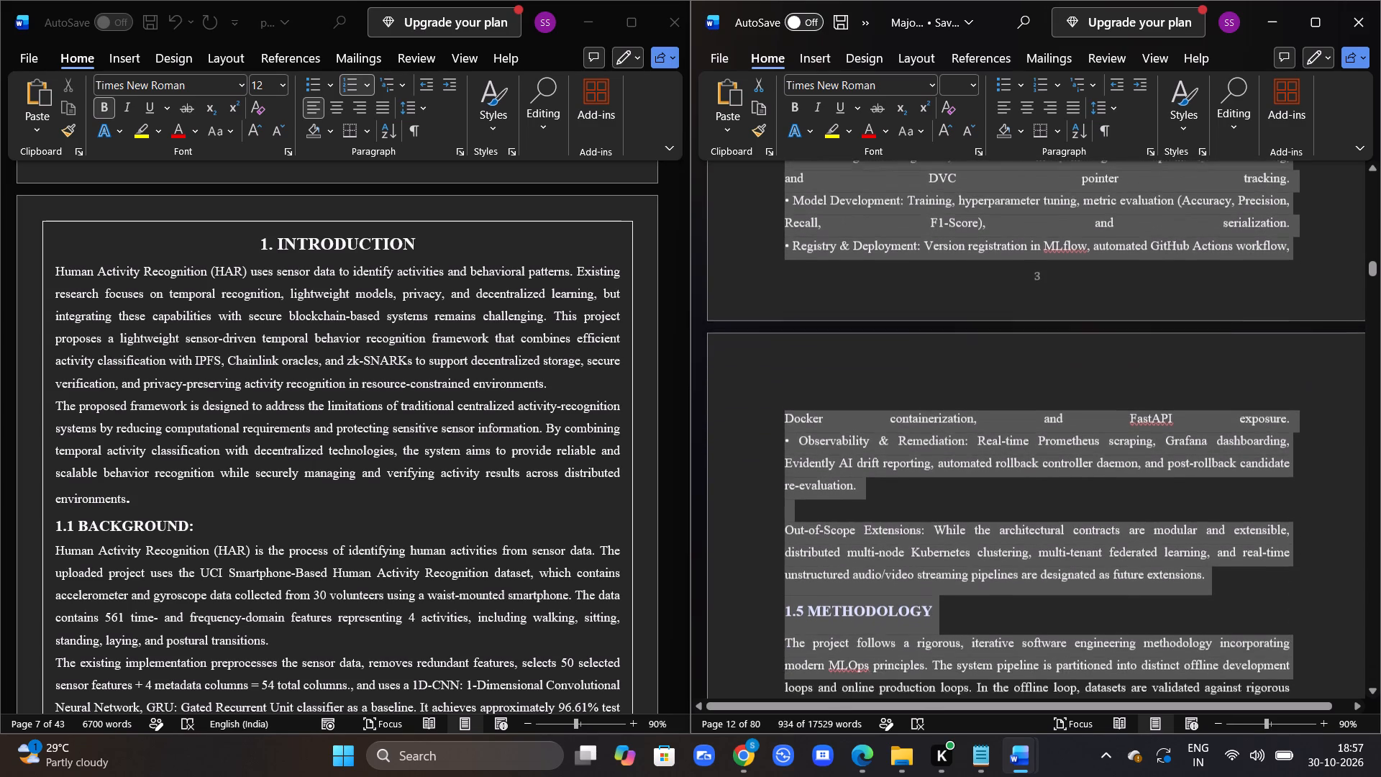
{"action": "key", "text": "shift+Down"}
{"action": "key", "text": "shift+Down"}
{"action": "key", "text": "shift+Down"}
{"action": "key", "text": "shift+Down"}
{"action": "key", "text": "shift+Down"}
{"action": "key", "text": "shift+Down"}
{"action": "key", "text": "shift+Down"}
{"action": "key", "text": "shift+Down"}
{"action": "key", "text": "shift+Down"}
{"action": "key", "text": "shift+Down"}
{"action": "key", "text": "shift+Down"}
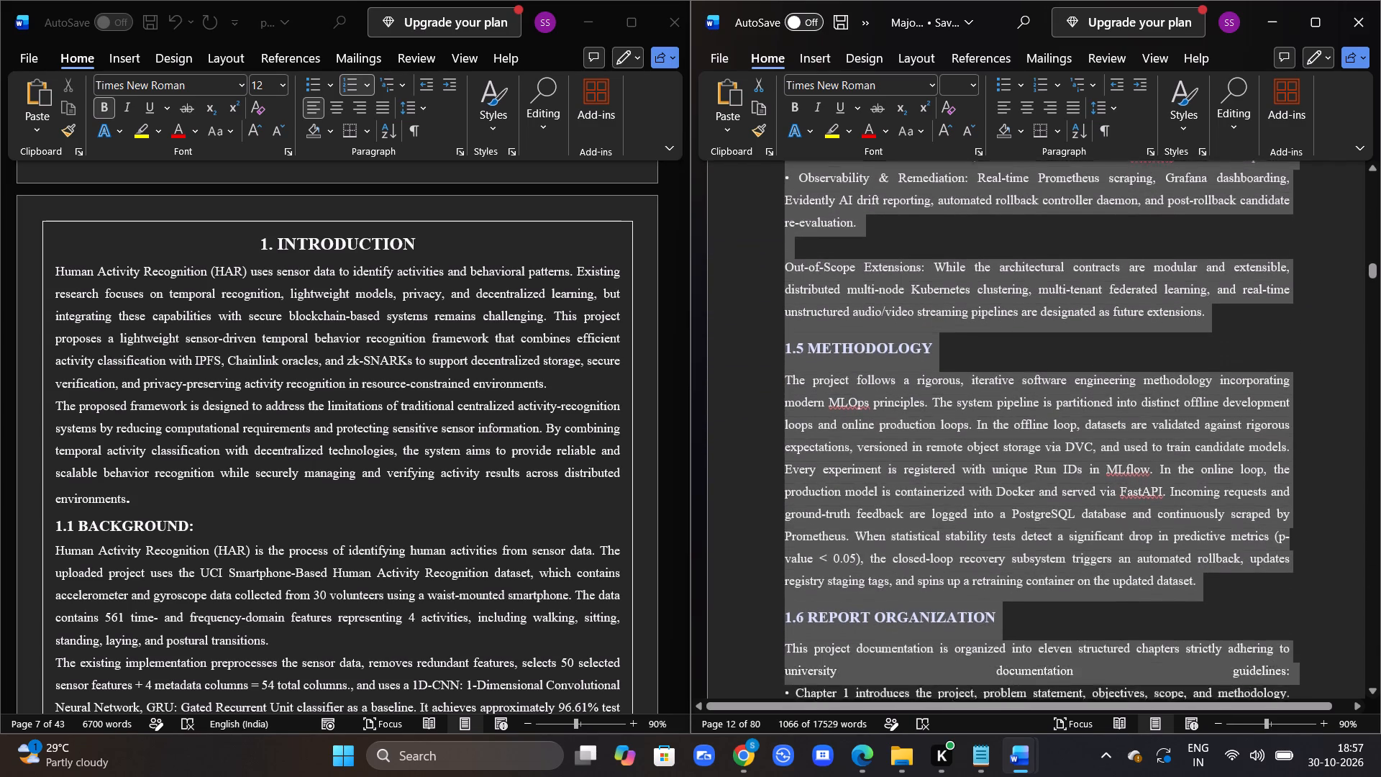
{"action": "key", "text": "shift+Down"}
{"action": "key", "text": "shift+Down"}
{"action": "key", "text": "shift+Down"}
{"action": "key", "text": "shift+Down"}
{"action": "key", "text": "shift+Down"}
{"action": "key", "text": "shift+Up"}
{"action": "key", "text": "shift+Up"}
{"action": "key", "text": "shift+Up"}
{"action": "key", "text": "shift+Up"}
{"action": "key", "text": "shift+Up"}
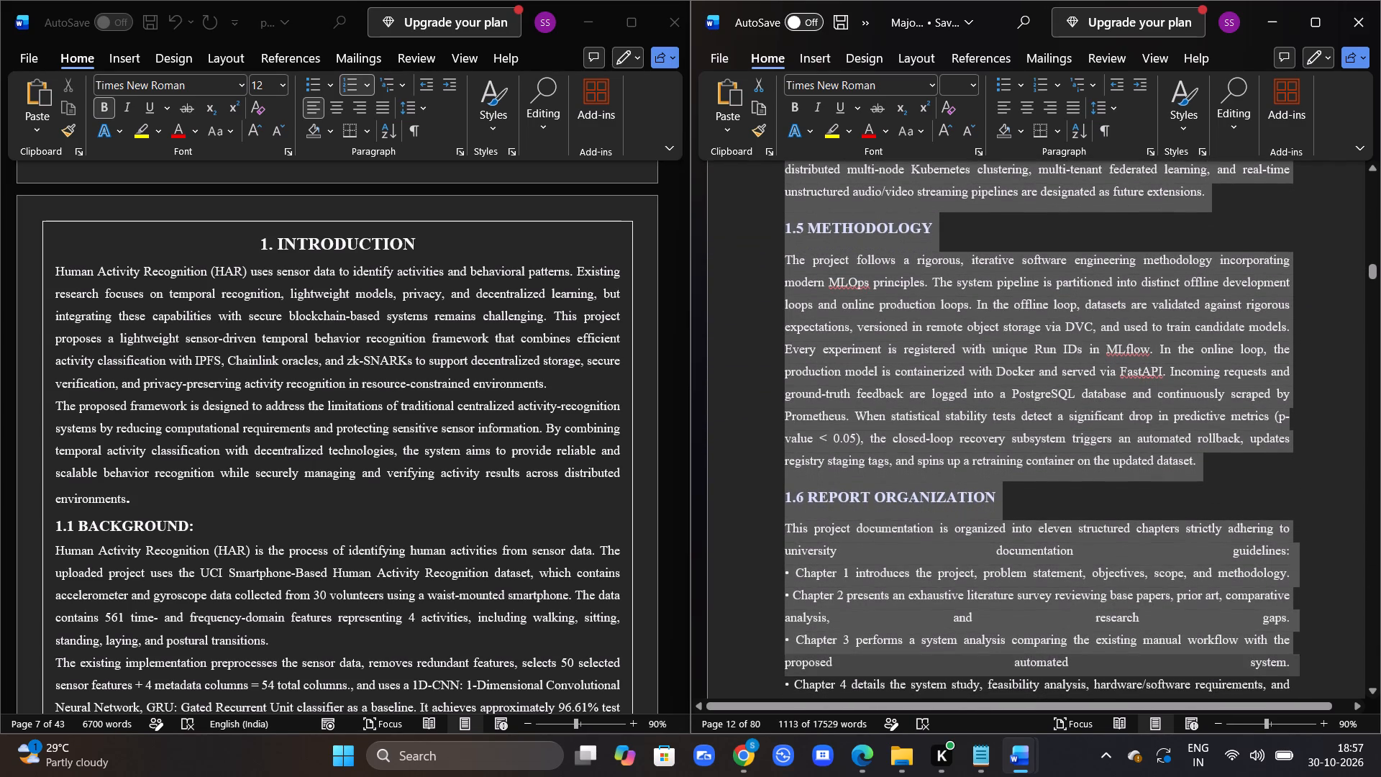
{"action": "key", "text": "shift+Up"}
{"action": "key", "text": "shift+Up"}
{"action": "key", "text": "shift+Up"}
{"action": "key", "text": "shift+Up"}
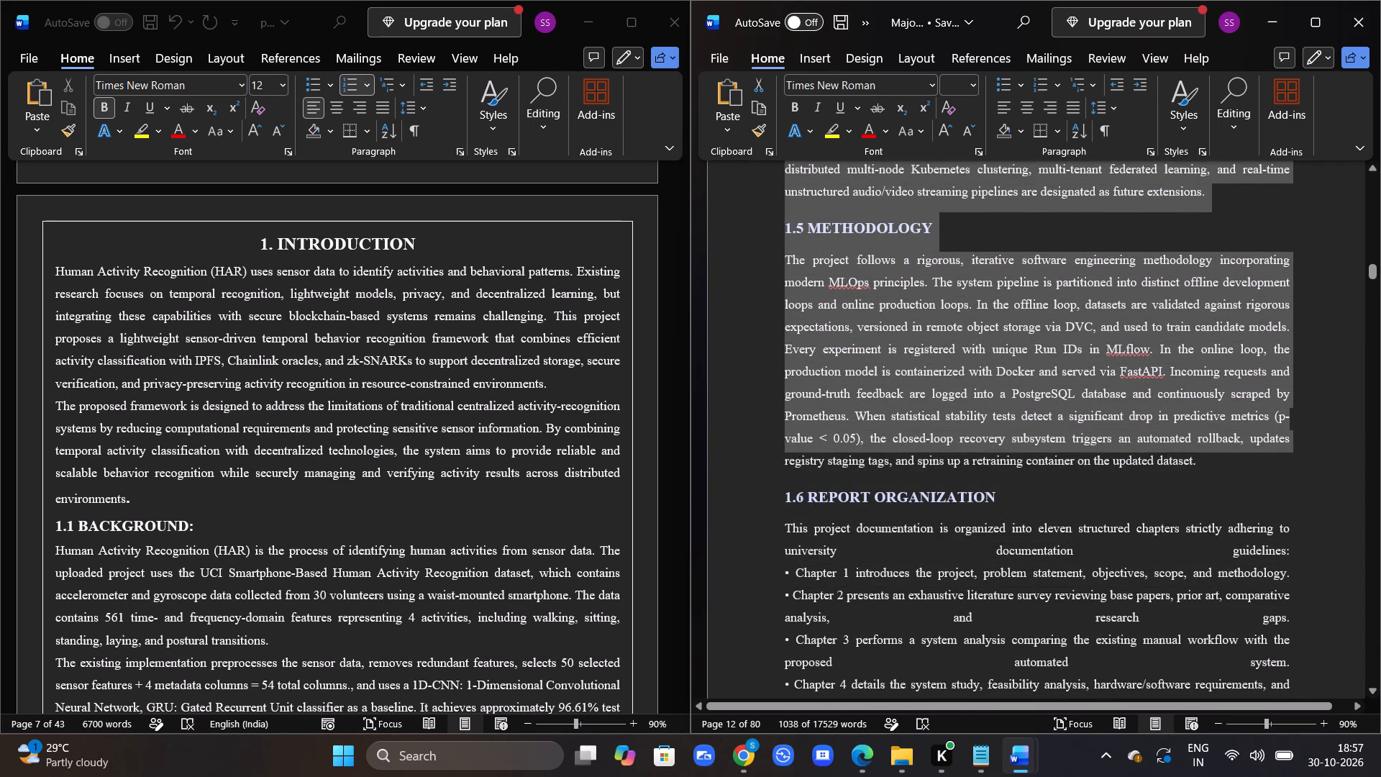
{"action": "key", "text": "shift+Down"}
{"action": "key", "text": "shift+Left"}
{"action": "key", "text": "shift+Left"}
{"action": "key", "text": "shift+Left"}
{"action": "key", "text": "shift+Right"}
{"action": "key", "text": "shift+Right"}
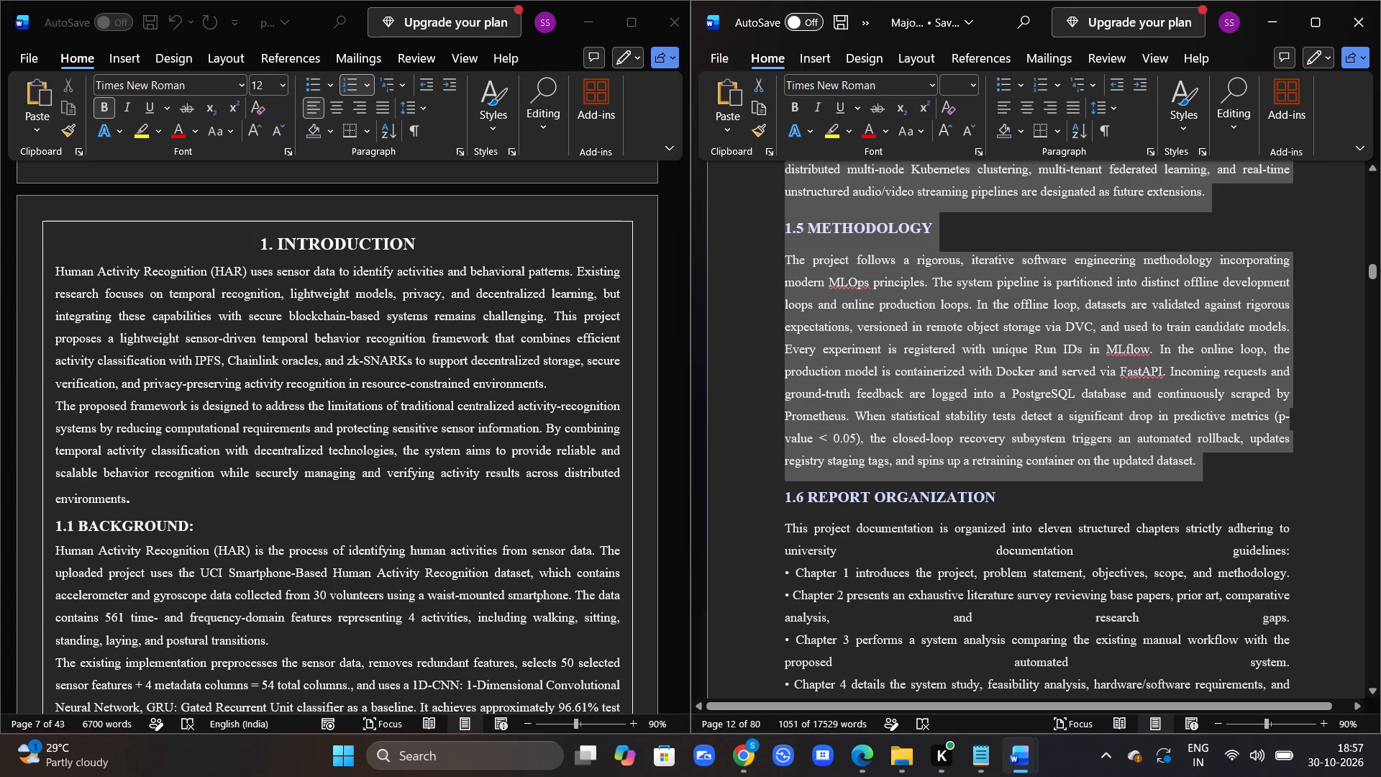
{"action": "key", "text": "shift+Left"}
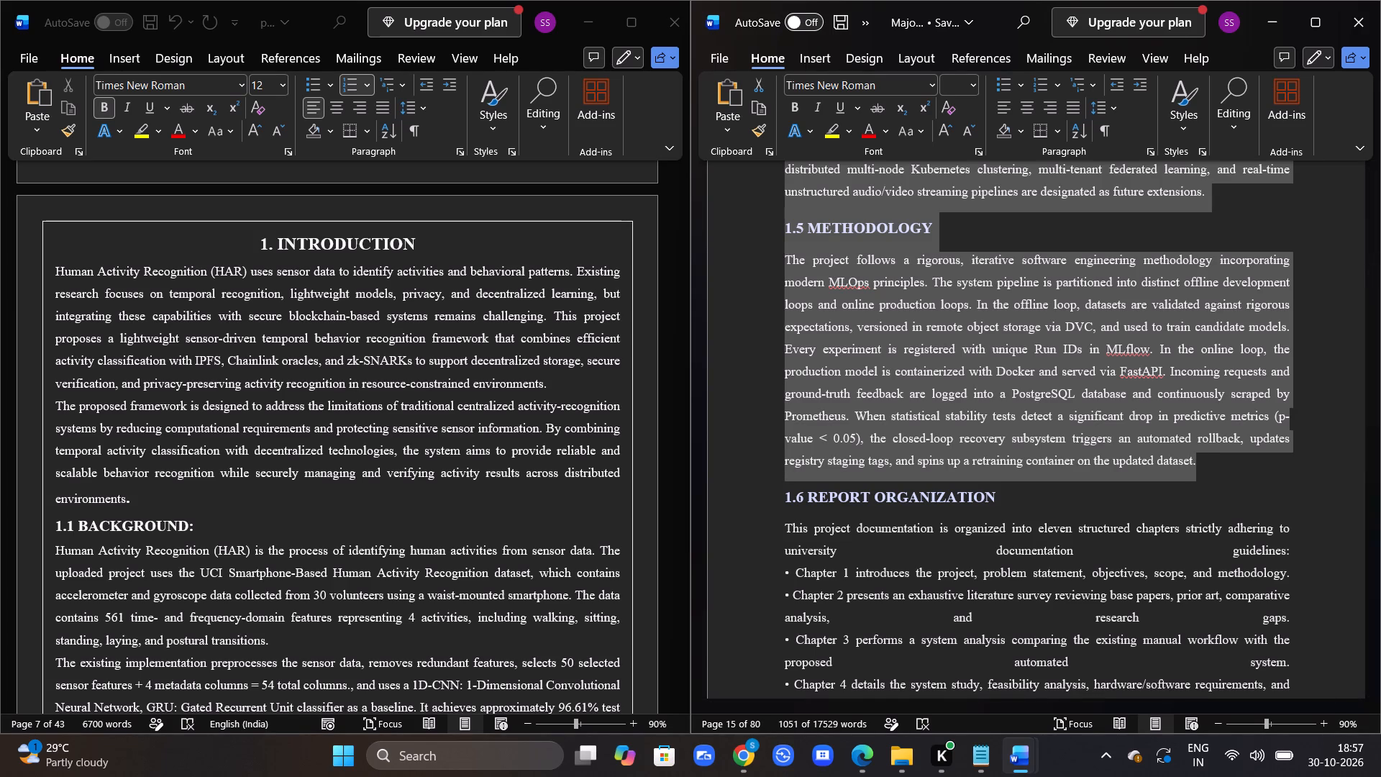
{"action": "key", "text": "ctrl+c"}
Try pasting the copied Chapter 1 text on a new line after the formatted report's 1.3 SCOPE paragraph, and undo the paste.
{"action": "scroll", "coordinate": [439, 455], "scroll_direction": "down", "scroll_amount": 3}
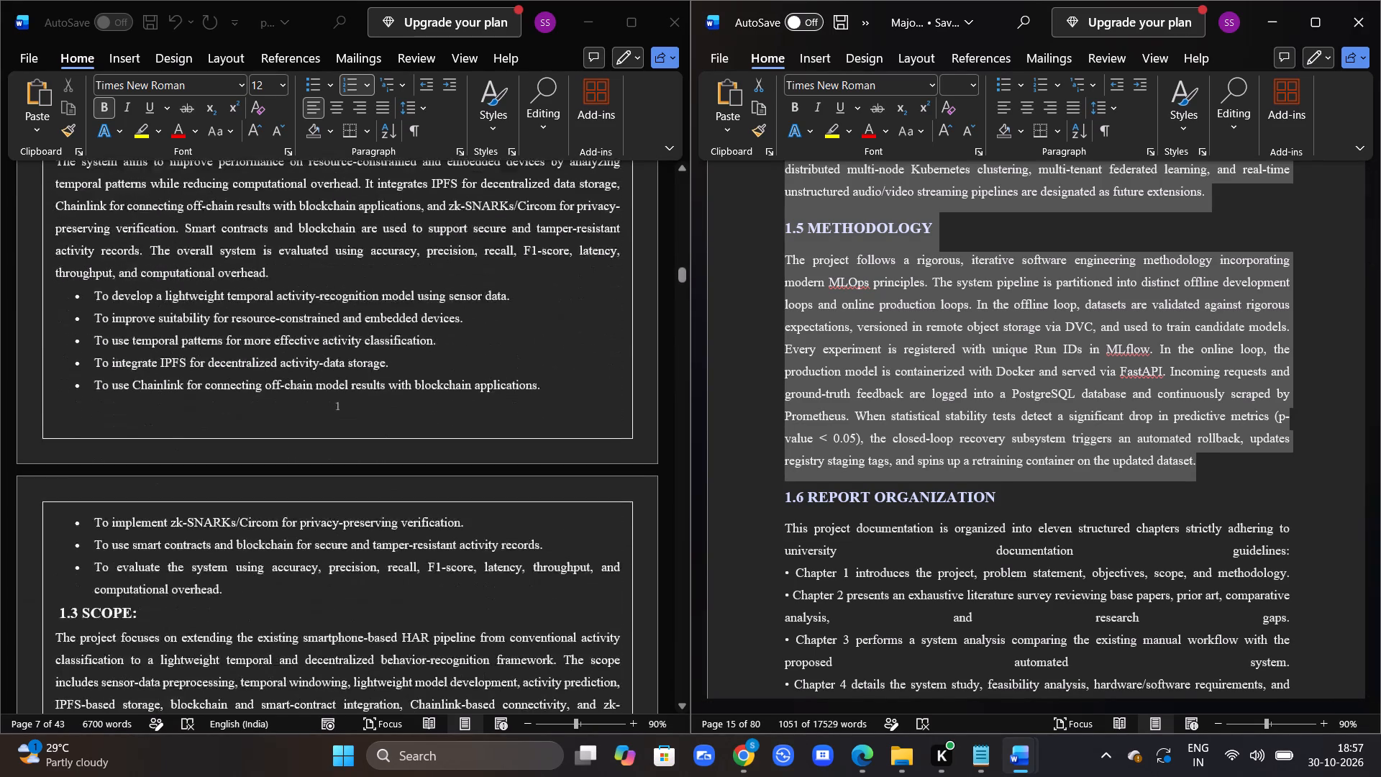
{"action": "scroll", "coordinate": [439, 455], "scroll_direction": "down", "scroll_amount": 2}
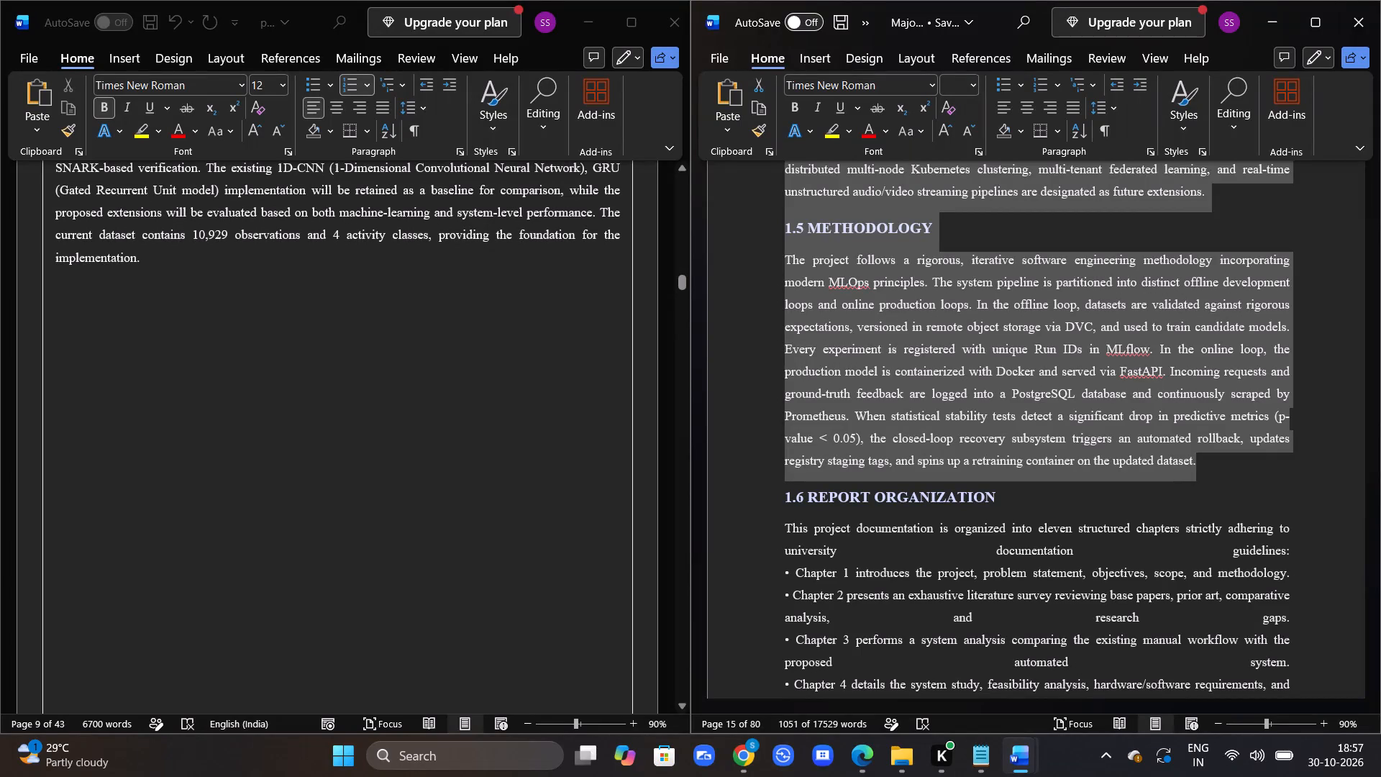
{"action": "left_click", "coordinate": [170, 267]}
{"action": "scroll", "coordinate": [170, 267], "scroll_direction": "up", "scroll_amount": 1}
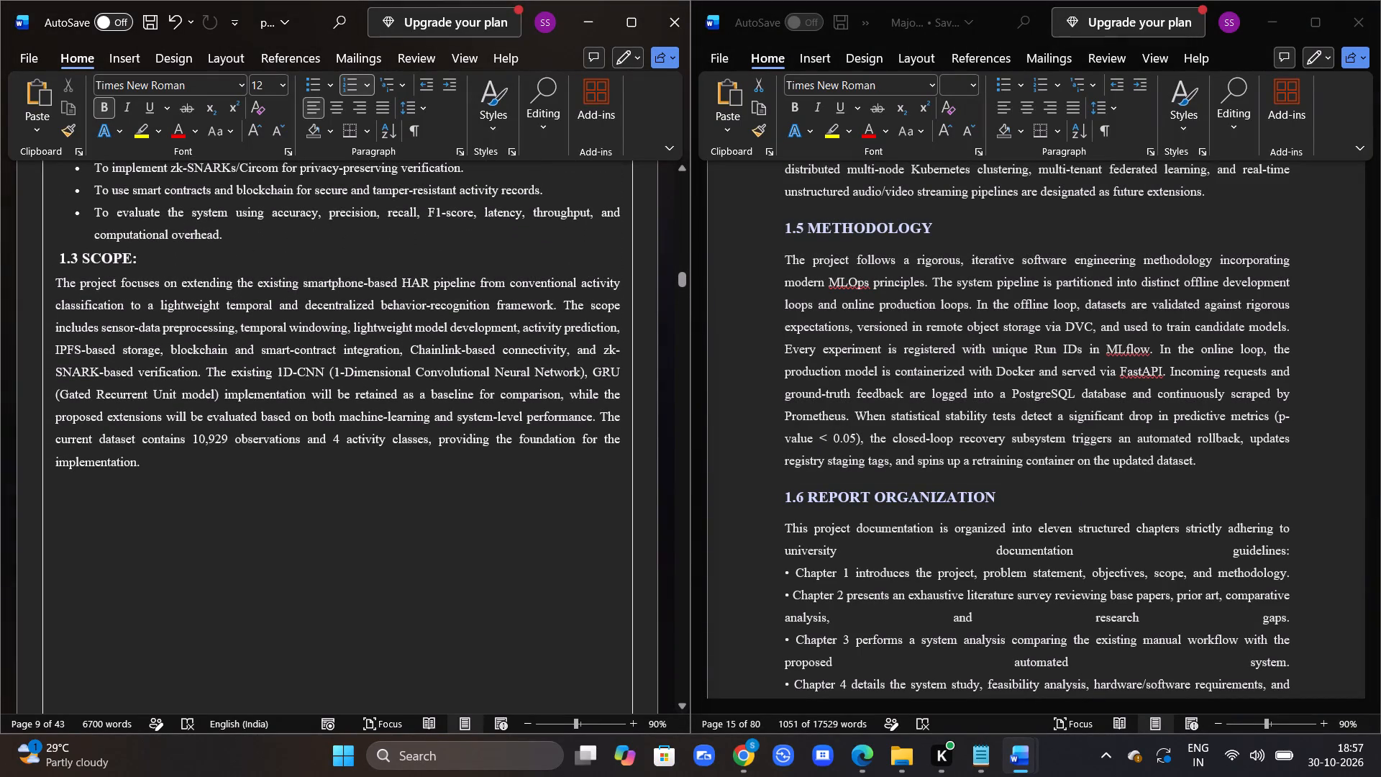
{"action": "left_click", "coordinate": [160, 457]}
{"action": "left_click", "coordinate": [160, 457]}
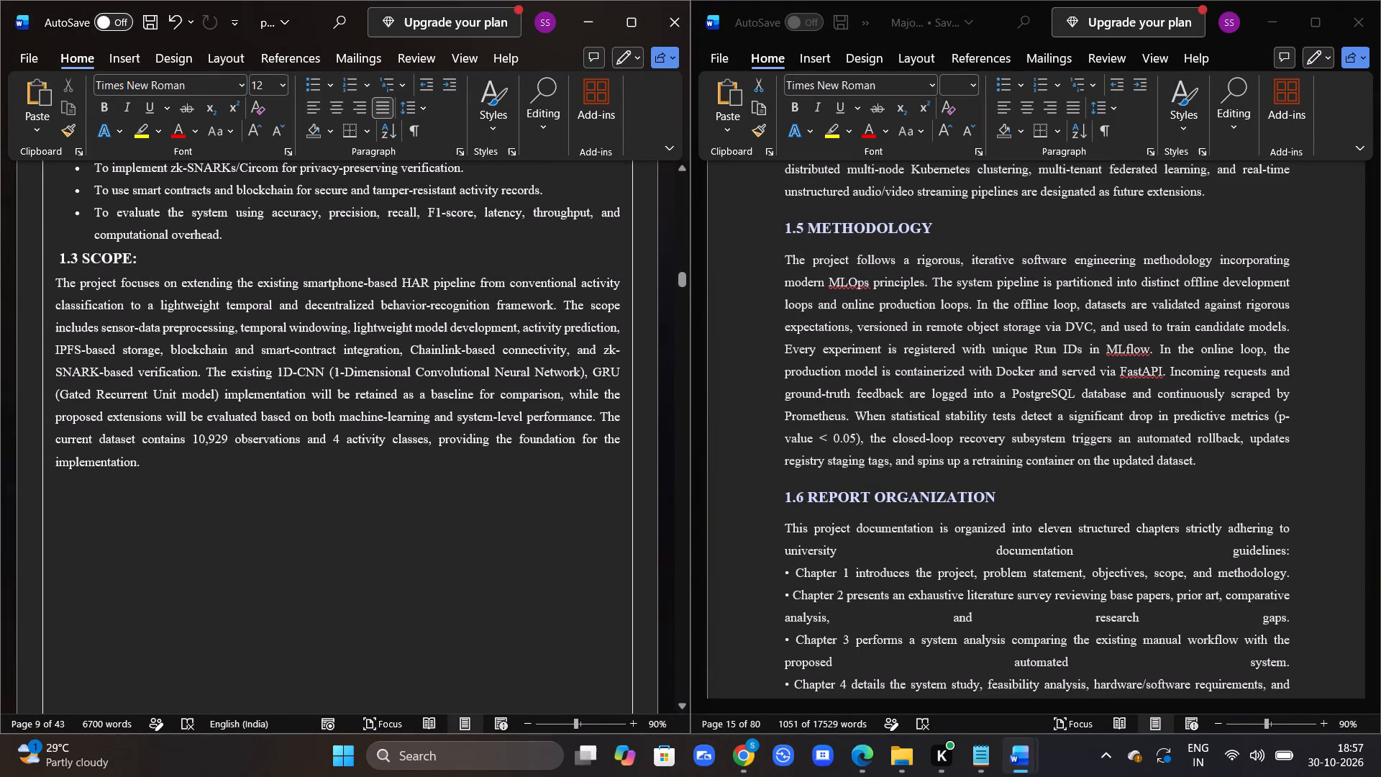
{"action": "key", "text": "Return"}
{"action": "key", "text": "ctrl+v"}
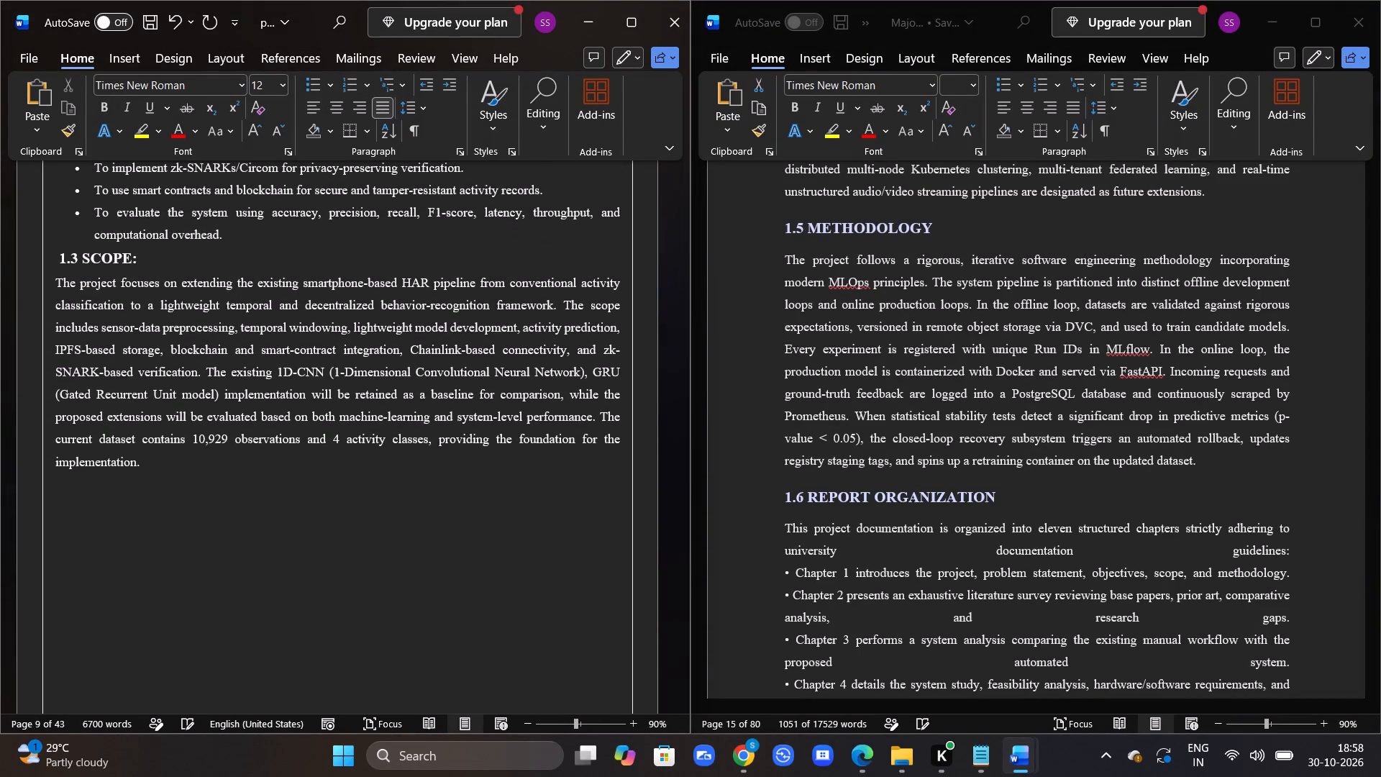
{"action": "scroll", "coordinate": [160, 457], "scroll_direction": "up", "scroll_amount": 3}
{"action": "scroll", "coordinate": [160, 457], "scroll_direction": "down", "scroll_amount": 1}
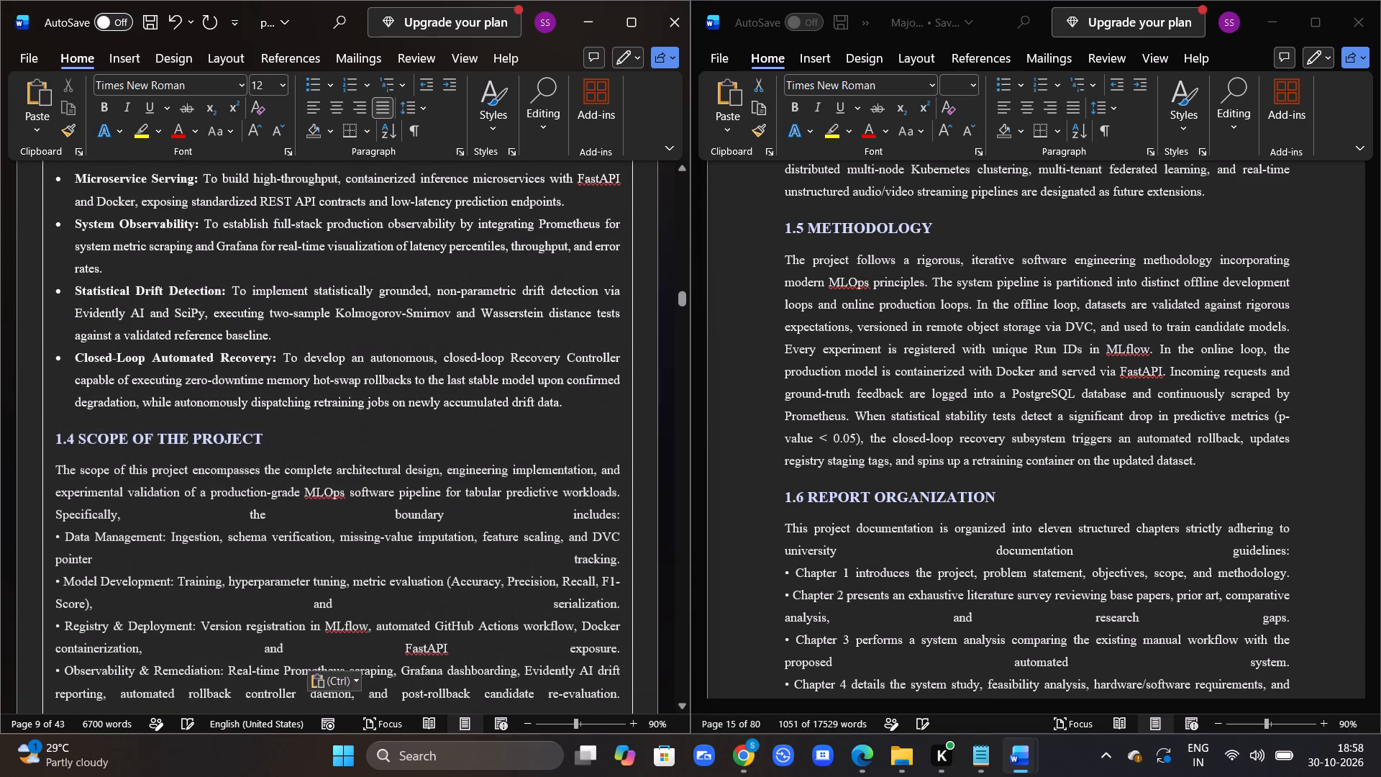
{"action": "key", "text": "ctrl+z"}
Copy the MLOps report's opening paragraph under CHAPTER 1: INTRODUCTION, from "In the contemporary landscape" through "Pipeline for Software Systems.".
{"action": "scroll", "coordinate": [160, 457], "scroll_direction": "up", "scroll_amount": 1}
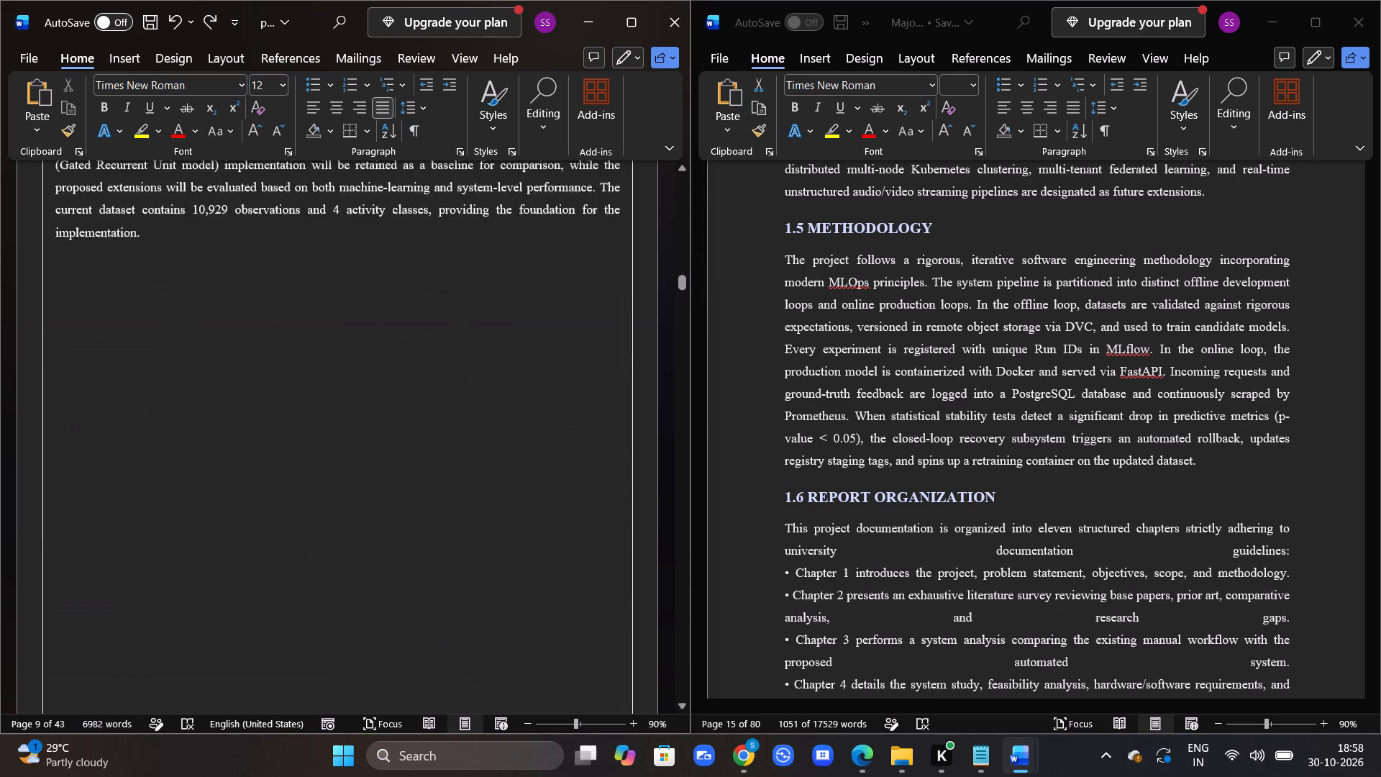
{"action": "scroll", "coordinate": [160, 457], "scroll_direction": "up", "scroll_amount": 1}
{"action": "scroll", "coordinate": [918, 306], "scroll_direction": "up", "scroll_amount": 1}
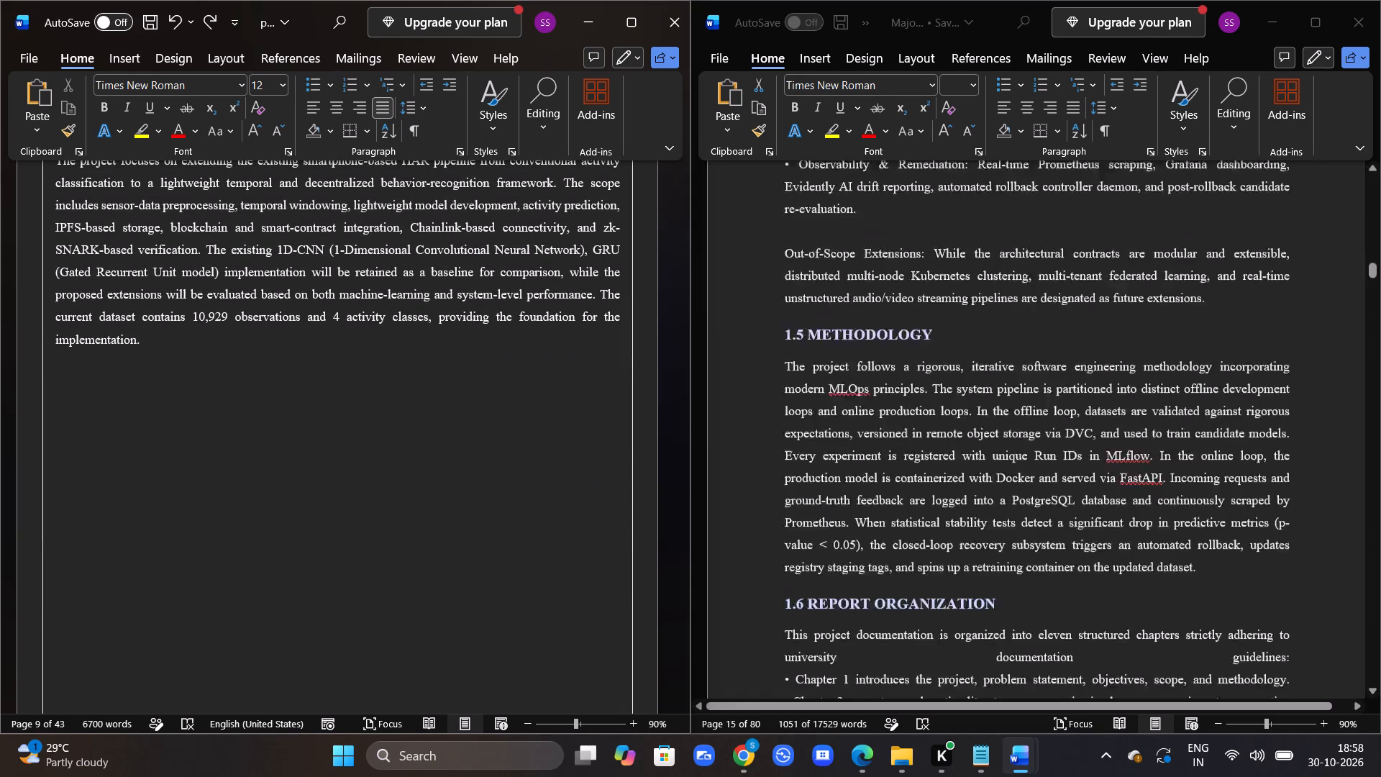
{"action": "scroll", "coordinate": [918, 306], "scroll_direction": "up", "scroll_amount": 5}
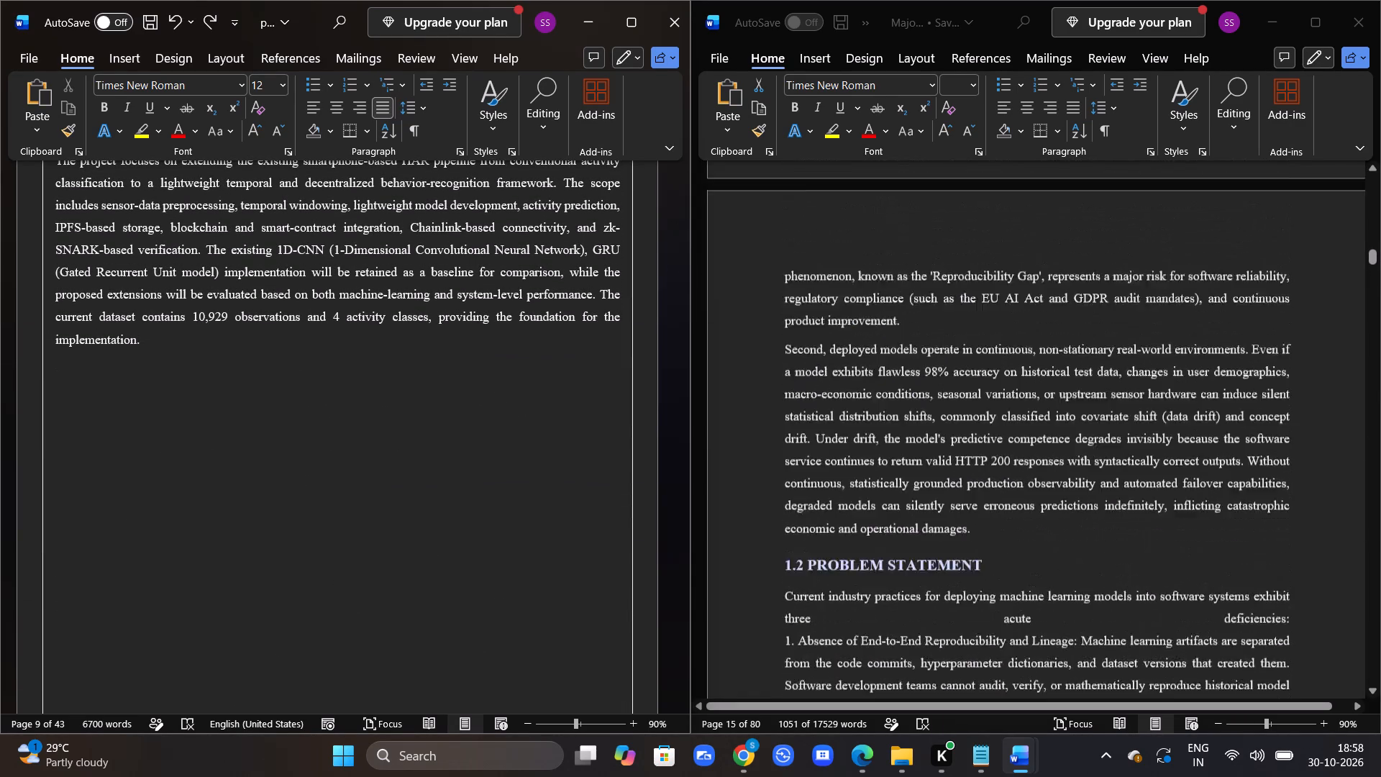
{"action": "scroll", "coordinate": [918, 306], "scroll_direction": "up", "scroll_amount": 1}
{"action": "scroll", "coordinate": [918, 306], "scroll_direction": "left", "scroll_amount": 1}
{"action": "scroll", "coordinate": [918, 306], "scroll_direction": "down", "scroll_amount": 1}
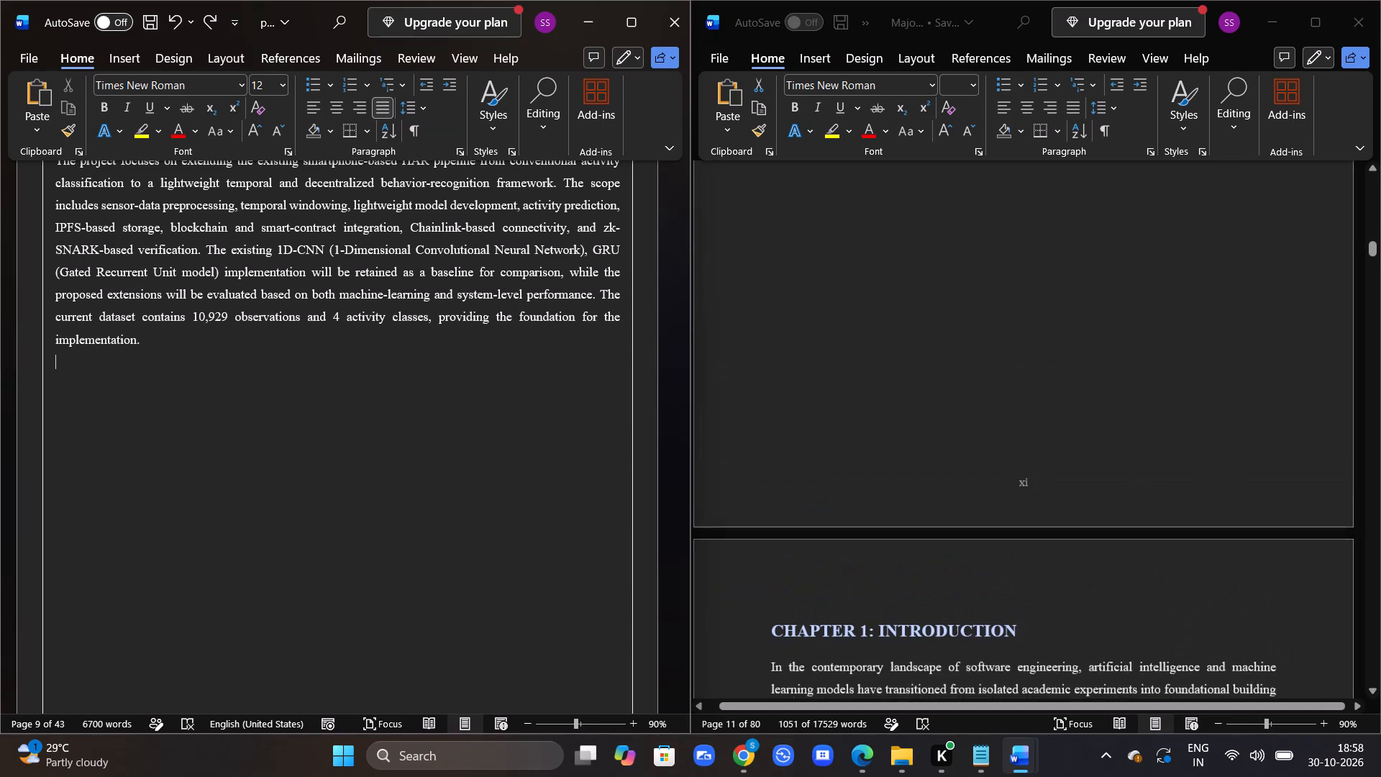
{"action": "scroll", "coordinate": [918, 306], "scroll_direction": "down", "scroll_amount": 1}
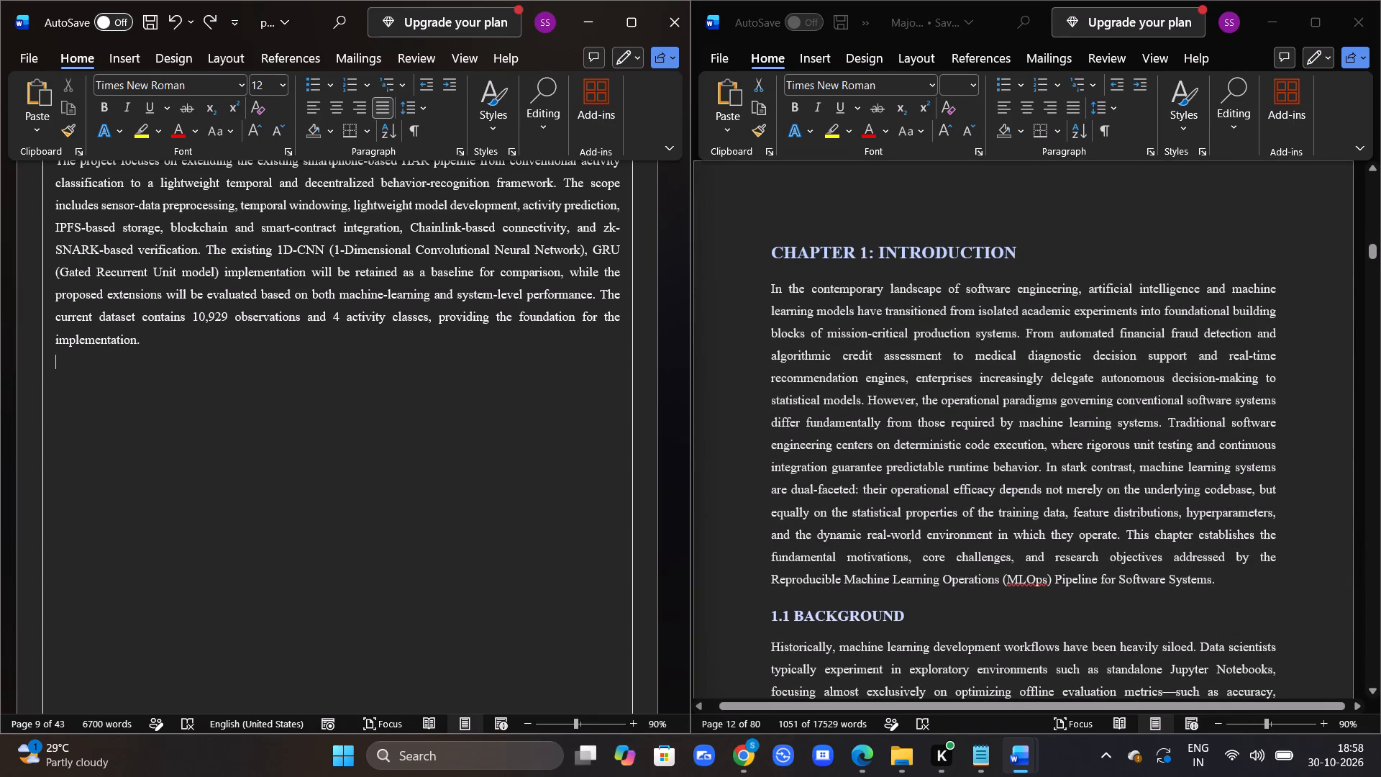
{"action": "left_click", "coordinate": [773, 285]}
{"action": "left_click", "coordinate": [772, 285]}
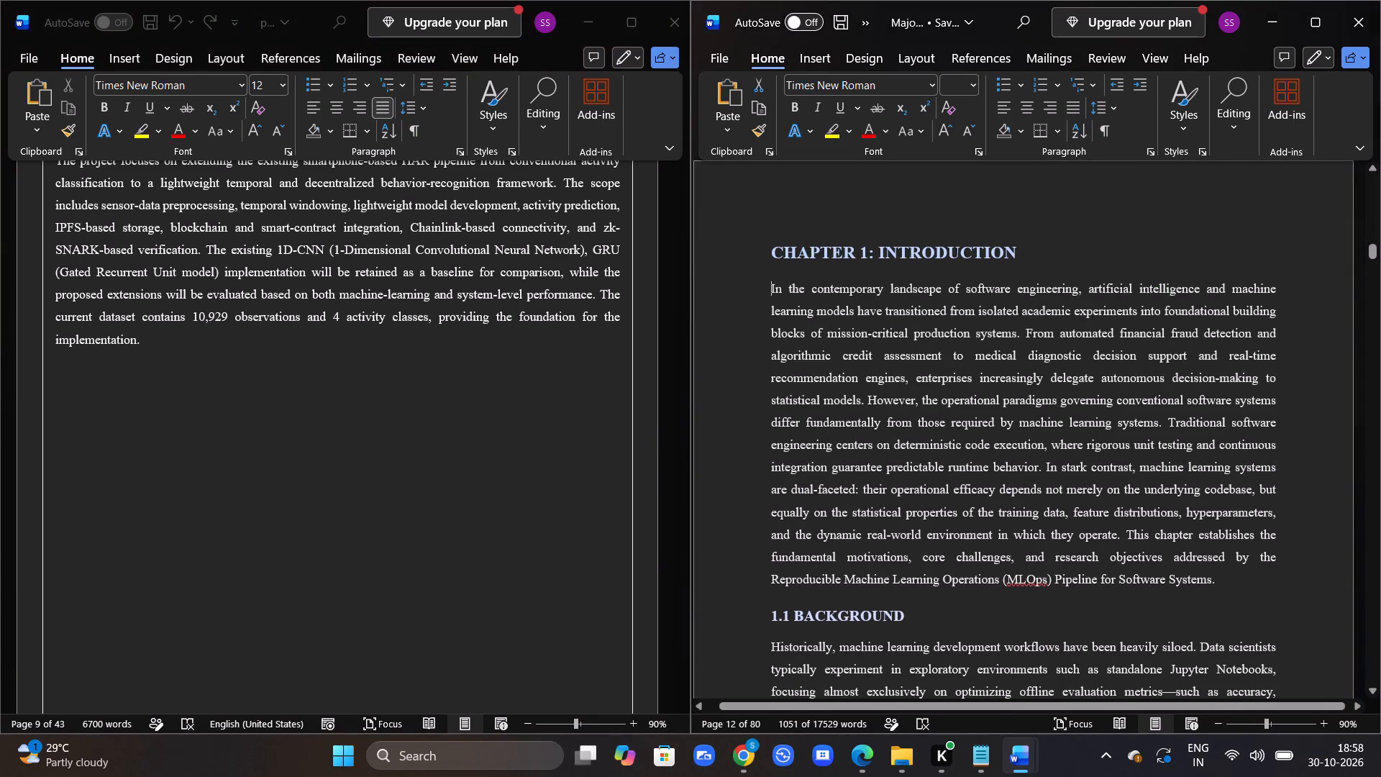
{"action": "left_click_drag", "start_coordinate": [772, 285], "coordinate": [1119, 541]}
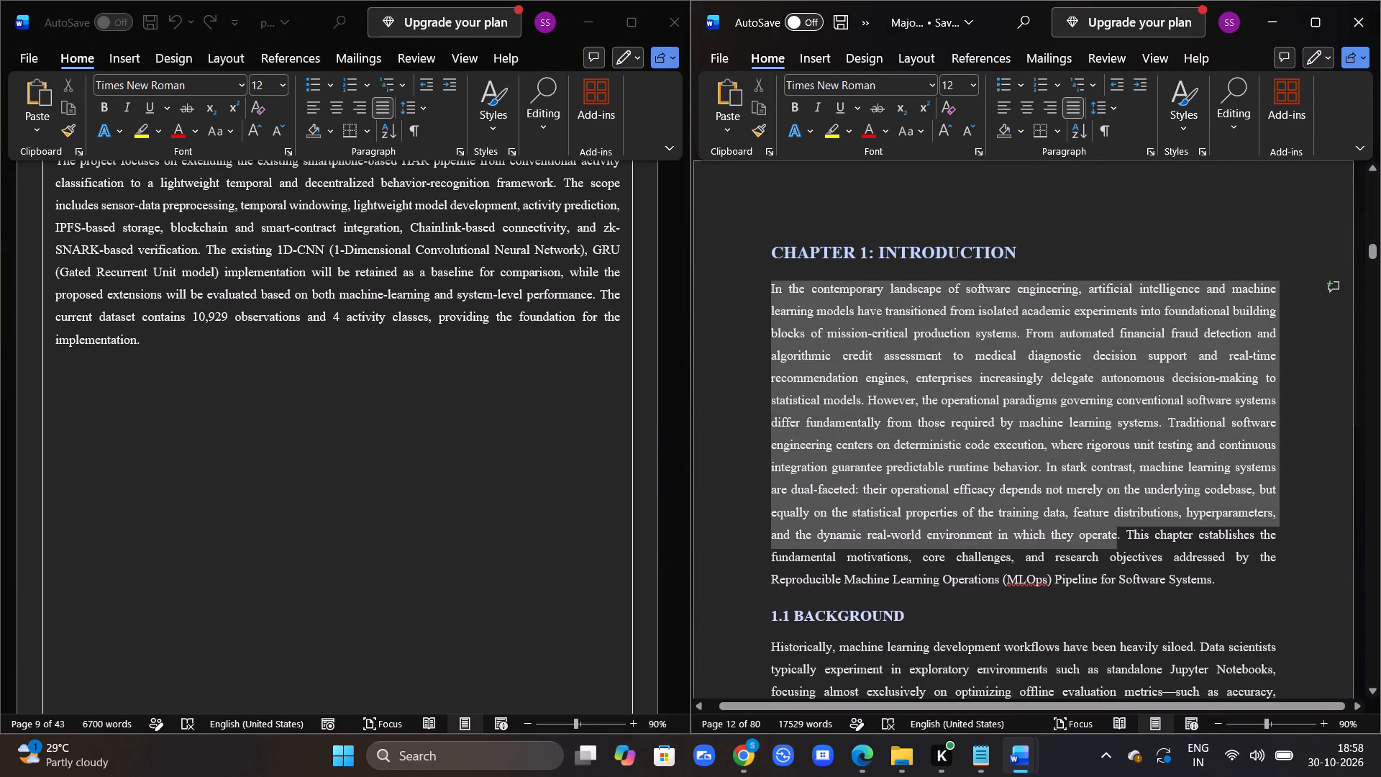
{"action": "left_click_drag", "start_coordinate": [1119, 541], "coordinate": [1175, 558]}
{"action": "key", "text": "shift+Down"}
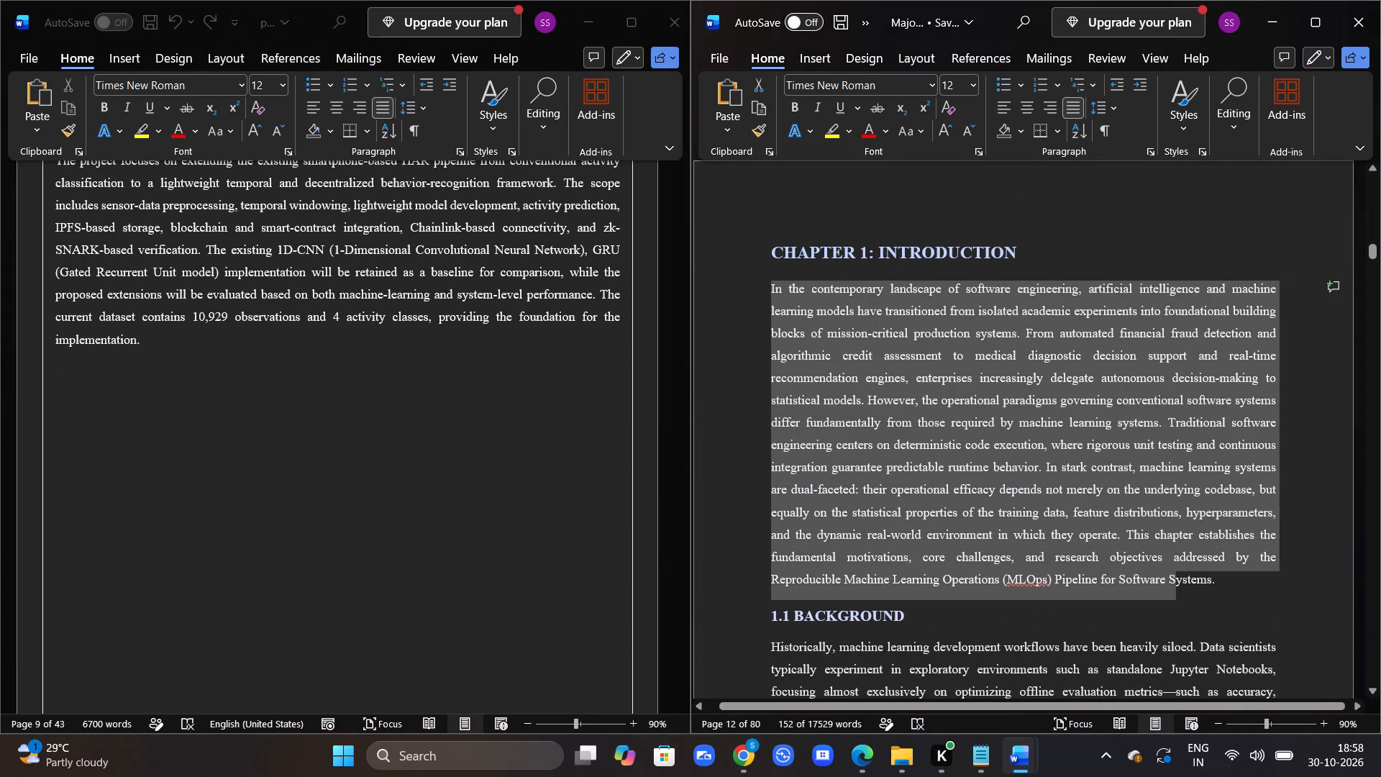
{"action": "key", "text": "shift+Right"}
{"action": "key", "text": "shift+Right"}
{"action": "key", "text": "shift+Right"}
{"action": "key", "text": "shift+Right"}
{"action": "key", "text": "shift+Right"}
{"action": "key", "text": "shift+Right"}
{"action": "key", "text": "shift+Right"}
{"action": "key", "text": "shift+Left"}
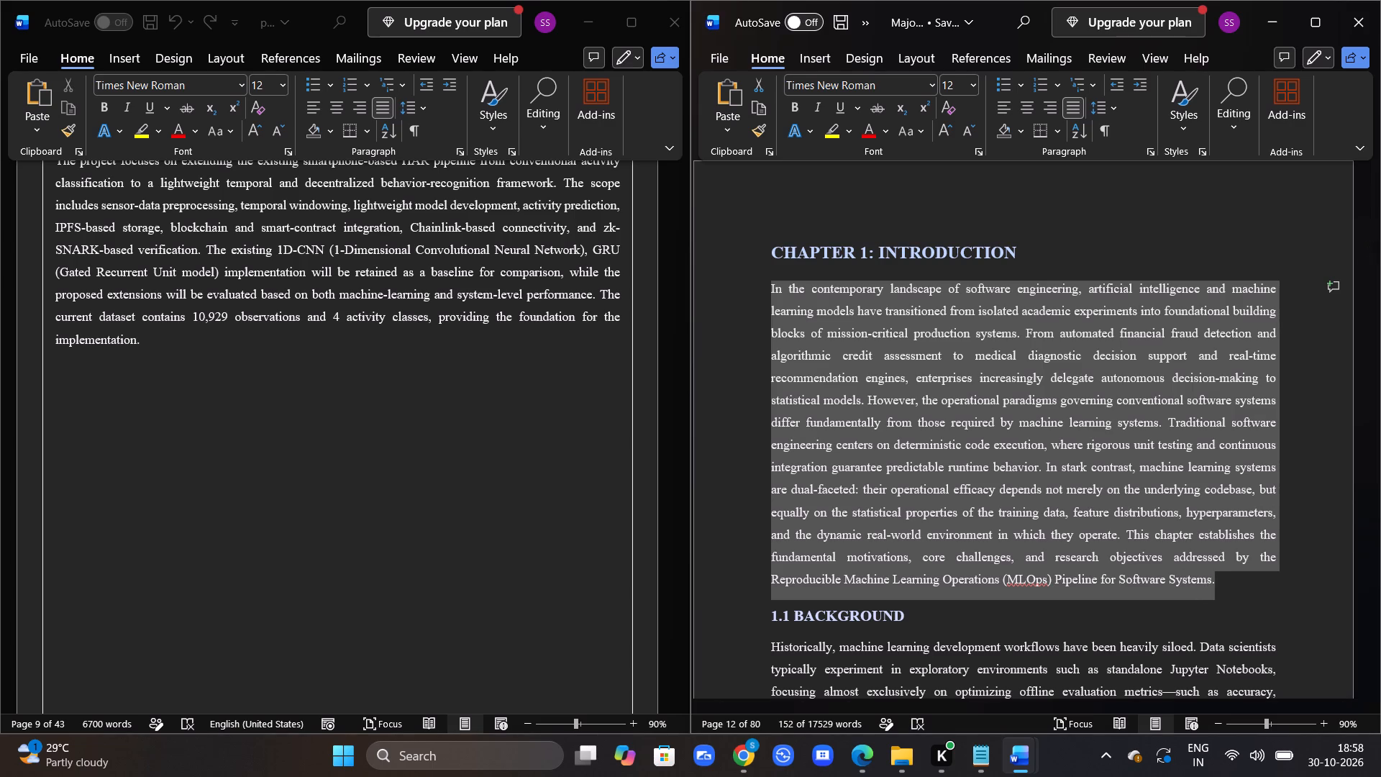
{"action": "key", "text": "ctrl+c"}
Paste the copied introduction paragraph on a new line after the formatted report's 1.3 SCOPE paragraph.
{"action": "left_click", "coordinate": [448, 389]}
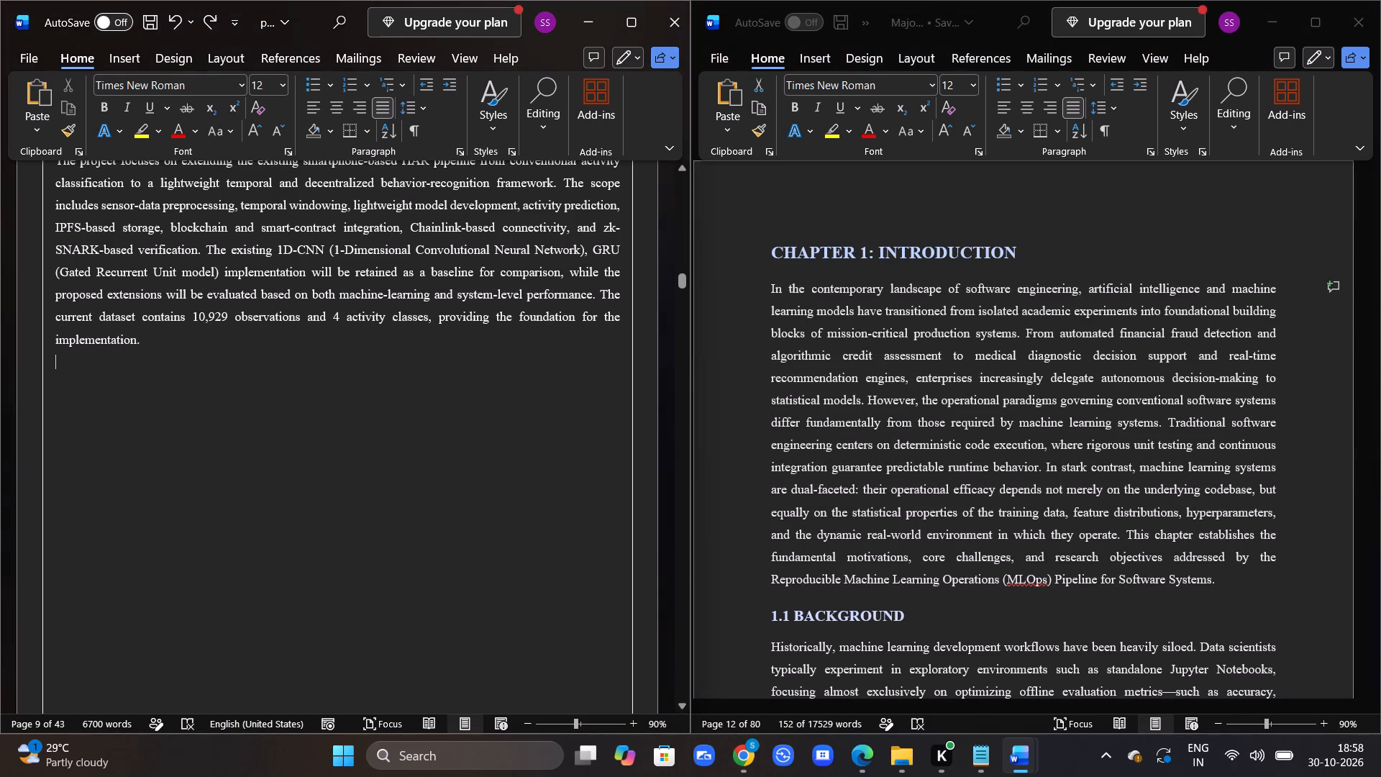
{"action": "key", "text": "Up"}
{"action": "key", "text": "Down"}
{"action": "key", "text": "BackSpace"}
{"action": "key", "text": "Return"}
{"action": "key", "text": "ctrl+v"}
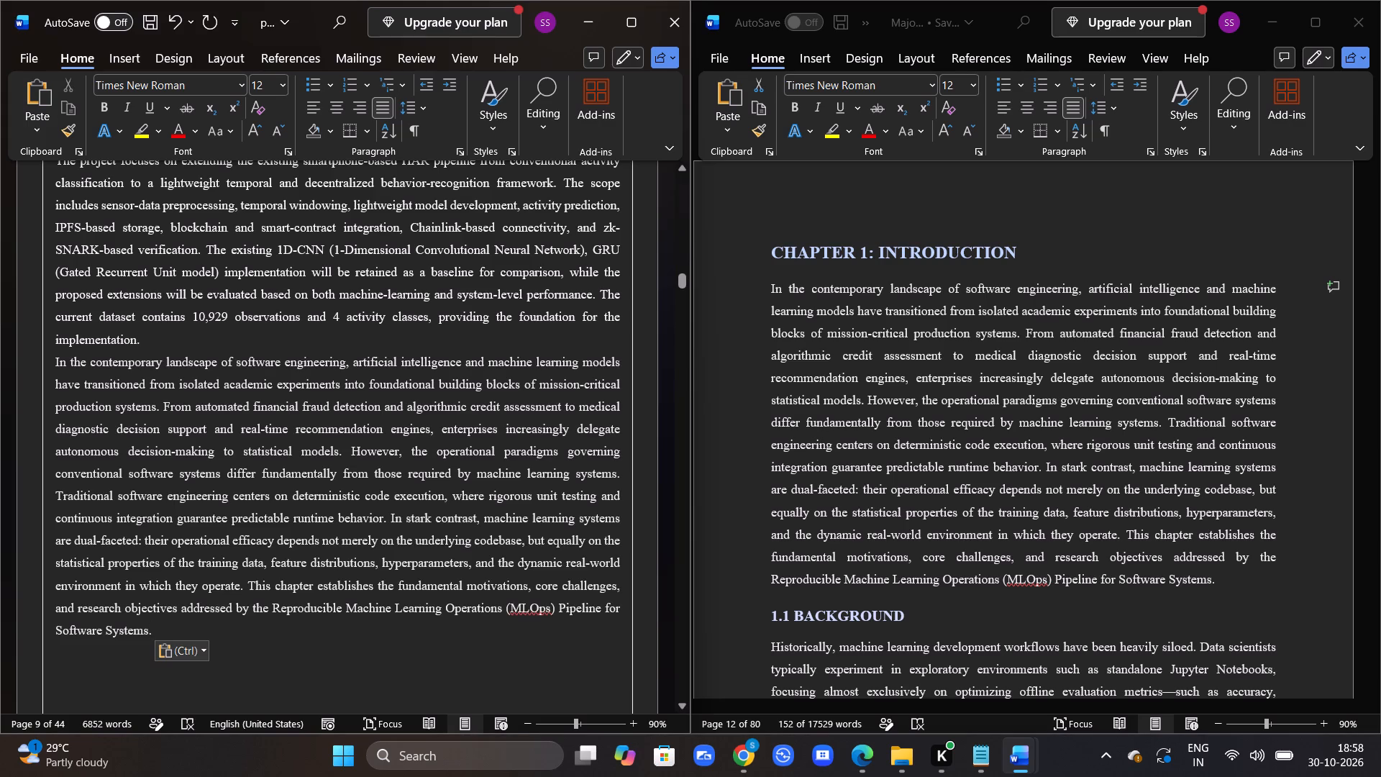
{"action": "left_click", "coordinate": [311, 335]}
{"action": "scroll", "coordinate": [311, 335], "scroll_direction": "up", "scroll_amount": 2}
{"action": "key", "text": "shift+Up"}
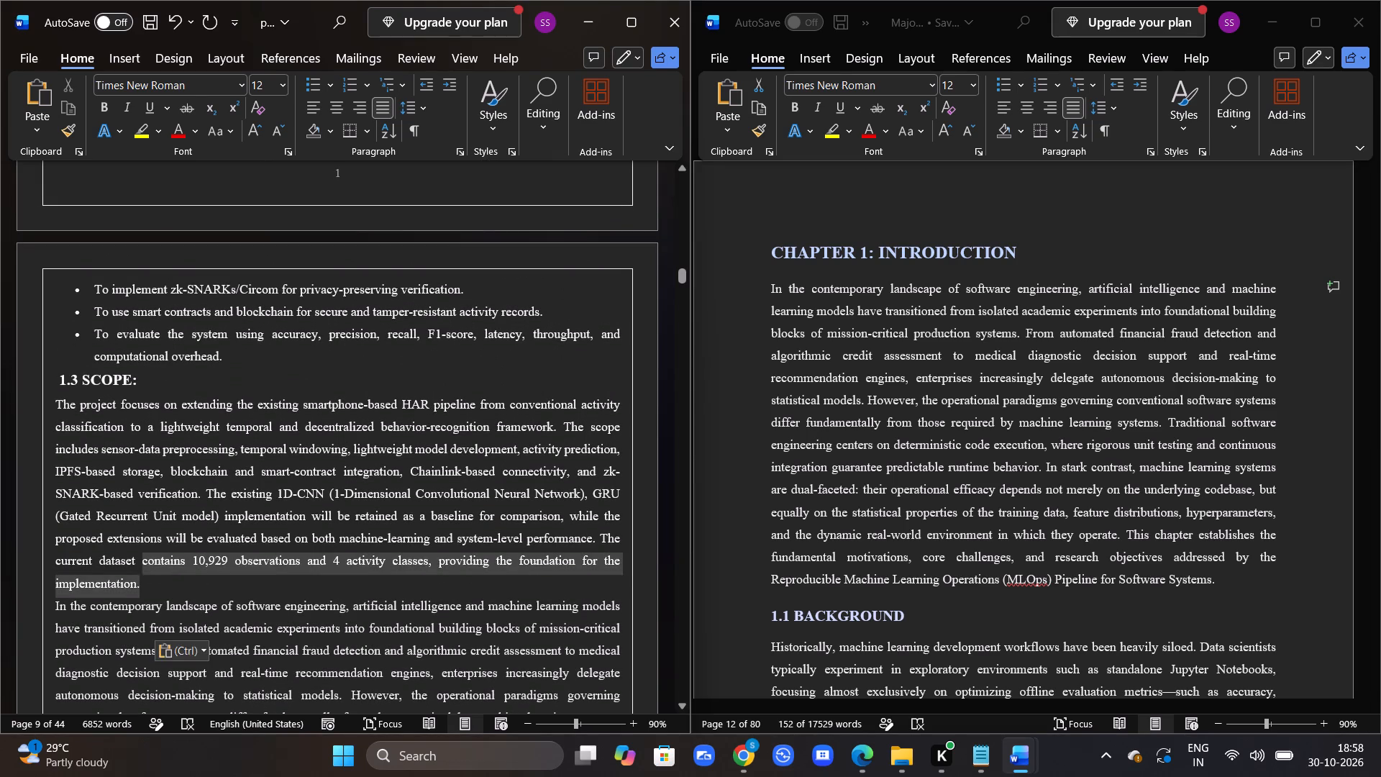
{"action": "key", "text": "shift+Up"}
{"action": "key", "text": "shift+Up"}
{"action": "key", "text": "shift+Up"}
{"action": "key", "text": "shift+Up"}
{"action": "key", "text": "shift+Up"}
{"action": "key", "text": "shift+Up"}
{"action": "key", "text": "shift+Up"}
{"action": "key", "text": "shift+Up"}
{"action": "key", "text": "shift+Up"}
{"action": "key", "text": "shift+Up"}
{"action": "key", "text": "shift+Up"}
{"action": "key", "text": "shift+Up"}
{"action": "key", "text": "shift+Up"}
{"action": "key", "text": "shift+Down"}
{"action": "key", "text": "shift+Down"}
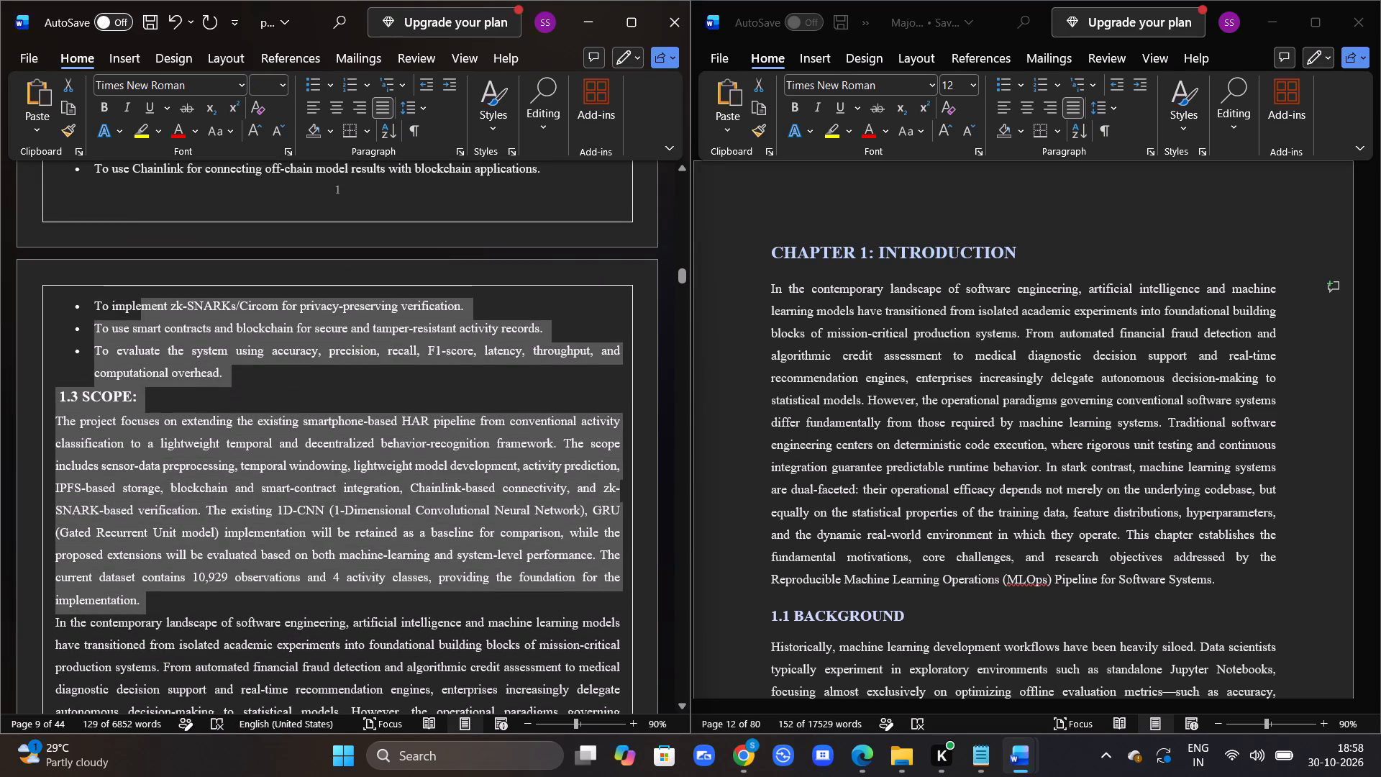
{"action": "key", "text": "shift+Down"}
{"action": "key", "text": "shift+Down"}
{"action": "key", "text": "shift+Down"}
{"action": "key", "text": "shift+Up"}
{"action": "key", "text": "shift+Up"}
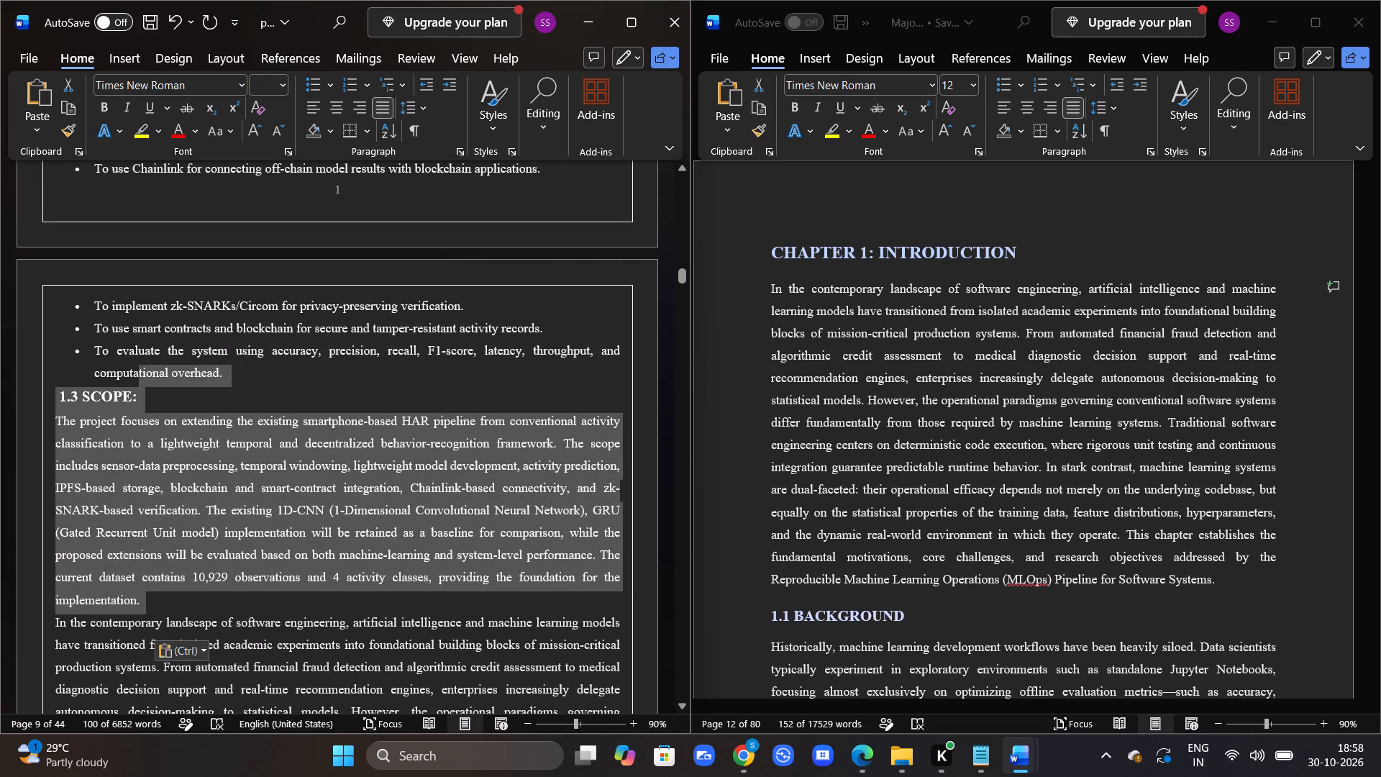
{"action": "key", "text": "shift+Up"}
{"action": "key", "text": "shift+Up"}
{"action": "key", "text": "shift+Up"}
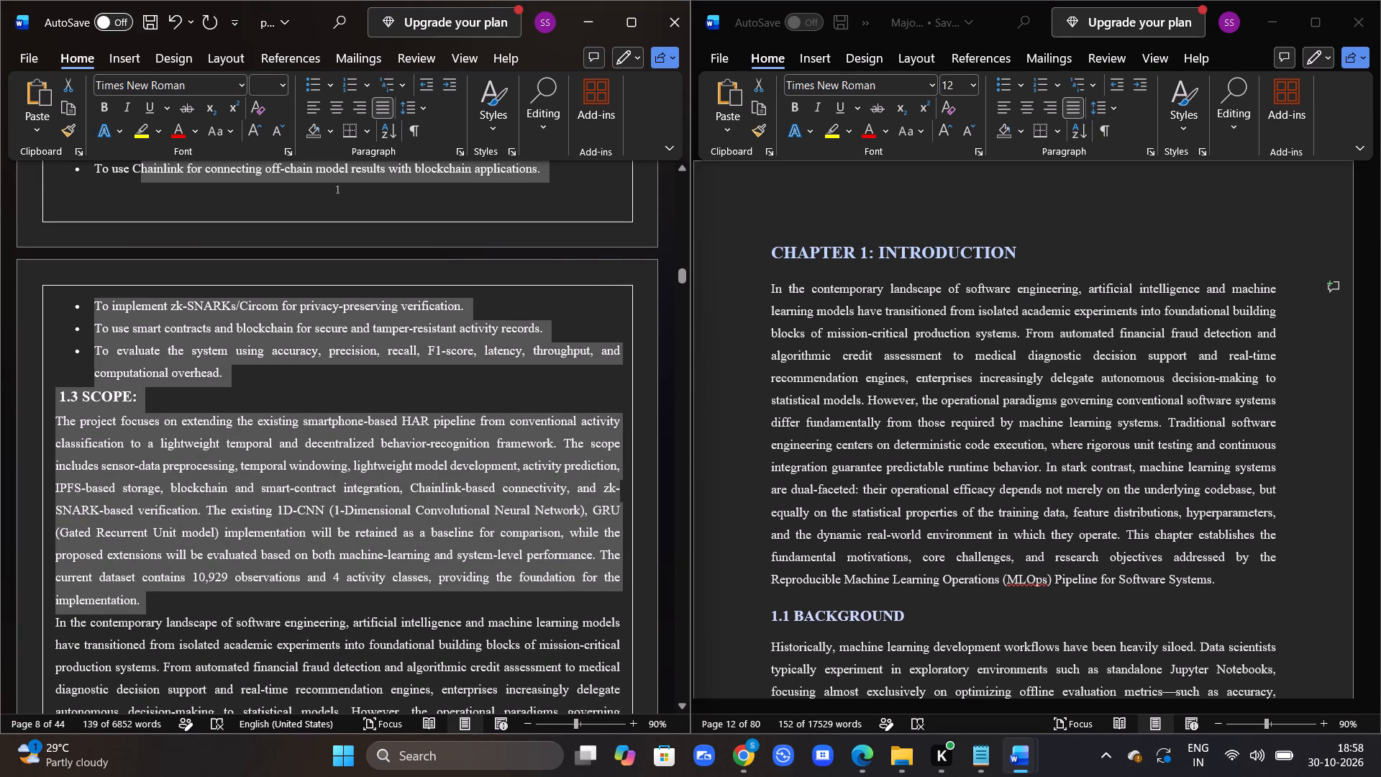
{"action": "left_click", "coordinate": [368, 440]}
Copy the formatted report's 1.3 SCOPE: heading text.
{"action": "double_click", "coordinate": [173, 399]}
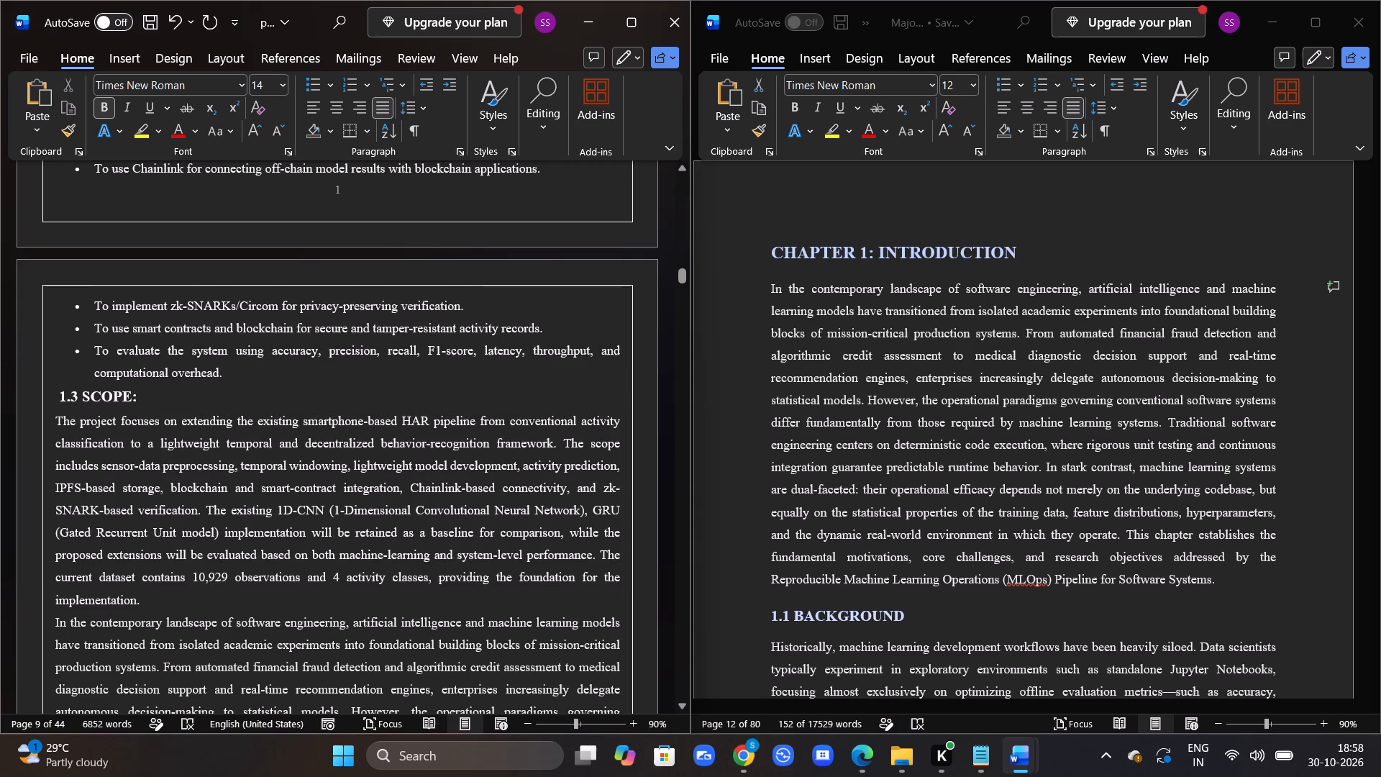
{"action": "left_click", "coordinate": [173, 399]}
{"action": "double_click", "coordinate": [114, 396]}
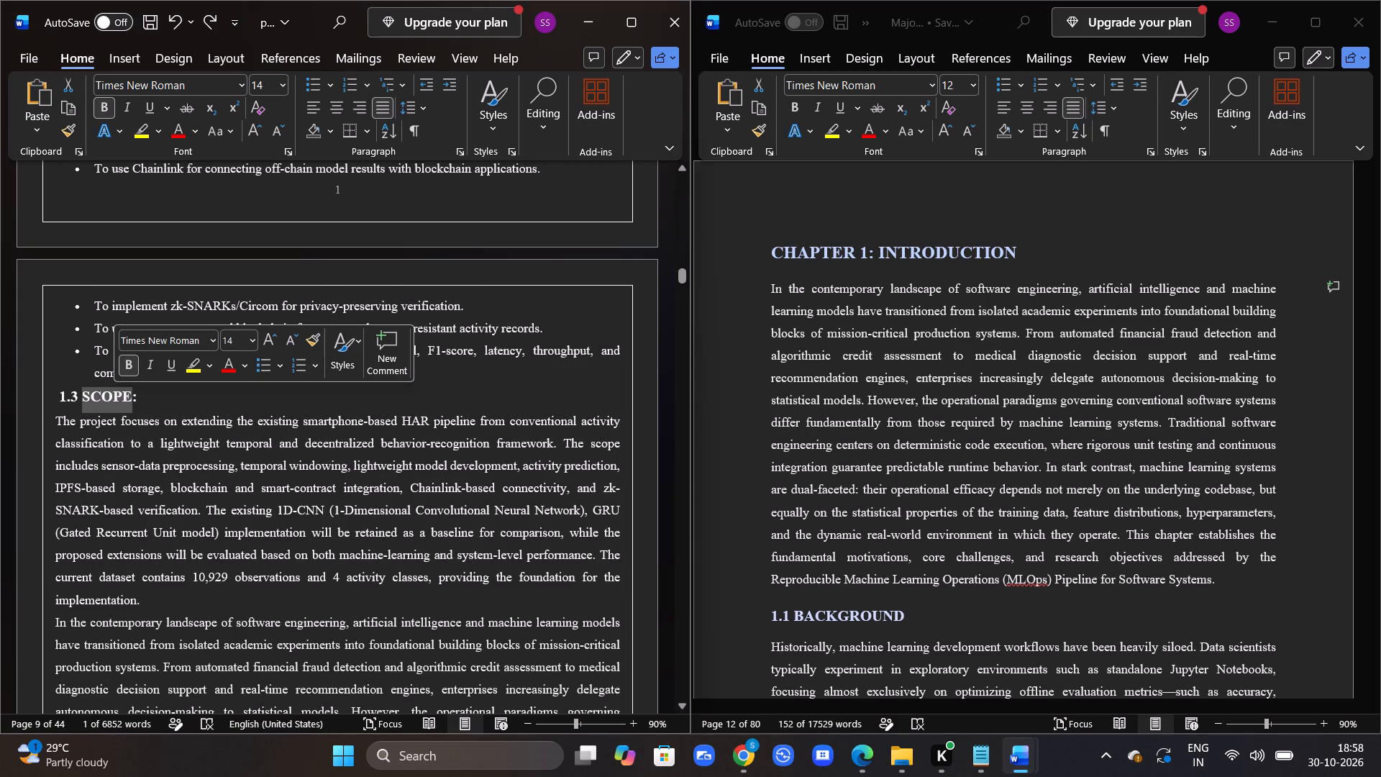
{"action": "key", "text": "Left"}
{"action": "key", "text": "shift+Left"}
{"action": "key", "text": "Left"}
{"action": "key", "text": "Left"}
{"action": "key", "text": "Left"}
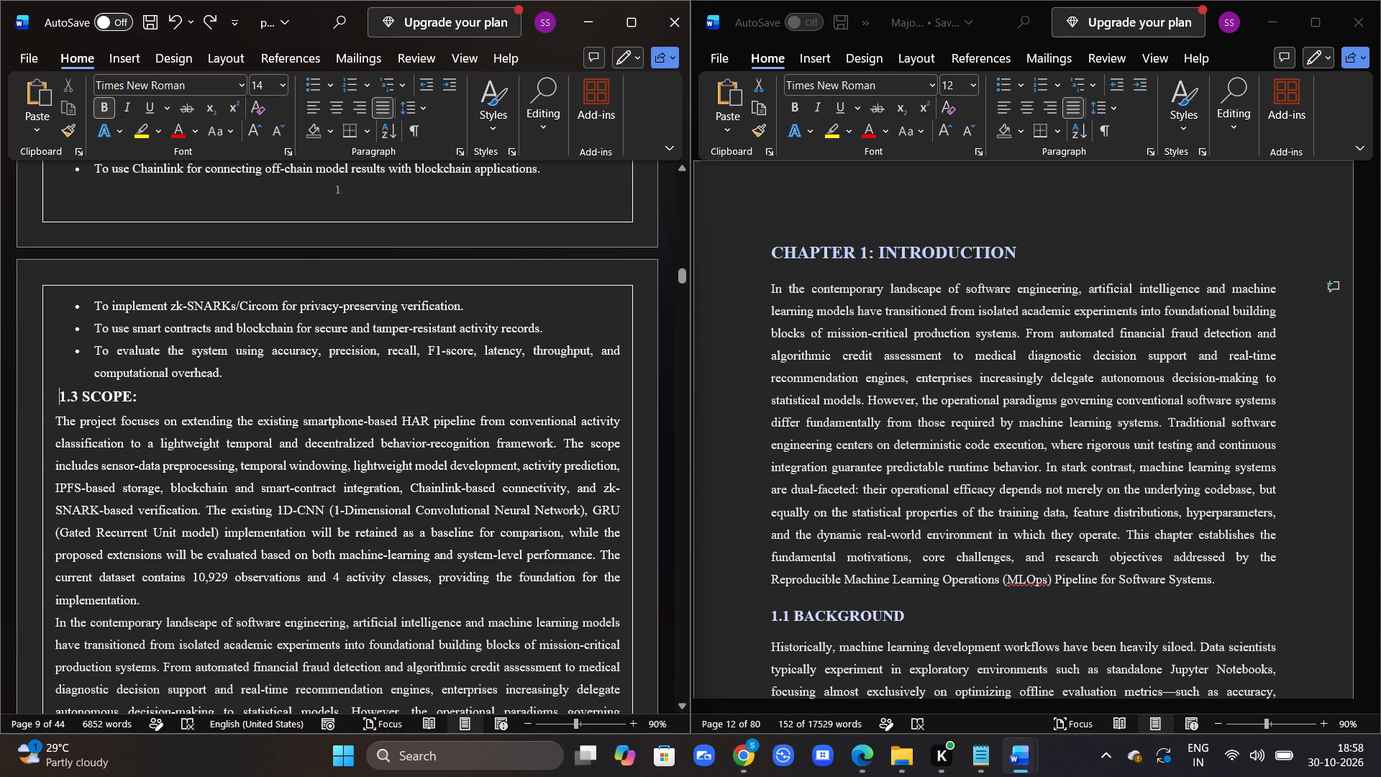
{"action": "key", "text": "shift+Right"}
{"action": "key", "text": "shift+Right"}
{"action": "key", "text": "shift+Right"}
{"action": "key", "text": "shift+Right"}
{"action": "key", "text": "shift+Right"}
{"action": "key", "text": "shift+Right"}
{"action": "key", "text": "shift+Right"}
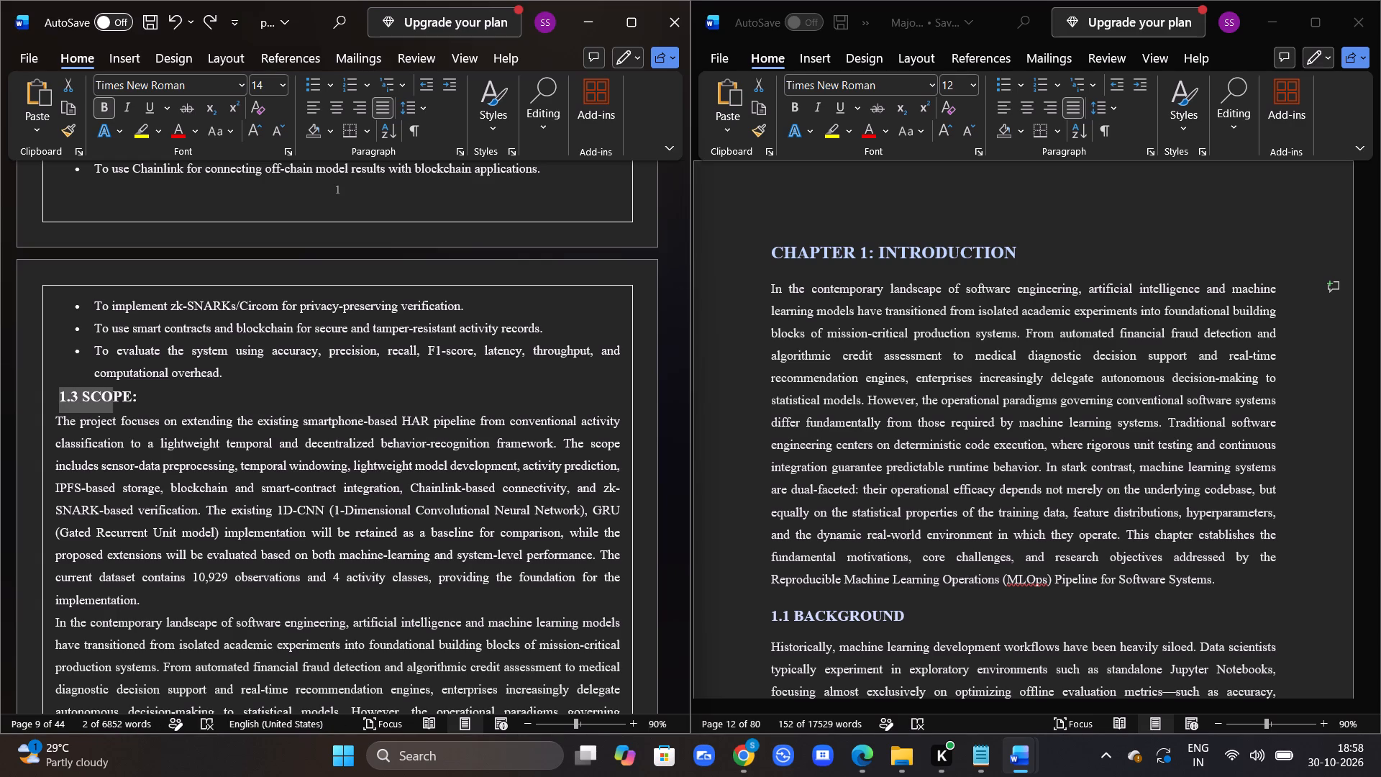
{"action": "key", "text": "shift+Right"}
{"action": "key", "text": "shift+Right"}
{"action": "key", "text": "shift+Right"}
{"action": "key", "text": "ctrl+c"}
Paste the copied section heading on a new line below the pasted introduction paragraph.
{"action": "scroll", "coordinate": [114, 396], "scroll_direction": "down", "scroll_amount": 2}
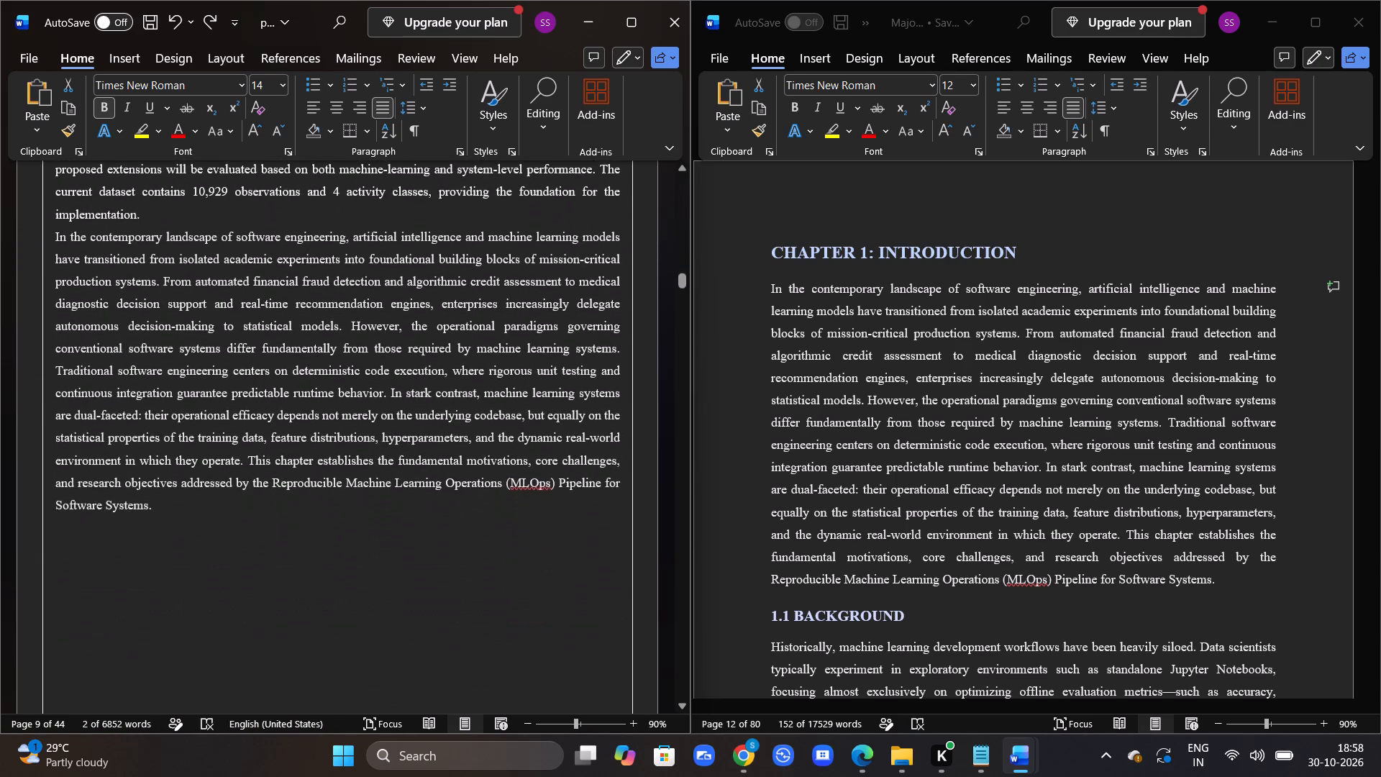
{"action": "left_click", "coordinate": [89, 532]}
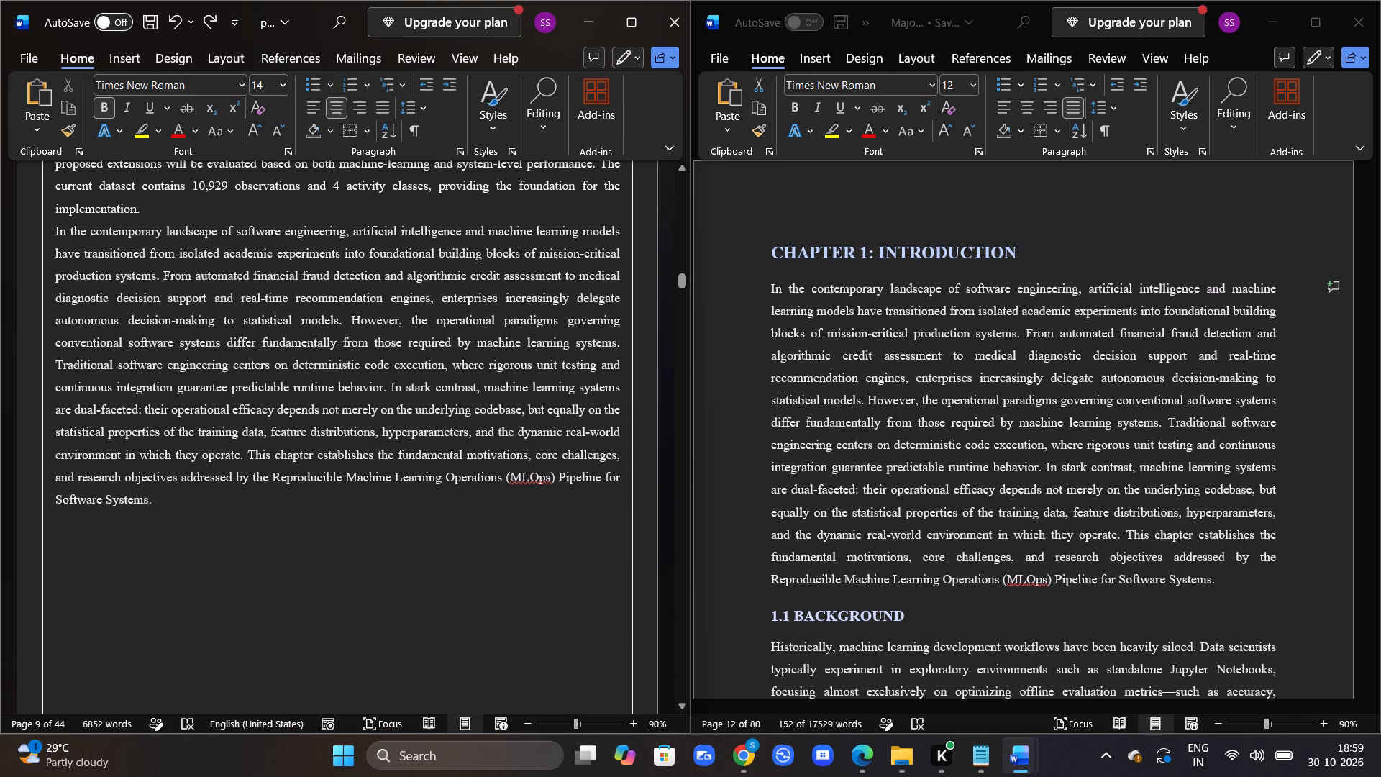
{"action": "key", "text": "Up"}
{"action": "key", "text": "Return"}
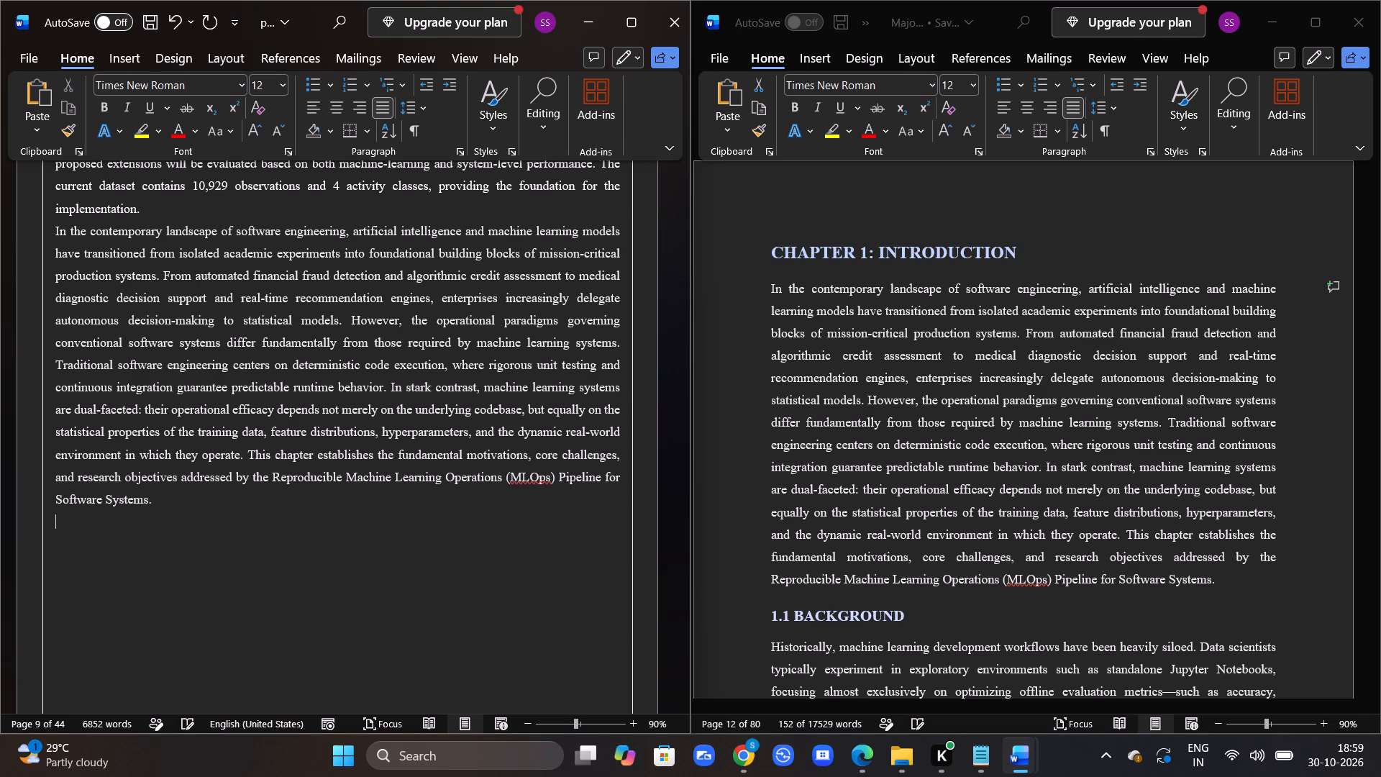
{"action": "key", "text": "ctrl+v"}
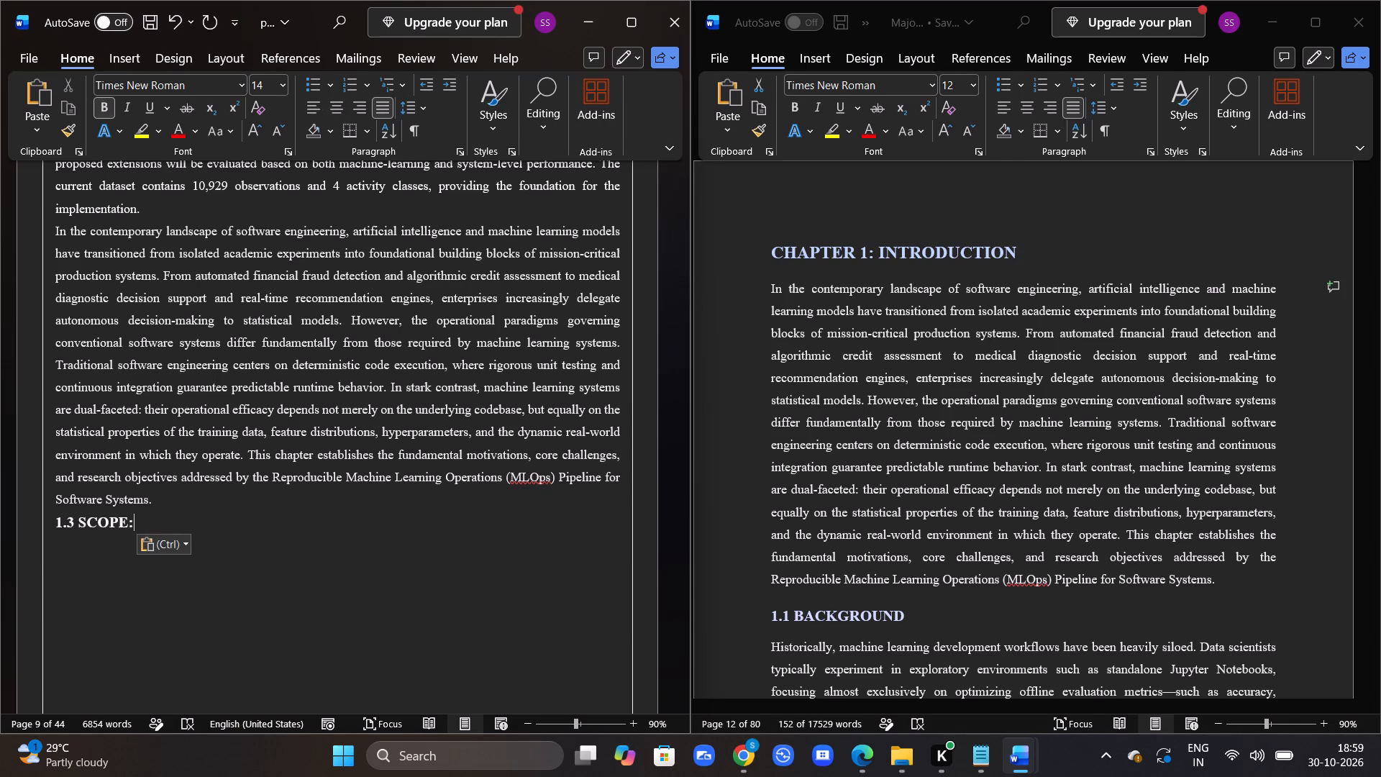
Insert BACKGROUND before the colon of the pasted 1.3 SCOPE: heading below the MLOps introduction paragraph.
{"action": "scroll", "coordinate": [89, 532], "scroll_direction": "up", "scroll_amount": 3}
{"action": "scroll", "coordinate": [89, 532], "scroll_direction": "down", "scroll_amount": 1}
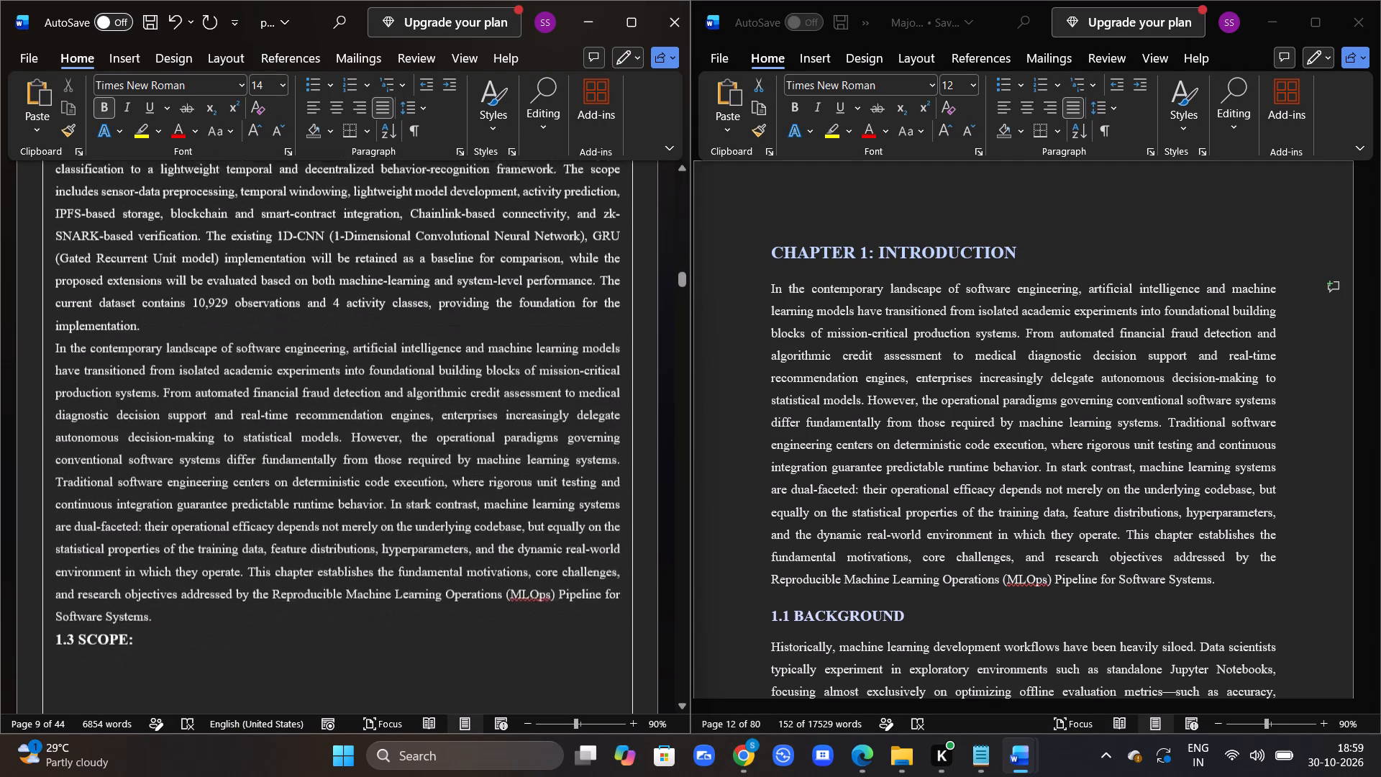
{"action": "scroll", "coordinate": [89, 532], "scroll_direction": "down", "scroll_amount": 1}
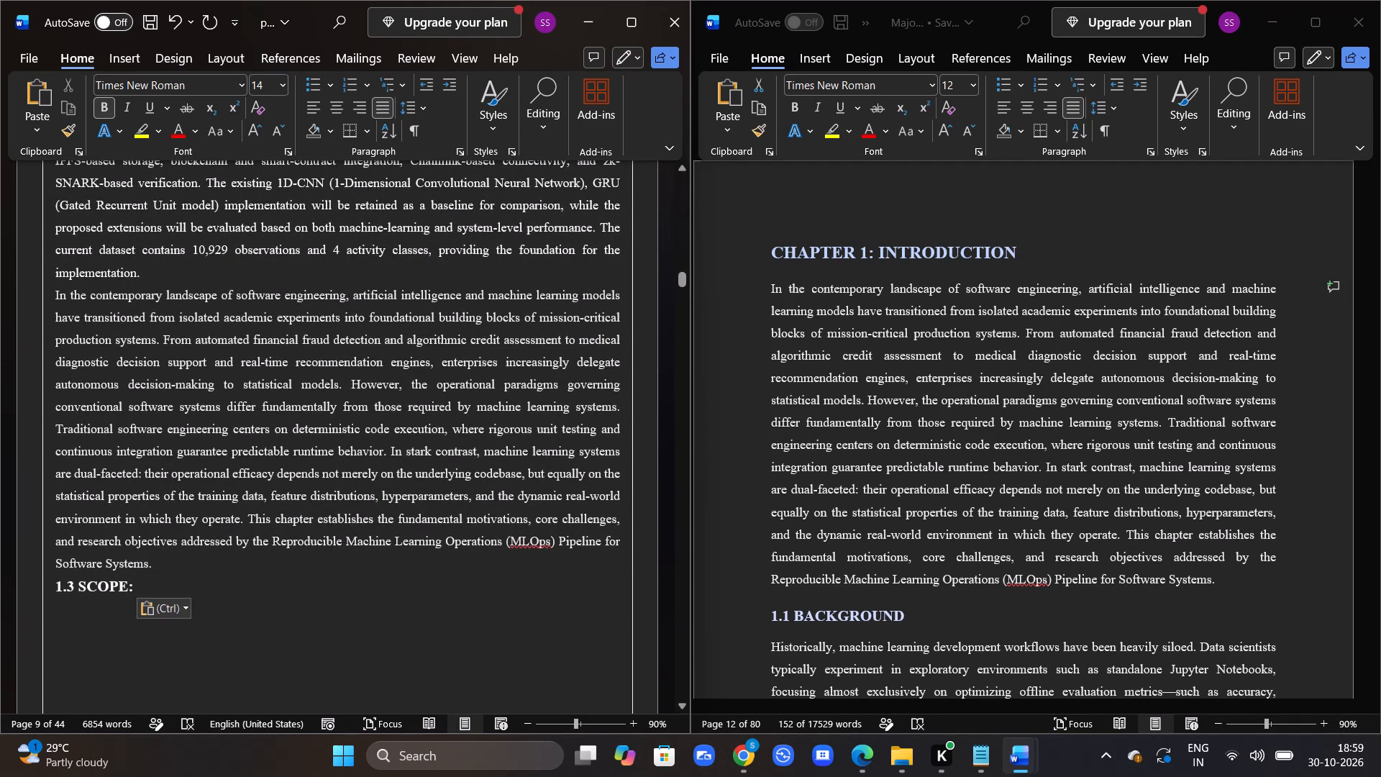
{"action": "double_click", "coordinate": [881, 614]}
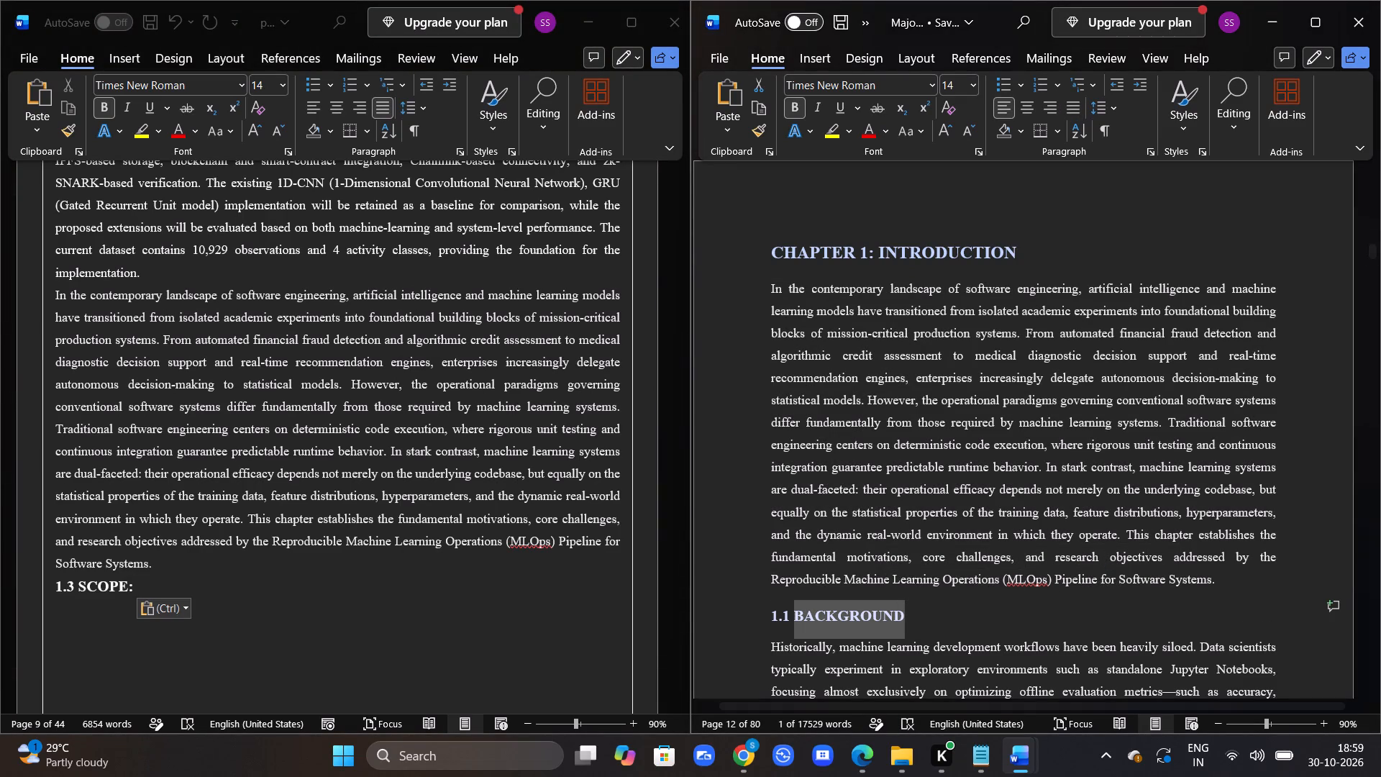
{"action": "left_click", "coordinate": [158, 576]}
{"action": "key", "text": "Left"}
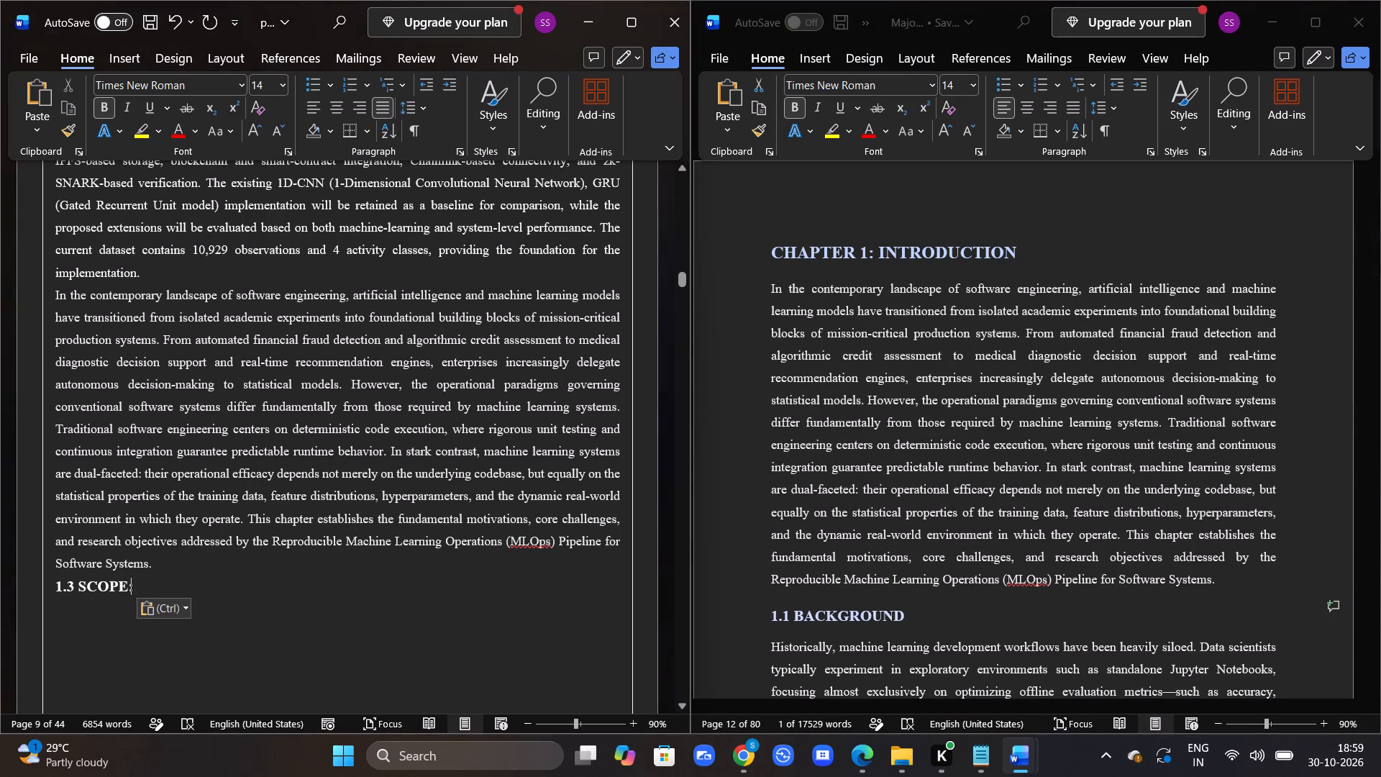
{"action": "type", "text": "BAC"}
{"action": "key", "text": "k"}
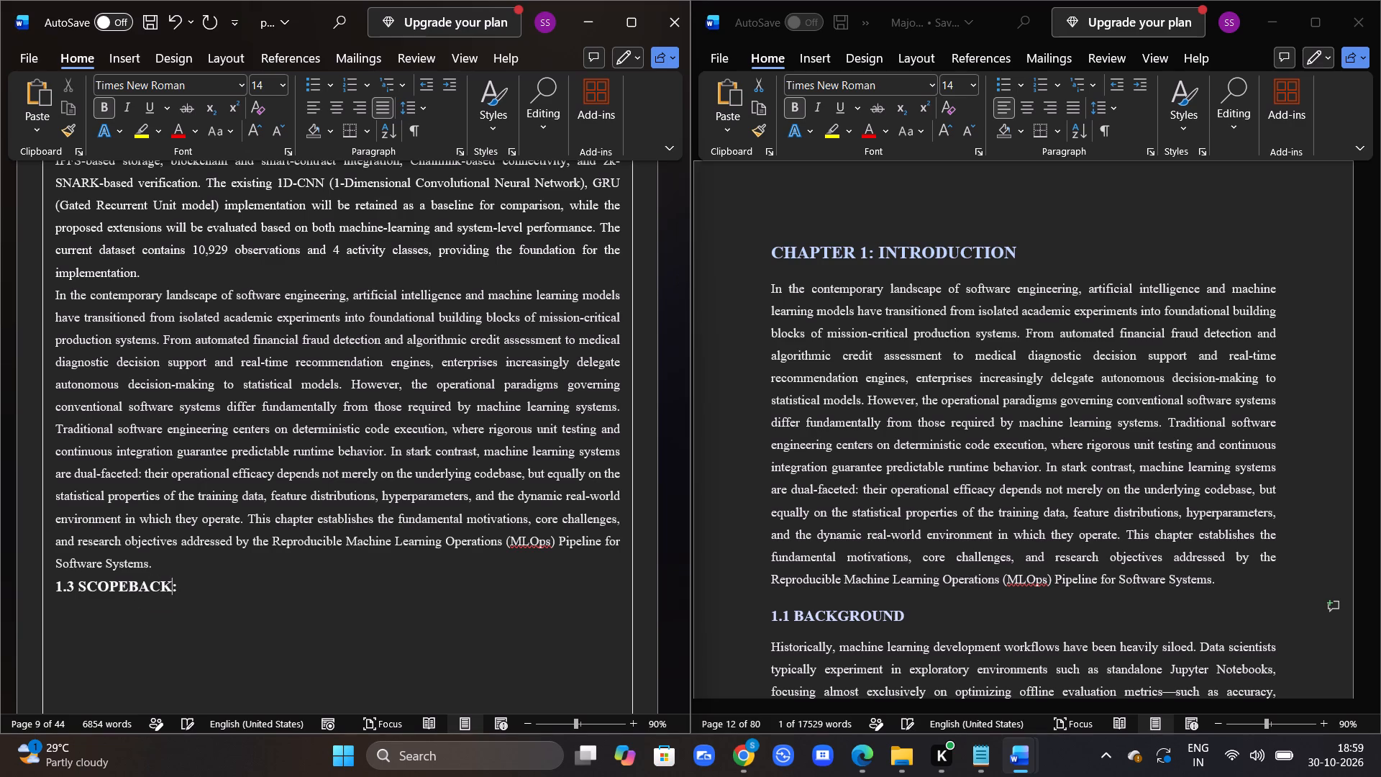
{"action": "type", "text": "GROUND"}
Delete the word SCOPE from the pasted heading, keeping one space between the section number and BACKGROUND.
{"action": "key", "text": "Left"}
{"action": "key", "text": "Left"}
{"action": "key", "text": "Left"}
{"action": "key", "text": "Left"}
{"action": "key", "text": "Left"}
{"action": "key", "text": "Left"}
{"action": "key", "text": "Left"}
{"action": "key", "text": "Left"}
{"action": "key", "text": "Left"}
{"action": "key", "text": "Left"}
{"action": "key", "text": "BackSpace"}
{"action": "key", "text": "BackSpace"}
{"action": "key", "text": "BackSpace"}
{"action": "key", "text": "BackSpace"}
{"action": "key", "text": "BackSpace"}
{"action": "key", "text": "BackSpace"}
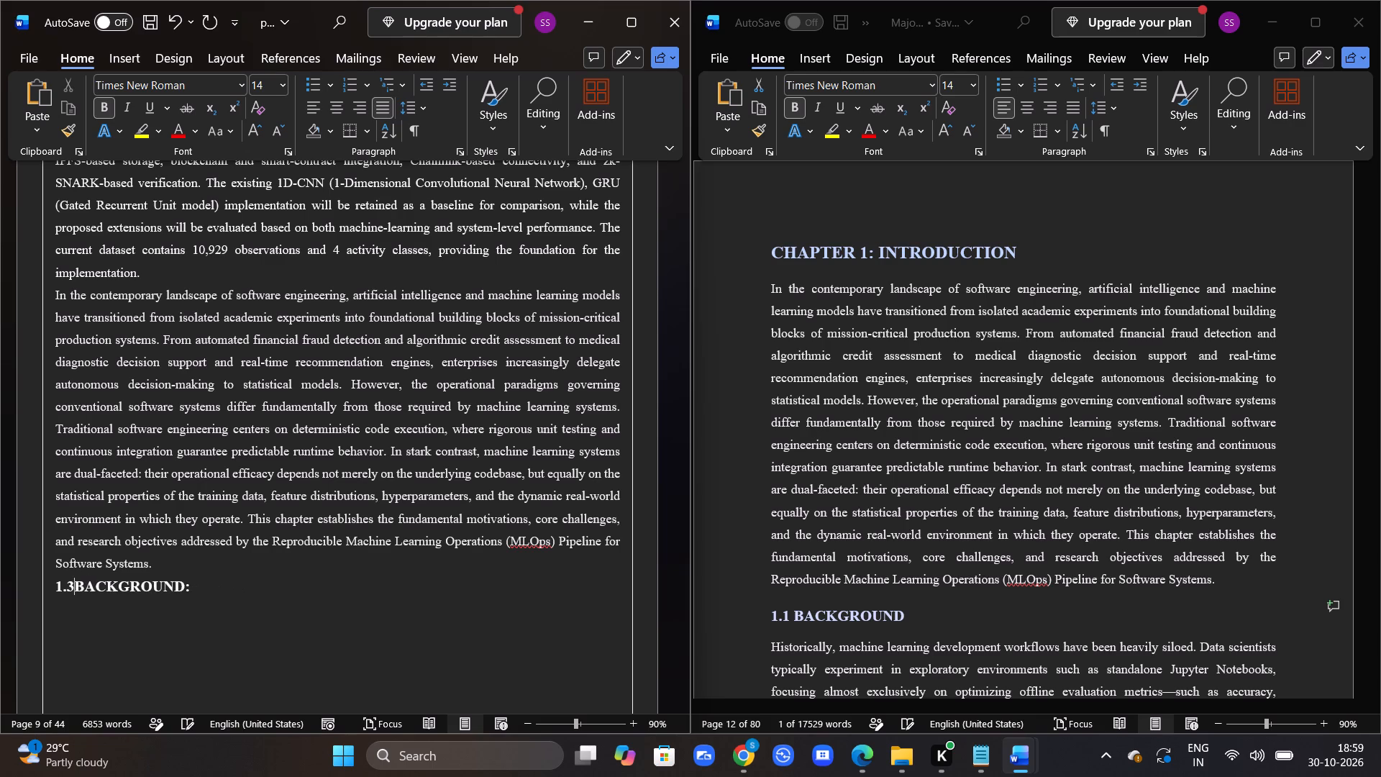
{"action": "key", "text": "ctrl+z"}
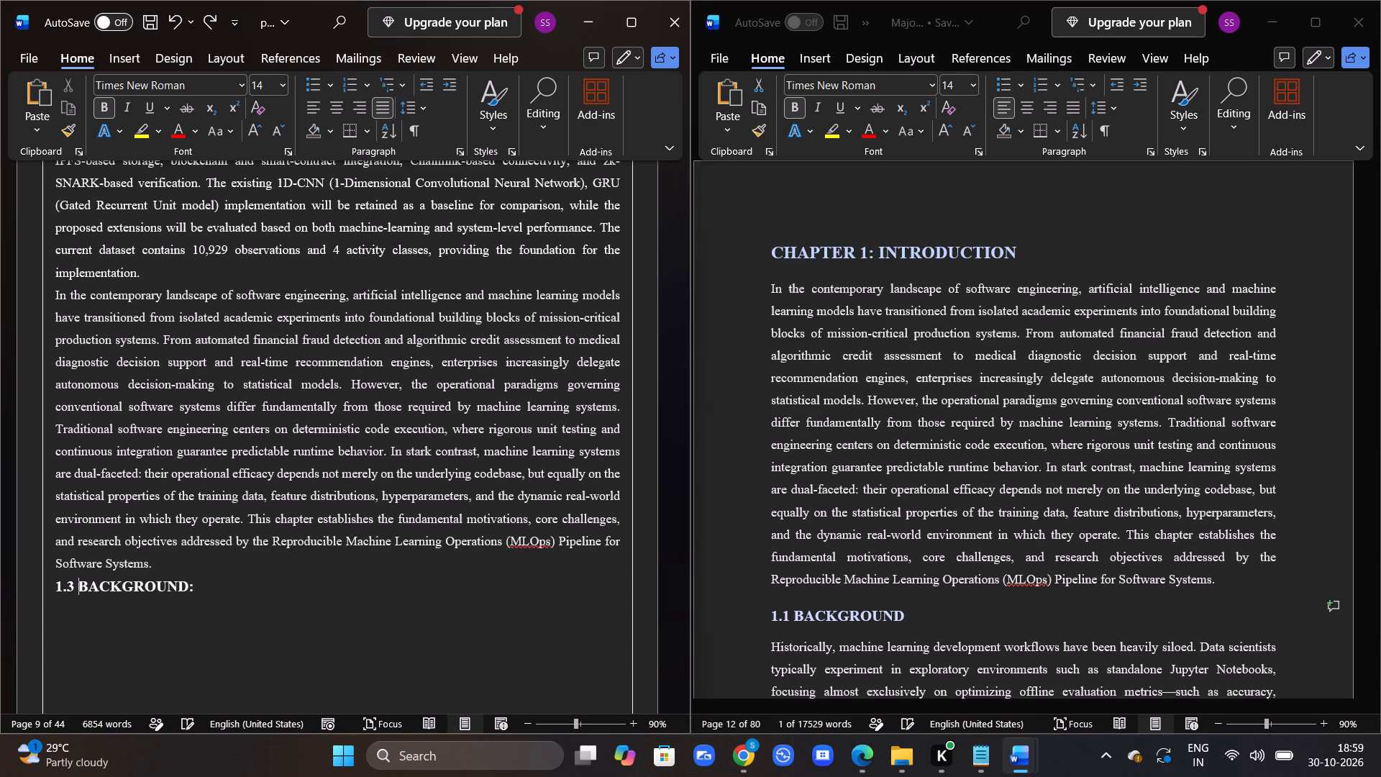
{"action": "key", "text": "ctrl+z"}
{"action": "key", "text": "BackSpace"}
Renumber the pasted BACKGROUND: heading as 1.1, followed by a space.
{"action": "key", "text": "BackSpace"}
{"action": "key", "text": "BackSpace"}
{"action": "key", "text": "1"}
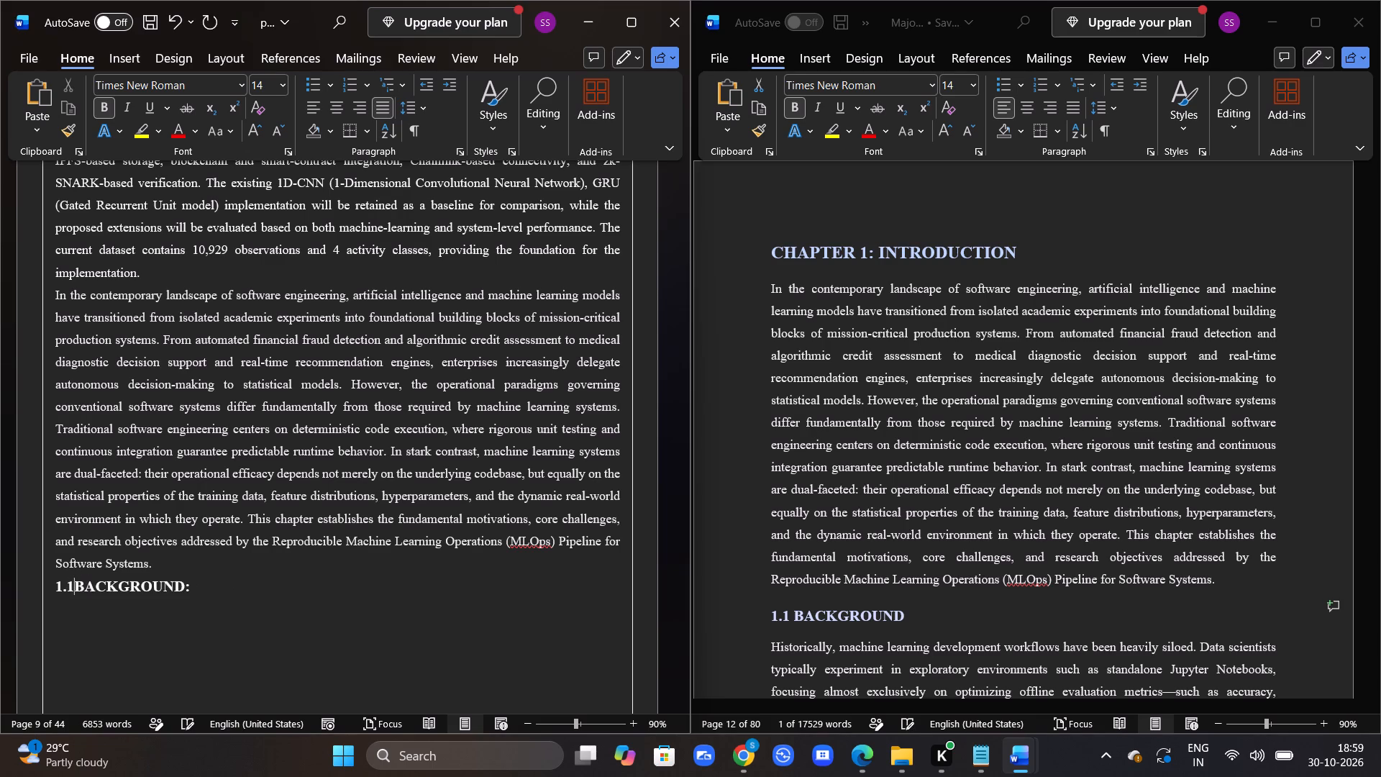
{"action": "key", "text": "space"}
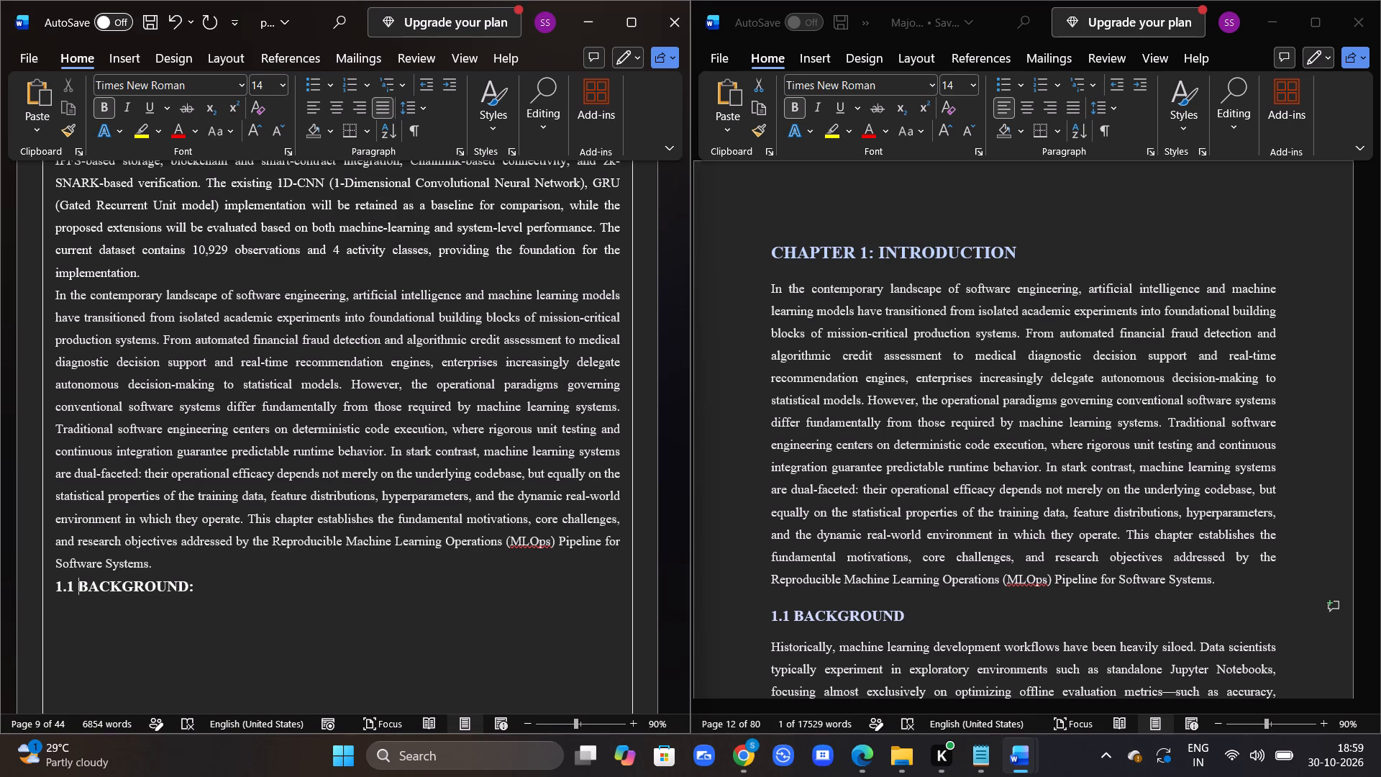
Delete the old Human Activity Recognition text from the first paragraph under 1. INTRODUCTION through the end of the 1.3 SCOPE: paragraph.
{"action": "key", "text": "Up"}
{"action": "key", "text": "Up"}
{"action": "key", "text": "Up"}
{"action": "key", "text": "Up"}
{"action": "key", "text": "Up"}
{"action": "key", "text": "Up"}
{"action": "key", "text": "Up"}
{"action": "key", "text": "Up"}
{"action": "key", "text": "Up"}
{"action": "key", "text": "Up"}
{"action": "key", "text": "Up"}
{"action": "key", "text": "Up"}
{"action": "key", "text": "Up"}
{"action": "key", "text": "Up"}
{"action": "key", "text": "Right"}
{"action": "key", "text": "Right"}
{"action": "key", "text": "Right"}
{"action": "key", "text": "Right"}
{"action": "key", "text": "Right"}
{"action": "key", "text": "Right"}
{"action": "key", "text": "Right"}
{"action": "key", "text": "Right"}
{"action": "key", "text": "Right"}
{"action": "key", "text": "Right"}
{"action": "key", "text": "Right"}
{"action": "key", "text": "shift+Up"}
{"action": "key", "text": "shift+Up"}
{"action": "key", "text": "shift+Up"}
{"action": "key", "text": "shift+Up"}
{"action": "key", "text": "shift+Up"}
{"action": "key", "text": "shift+Up"}
{"action": "key", "text": "shift+Up"}
{"action": "key", "text": "shift+Up"}
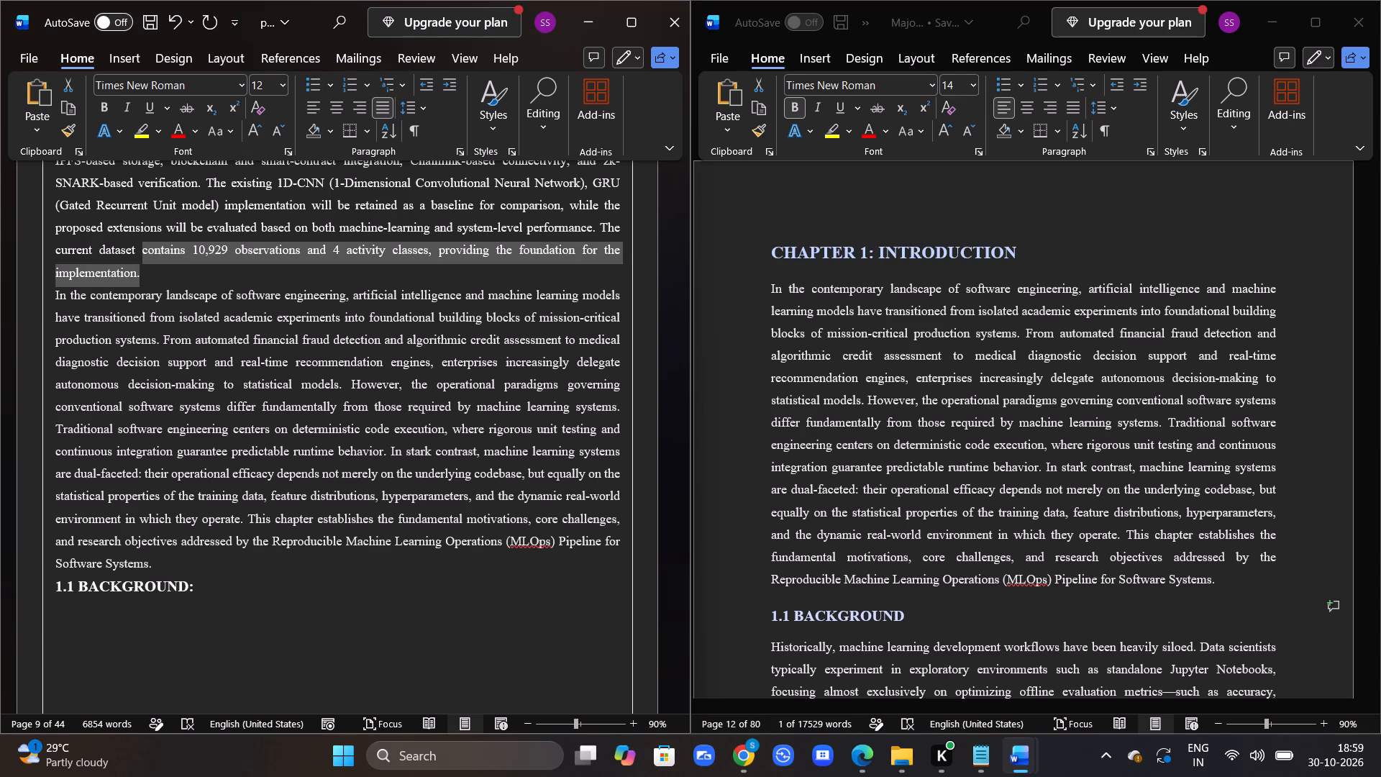
{"action": "key", "text": "shift+Up"}
{"action": "scroll", "coordinate": [117, 585], "scroll_direction": "up", "scroll_amount": 4}
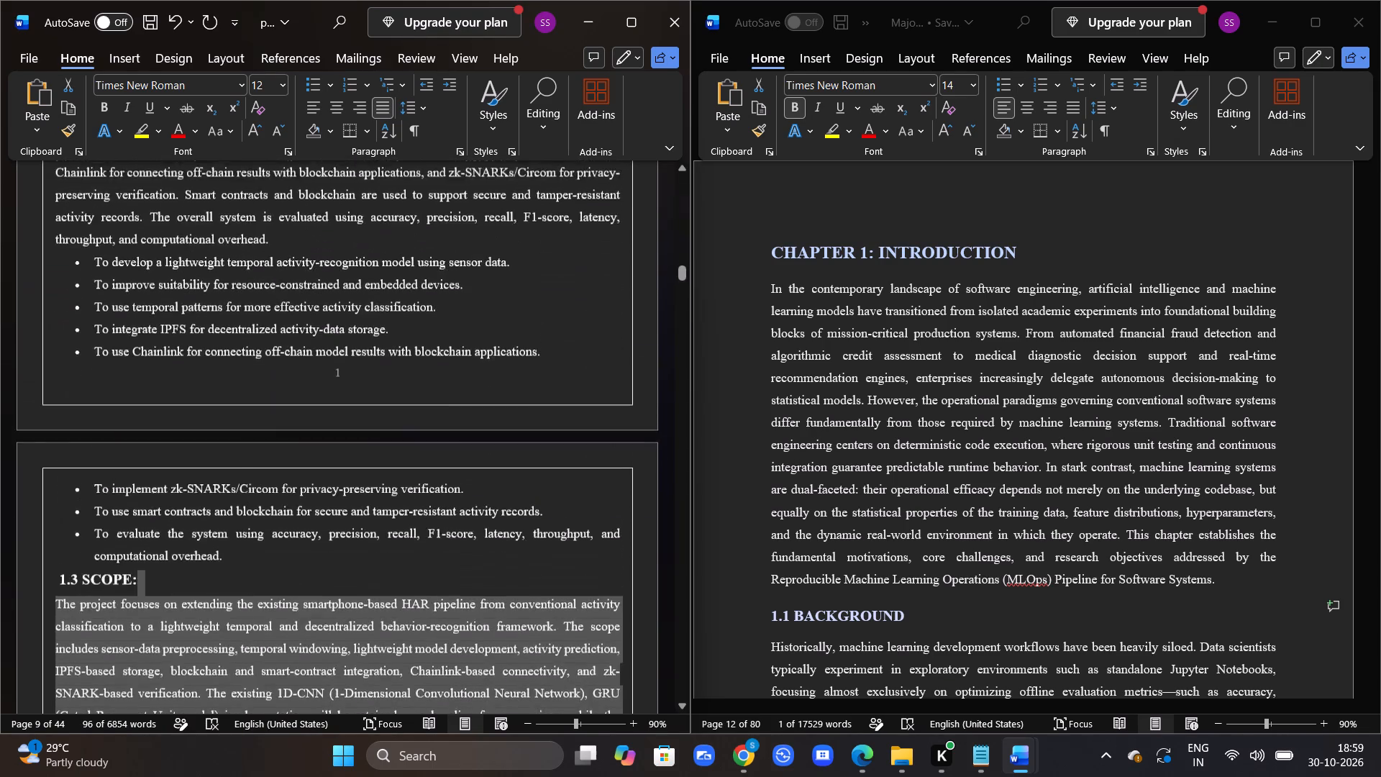
{"action": "scroll", "coordinate": [117, 585], "scroll_direction": "up", "scroll_amount": 4}
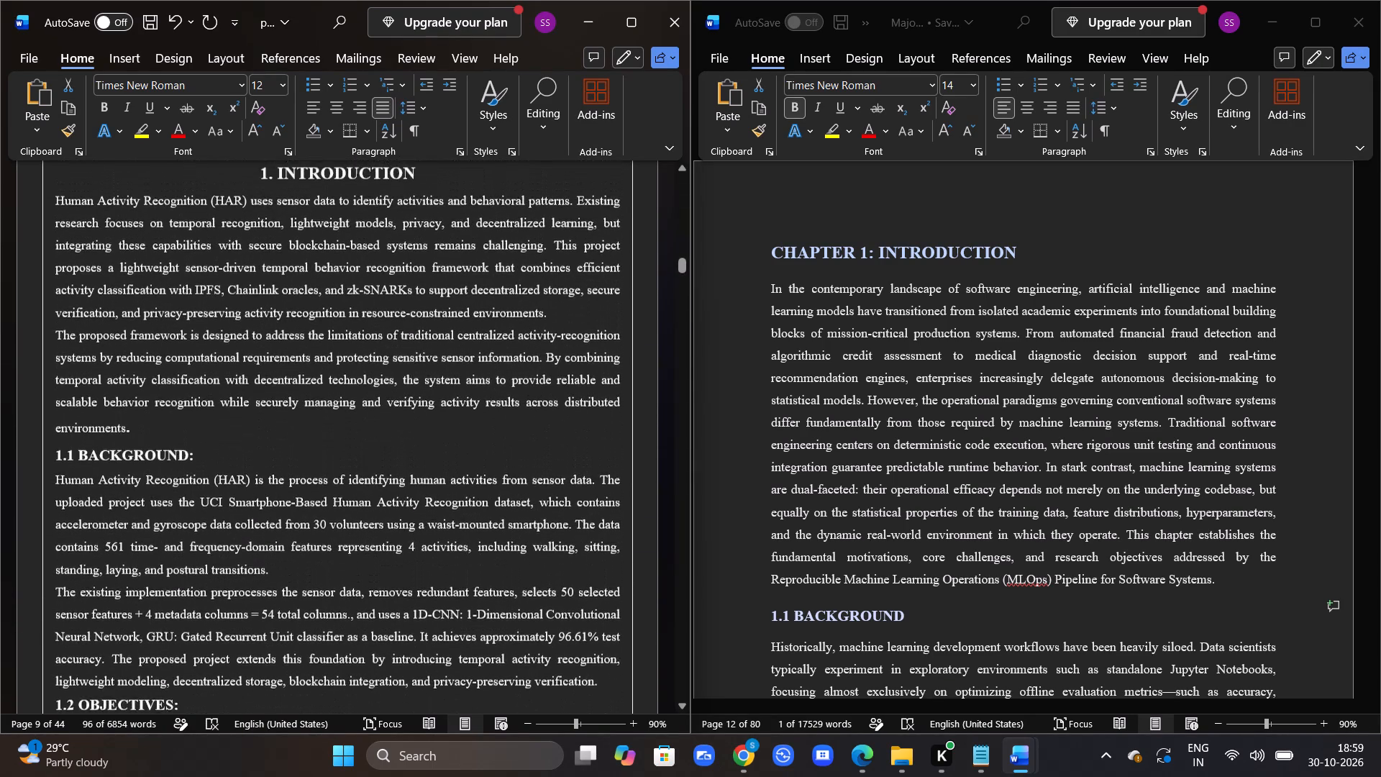
{"action": "scroll", "coordinate": [117, 585], "scroll_direction": "up", "scroll_amount": 1}
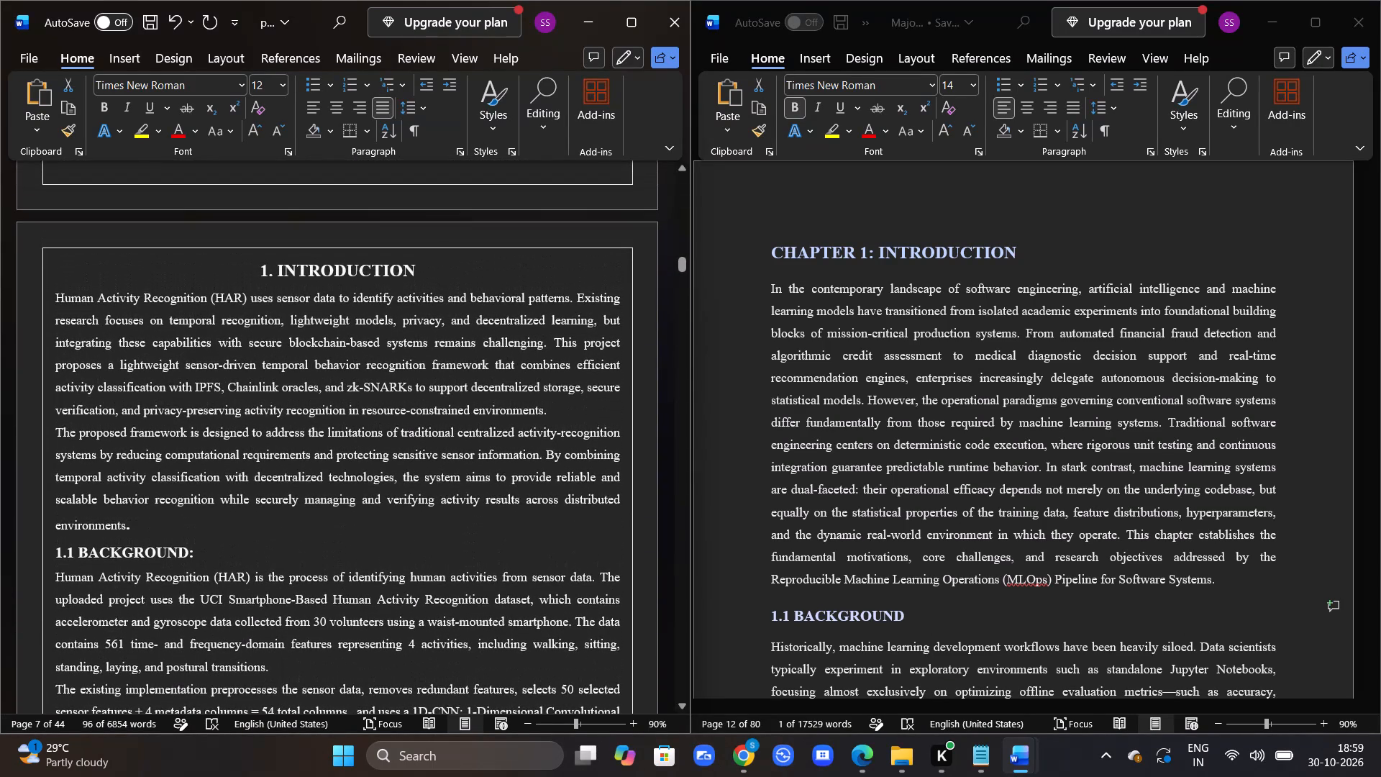
{"action": "scroll", "coordinate": [117, 585], "scroll_direction": "down", "scroll_amount": 2}
{"action": "scroll", "coordinate": [117, 585], "scroll_direction": "up", "scroll_amount": 1}
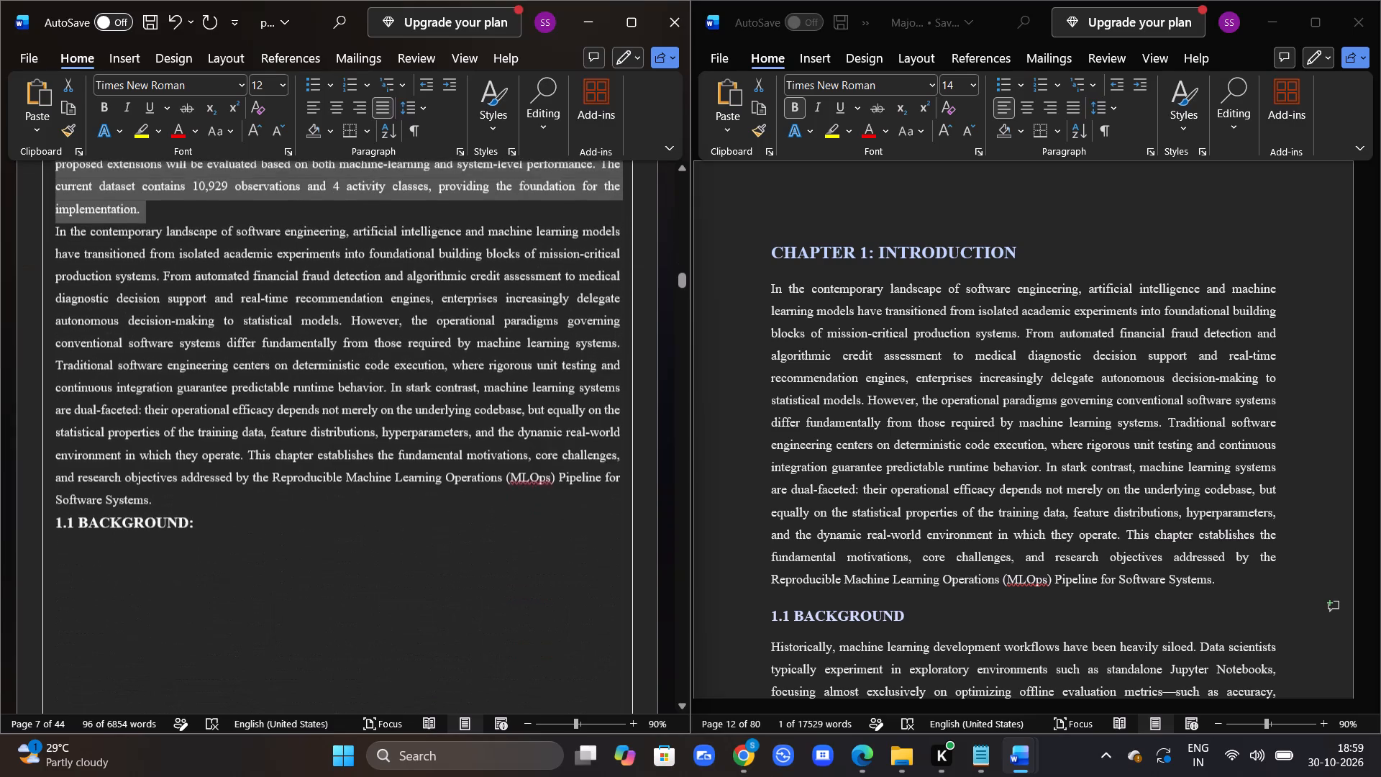
{"action": "scroll", "coordinate": [117, 585], "scroll_direction": "up", "scroll_amount": 5}
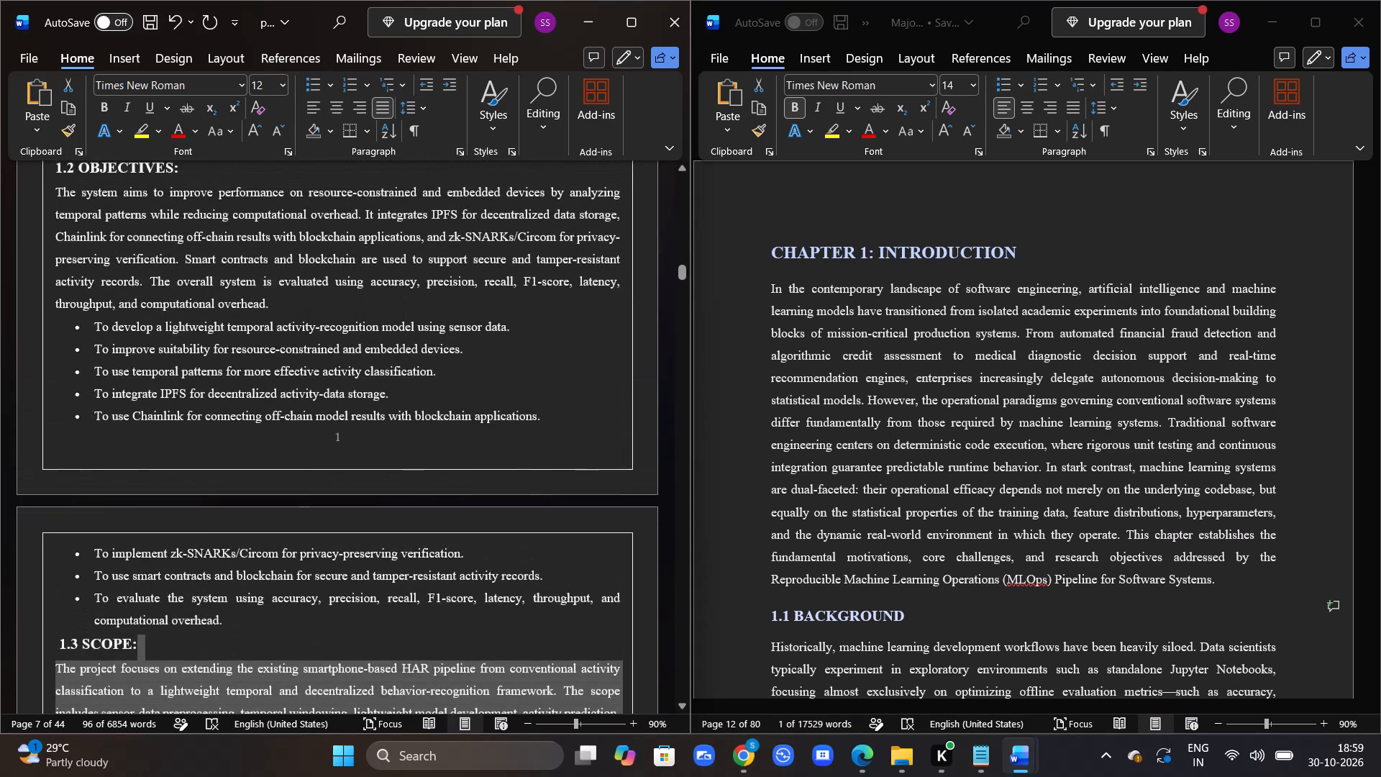
{"action": "scroll", "coordinate": [117, 585], "scroll_direction": "up", "scroll_amount": 3}
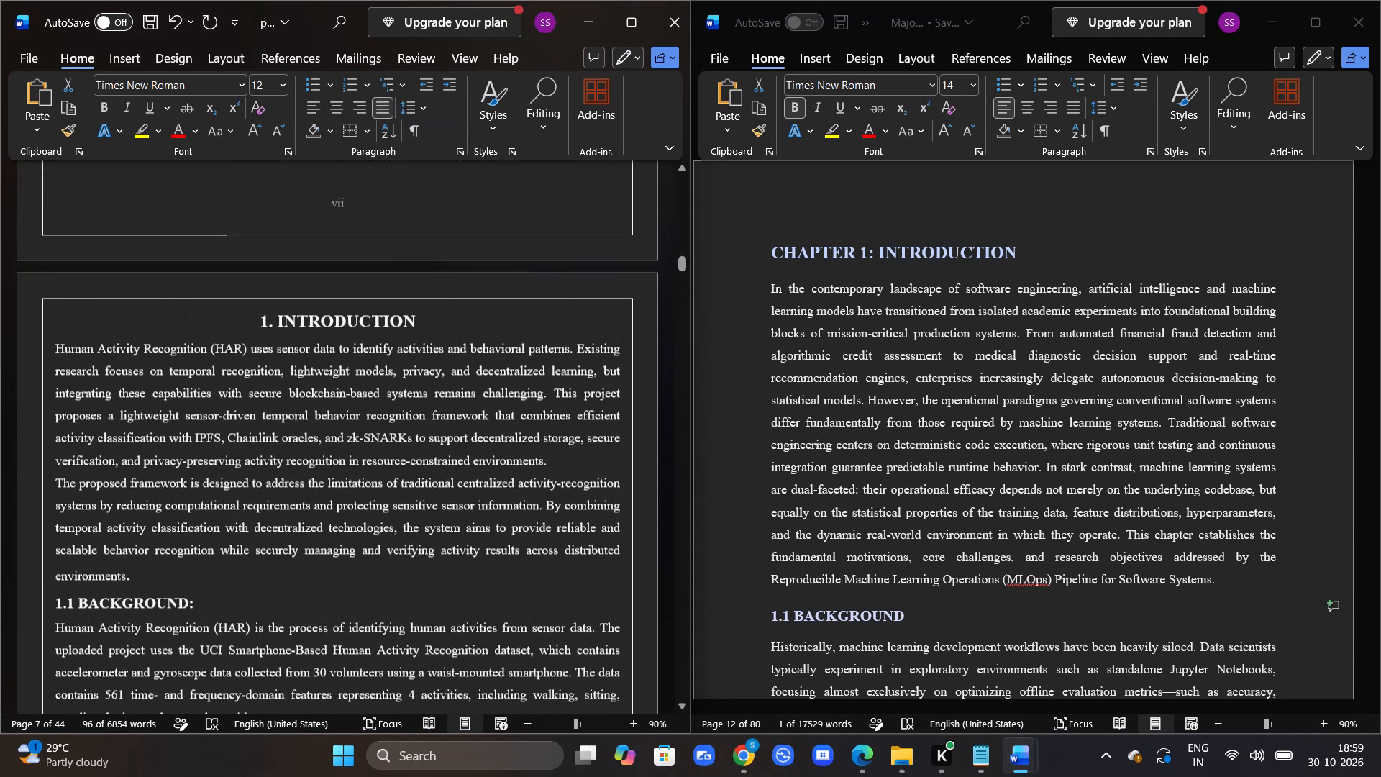
{"action": "left_click", "coordinate": [71, 350], "text": "shift"}
{"action": "key", "text": "shift+Left"}
{"action": "key", "text": "shift+Left"}
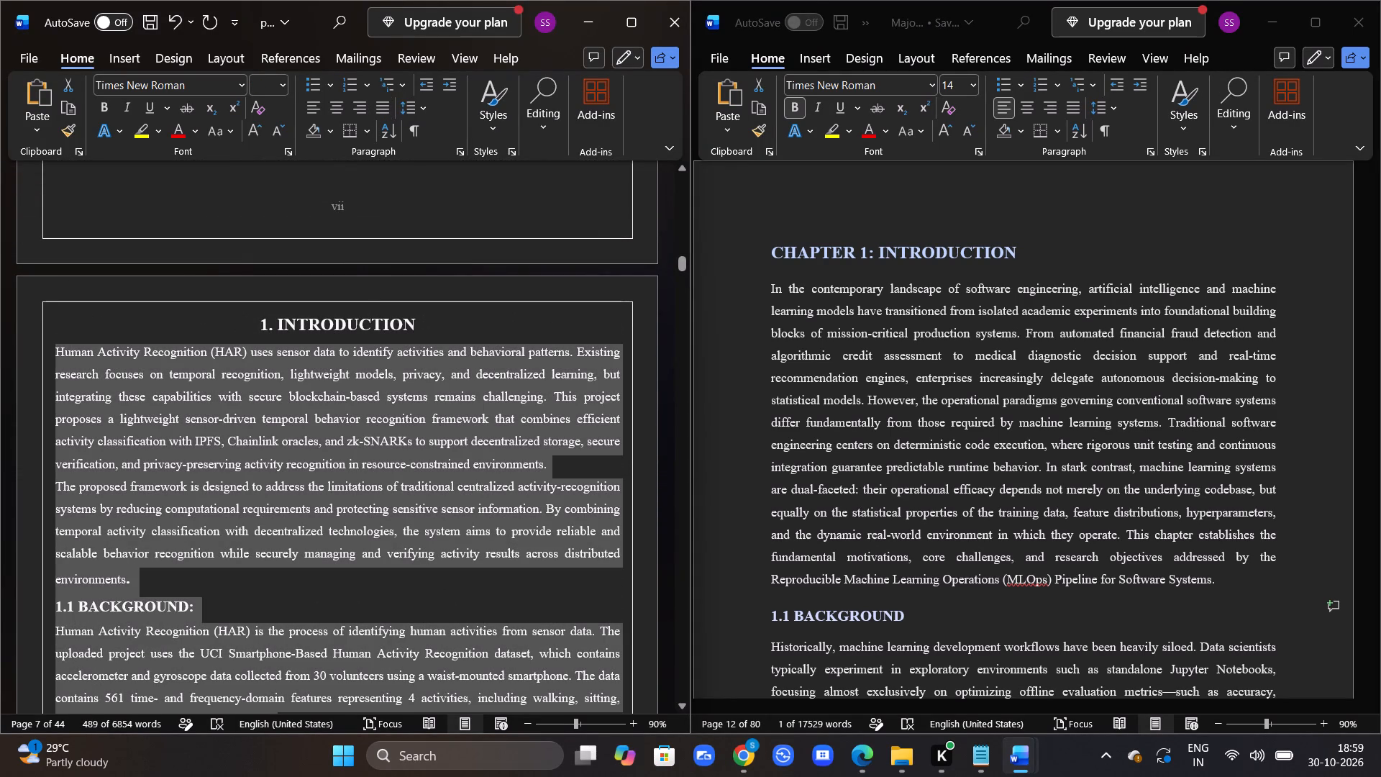
{"action": "key", "text": "BackSpace"}
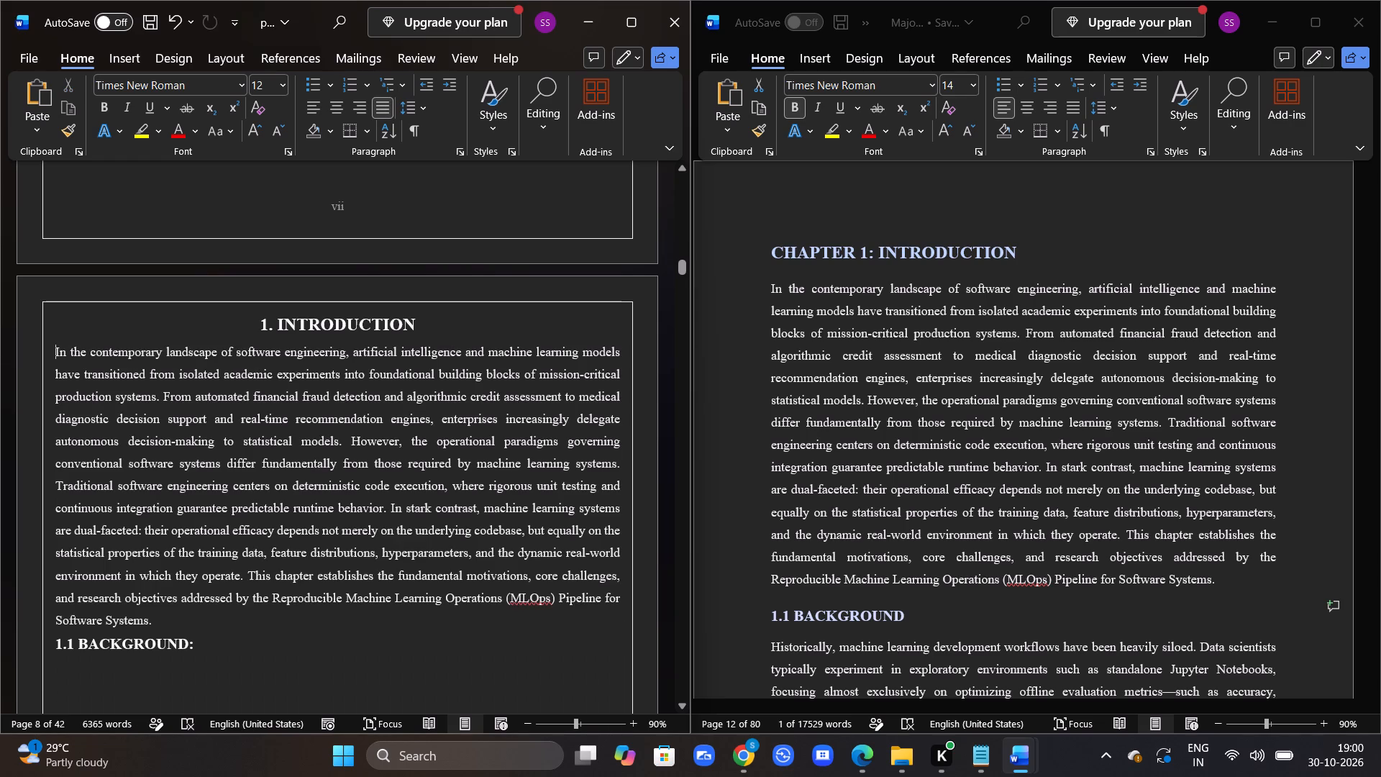
Start a new line below the 1.1 BACKGROUND: heading, removing the stray test characters and undoing the extra line change.
{"action": "left_click", "coordinate": [228, 640]}
{"action": "key", "text": "Return"}
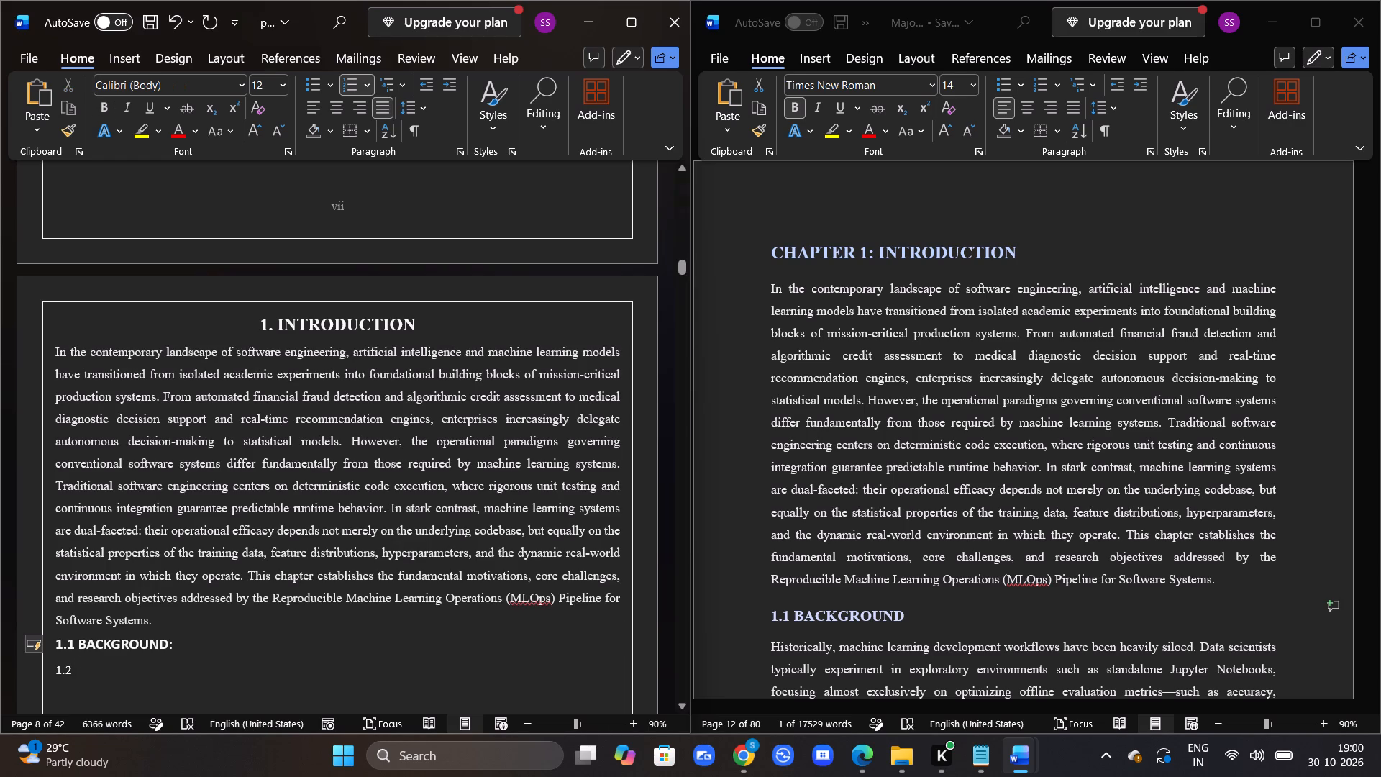
{"action": "type", "text": "JJ"}
{"action": "key", "text": "BackSpace"}
{"action": "key", "text": "BackSpace"}
{"action": "key", "text": "BackSpace"}
{"action": "key", "text": "BackSpace"}
{"action": "key", "text": "BackSpace"}
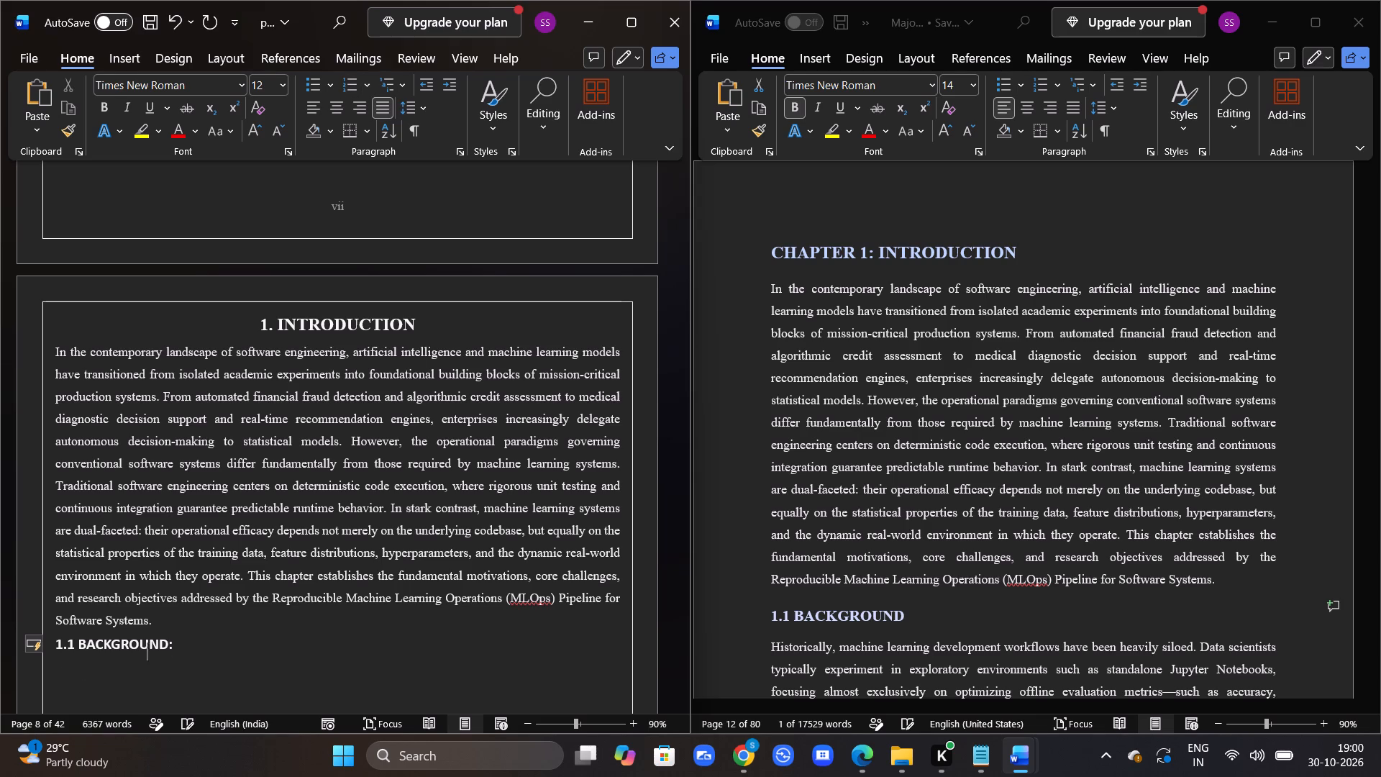
{"action": "key", "text": "Return"}
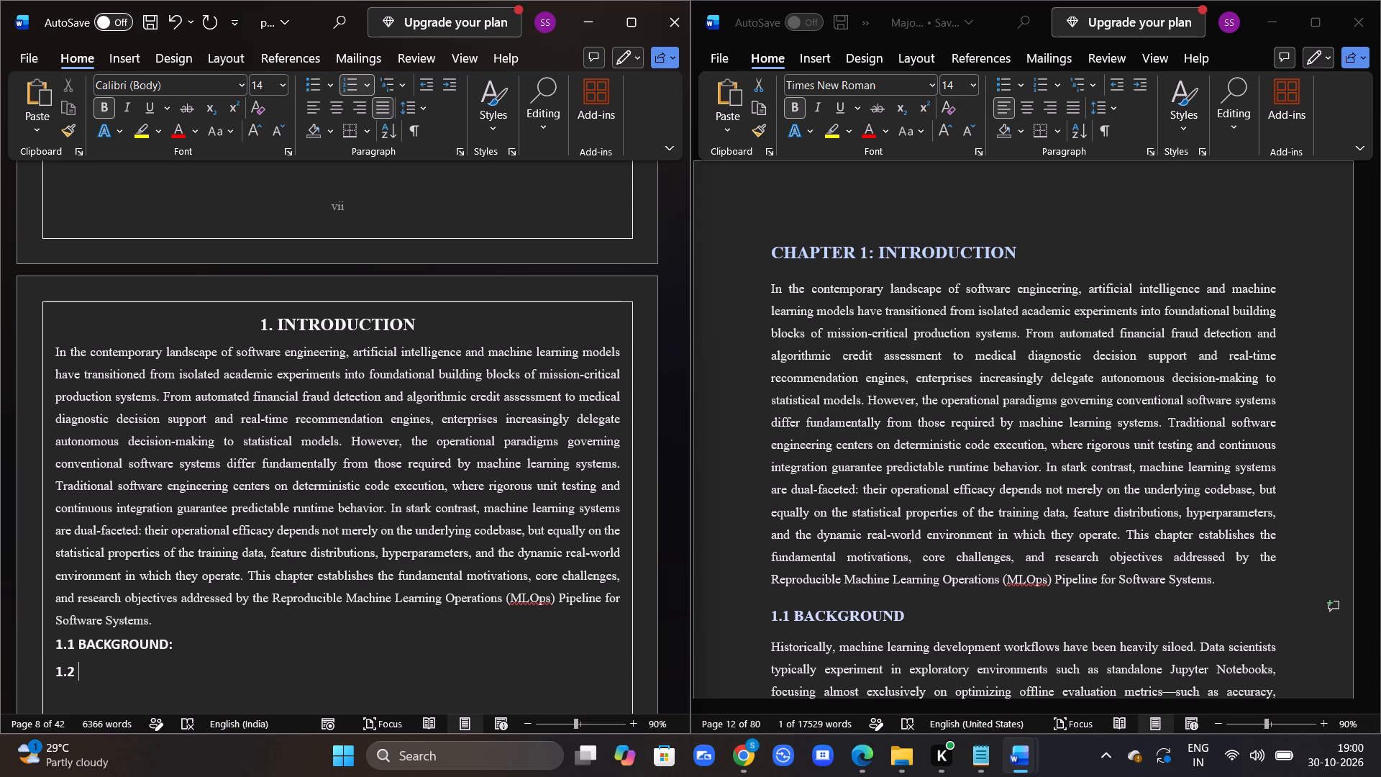
{"action": "key", "text": "Return"}
{"action": "key", "text": "ctrl+z"}
Insert another new line directly after the 1.1 BACKGROUND: heading.
{"action": "key", "text": "Up"}
{"action": "key", "text": "Right"}
{"action": "key", "text": "Right"}
{"action": "key", "text": "Right"}
{"action": "key", "text": "Right"}
{"action": "key", "text": "Right"}
{"action": "key", "text": "Right"}
{"action": "key", "text": "Right"}
{"action": "key", "text": "Right"}
{"action": "key", "text": "Right"}
{"action": "key", "text": "Right"}
{"action": "key", "text": "Right"}
{"action": "key", "text": "Right"}
{"action": "key", "text": "Left"}
{"action": "key", "text": "Return"}
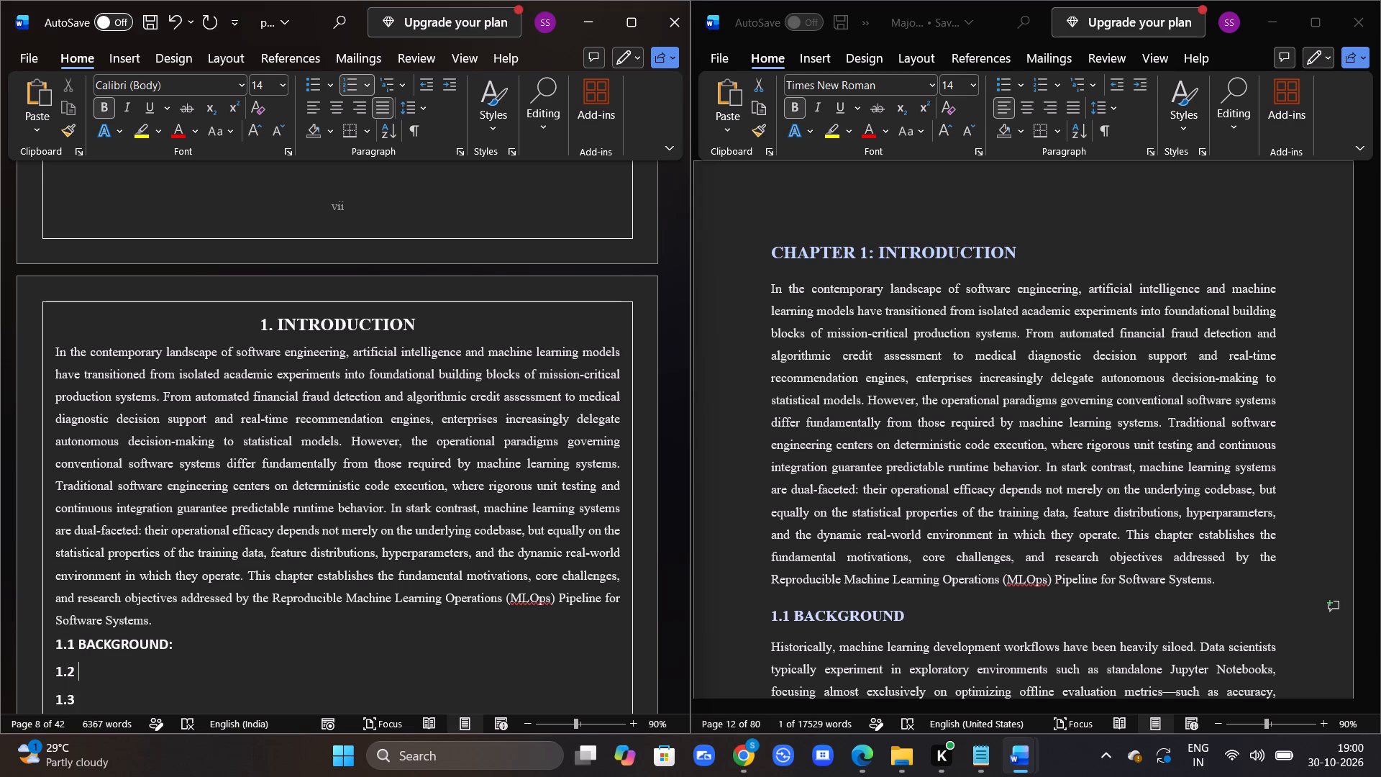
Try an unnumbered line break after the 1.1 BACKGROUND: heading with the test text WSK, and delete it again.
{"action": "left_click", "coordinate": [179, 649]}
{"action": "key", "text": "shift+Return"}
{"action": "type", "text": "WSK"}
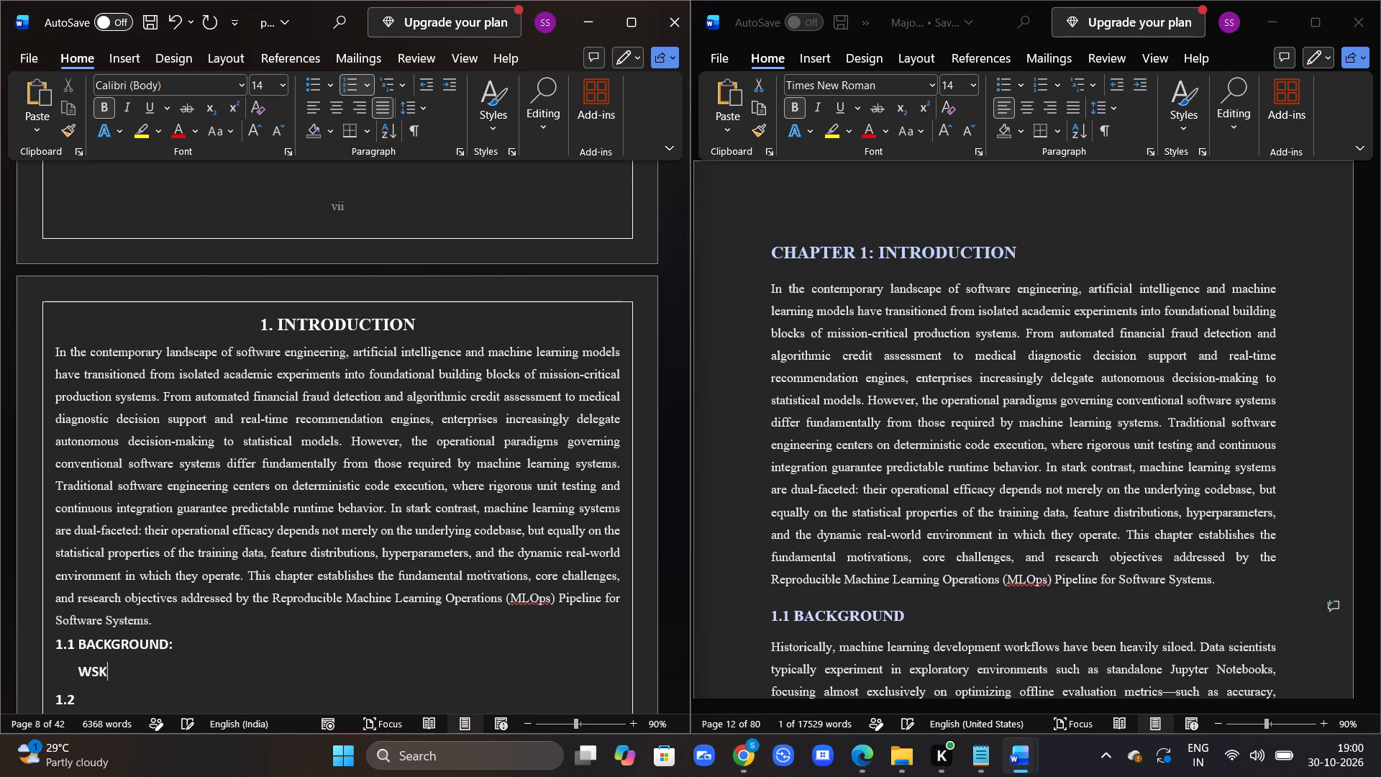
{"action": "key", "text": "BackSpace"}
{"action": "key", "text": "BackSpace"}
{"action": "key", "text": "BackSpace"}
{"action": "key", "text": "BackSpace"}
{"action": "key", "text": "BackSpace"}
Undo the line-break and test-text edits made around the 1.1 BACKGROUND: heading.
{"action": "key", "text": "ctrl+z"}
{"action": "key", "text": "ctrl+z"}
{"action": "key", "text": "ctrl+z"}
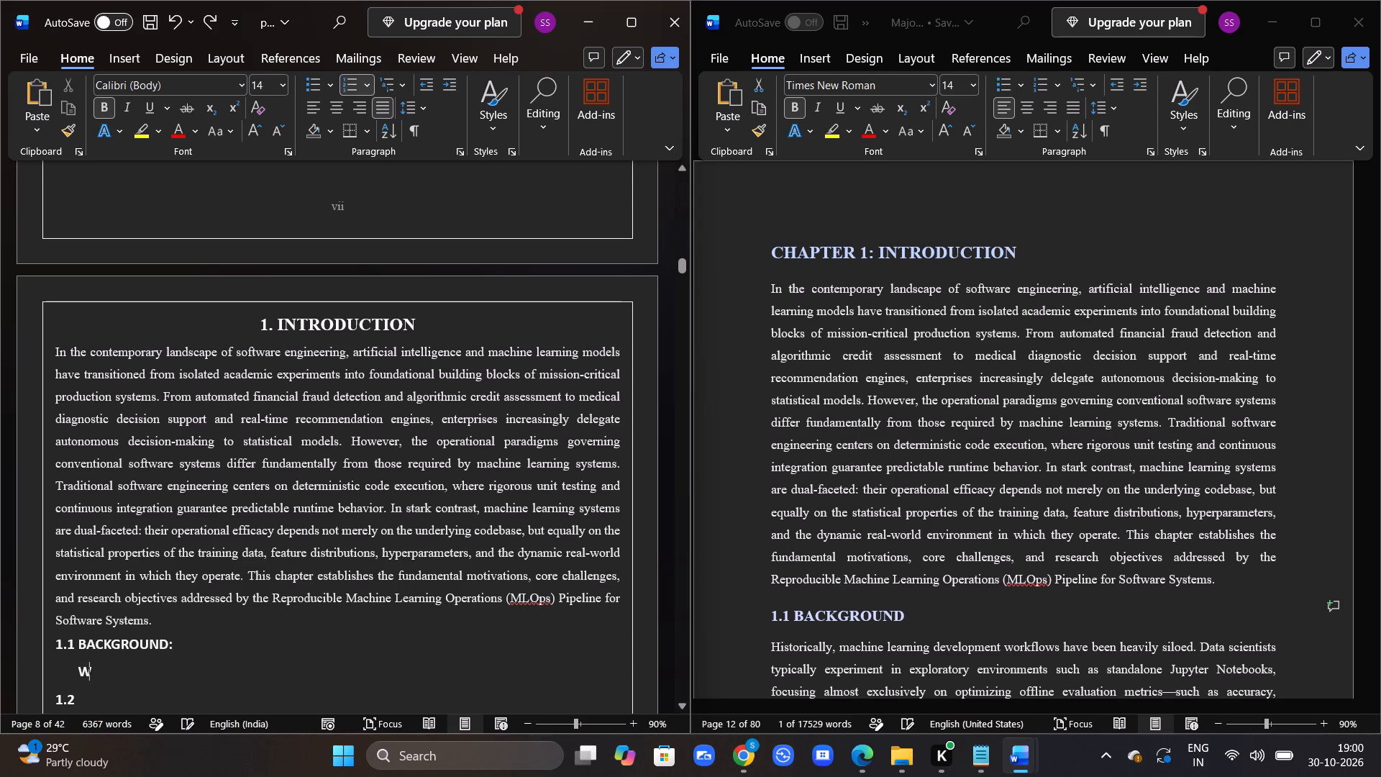
{"action": "key", "text": "ctrl+z"}
{"action": "key", "text": "ctrl+z"}
{"action": "key", "text": "ctrl+z"}
{"action": "key", "text": "ctrl+z"}
{"action": "key", "text": "ctrl+z"}
{"action": "key", "text": "ctrl+z"}
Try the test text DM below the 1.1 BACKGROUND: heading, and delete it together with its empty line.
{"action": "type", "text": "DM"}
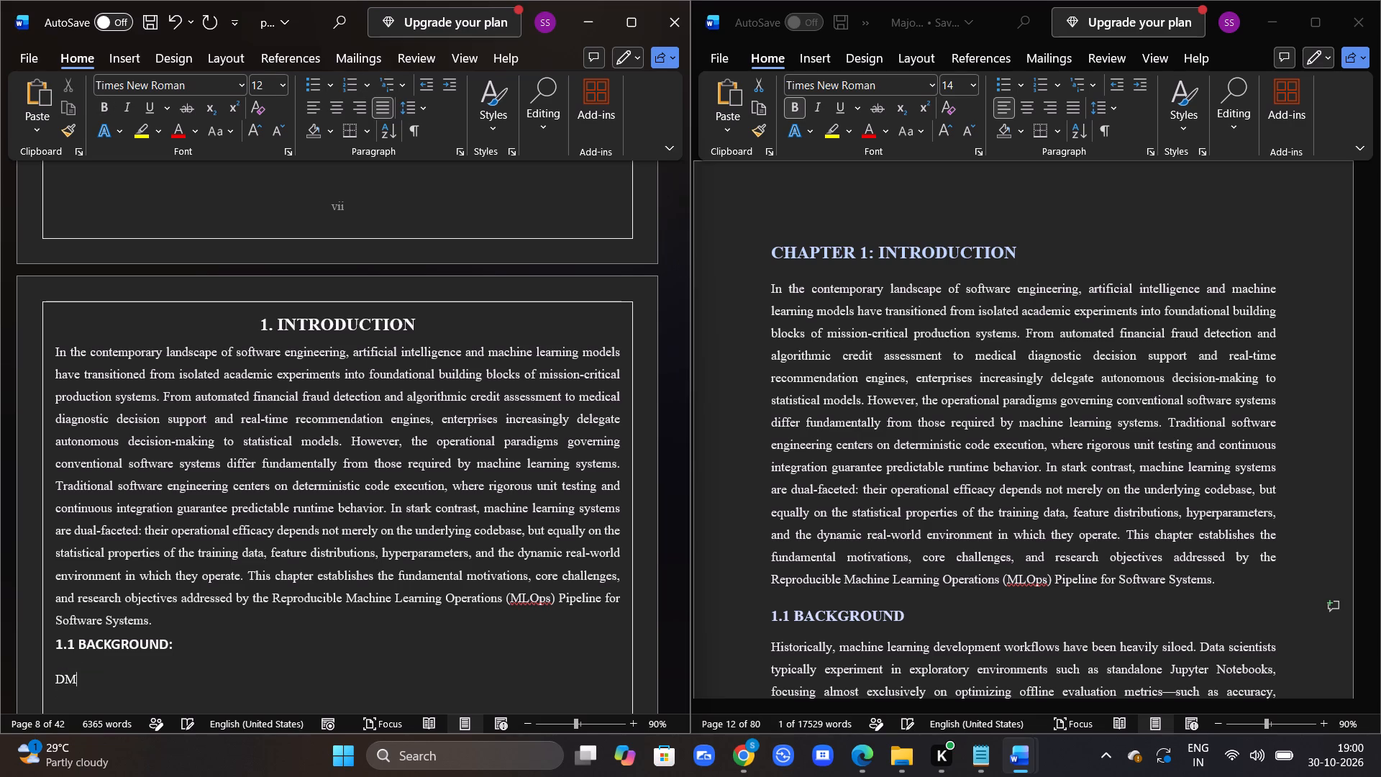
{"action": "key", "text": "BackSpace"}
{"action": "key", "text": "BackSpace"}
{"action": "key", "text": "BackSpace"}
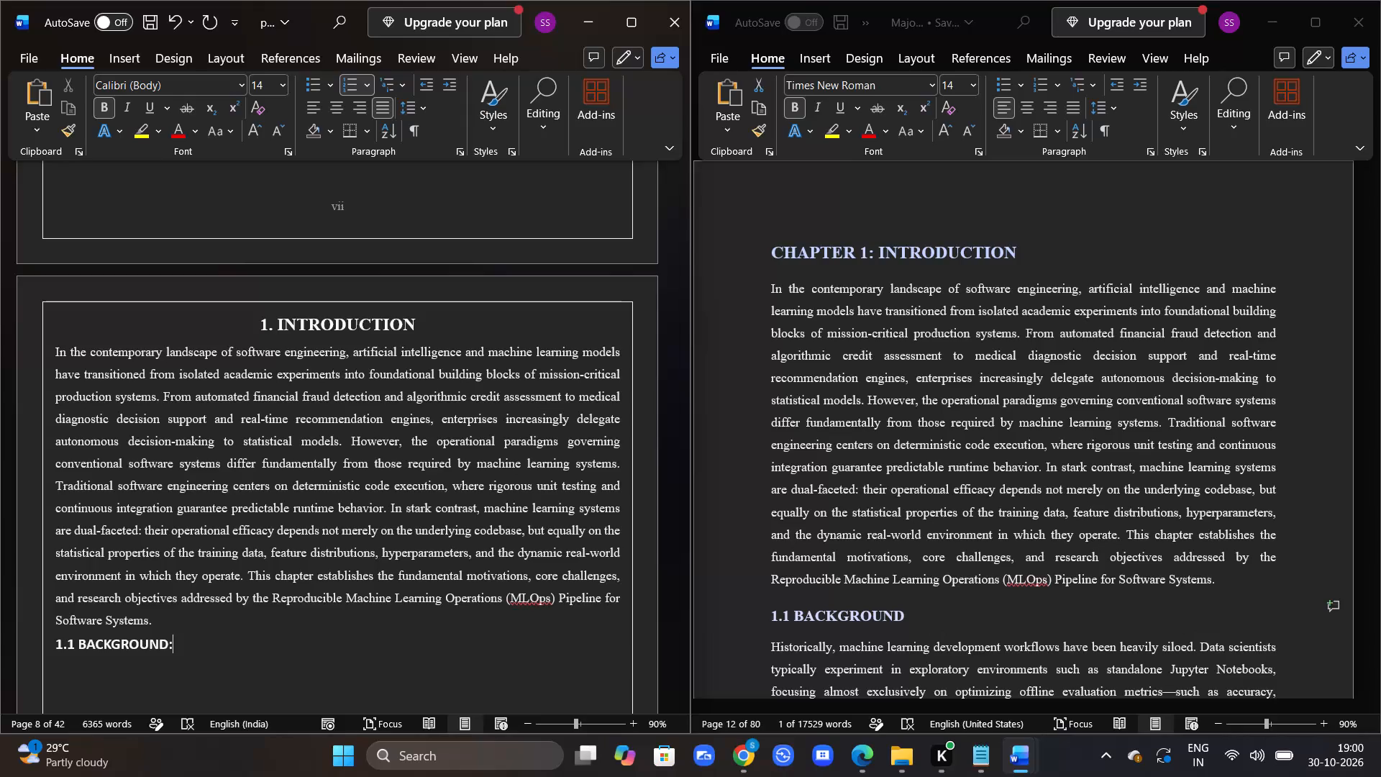
Undo the earlier edits back to the original Human Activity Recognition text under 1. INTRODUCTION.
{"action": "key", "text": "ctrl+z"}
{"action": "key", "text": "ctrl+z"}
{"action": "key", "text": "ctrl+z"}
{"action": "key", "text": "ctrl+z"}
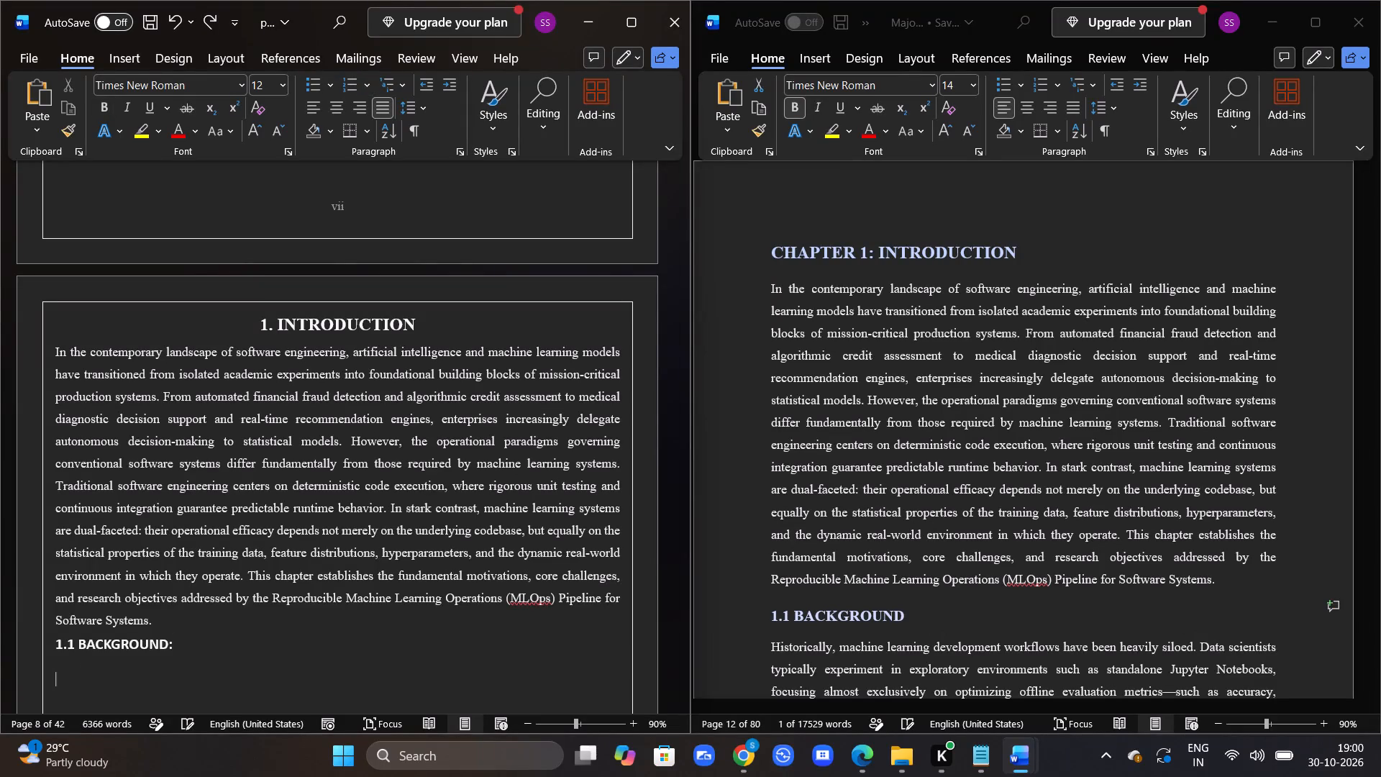
{"action": "key", "text": "ctrl+z"}
{"action": "key", "text": "ctrl+z"}
{"action": "key", "text": "ctrl+z"}
{"action": "key", "text": "ctrl+z"}
{"action": "key", "text": "ctrl+z"}
{"action": "key", "text": "ctrl+z"}
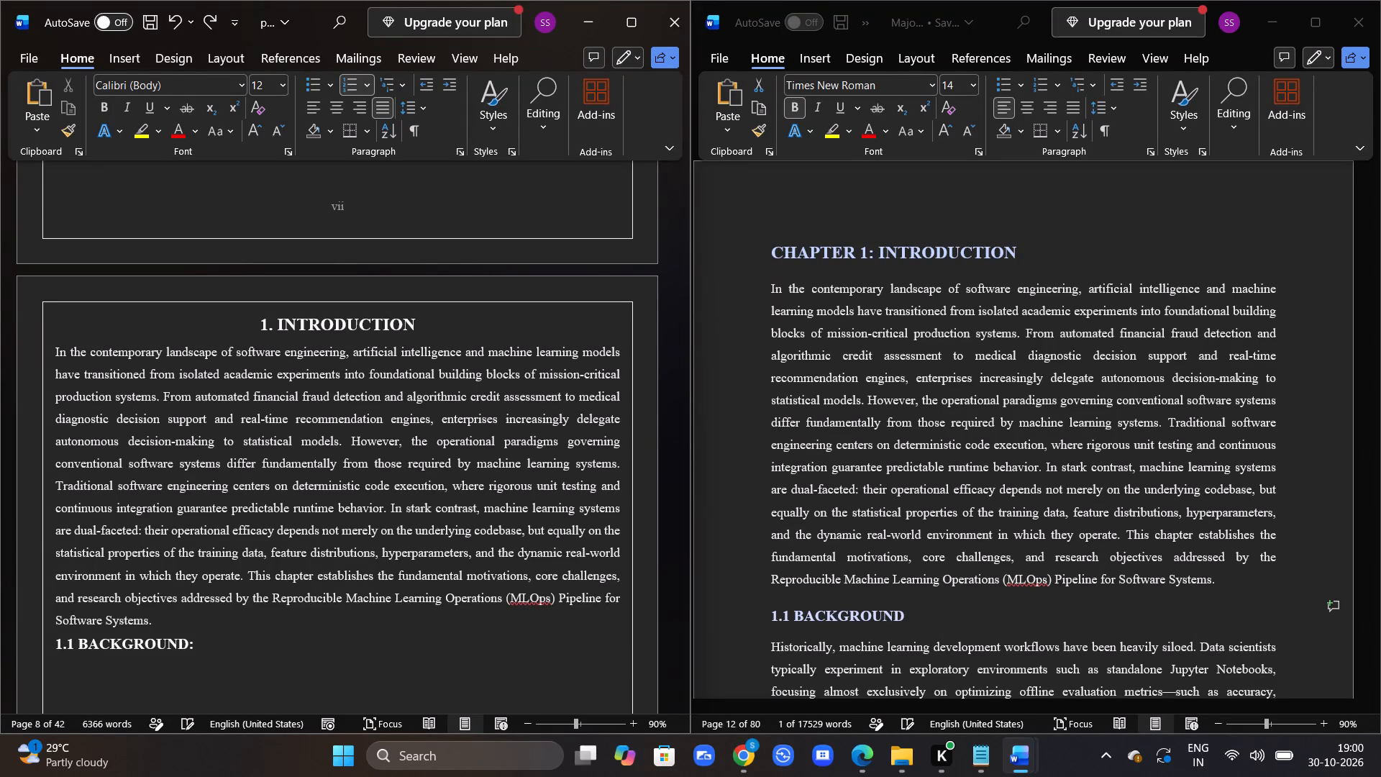
{"action": "key", "text": "ctrl+z"}
{"action": "key", "text": "ctrl+z"}
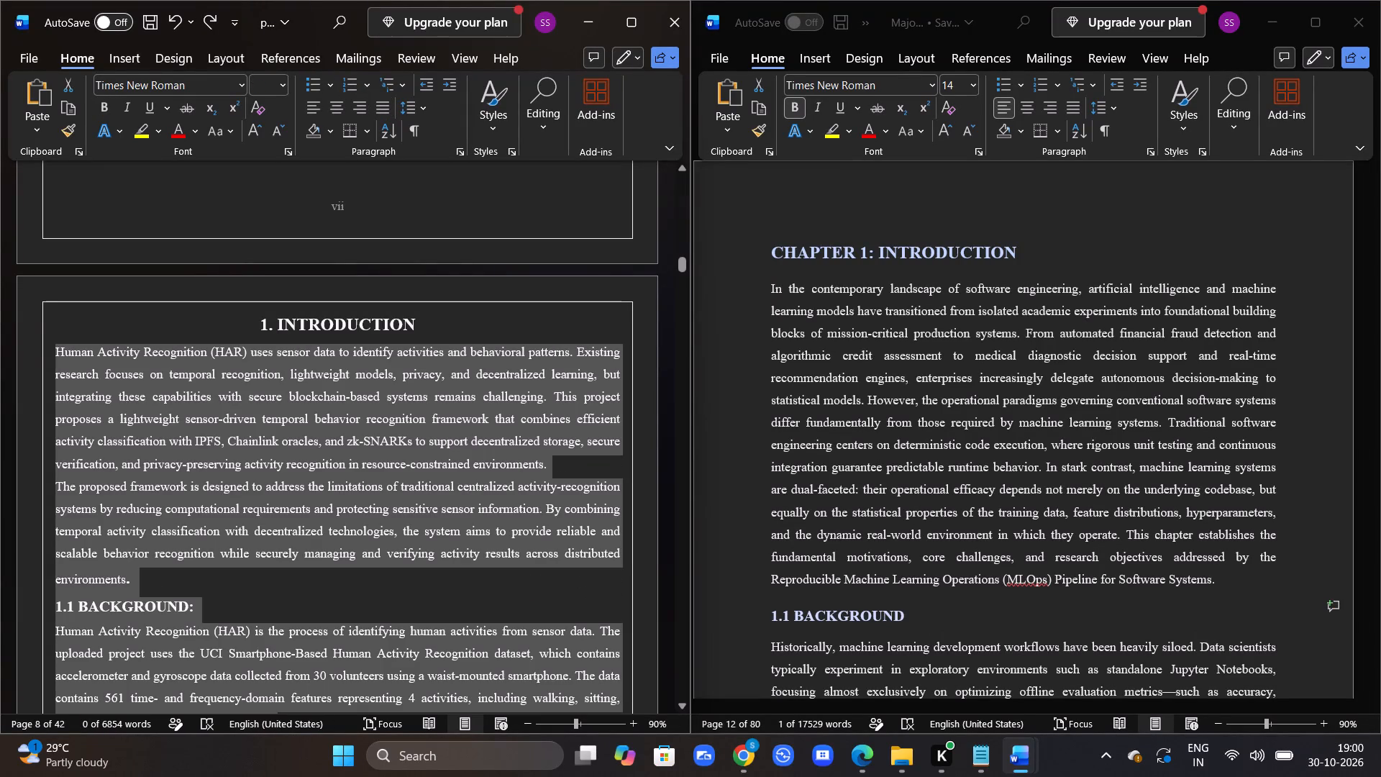
Copy the original 1.1 BACKGROUND: heading together with the words Human Activity Recognition that begin its body text.
{"action": "left_click", "coordinate": [230, 591]}
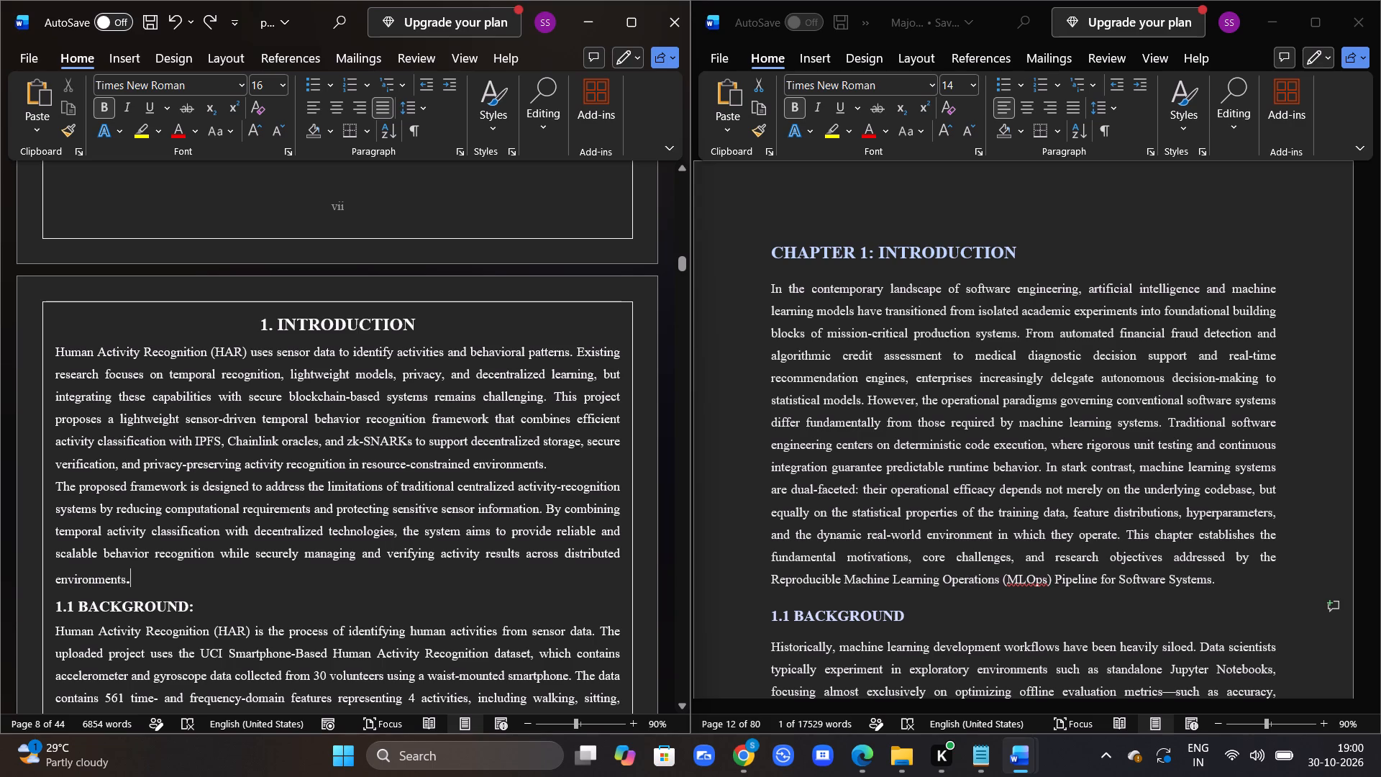
{"action": "key", "text": "Down"}
{"action": "key", "text": "Down"}
{"action": "scroll", "coordinate": [132, 593], "scroll_direction": "down", "scroll_amount": 1}
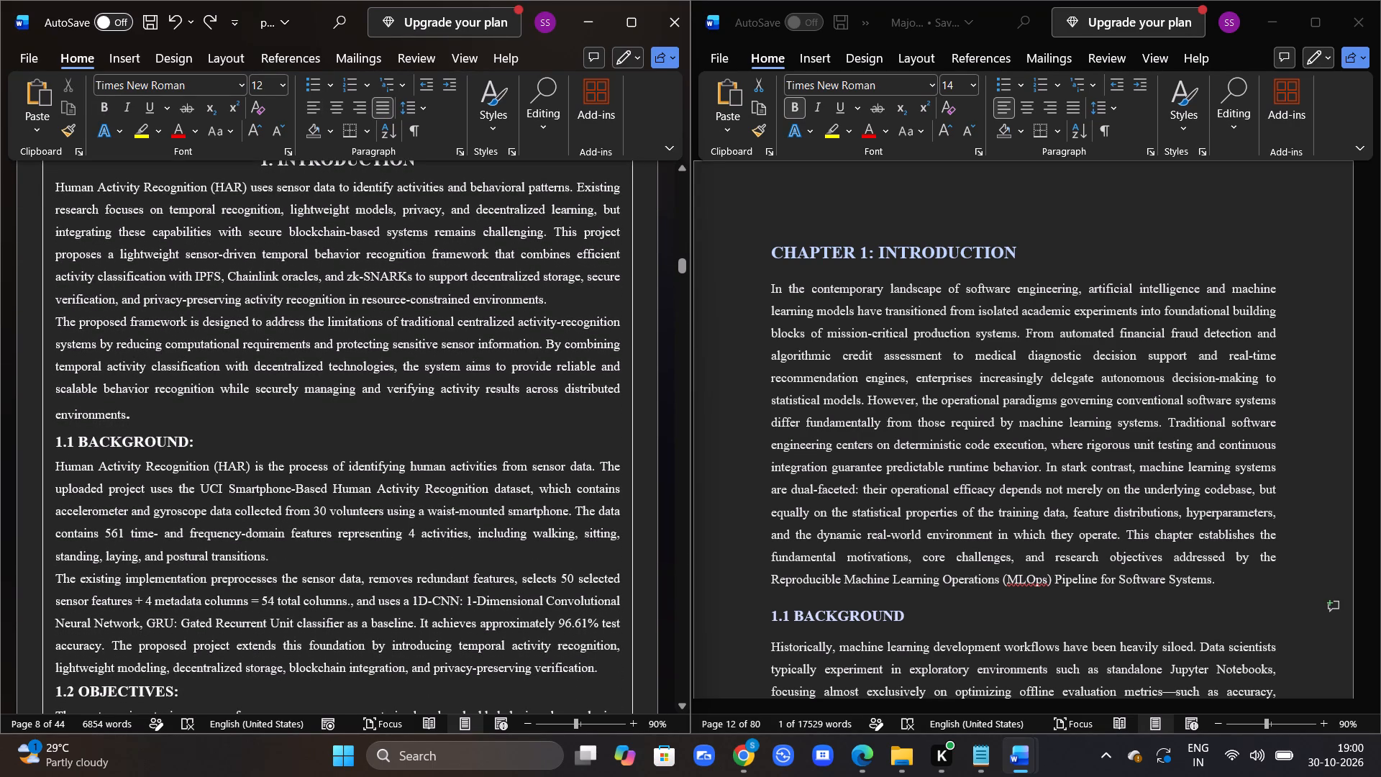
{"action": "left_click", "coordinate": [60, 437]}
{"action": "key", "text": "Up"}
{"action": "key", "text": "Down"}
{"action": "key", "text": "Left"}
{"action": "key", "text": "shift+Down"}
{"action": "key", "text": "shift+Down"}
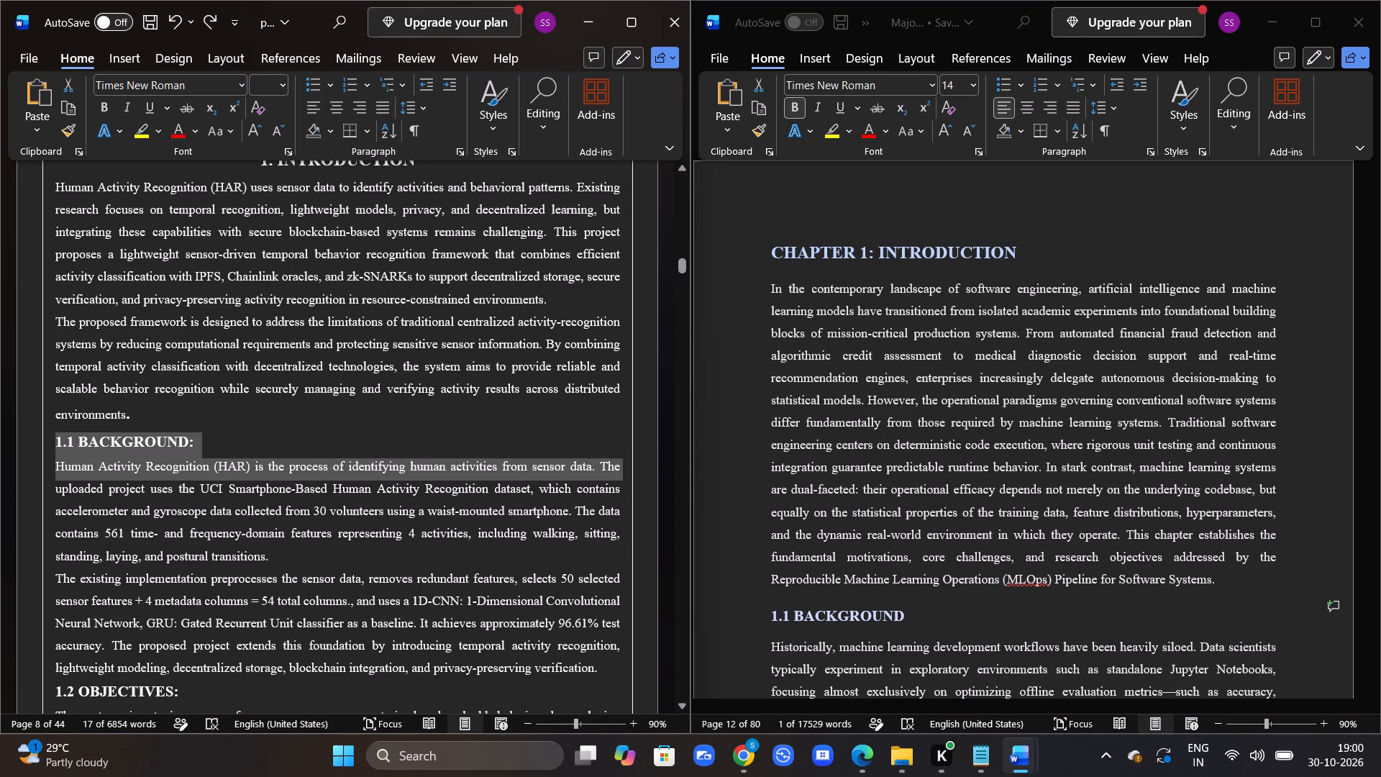
{"action": "key", "text": "shift+Left"}
{"action": "key", "text": "shift+Left"}
{"action": "key", "text": "shift+Left"}
{"action": "key", "text": "shift+Left"}
{"action": "key", "text": "shift+Left"}
{"action": "key", "text": "shift+Left"}
{"action": "key", "text": "shift+Left"}
{"action": "key", "text": "shift+Left"}
{"action": "key", "text": "shift+Left"}
{"action": "key", "text": "shift+Left"}
{"action": "key", "text": "shift+Left"}
{"action": "key", "text": "shift+Left"}
{"action": "key", "text": "shift+Left"}
{"action": "key", "text": "shift+Left"}
{"action": "key", "text": "shift+Left"}
{"action": "key", "text": "shift+Left"}
{"action": "key", "text": "shift+Left"}
{"action": "key", "text": "shift+Left"}
{"action": "key", "text": "shift+Left"}
{"action": "key", "text": "shift+Left"}
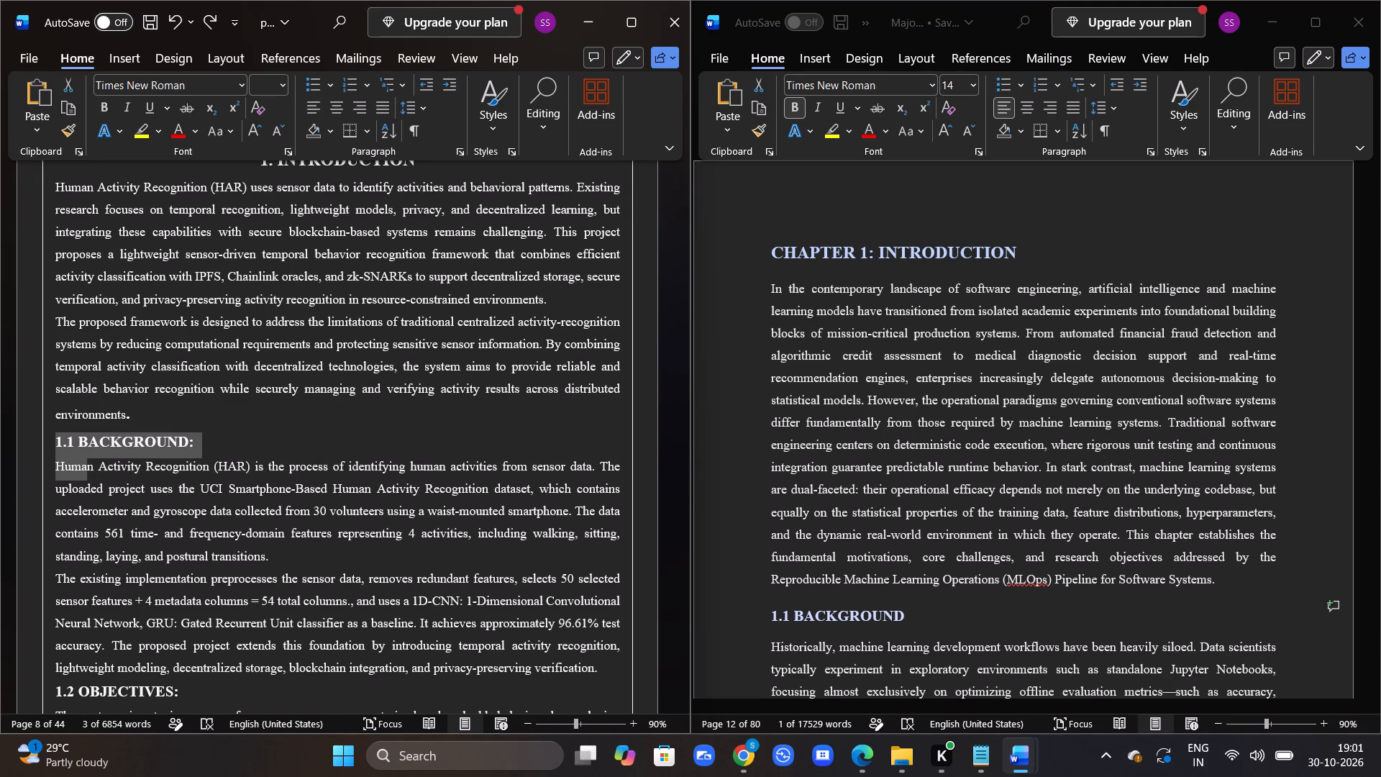
{"action": "key", "text": "shift+Right"}
{"action": "key", "text": "shift+Right"}
{"action": "key", "text": "shift+Right"}
{"action": "key", "text": "shift+Right"}
{"action": "key", "text": "shift+Right"}
{"action": "key", "text": "shift+Right"}
{"action": "key", "text": "shift+Right"}
{"action": "key", "text": "shift+Right"}
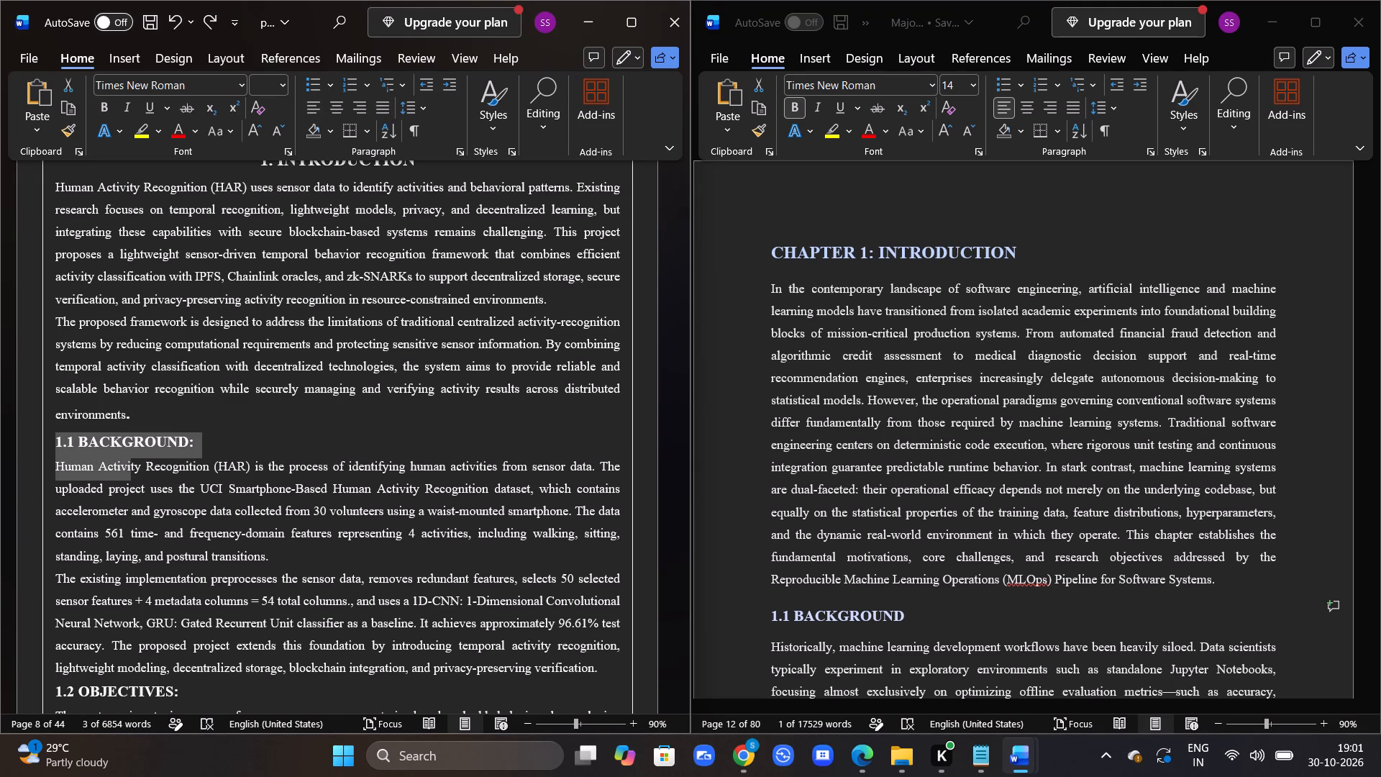
{"action": "key", "text": "shift+Right"}
{"action": "key", "text": "shift+Right"}
{"action": "key", "text": "shift+Right"}
{"action": "key", "text": "shift+Right"}
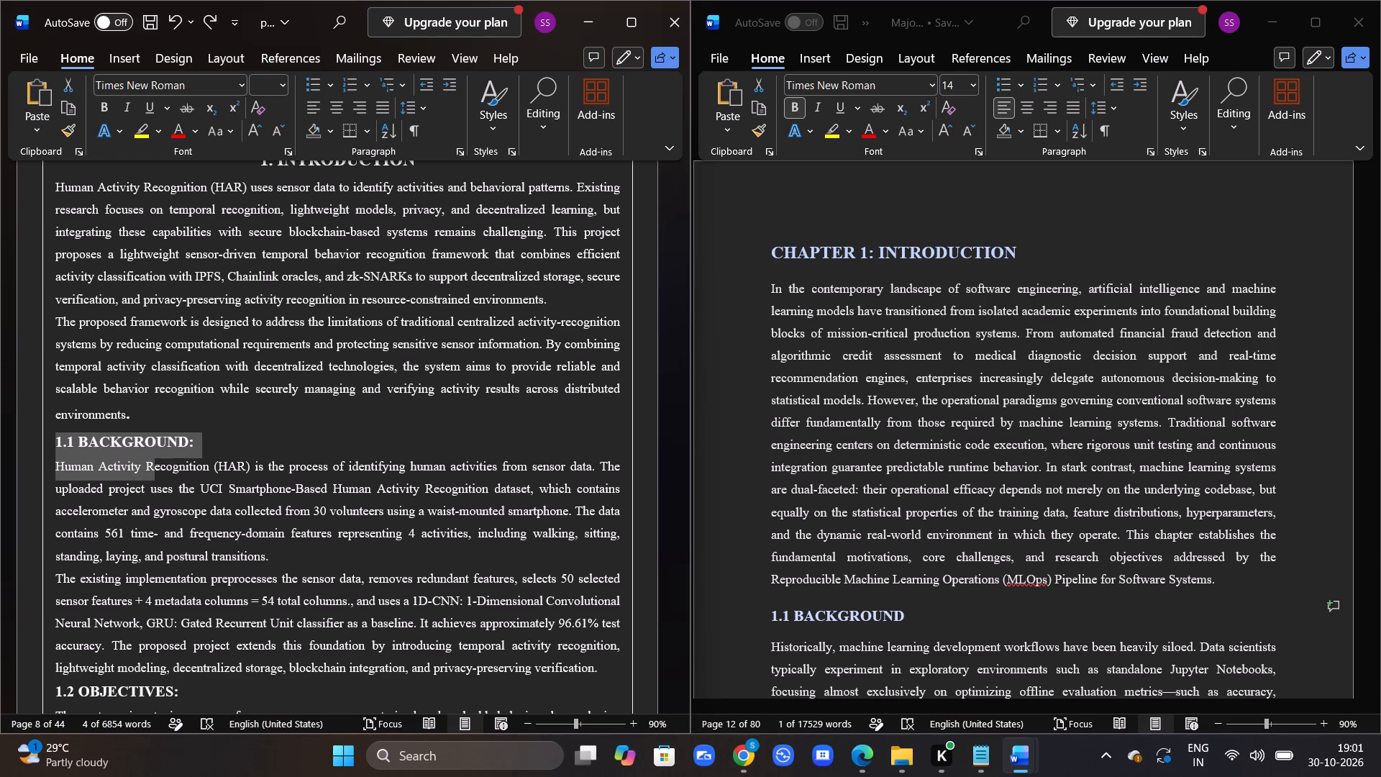
{"action": "key", "text": "shift+Right"}
{"action": "key", "text": "shift+Right"}
{"action": "key", "text": "shift+Right"}
{"action": "key", "text": "shift+Right"}
{"action": "key", "text": "shift+Right"}
{"action": "key", "text": "shift+Right"}
{"action": "key", "text": "shift+Right"}
{"action": "key", "text": "shift+Right"}
{"action": "key", "text": "shift+Right"}
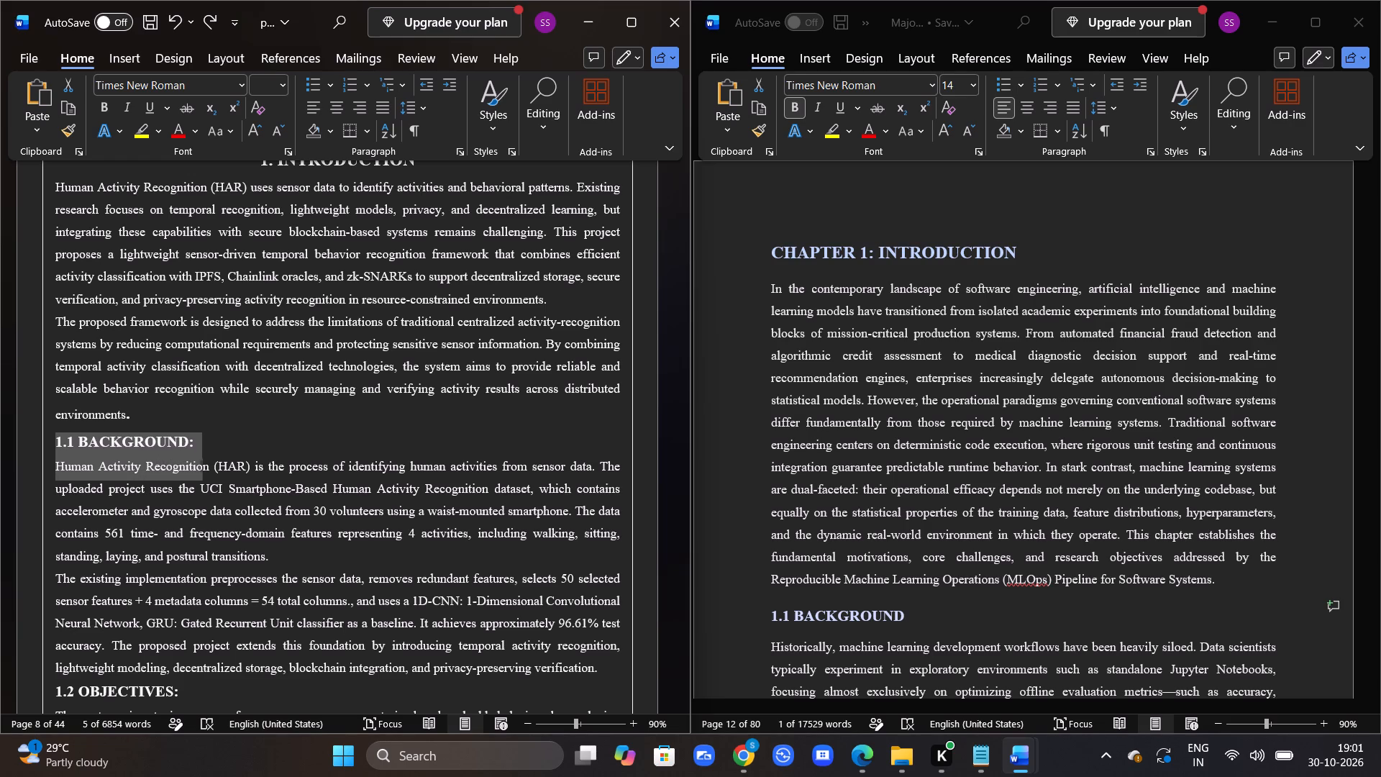
{"action": "key", "text": "shift+Right"}
{"action": "key", "text": "ctrl+c"}
Redo the replacement of the old introduction text with the MLOps introduction paragraph and the 1.1 BACKGROUND: heading.
{"action": "scroll", "coordinate": [242, 450], "scroll_direction": "down", "scroll_amount": 1}
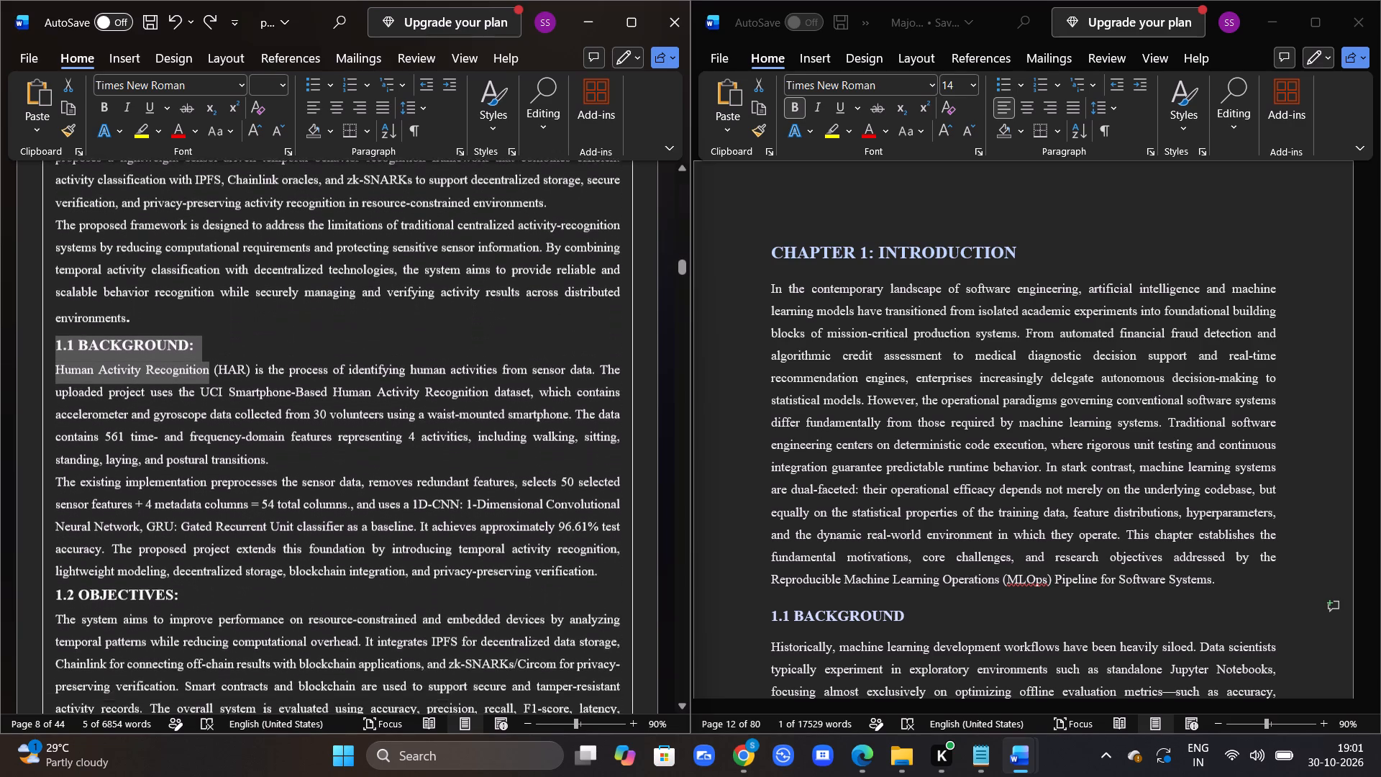
{"action": "scroll", "coordinate": [242, 450], "scroll_direction": "down", "scroll_amount": 1}
{"action": "key", "text": "ctrl+y"}
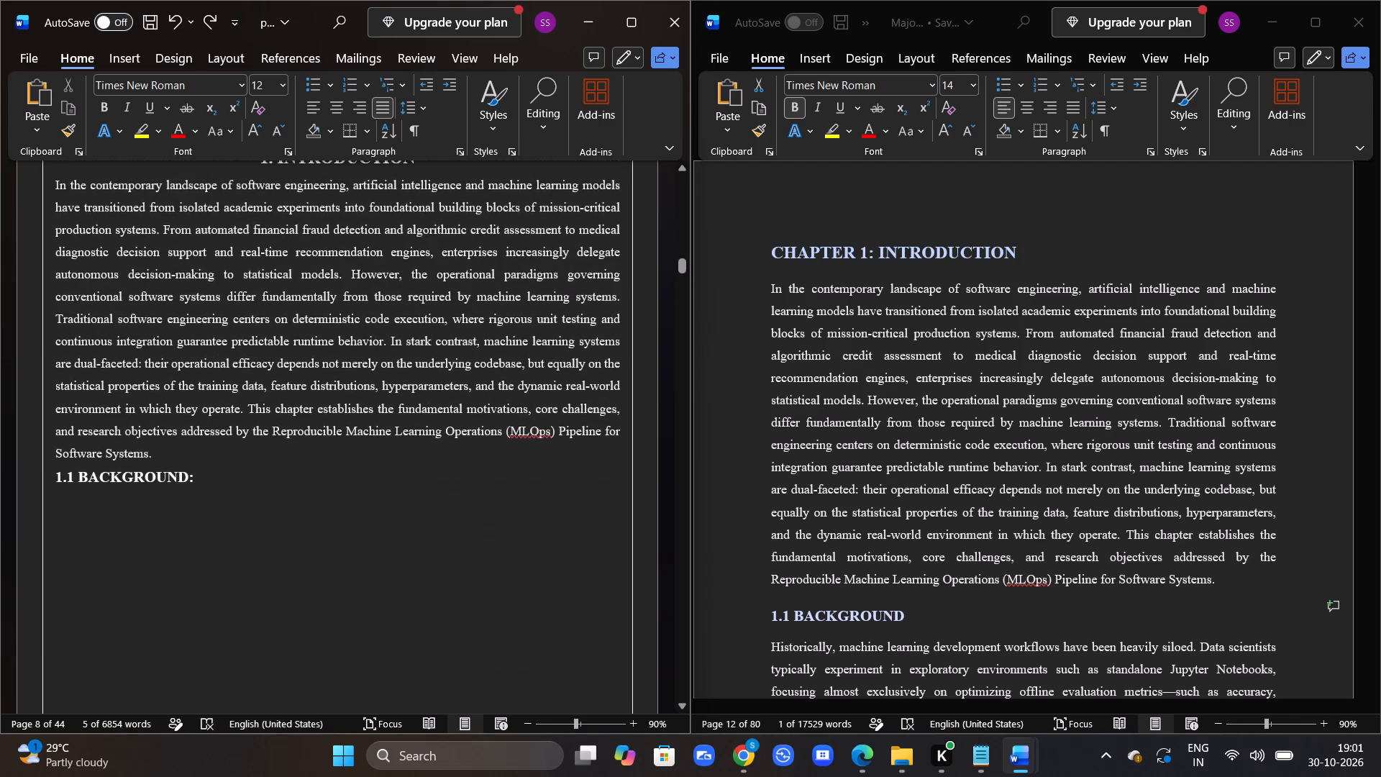
Erase the 1.1 BACKGROUND: heading back to 1.1 BA and paste the copied heading and body words there.
{"action": "left_click", "coordinate": [205, 475]}
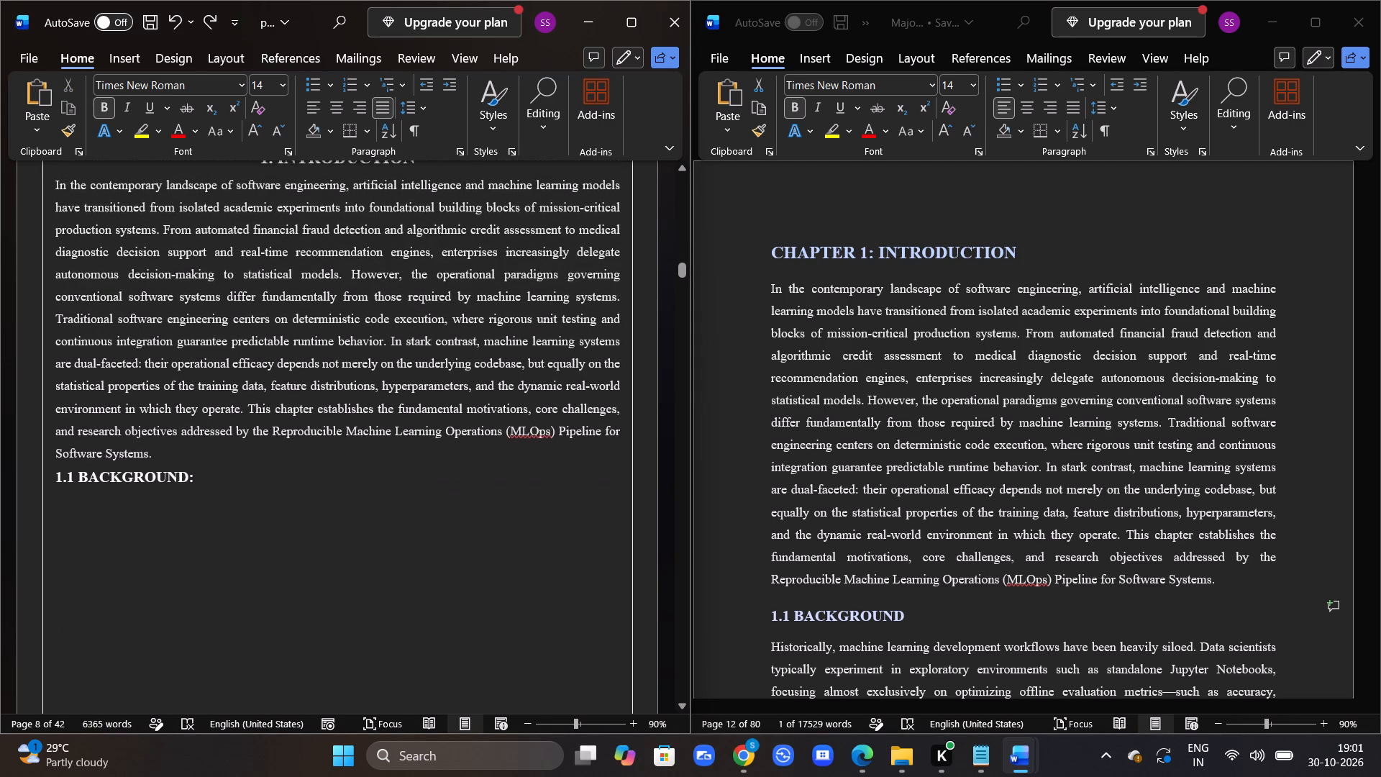
{"action": "key", "text": "BackSpace"}
{"action": "key", "text": "BackSpace"}
{"action": "key", "text": "BackSpace"}
{"action": "key", "text": "BackSpace"}
{"action": "key", "text": "BackSpace"}
{"action": "key", "text": "BackSpace"}
{"action": "key", "text": "BackSpace"}
{"action": "key", "text": "BackSpace"}
{"action": "key", "text": "BackSpace"}
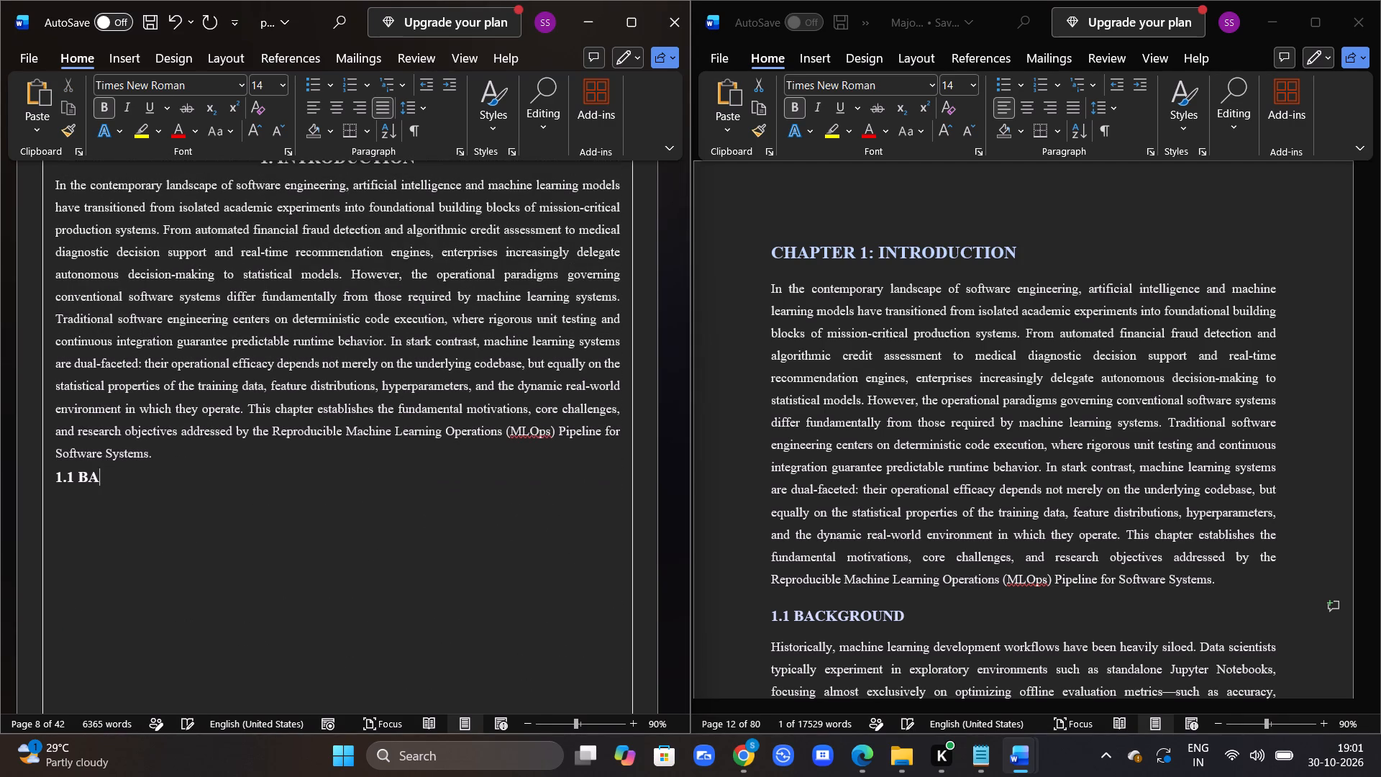
{"action": "key", "text": "ctrl+v"}
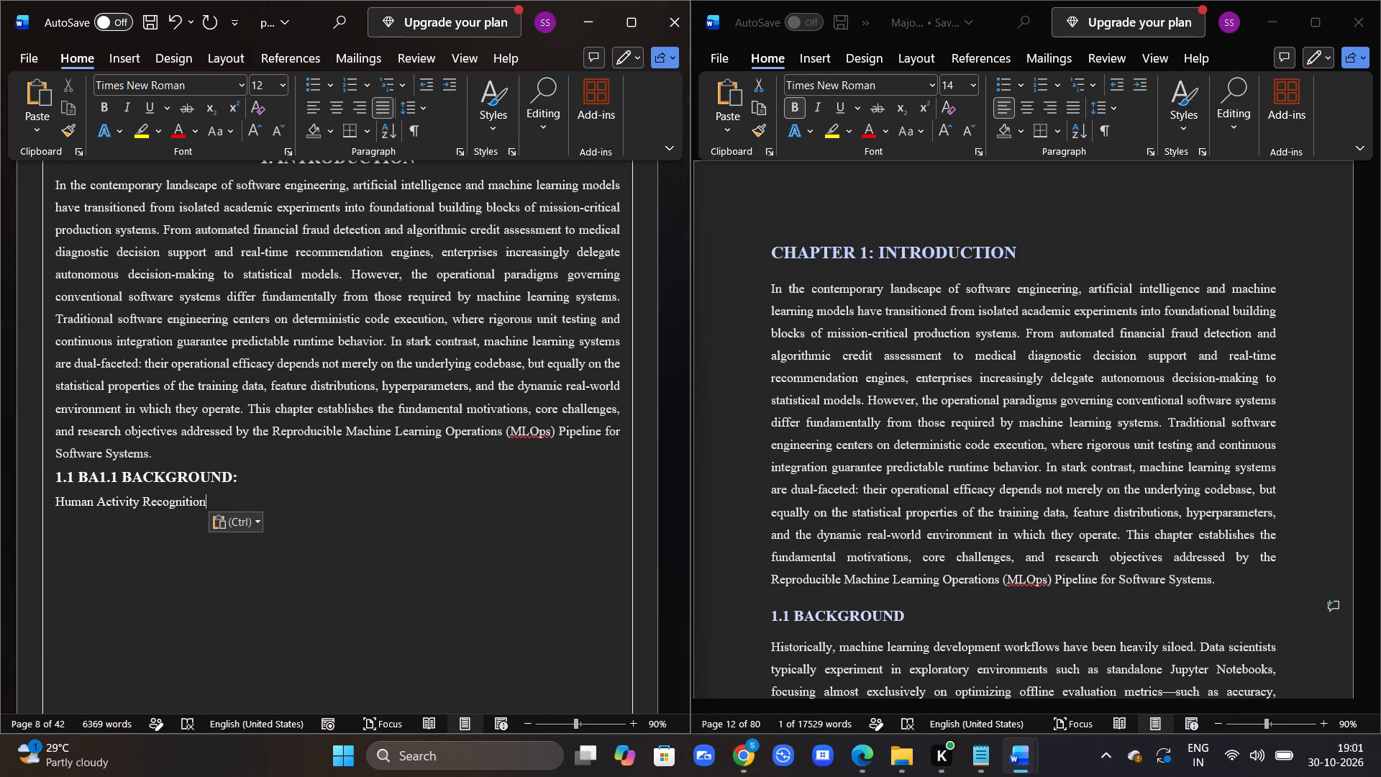
Remove the duplicated characters at the start of the pasted heading so it reads 1.1 BACKGROUND:.
{"action": "key", "text": "Up"}
{"action": "key", "text": "Left"}
{"action": "key", "text": "Left"}
{"action": "key", "text": "Left"}
{"action": "key", "text": "Left"}
{"action": "key", "text": "Left"}
{"action": "key", "text": "Left"}
{"action": "key", "text": "Left"}
{"action": "key", "text": "Left"}
{"action": "key", "text": "Left"}
{"action": "key", "text": "Left"}
{"action": "key", "text": "Left"}
{"action": "key", "text": "Left"}
{"action": "key", "text": "BackSpace"}
{"action": "key", "text": "BackSpace"}
{"action": "key", "text": "BackSpace"}
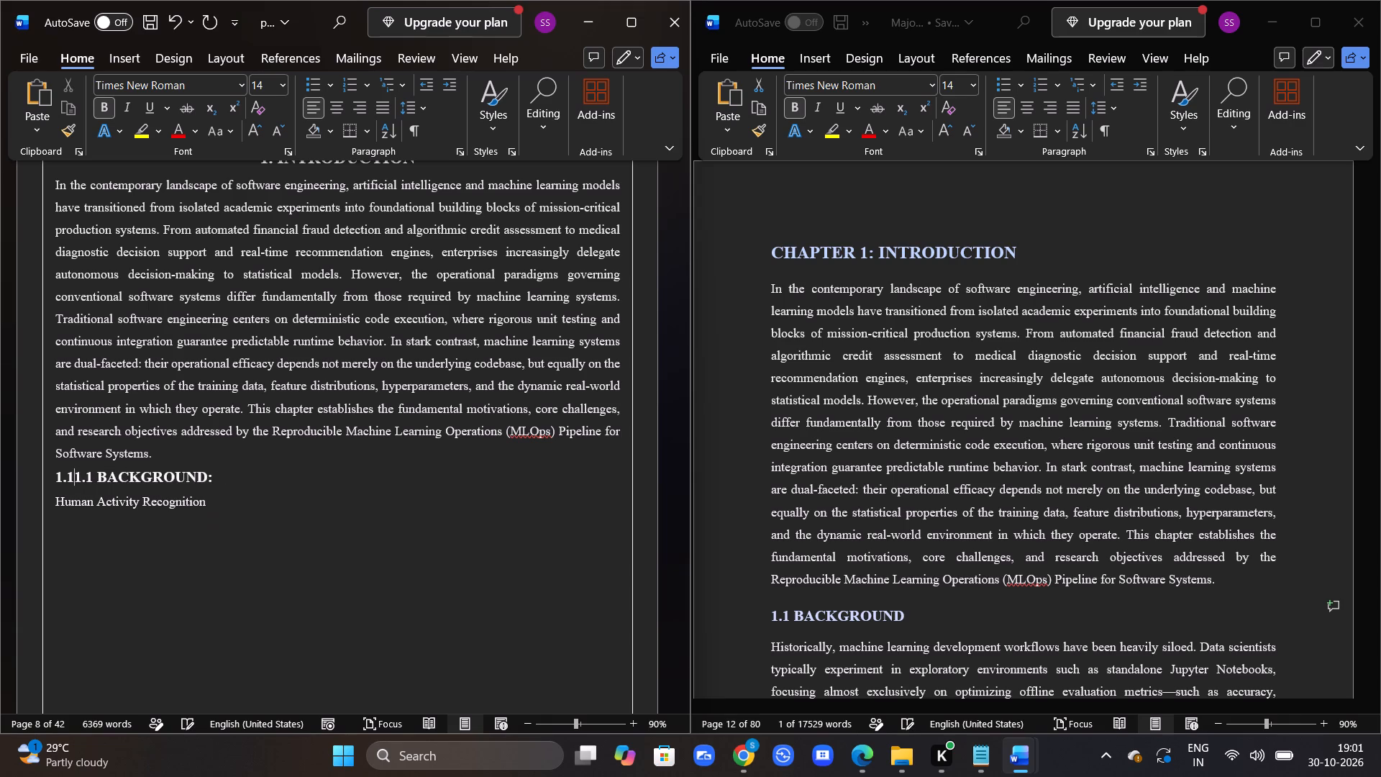
{"action": "key", "text": "Delete"}
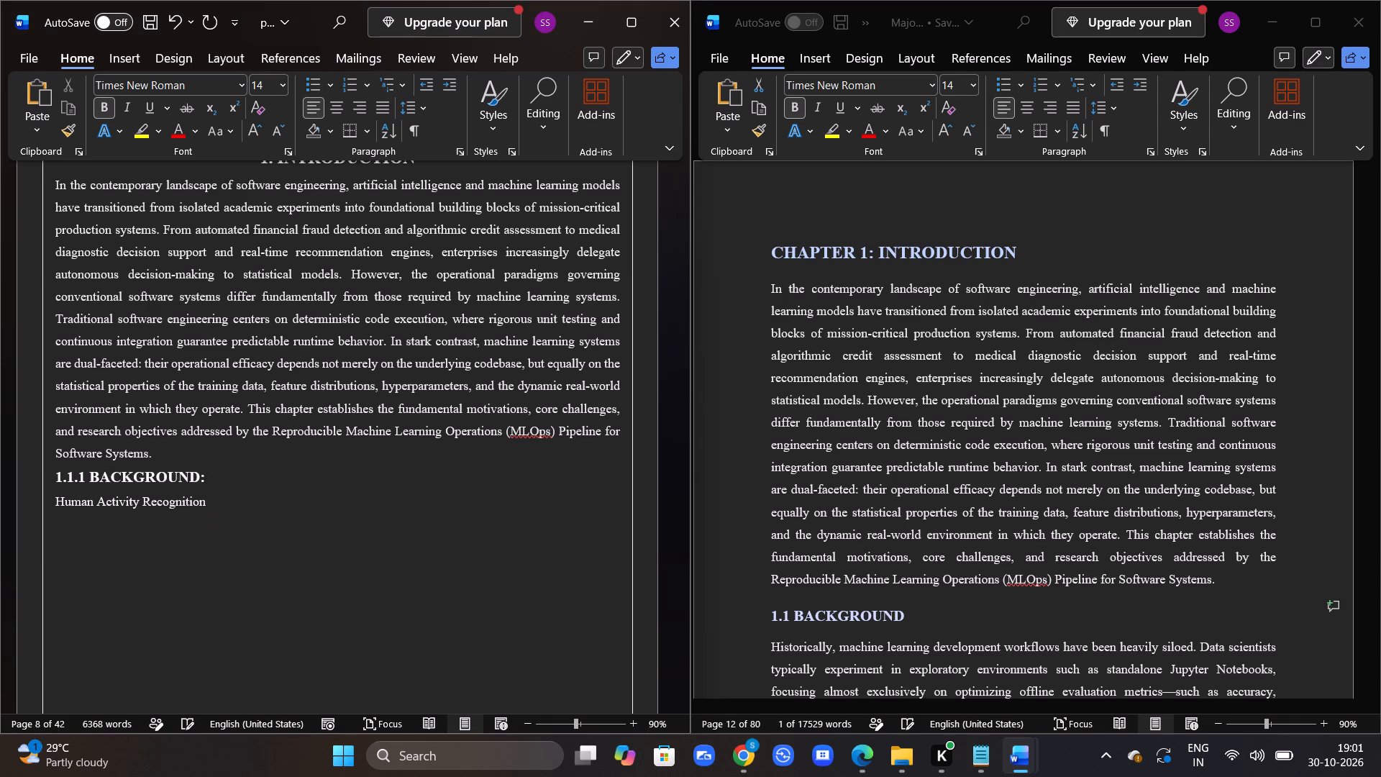
{"action": "key", "text": "Delete"}
{"action": "key", "text": "Delete"}
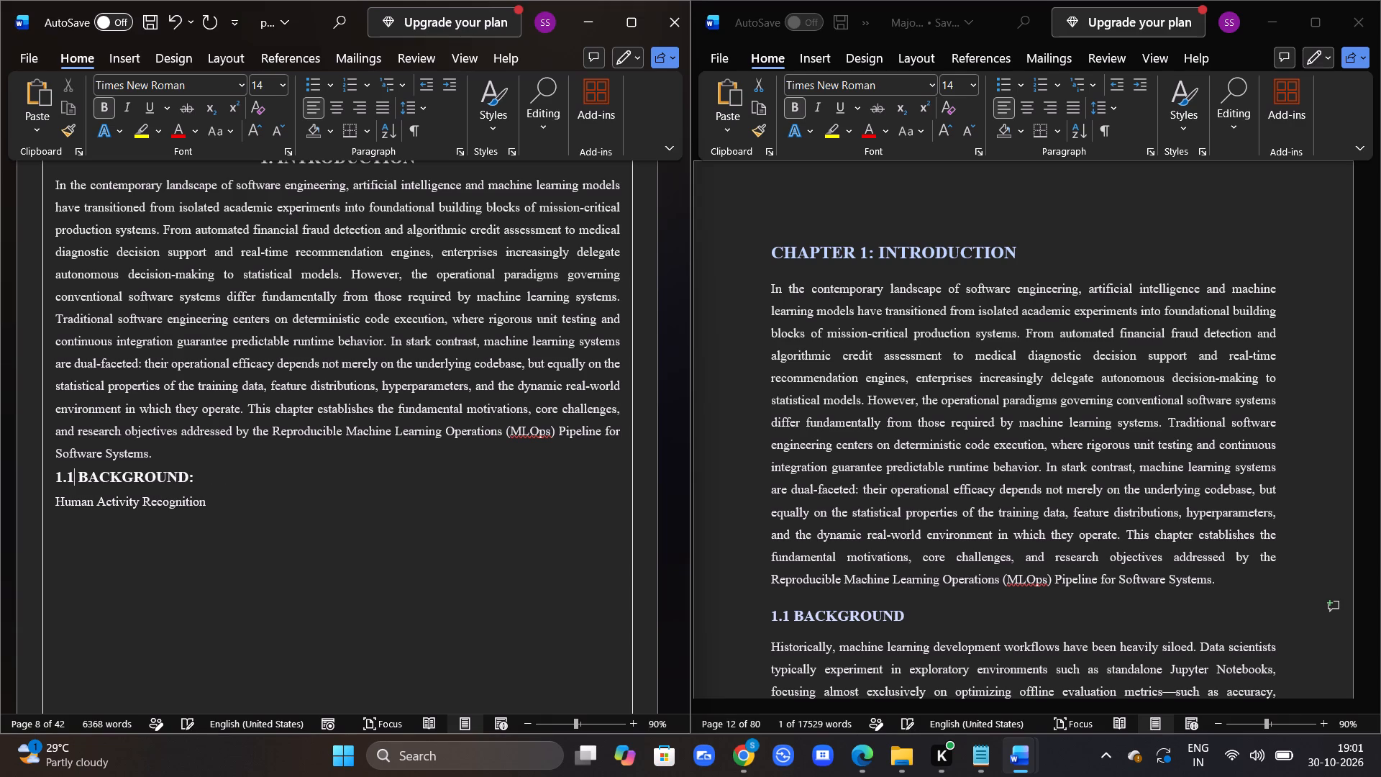
Add a new body-text line below the words Human Activity Recognition.
{"action": "key", "text": "Down"}
{"action": "left_click", "coordinate": [217, 500]}
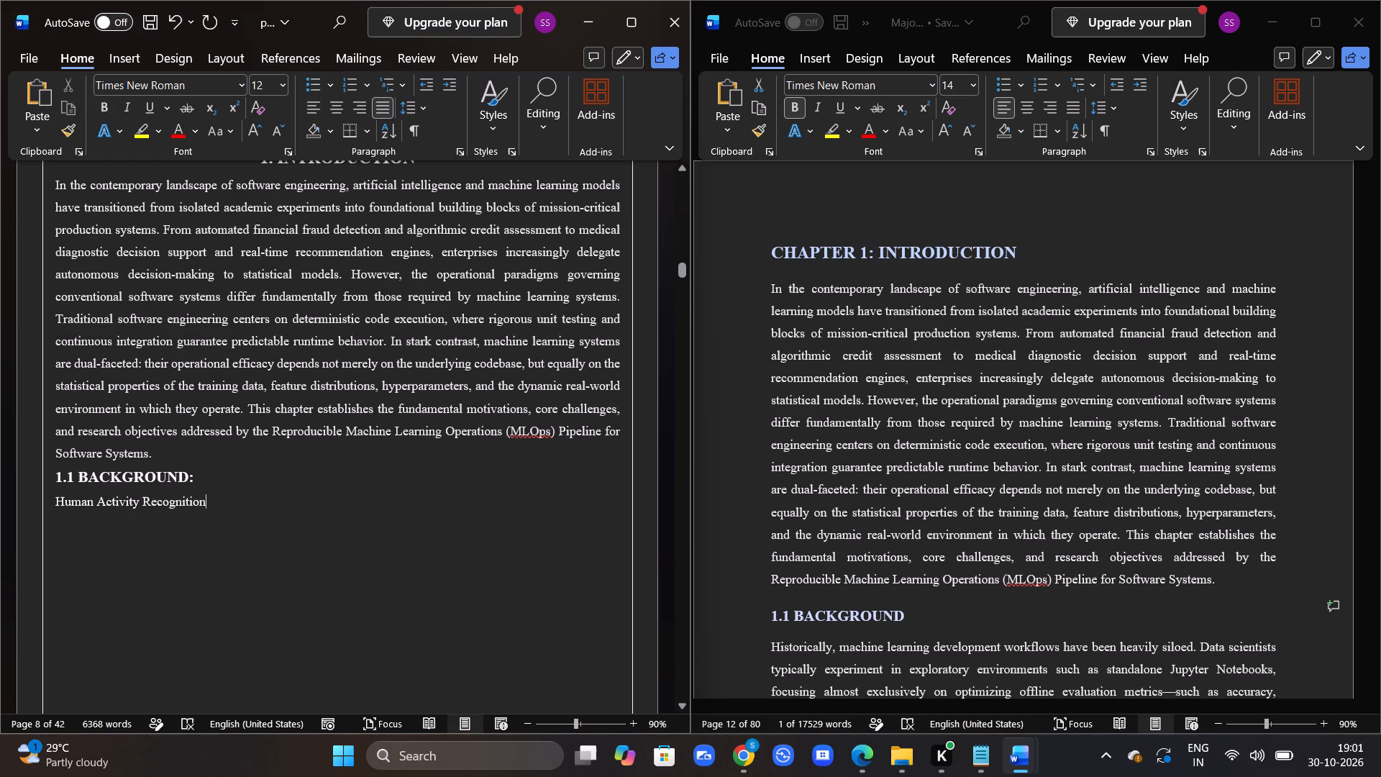
{"action": "key", "text": "Return"}
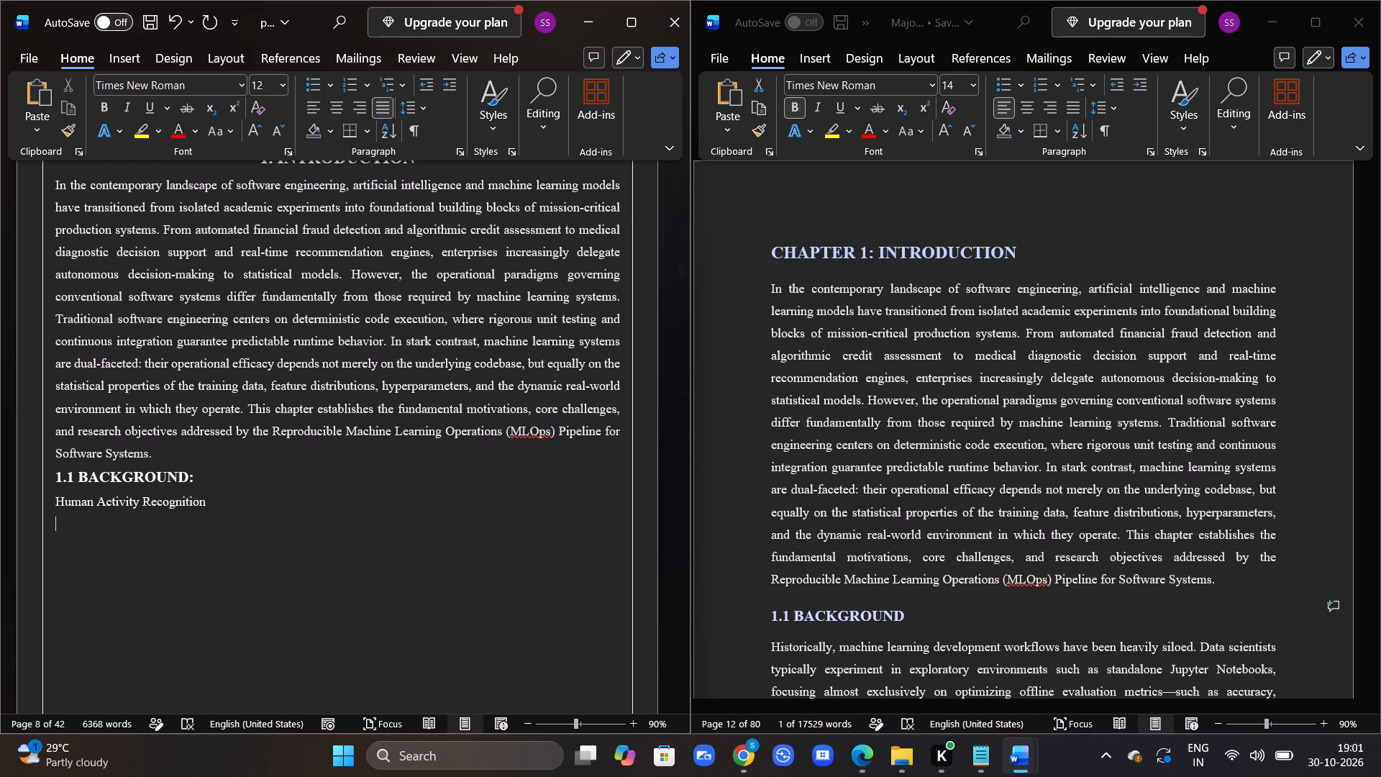
Copy the three paragraphs under 1.1 BACKGROUND in the MLOps report, from "Historically, machine learning" to "economic and operational damages.".
{"action": "scroll", "coordinate": [811, 445], "scroll_direction": "down", "scroll_amount": 1}
{"action": "left_click", "coordinate": [768, 412]}
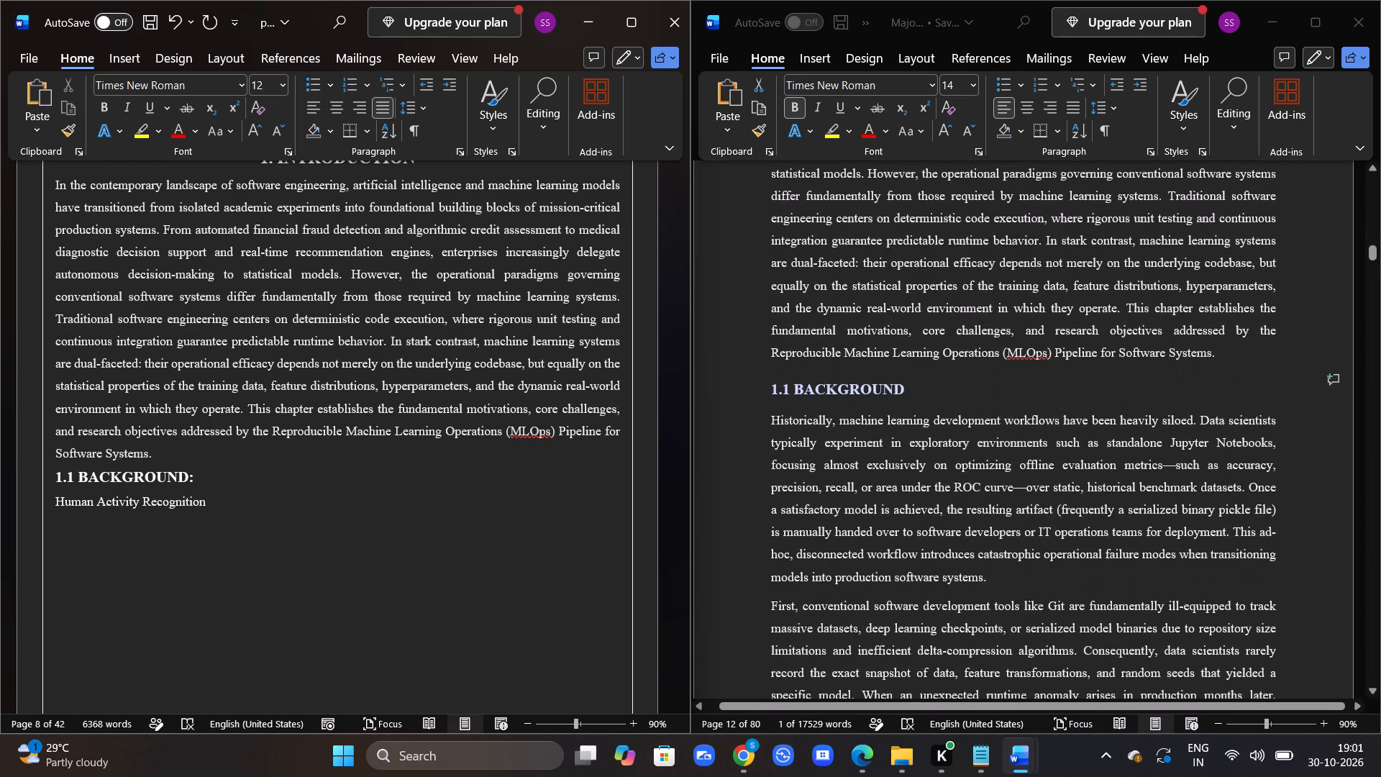
{"action": "key", "text": "Down"}
{"action": "key", "text": "Left"}
{"action": "key", "text": "Left"}
{"action": "key", "text": "Left"}
{"action": "key", "text": "Left"}
{"action": "key", "text": "Left"}
{"action": "key", "text": "Left"}
{"action": "key", "text": "Left"}
{"action": "key", "text": "Left"}
{"action": "key", "text": "Left"}
{"action": "key", "text": "Left"}
{"action": "key", "text": "Left"}
{"action": "key", "text": "Left"}
{"action": "key", "text": "Left"}
{"action": "key", "text": "Left"}
{"action": "key", "text": "Left"}
{"action": "key", "text": "Left"}
{"action": "key", "text": "Left"}
{"action": "key", "text": "Left"}
{"action": "key", "text": "Left"}
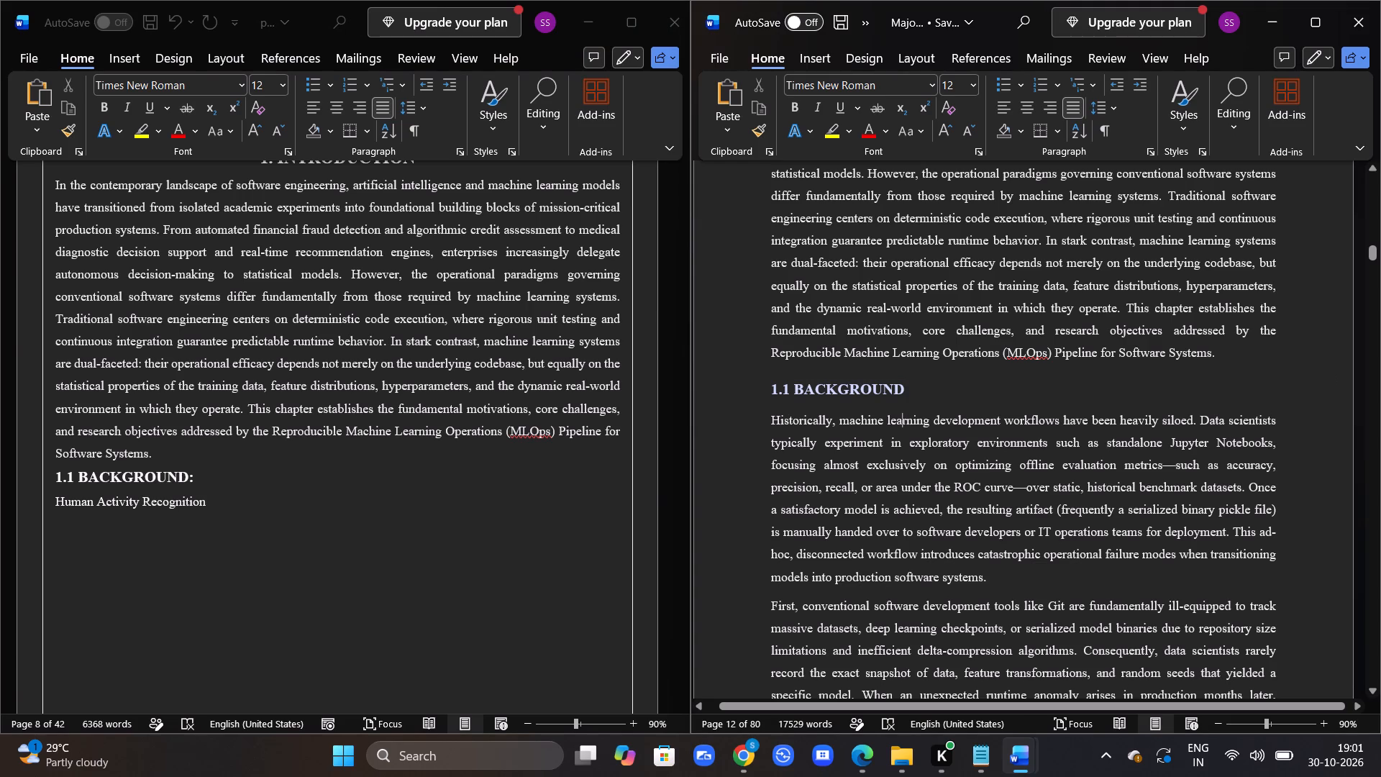
{"action": "key", "text": "Left"}
{"action": "key", "text": "Left"}
{"action": "key", "text": "Left"}
{"action": "key", "text": "Left"}
{"action": "key", "text": "Left"}
{"action": "key", "text": "Left"}
{"action": "key", "text": "Left"}
{"action": "key", "text": "shift+Down"}
{"action": "key", "text": "shift+Down"}
{"action": "key", "text": "shift+Down"}
{"action": "key", "text": "shift+Down"}
{"action": "key", "text": "shift+Down"}
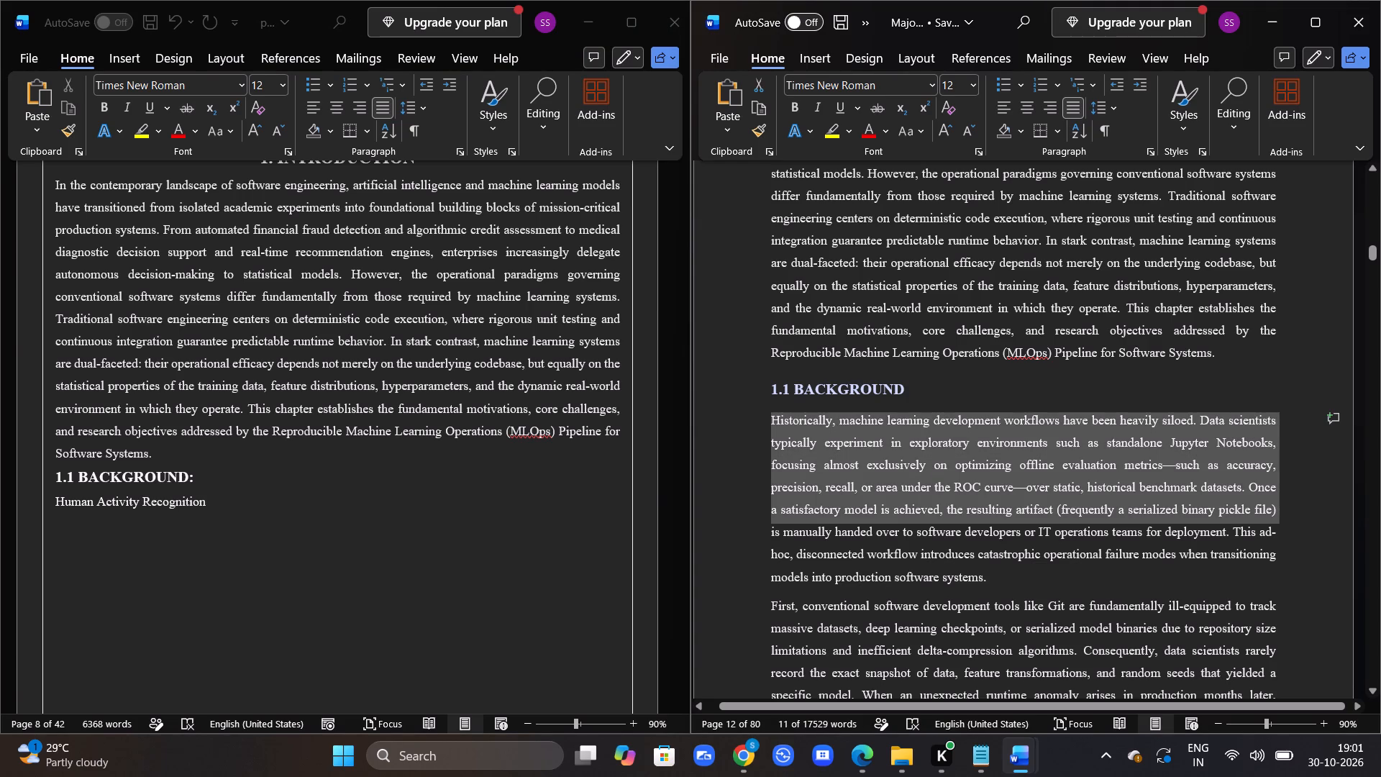
{"action": "key", "text": "shift+Down"}
{"action": "key", "text": "shift+Down"}
{"action": "key", "text": "shift+Down"}
{"action": "key", "text": "shift+Down"}
{"action": "key", "text": "shift+Down"}
{"action": "key", "text": "shift+Down"}
{"action": "key", "text": "shift+Down"}
{"action": "key", "text": "shift+Down"}
{"action": "key", "text": "shift+Down"}
{"action": "key", "text": "shift+Down"}
{"action": "key", "text": "shift+Down"}
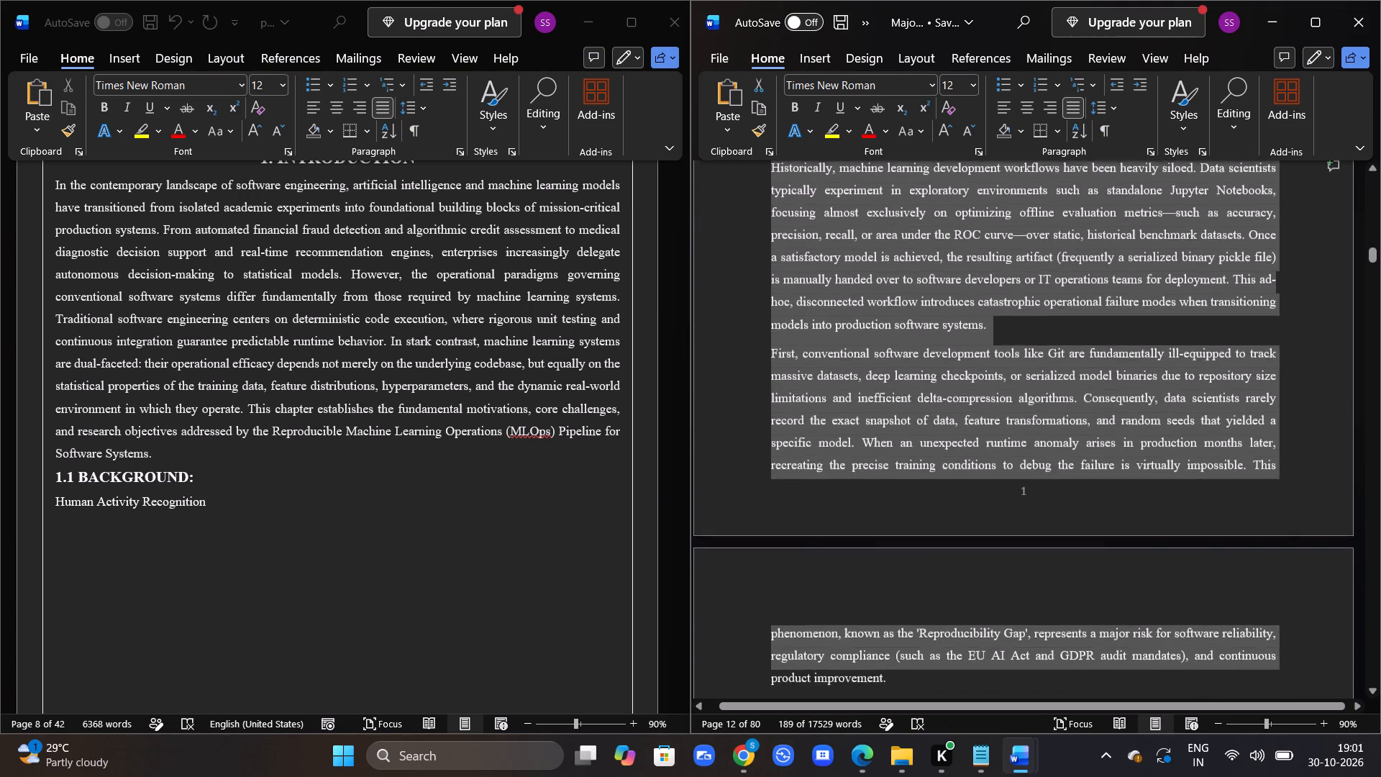
{"action": "key", "text": "shift+Down"}
{"action": "key", "text": "shift+Down"}
{"action": "key", "text": "shift+Down"}
{"action": "key", "text": "shift+Down"}
{"action": "key", "text": "shift+Down"}
{"action": "key", "text": "shift+Down"}
{"action": "key", "text": "shift+Down"}
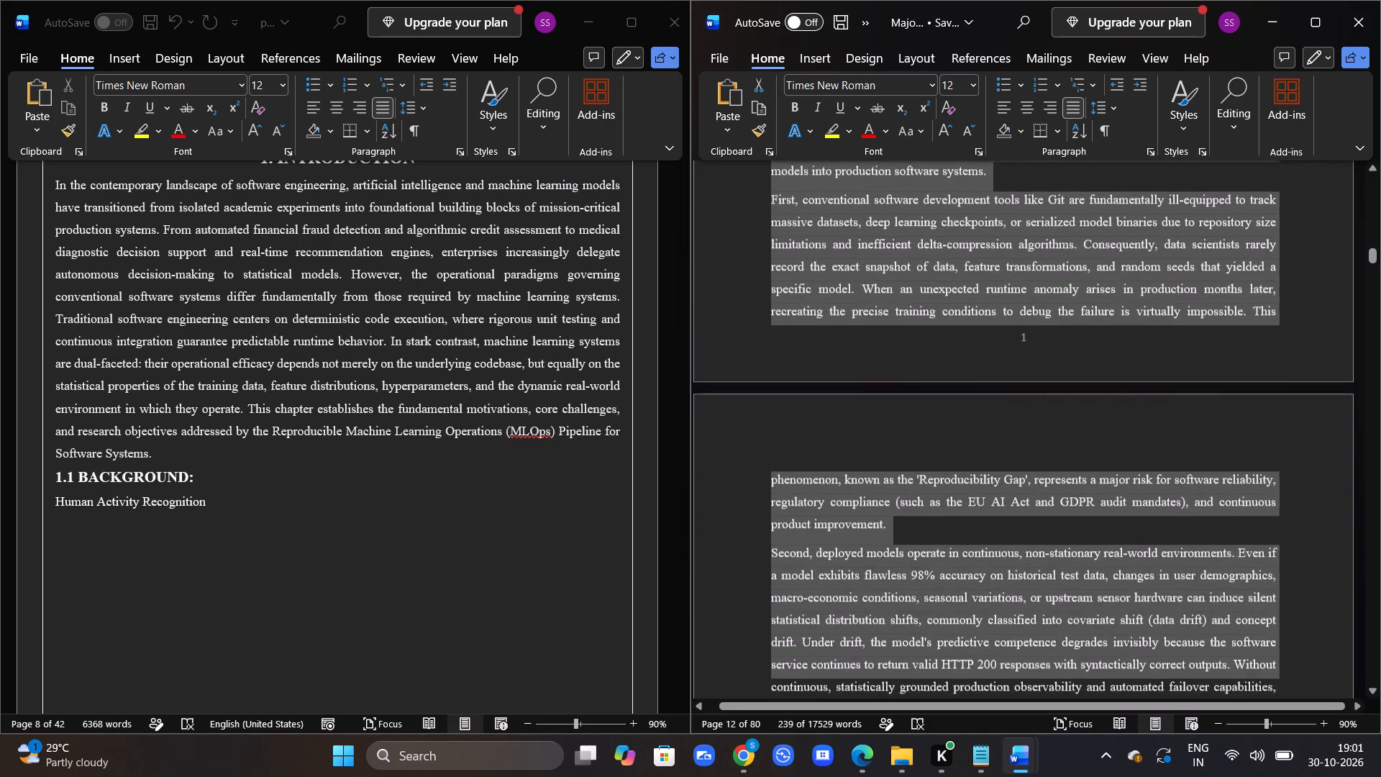
{"action": "key", "text": "shift+Down"}
{"action": "key", "text": "shift+Down"}
{"action": "key", "text": "shift+Down"}
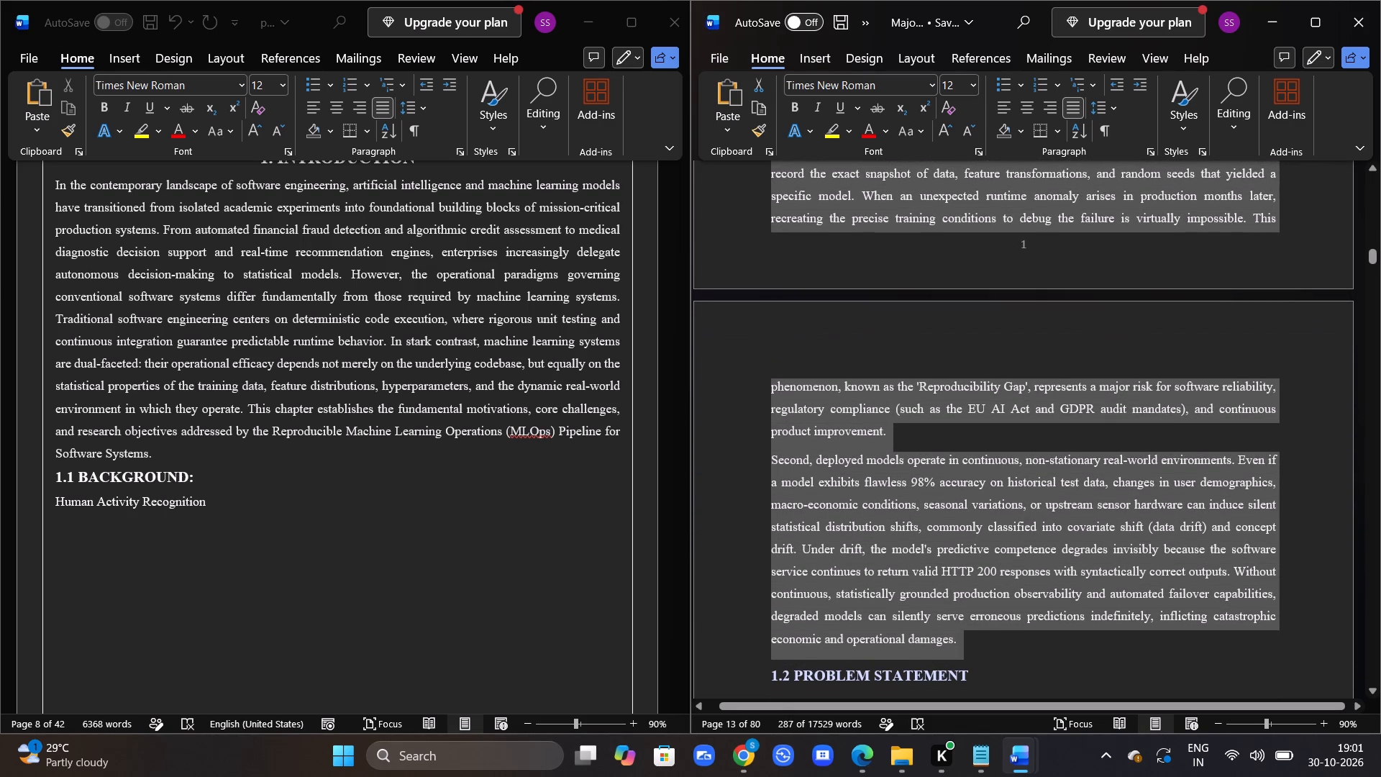
{"action": "key", "text": "shift+Up"}
{"action": "key", "text": "shift+Up"}
{"action": "key", "text": "shift+Down"}
{"action": "key", "text": "shift+Down"}
{"action": "key", "text": "shift+Left"}
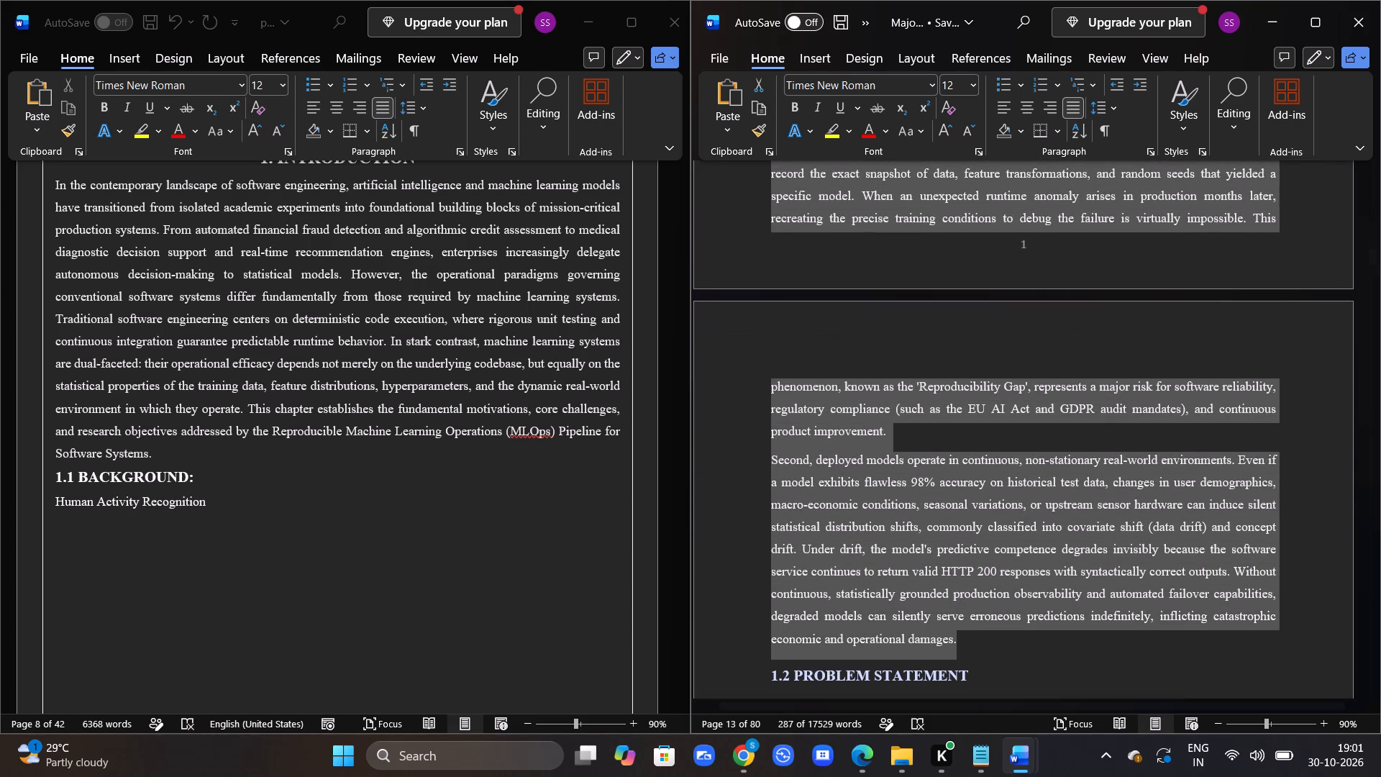
{"action": "key", "text": "ctrl+c"}
Paste the copied background paragraphs on the empty line below Human Activity Recognition in the formatted report.
{"action": "left_click", "coordinate": [390, 516]}
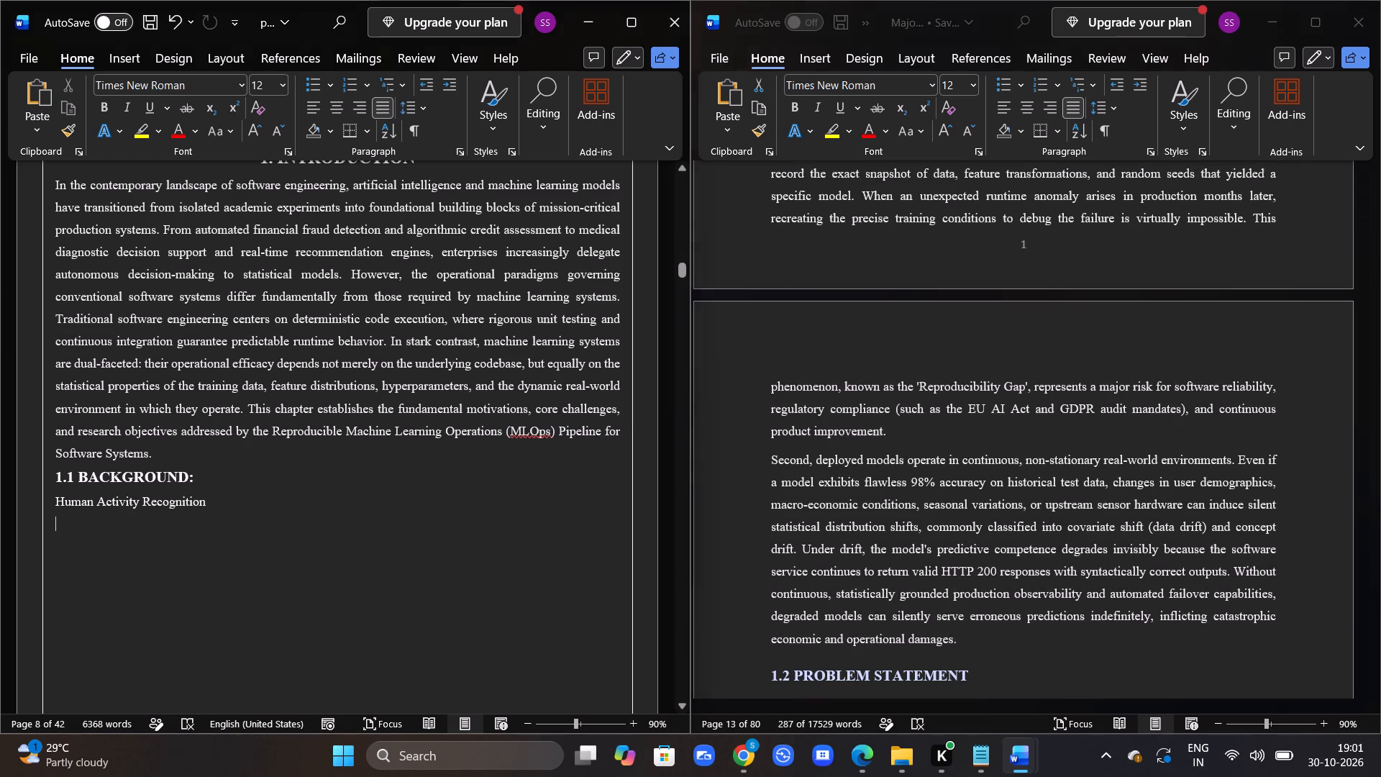
{"action": "key", "text": "ctrl+v"}
Delete the Human Activity Recognition line so the background paragraphs directly follow the 1.1 BACKGROUND: heading.
{"action": "scroll", "coordinate": [390, 516], "scroll_direction": "up", "scroll_amount": 1}
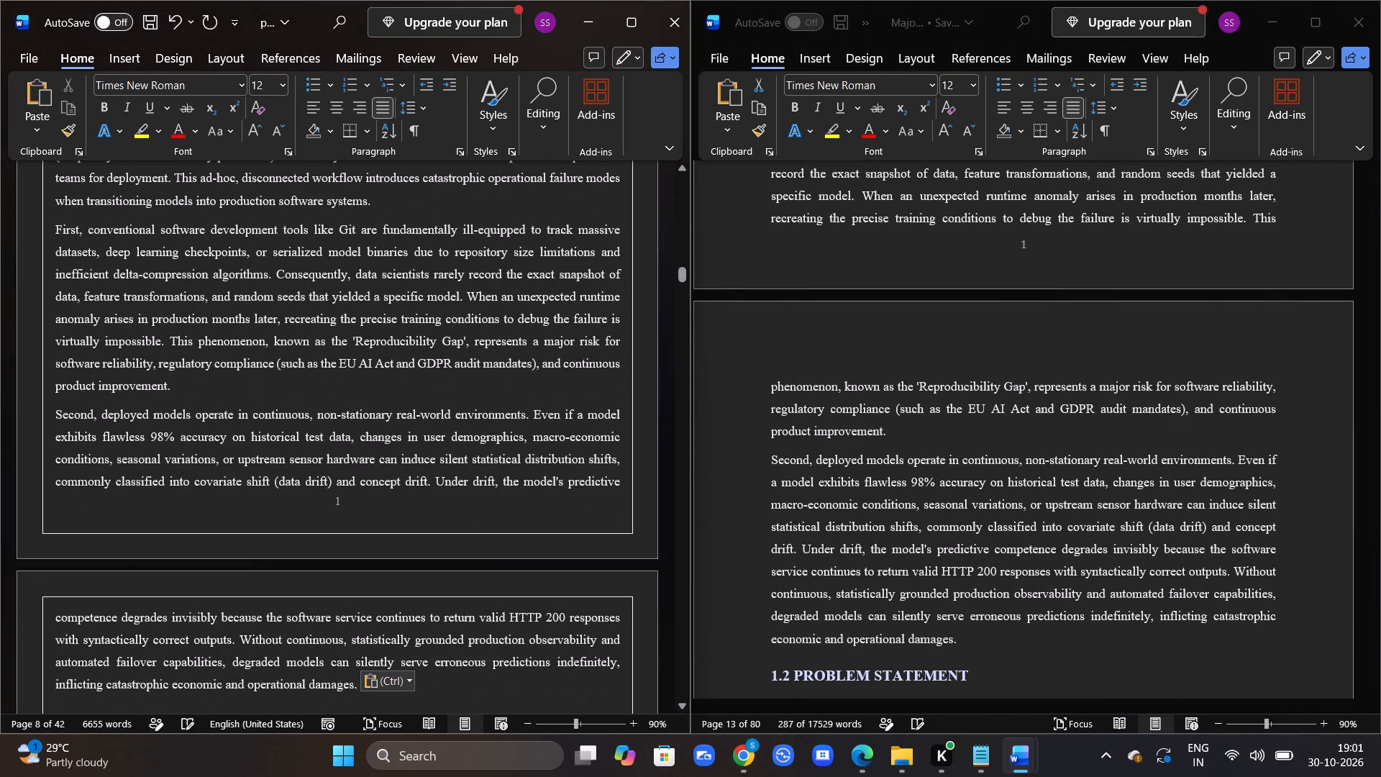
{"action": "scroll", "coordinate": [390, 516], "scroll_direction": "up", "scroll_amount": 1}
{"action": "scroll", "coordinate": [390, 516], "scroll_direction": "down", "scroll_amount": 1}
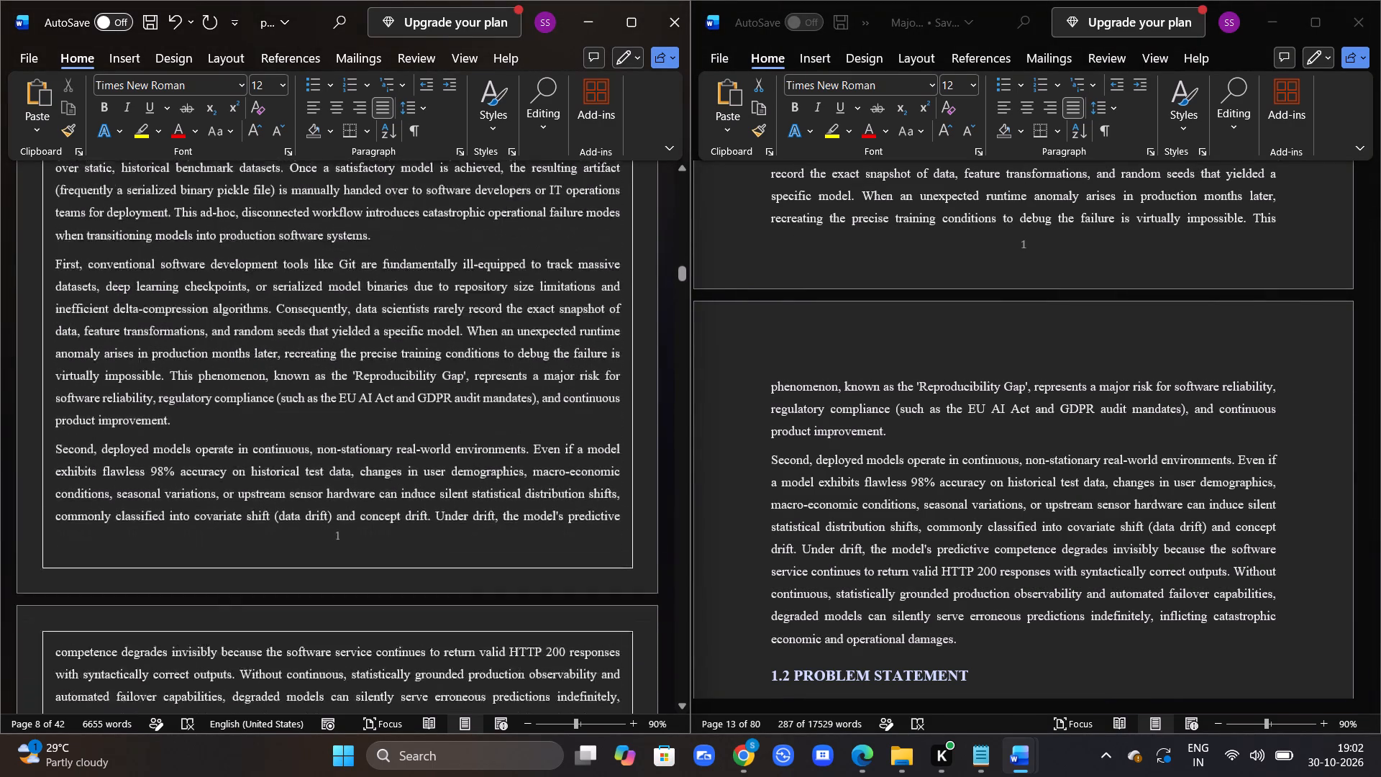
{"action": "scroll", "coordinate": [390, 516], "scroll_direction": "down", "scroll_amount": 2}
{"action": "scroll", "coordinate": [390, 516], "scroll_direction": "up", "scroll_amount": 2}
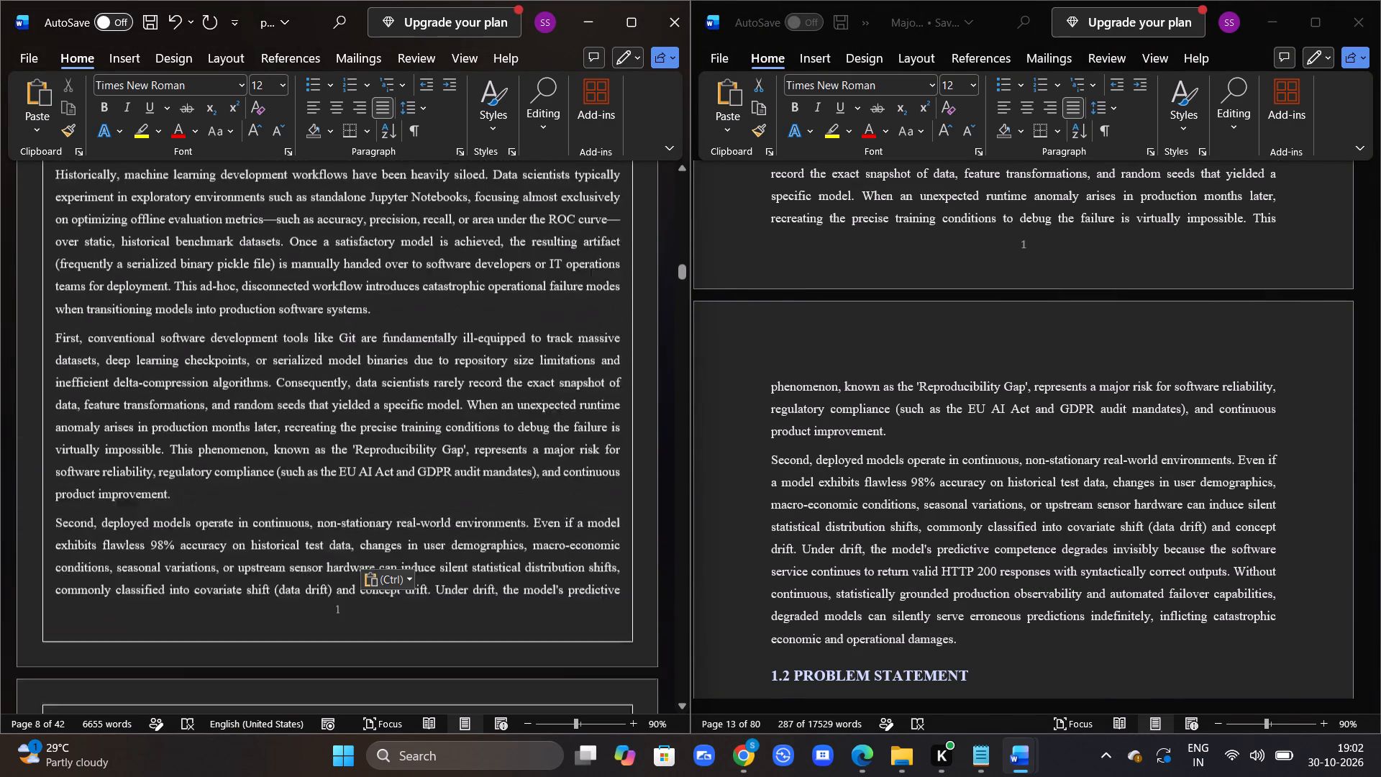
{"action": "scroll", "coordinate": [390, 516], "scroll_direction": "up", "scroll_amount": 1}
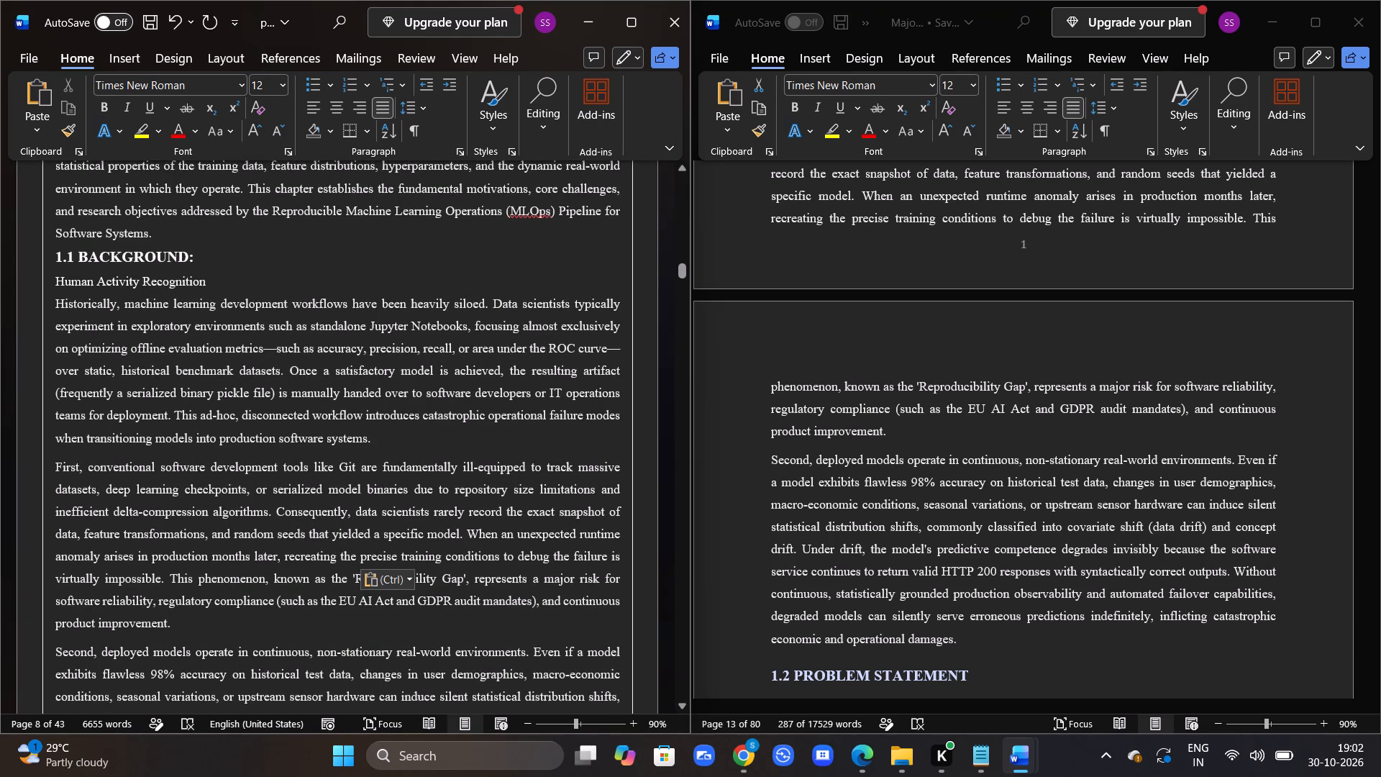
{"action": "left_click", "coordinate": [233, 269]}
{"action": "key", "text": "Down"}
{"action": "key", "text": "Right"}
{"action": "key", "text": "Right"}
{"action": "key", "text": "BackSpace"}
{"action": "key", "text": "BackSpace"}
{"action": "key", "text": "BackSpace"}
{"action": "key", "text": "BackSpace"}
{"action": "key", "text": "BackSpace"}
{"action": "key", "text": "BackSpace"}
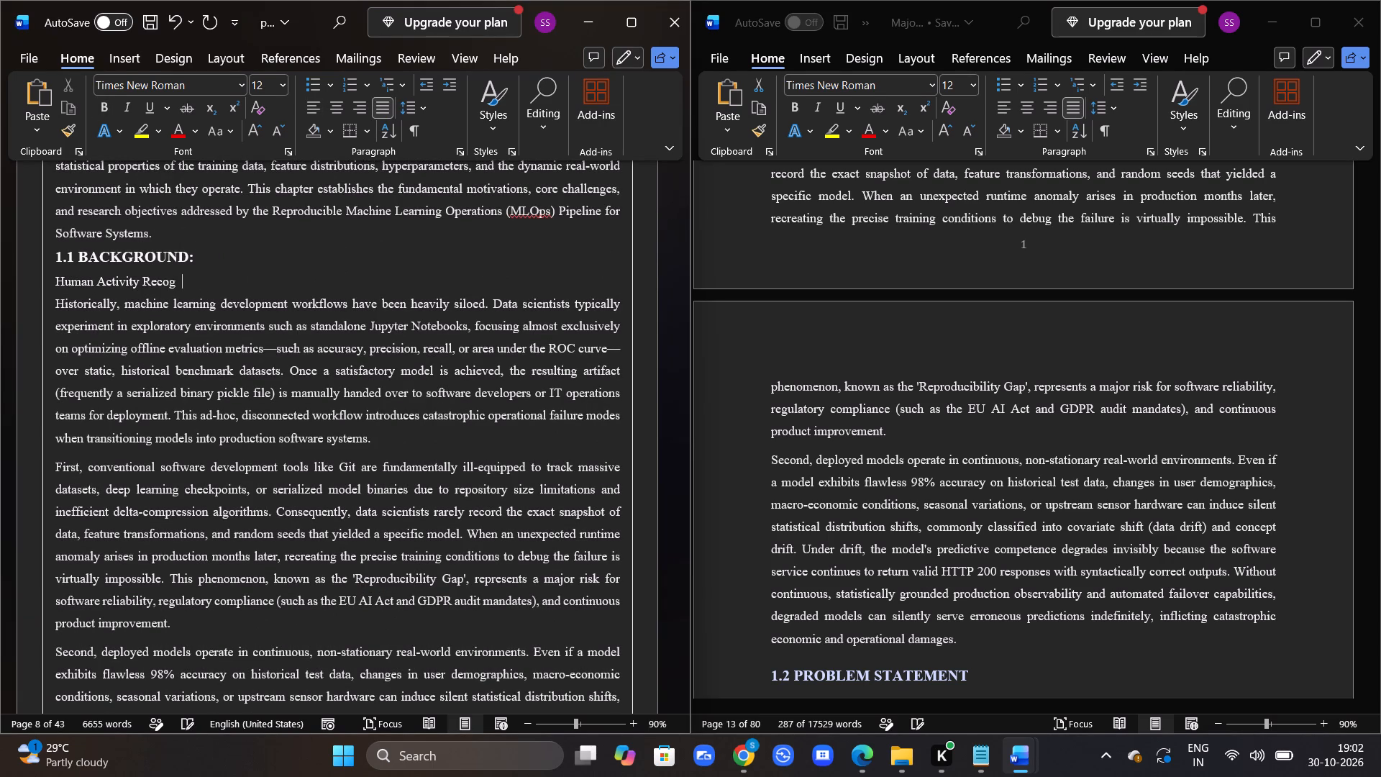
{"action": "key", "text": "BackSpace"}
{"action": "key", "text": "BackSpace"}
{"action": "key", "text": "BackSpace"}
{"action": "key", "text": "BackSpace"}
{"action": "key", "text": "BackSpace"}
{"action": "key", "text": "BackSpace"}
{"action": "key", "text": "BackSpace"}
{"action": "key", "text": "BackSpace"}
{"action": "key", "text": "BackSpace"}
{"action": "key", "text": "BackSpace"}
{"action": "key", "text": "BackSpace"}
{"action": "key", "text": "BackSpace"}
{"action": "key", "text": "BackSpace"}
{"action": "key", "text": "BackSpace"}
{"action": "key", "text": "BackSpace"}
{"action": "key", "text": "BackSpace"}
{"action": "key", "text": "BackSpace"}
{"action": "key", "text": "BackSpace"}
{"action": "key", "text": "BackSpace"}
{"action": "key", "text": "BackSpace"}
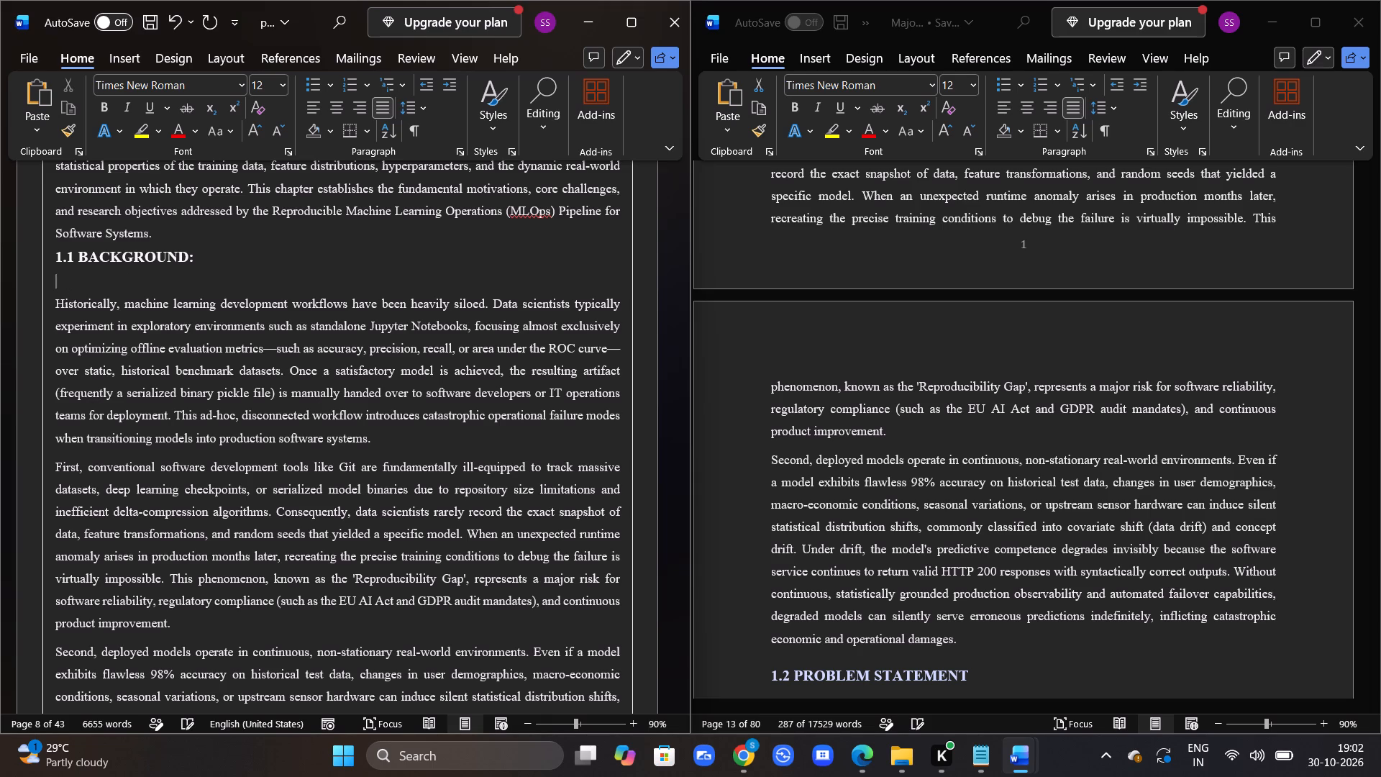
{"action": "key", "text": "BackSpace"}
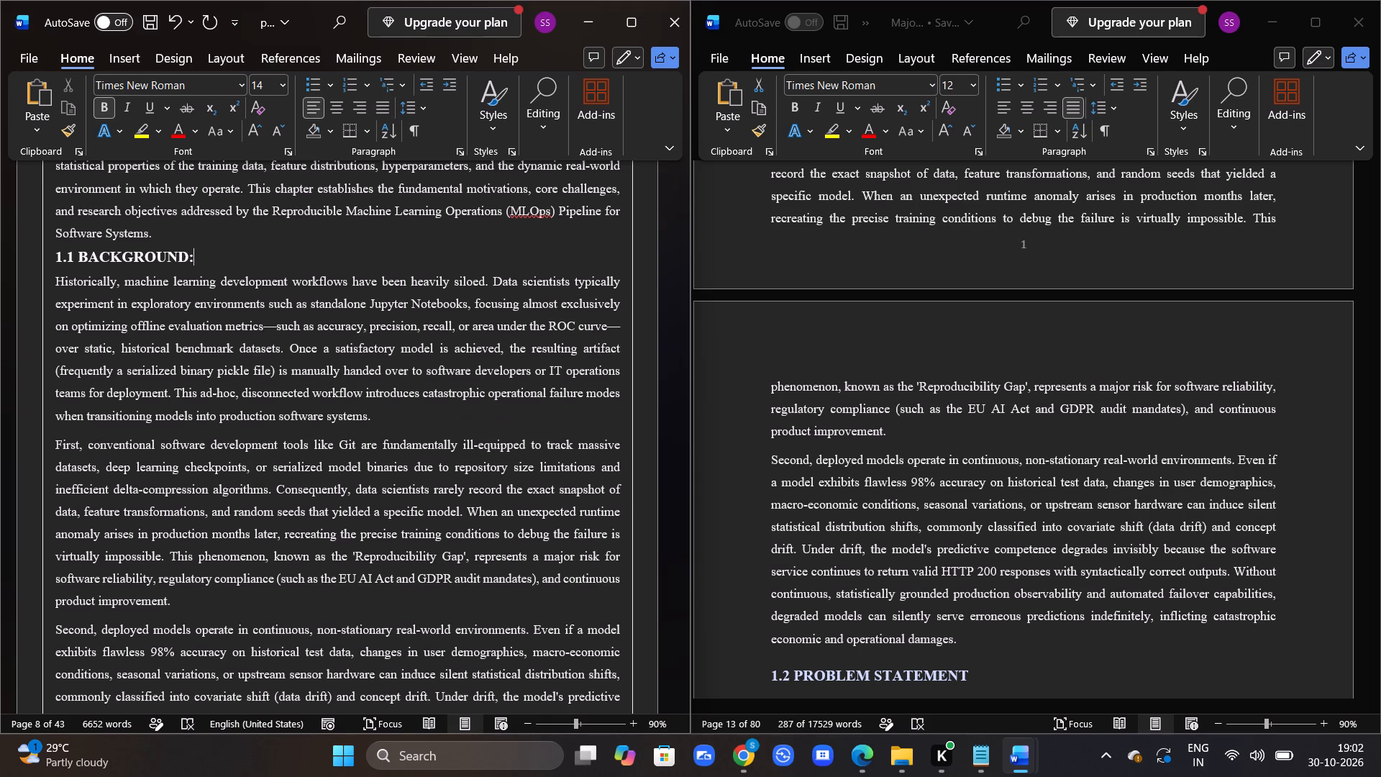
Start a new line after the last background paragraph, which ends in "economic and operational damages.".
{"action": "scroll", "coordinate": [204, 282], "scroll_direction": "down", "scroll_amount": 1}
{"action": "scroll", "coordinate": [37, 357], "scroll_direction": "down", "scroll_amount": 2}
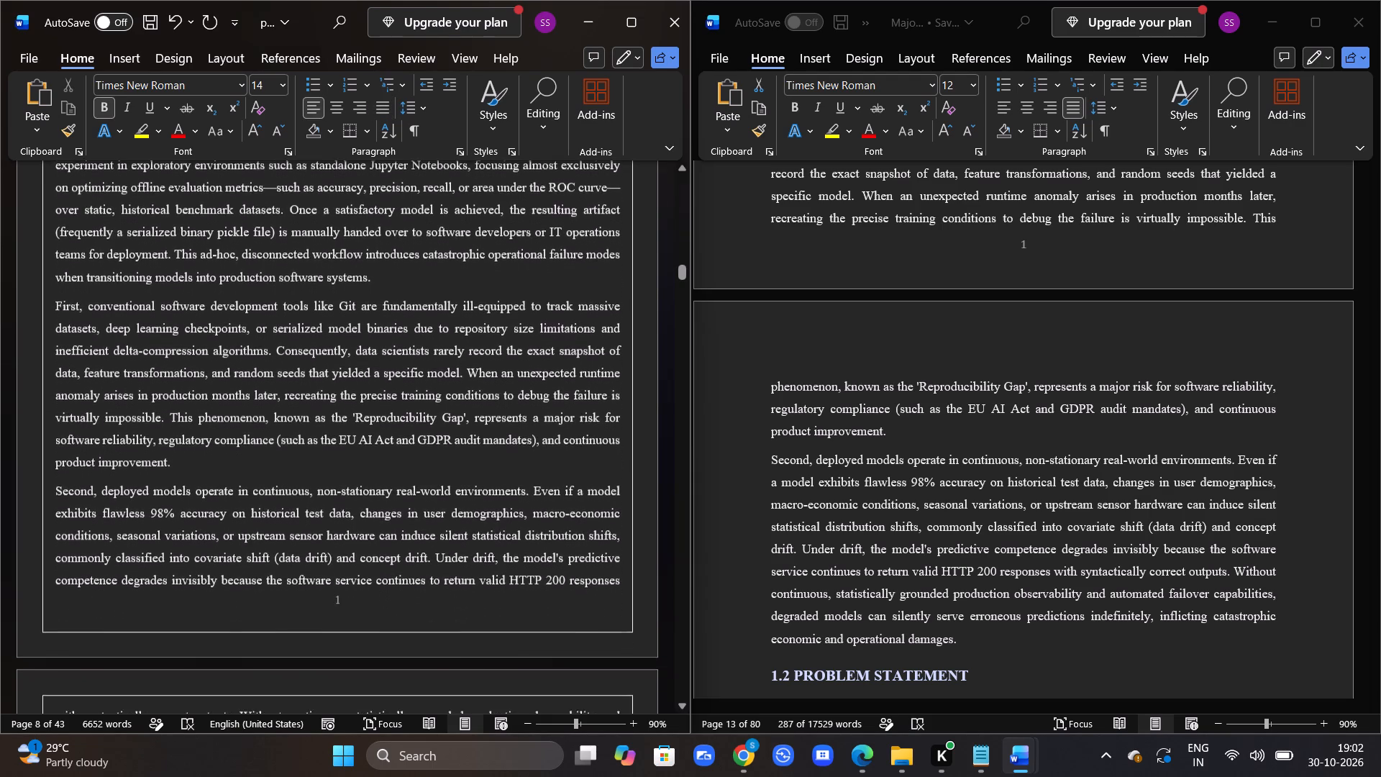
{"action": "scroll", "coordinate": [37, 357], "scroll_direction": "down", "scroll_amount": 2}
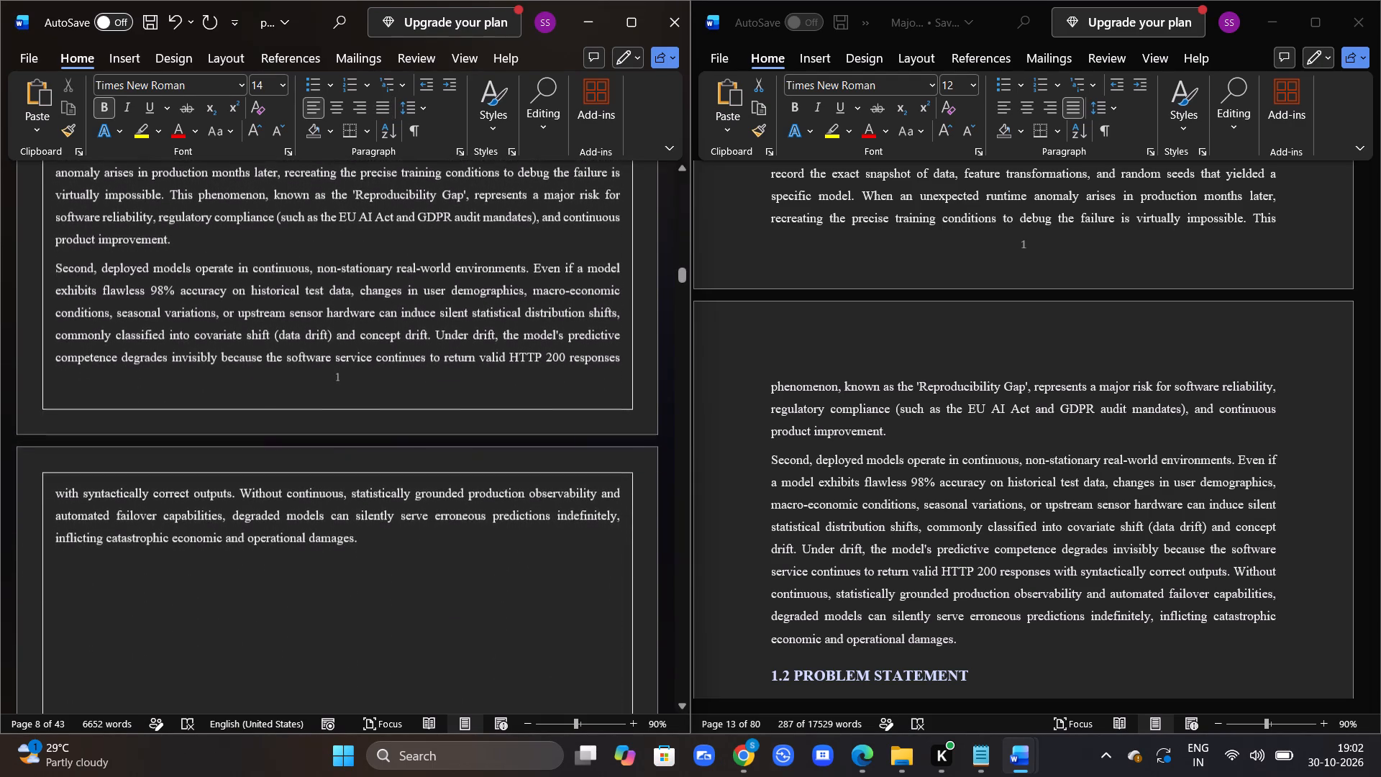
{"action": "scroll", "coordinate": [847, 404], "scroll_direction": "down", "scroll_amount": 3}
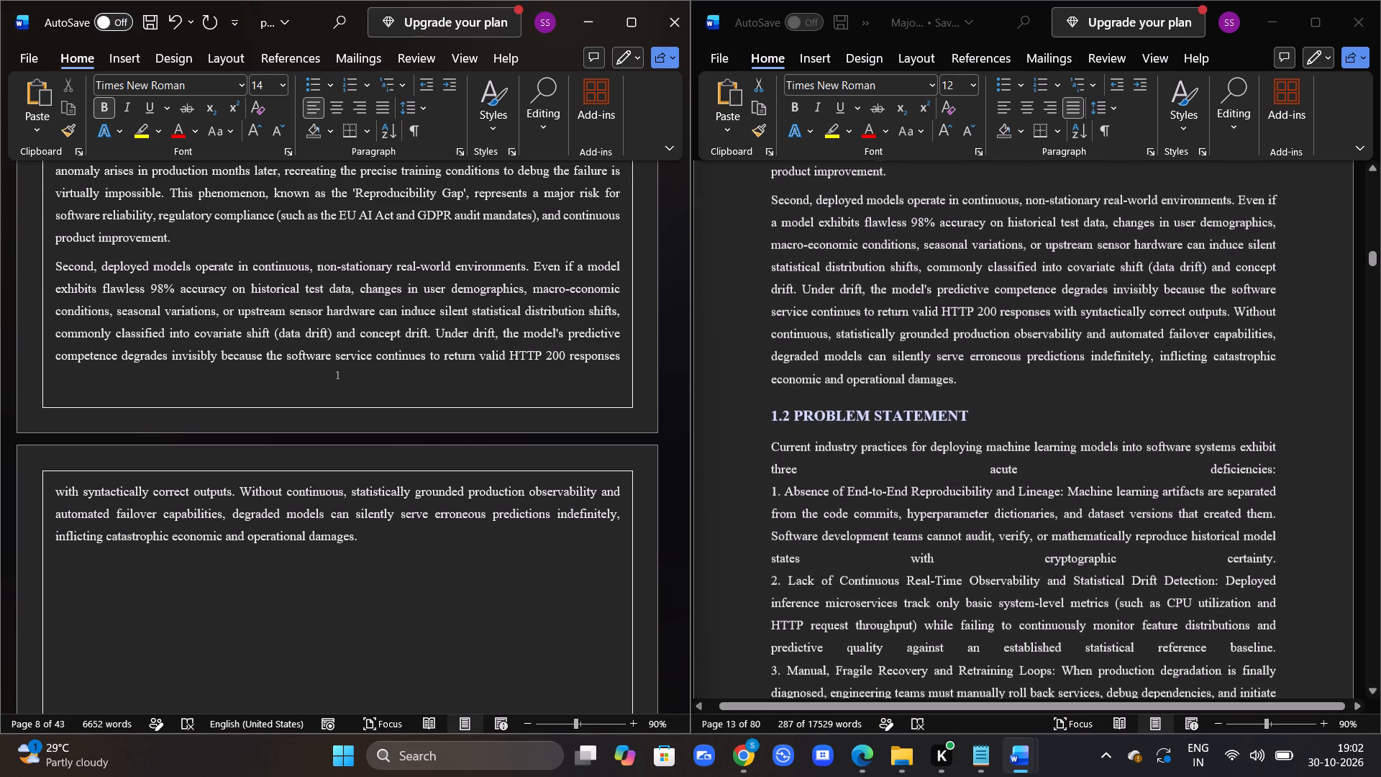
{"action": "scroll", "coordinate": [847, 404], "scroll_direction": "down", "scroll_amount": 1}
{"action": "left_click", "coordinate": [439, 568]}
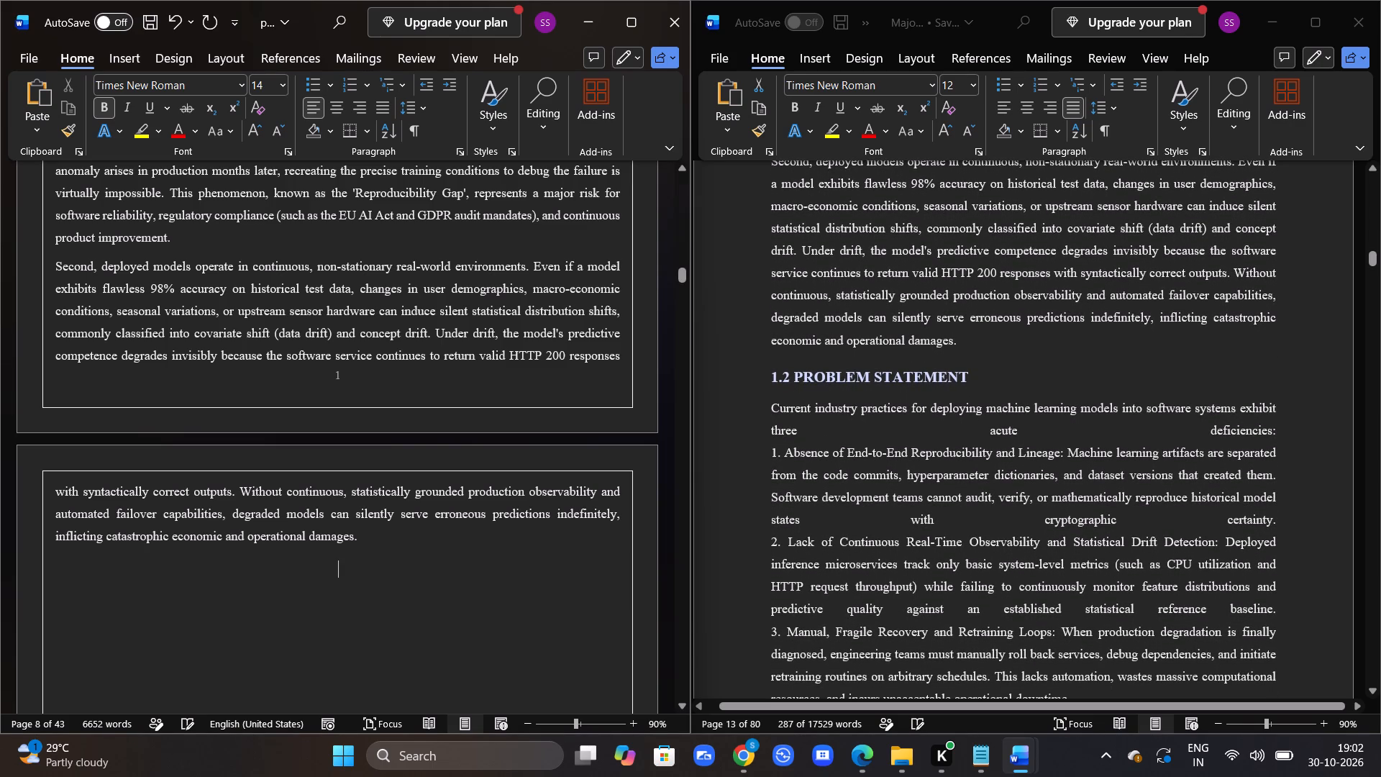
{"action": "key", "text": "Up"}
{"action": "key", "text": "Right"}
{"action": "key", "text": "Right"}
{"action": "key", "text": "Right"}
{"action": "key", "text": "Right"}
{"action": "key", "text": "Return"}
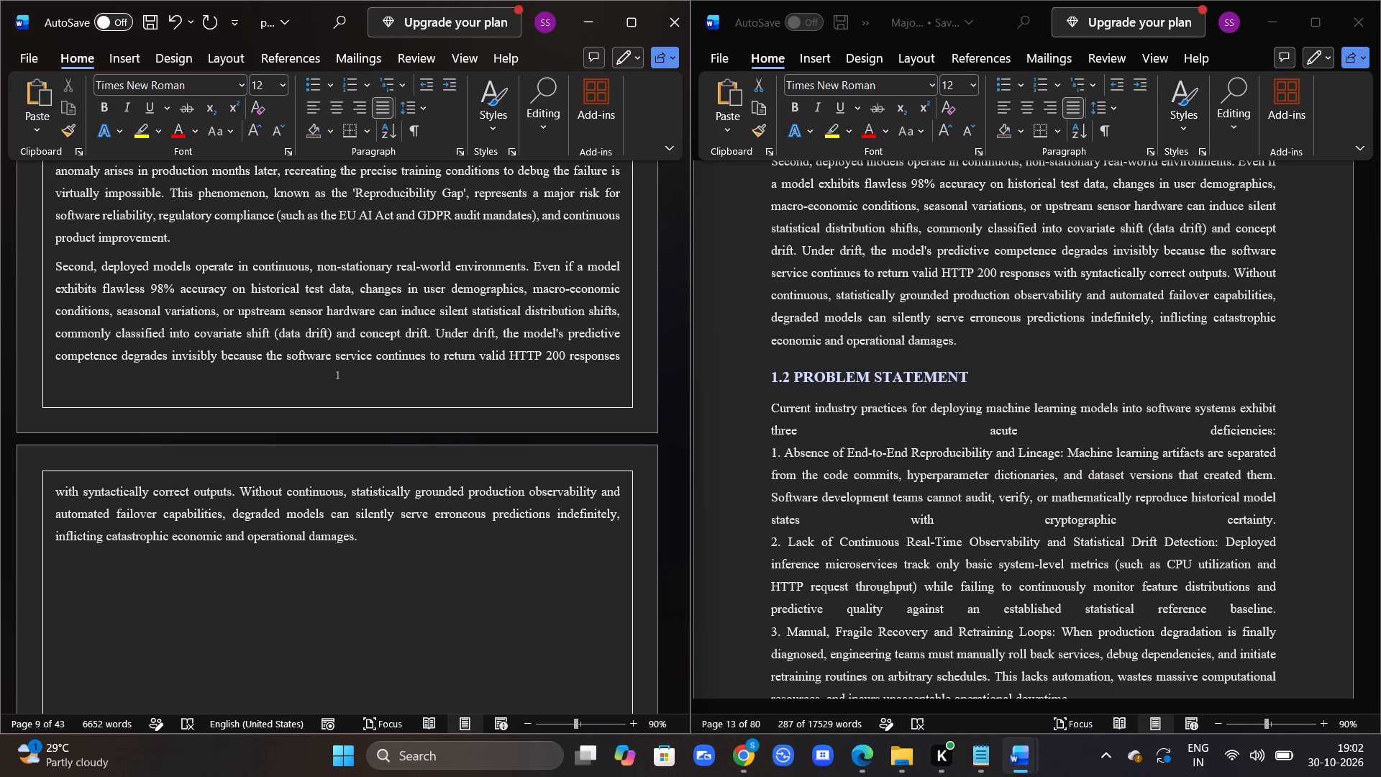
Paste the earlier copied 1.1 BACKGROUND: heading and Human Activity Recognition text from the clipboard history onto the new line.
{"action": "key", "text": "super+v"}
{"action": "key", "text": "Down"}
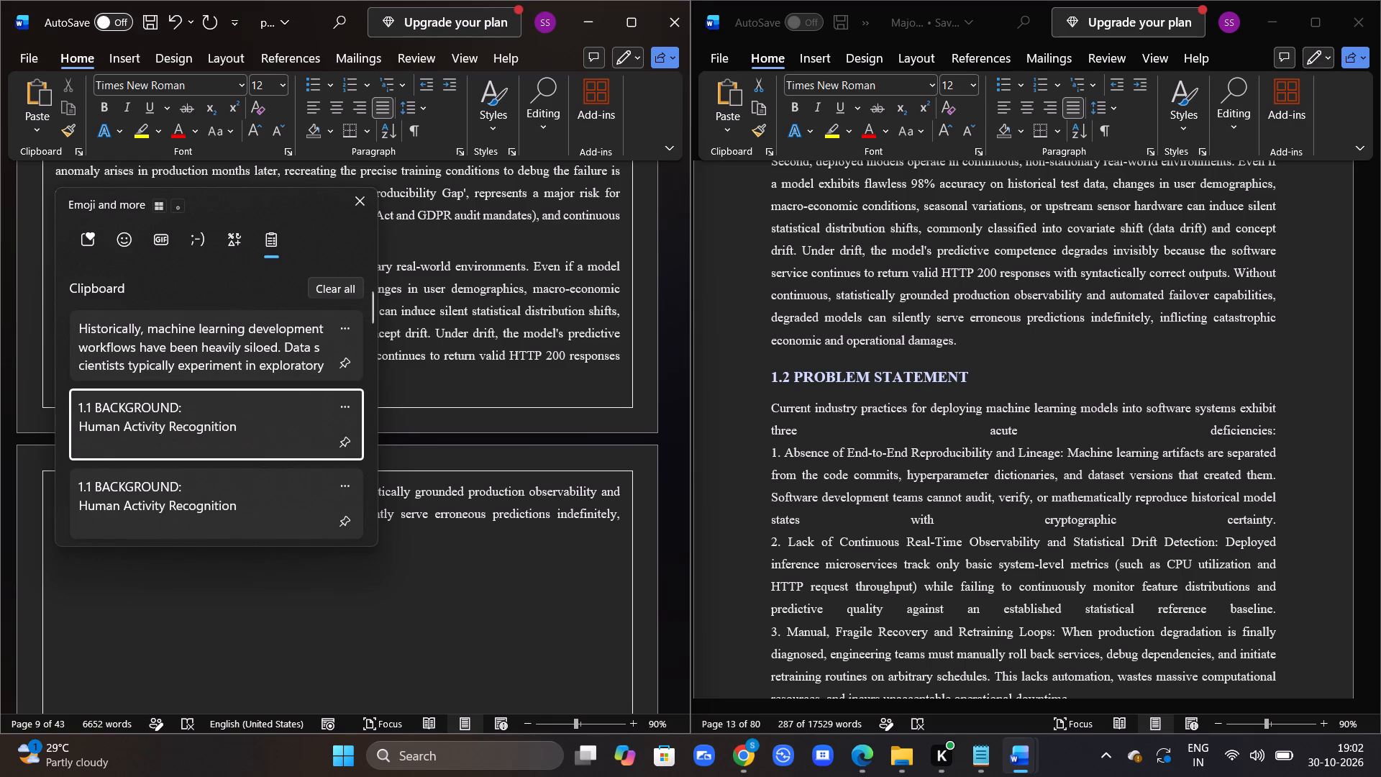
{"action": "key", "text": "Return"}
{"action": "key", "text": "Return"}
{"action": "key", "text": "ctrl+v"}
Break the line after the newly pasted 1.1 BACKGROUND: heading, and erase that heading with its numbering above Human Activity Recognition.
{"action": "key", "text": "Up"}
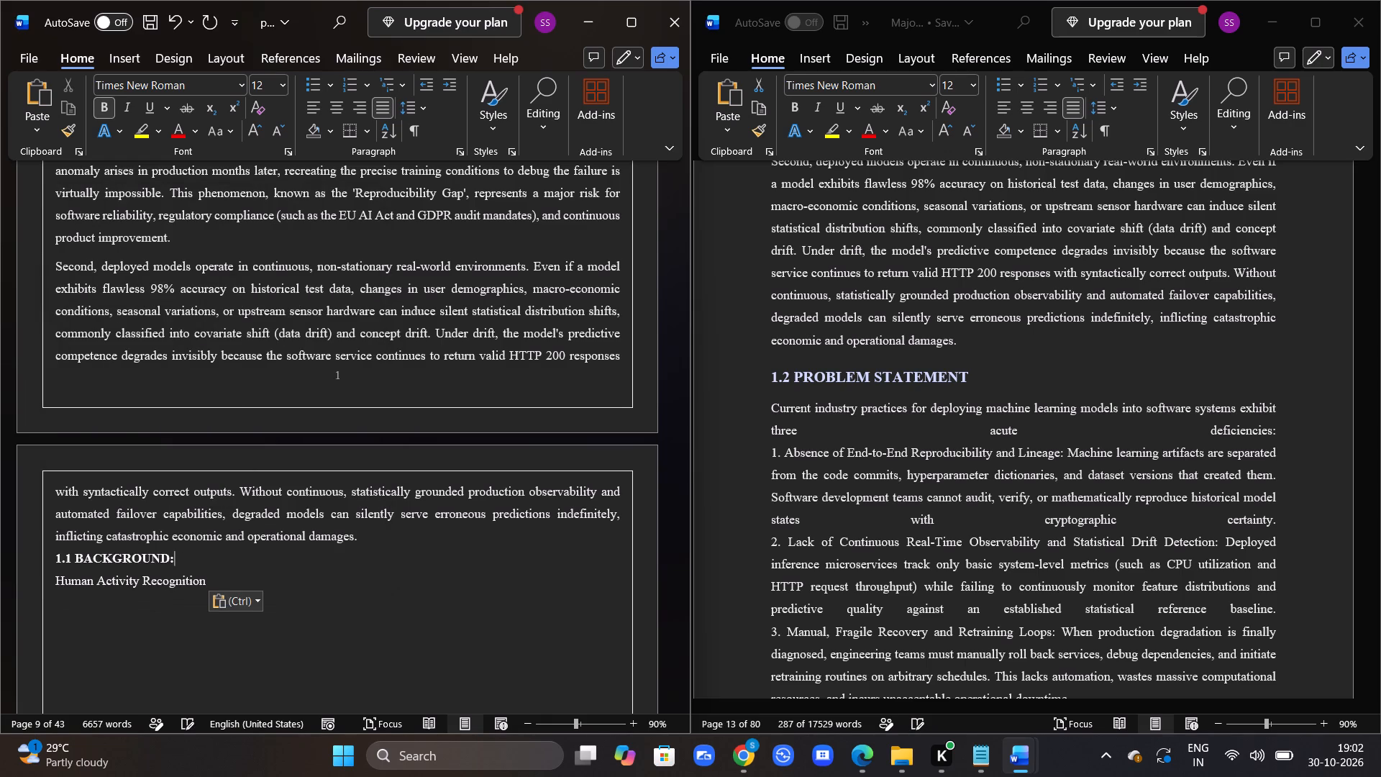
{"action": "key", "text": "Return"}
{"action": "key", "text": "Up"}
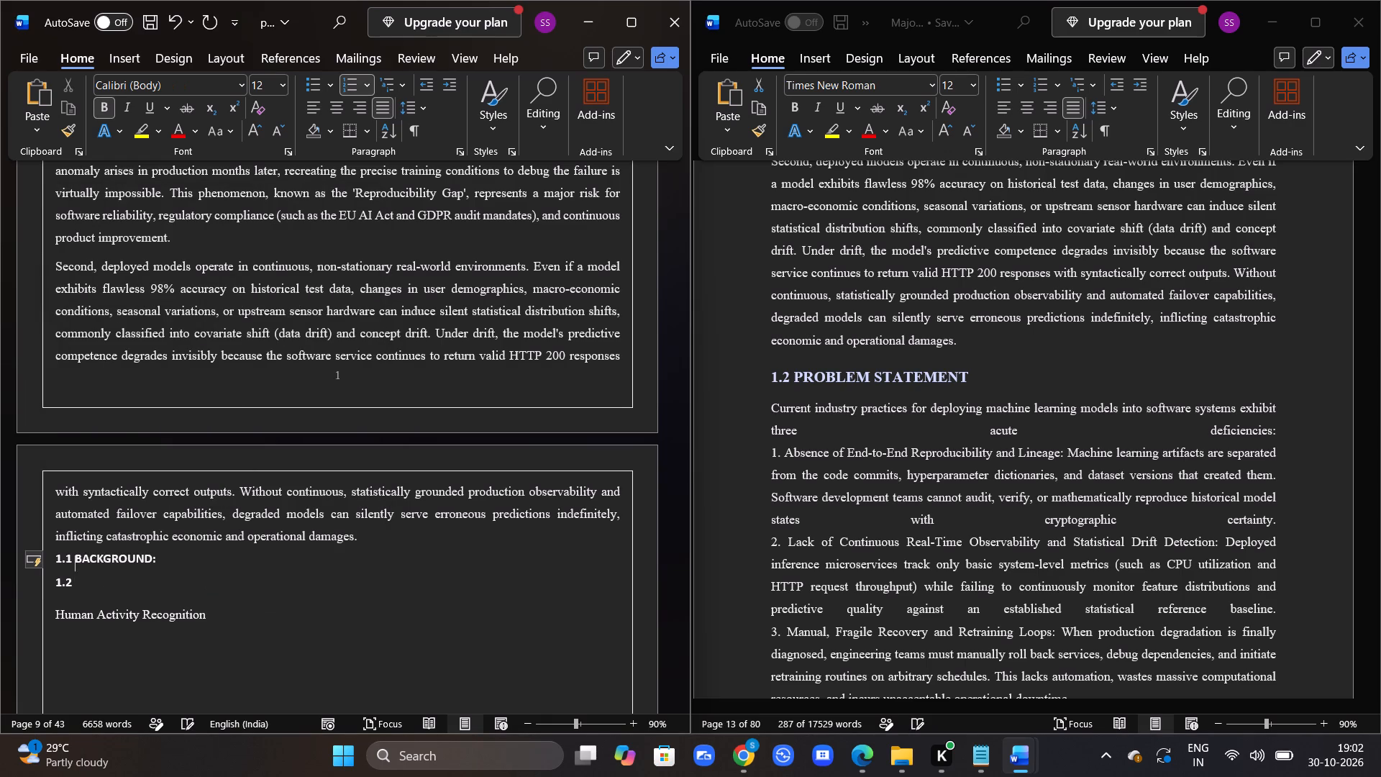
{"action": "key", "text": "Right"}
{"action": "key", "text": "Right"}
{"action": "key", "text": "Right"}
{"action": "key", "text": "Right"}
{"action": "key", "text": "Right"}
{"action": "key", "text": "Right"}
{"action": "key", "text": "Right"}
{"action": "key", "text": "Right"}
{"action": "key", "text": "Right"}
{"action": "key", "text": "Right"}
{"action": "key", "text": "Right"}
{"action": "key", "text": "BackSpace"}
{"action": "key", "text": "BackSpace"}
{"action": "key", "text": "BackSpace"}
{"action": "key", "text": "BackSpace"}
{"action": "key", "text": "BackSpace"}
{"action": "key", "text": "BackSpace"}
{"action": "key", "text": "BackSpace"}
{"action": "key", "text": "BackSpace"}
{"action": "key", "text": "BackSpace"}
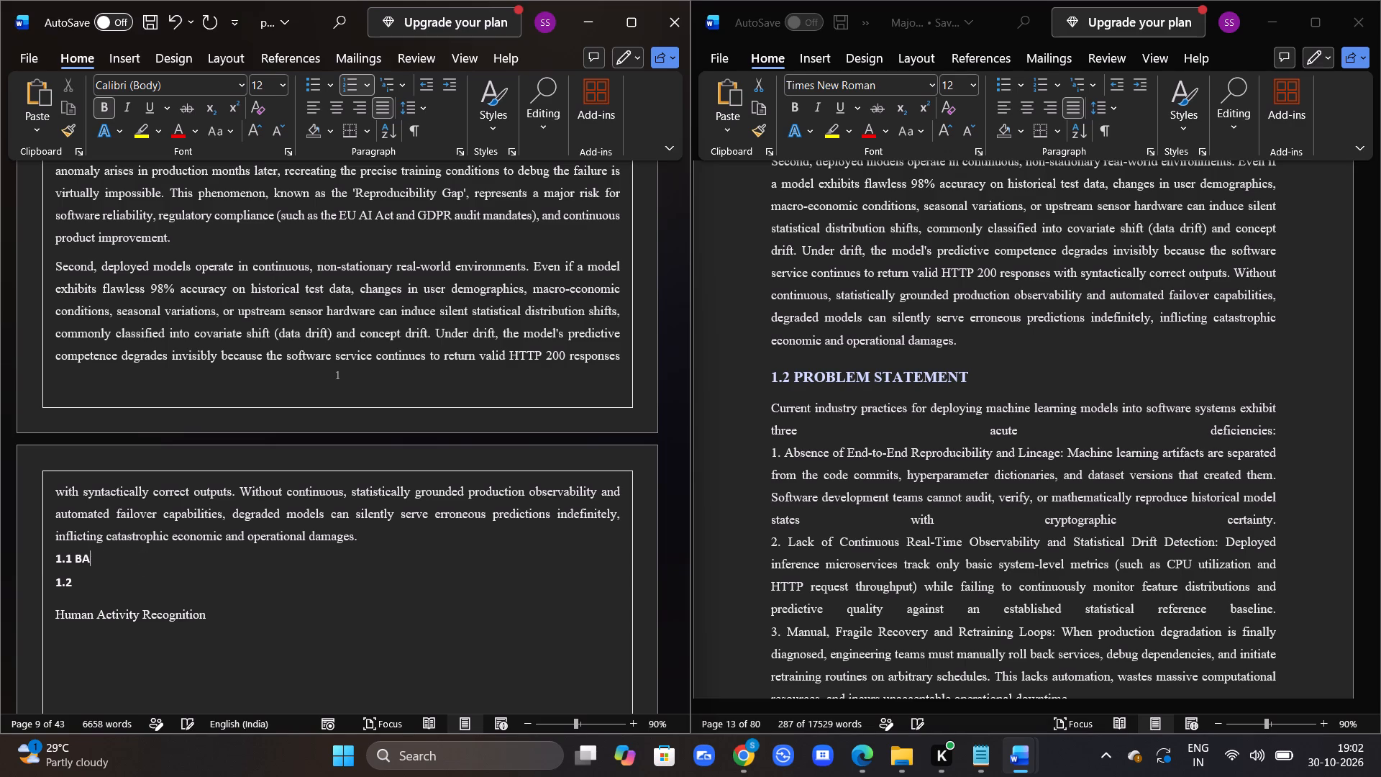
{"action": "key", "text": "BackSpace"}
{"action": "key", "text": "BackSpace"}
{"action": "key", "text": "BackSpace"}
{"action": "key", "text": "BackSpace"}
{"action": "key", "text": "BackSpace"}
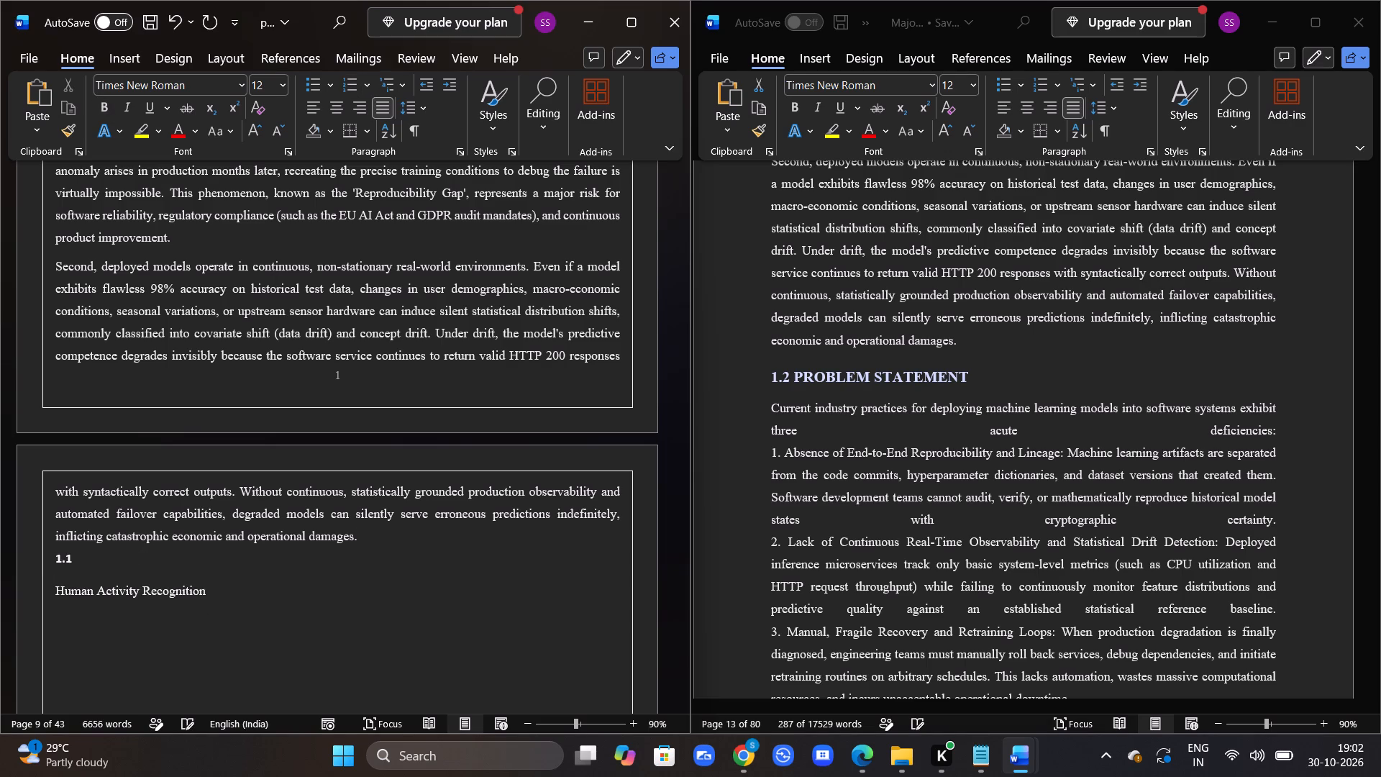
{"action": "key", "text": "Down"}
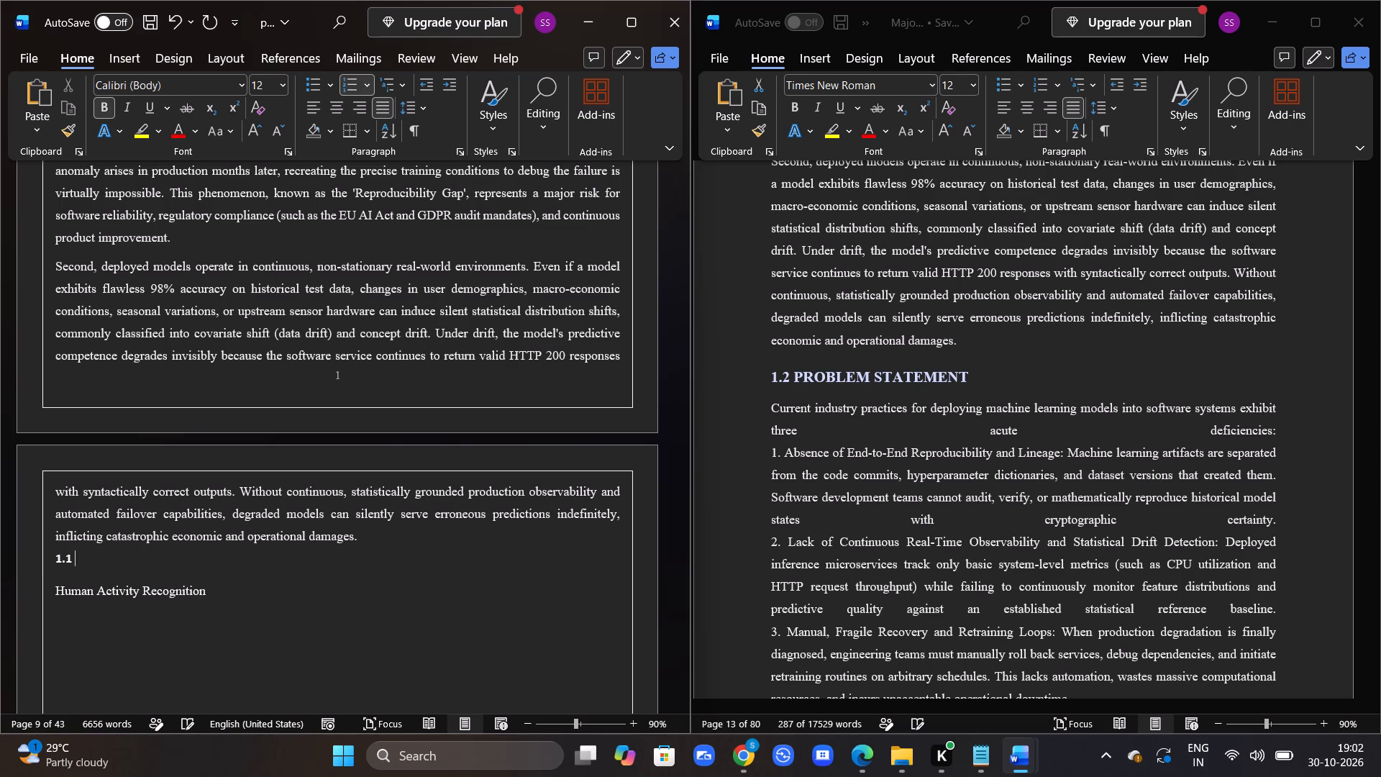
{"action": "key", "text": "BackSpace"}
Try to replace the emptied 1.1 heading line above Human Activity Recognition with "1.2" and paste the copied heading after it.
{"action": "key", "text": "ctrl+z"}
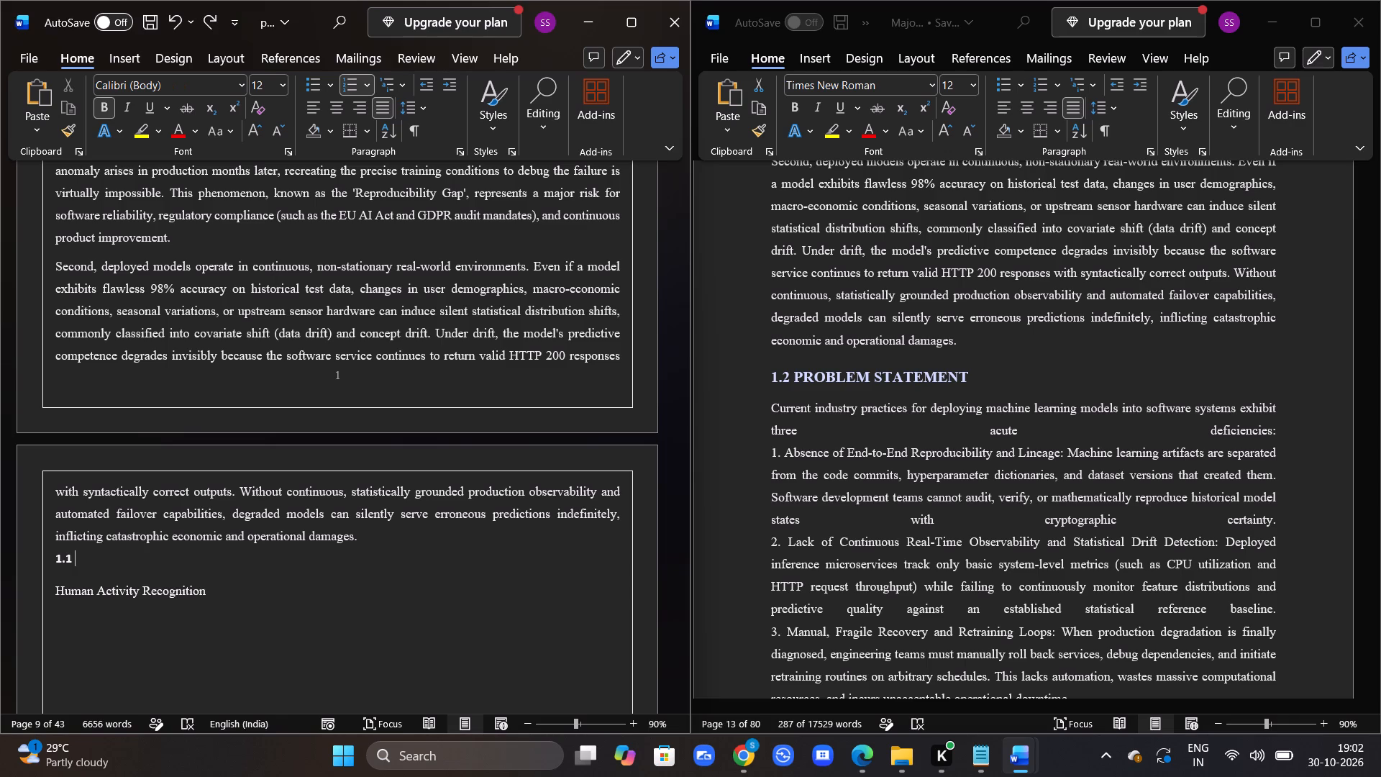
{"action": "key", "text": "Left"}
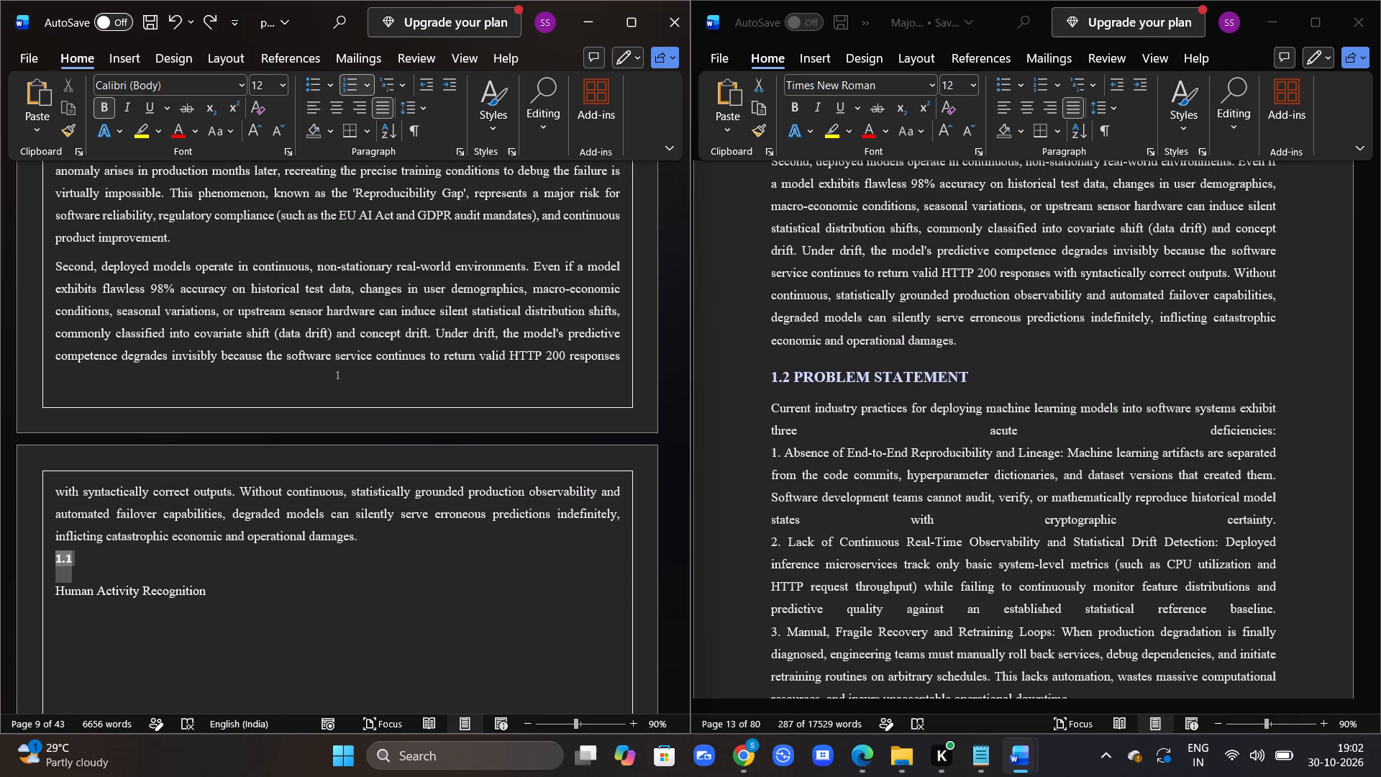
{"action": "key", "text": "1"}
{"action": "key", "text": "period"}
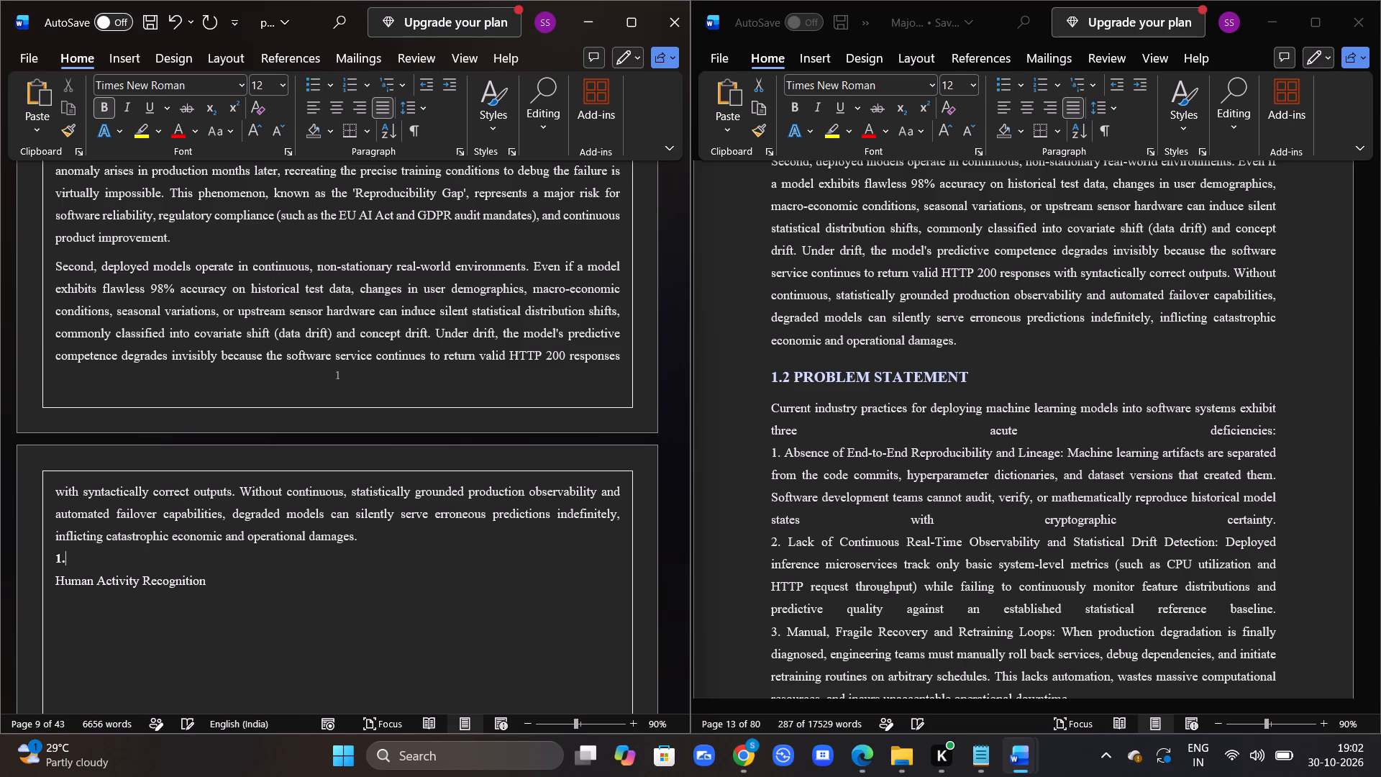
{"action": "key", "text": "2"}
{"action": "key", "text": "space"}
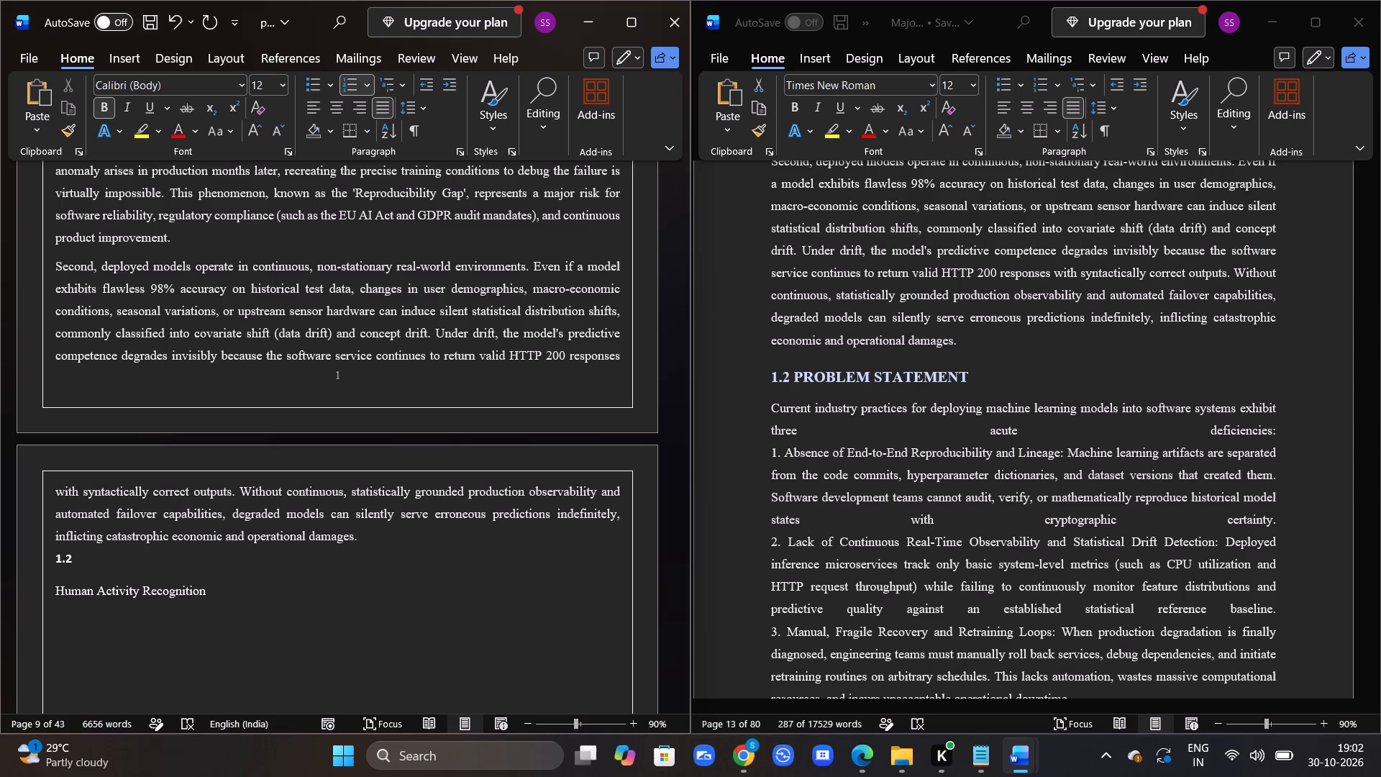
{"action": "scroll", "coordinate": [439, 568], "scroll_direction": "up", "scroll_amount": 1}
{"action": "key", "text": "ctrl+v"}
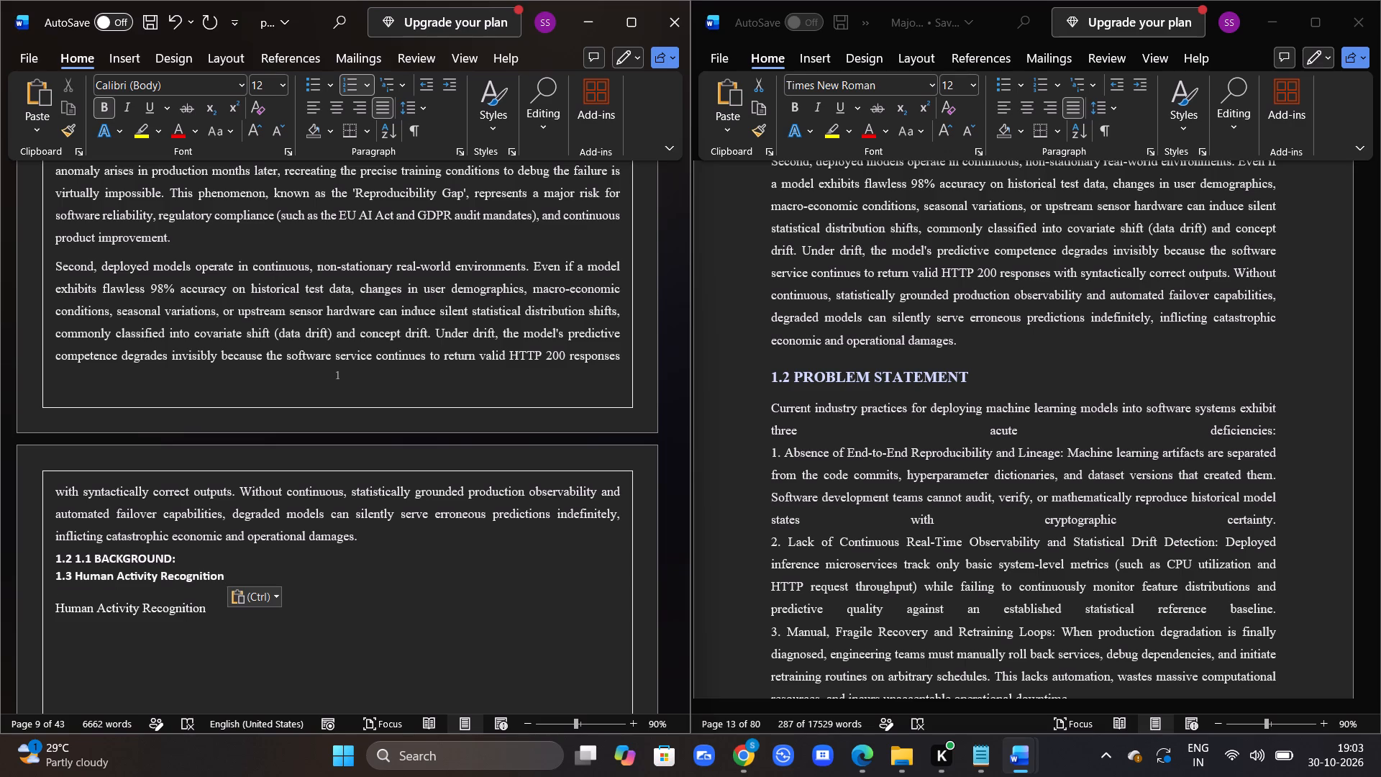
Undo the recent edits back to the pasted 1.1 BACKGROUND: heading directly above Human Activity Recognition.
{"action": "key", "text": "ctrl+z"}
{"action": "key", "text": "ctrl+z"}
{"action": "key", "text": "ctrl+z"}
{"action": "key", "text": "ctrl+z"}
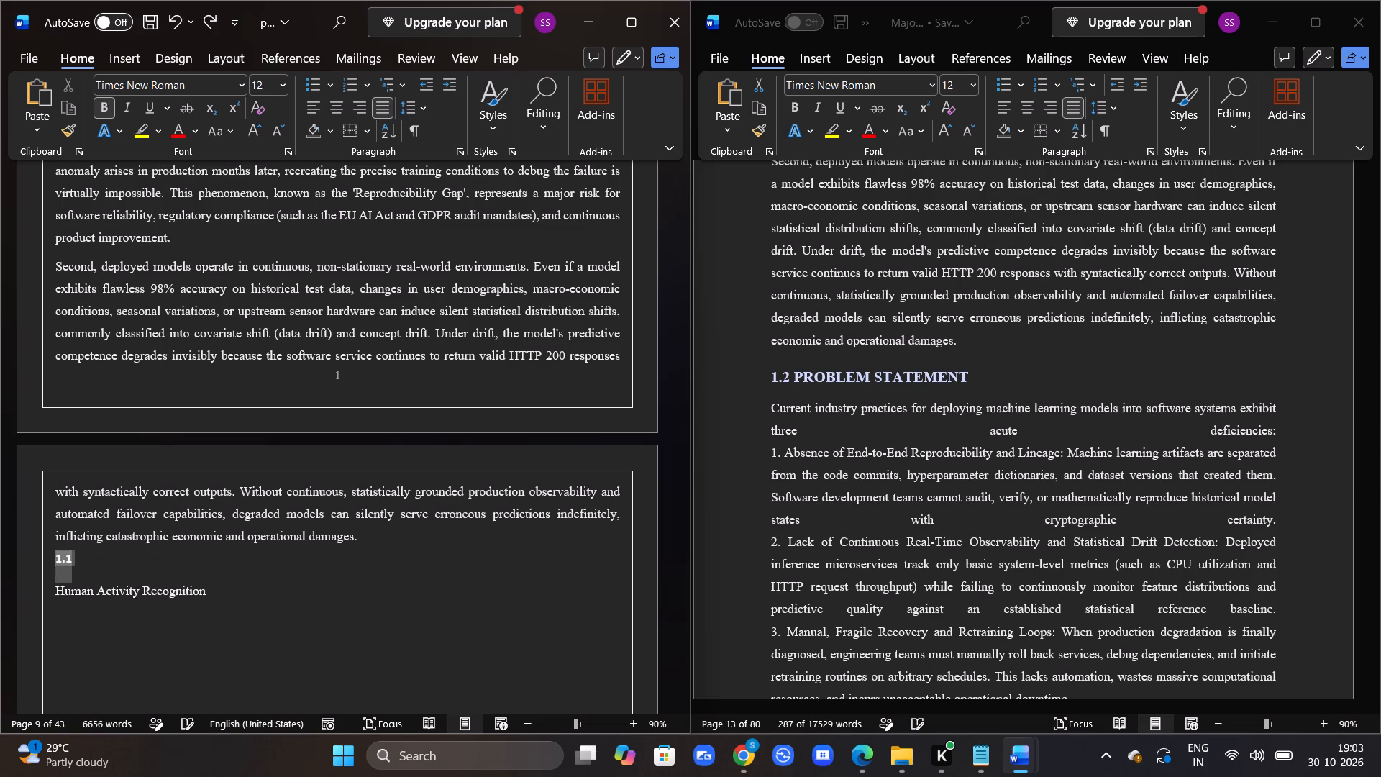
{"action": "key", "text": "ctrl+z"}
{"action": "key", "text": "ctrl+z"}
{"action": "key", "text": "ctrl+z"}
{"action": "key", "text": "ctrl+z"}
{"action": "key", "text": "ctrl+z"}
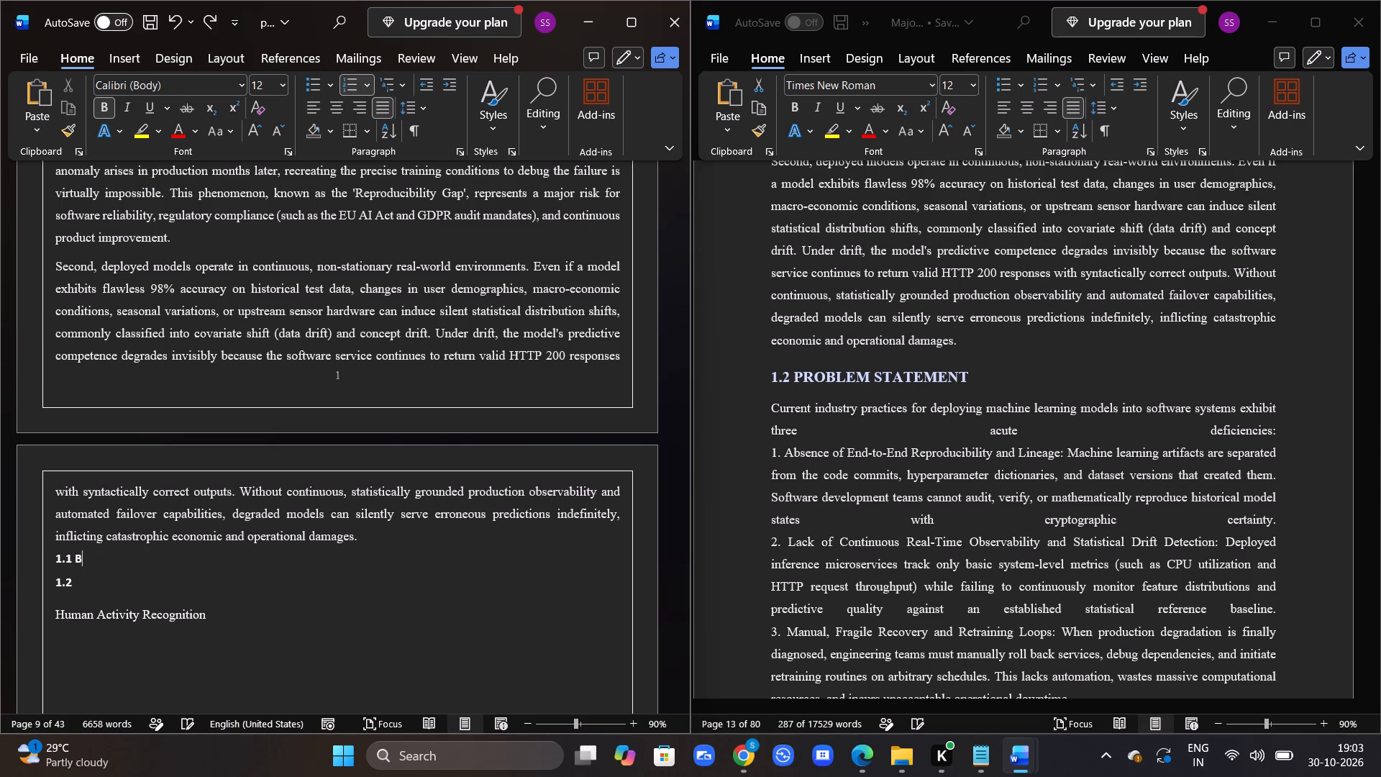
{"action": "key", "text": "ctrl+z"}
{"action": "key", "text": "ctrl+z"}
{"action": "key", "text": "ctrl+z"}
{"action": "key", "text": "ctrl+z"}
{"action": "key", "text": "ctrl+z"}
{"action": "key", "text": "ctrl+z"}
{"action": "key", "text": "ctrl+z"}
{"action": "key", "text": "ctrl+z"}
{"action": "key", "text": "ctrl+z"}
{"action": "key", "text": "ctrl+z"}
{"action": "key", "text": "ctrl+z"}
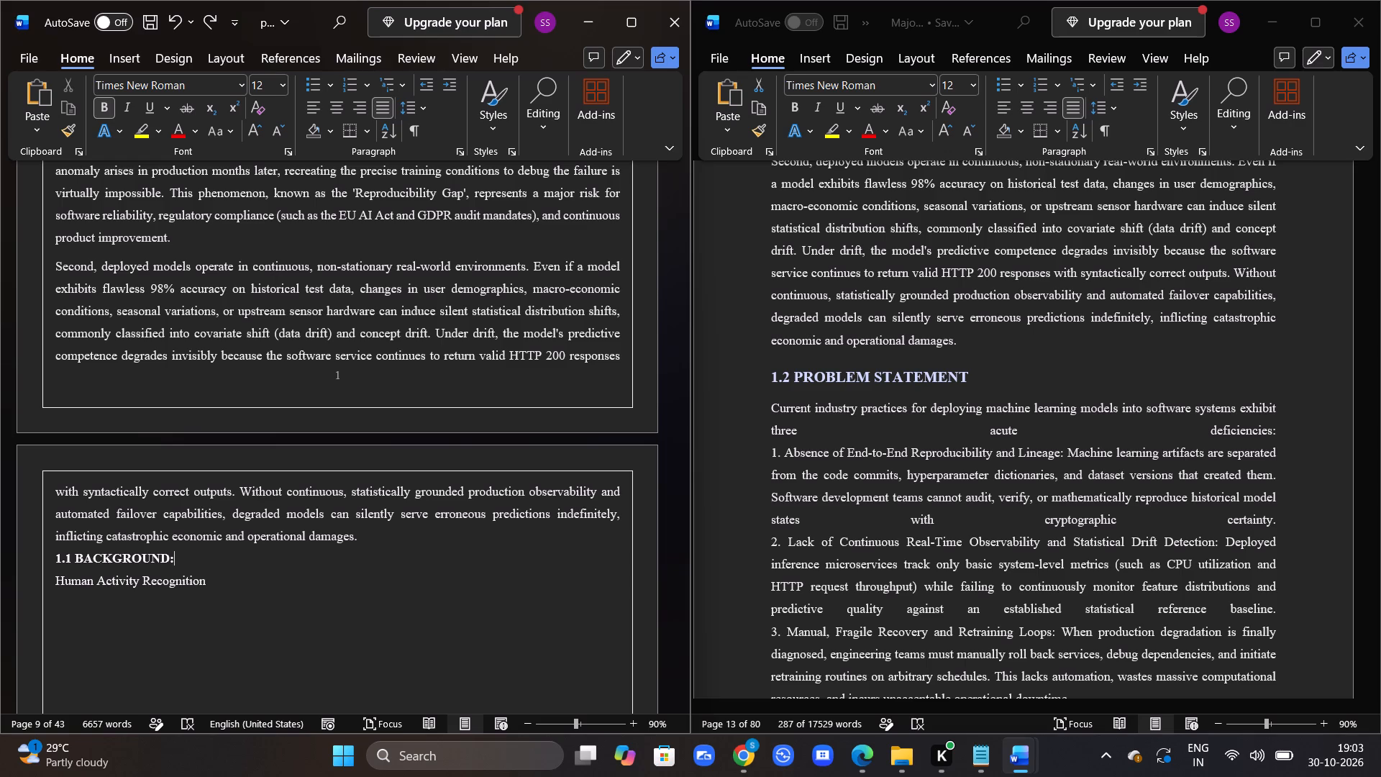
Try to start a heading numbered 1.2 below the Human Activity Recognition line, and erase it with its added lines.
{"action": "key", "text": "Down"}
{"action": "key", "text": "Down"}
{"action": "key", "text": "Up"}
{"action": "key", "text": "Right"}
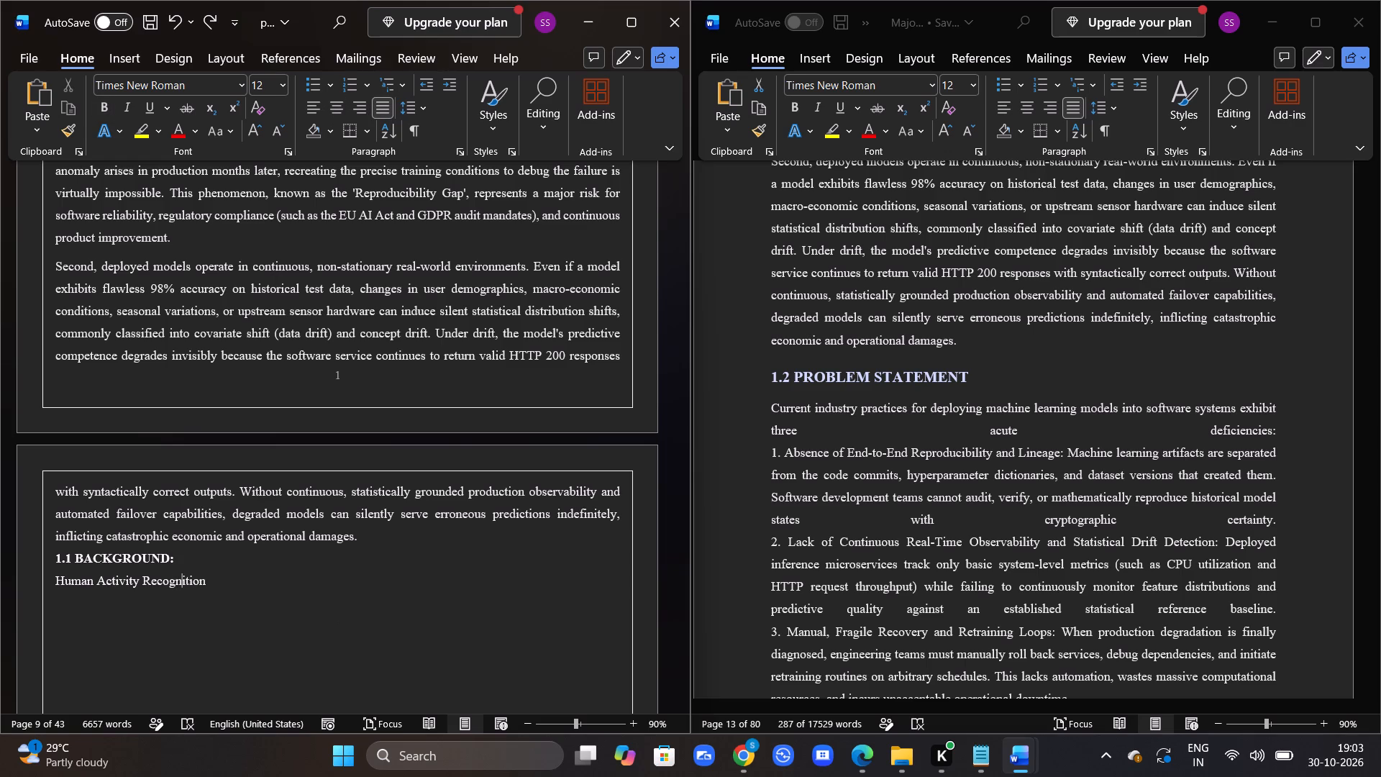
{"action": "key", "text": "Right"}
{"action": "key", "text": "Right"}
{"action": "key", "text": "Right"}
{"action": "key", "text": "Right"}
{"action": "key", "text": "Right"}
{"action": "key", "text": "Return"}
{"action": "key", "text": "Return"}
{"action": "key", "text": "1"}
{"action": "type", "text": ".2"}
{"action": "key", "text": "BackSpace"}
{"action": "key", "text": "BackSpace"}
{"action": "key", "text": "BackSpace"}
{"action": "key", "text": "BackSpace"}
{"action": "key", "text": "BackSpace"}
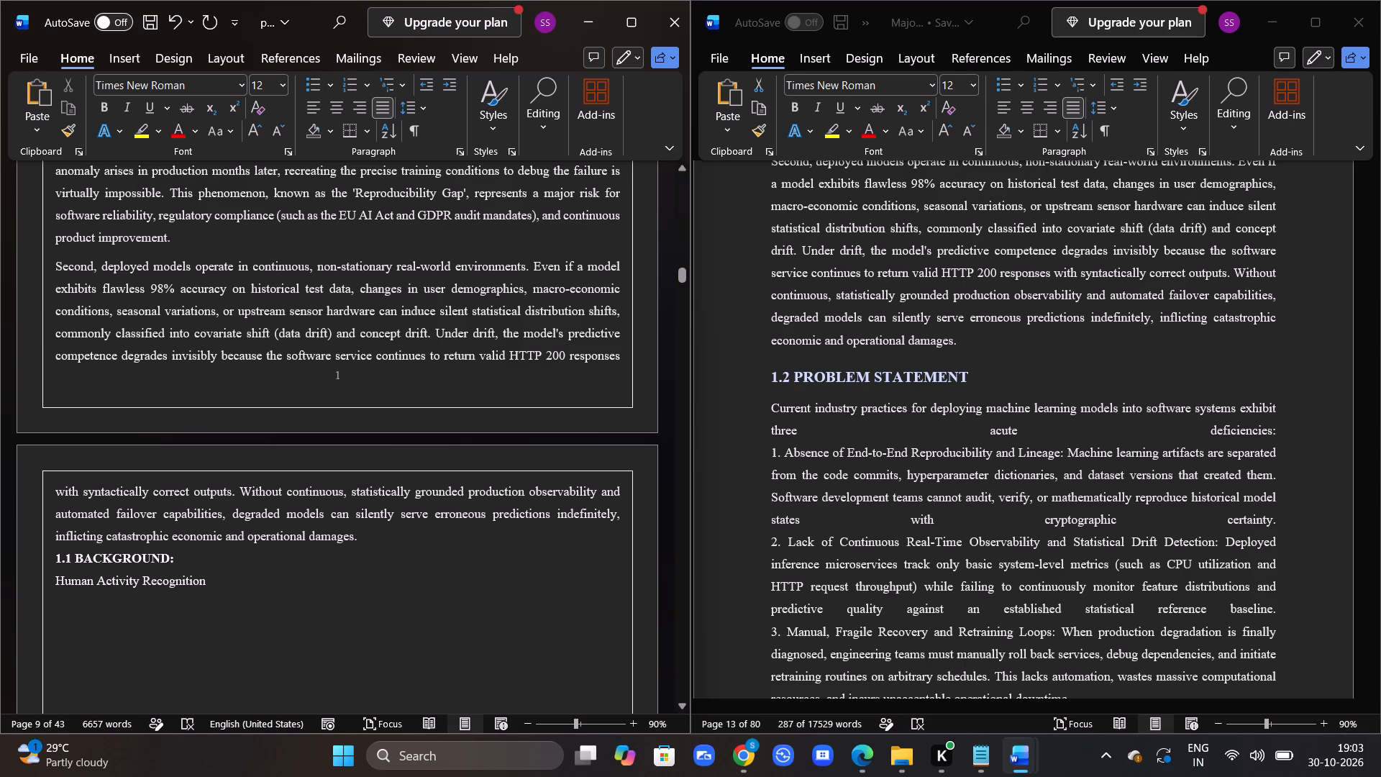
Compare the bold and font size formatting of the pasted 1.1 BACKGROUND: heading with the original heading on the previous page.
{"action": "double_click", "coordinate": [137, 560]}
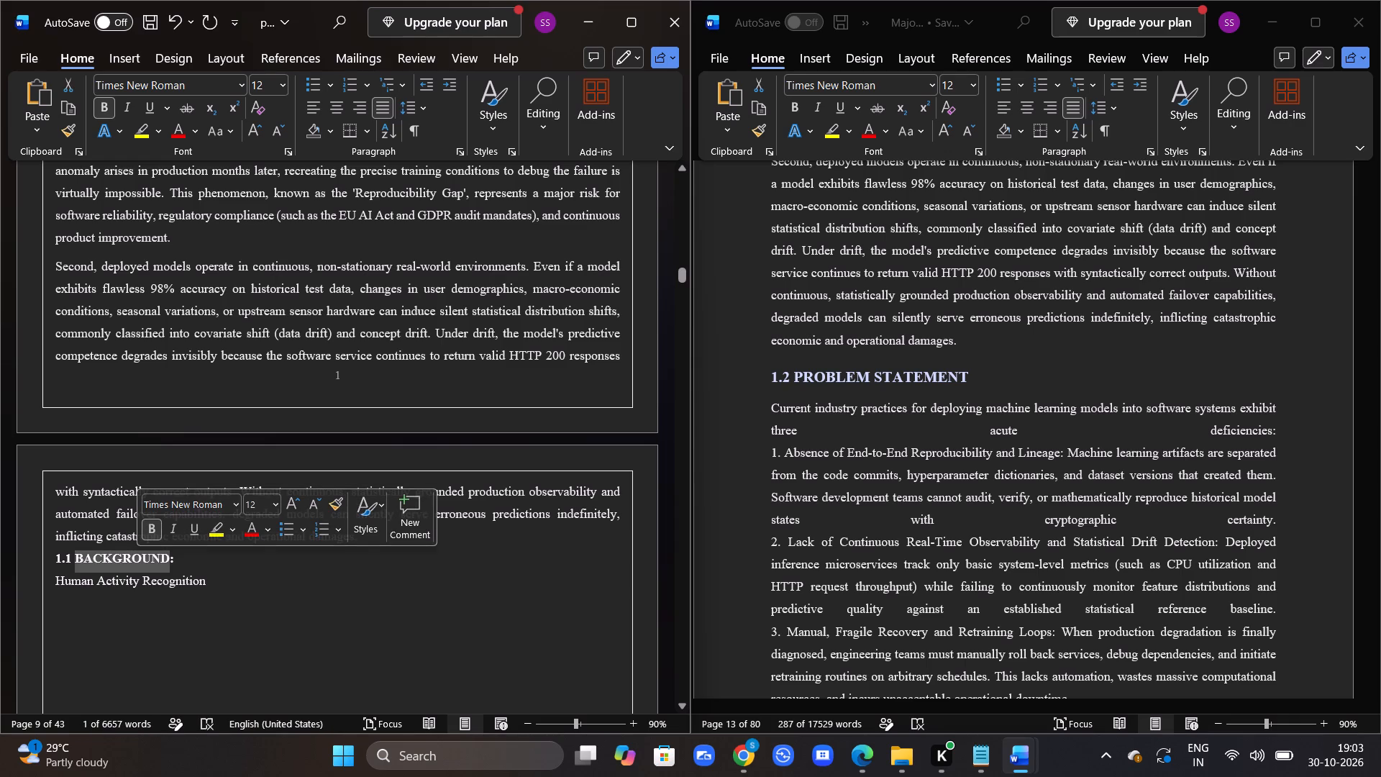
{"action": "left_click", "coordinate": [143, 527]}
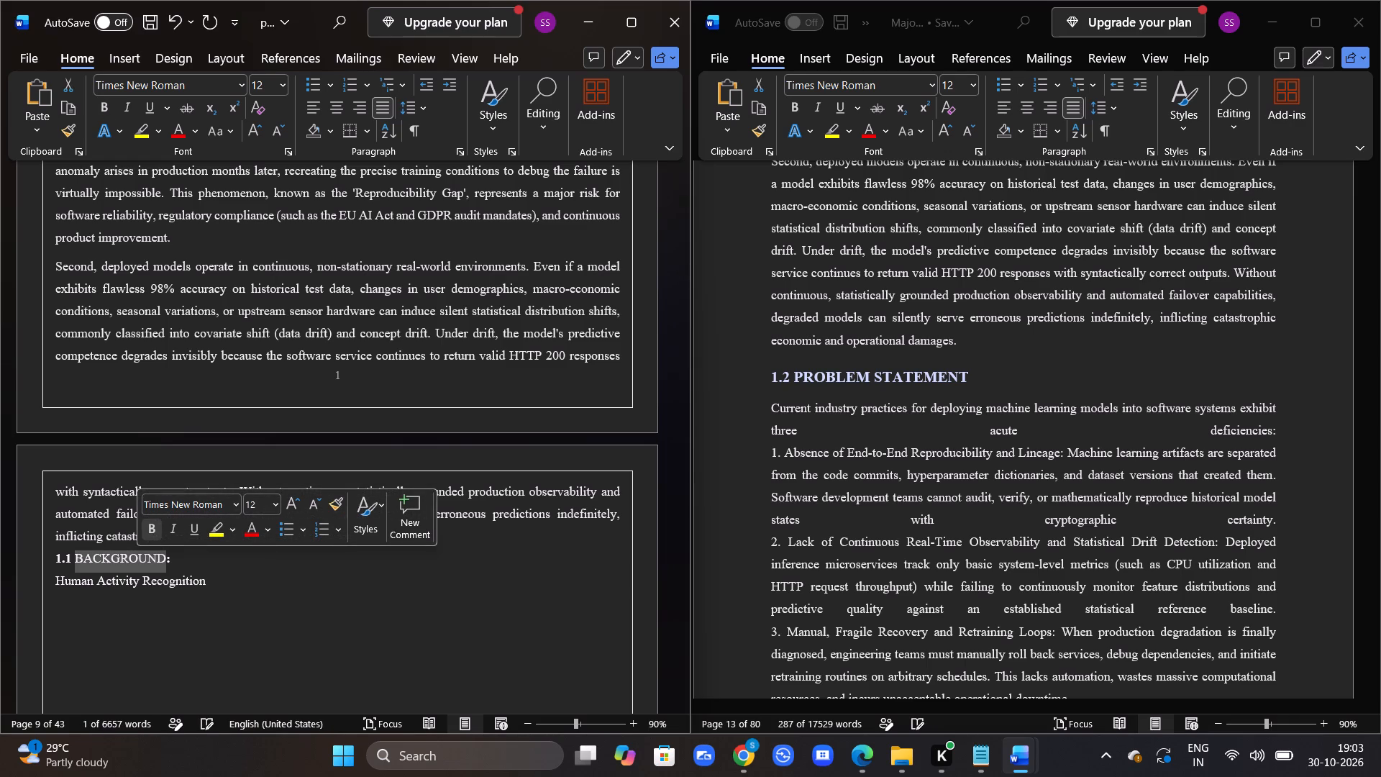
{"action": "left_click", "coordinate": [143, 527]}
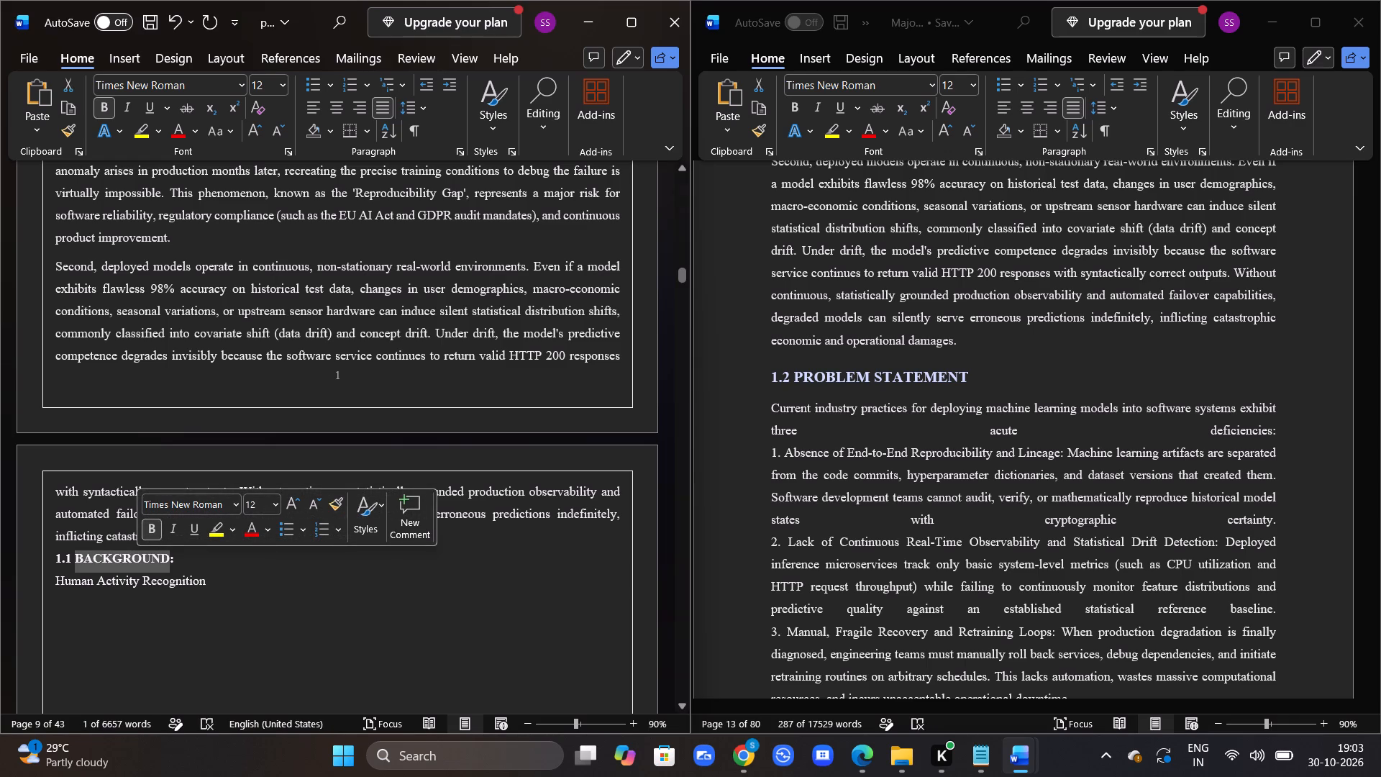
{"action": "left_click", "coordinate": [253, 592]}
{"action": "scroll", "coordinate": [247, 496], "scroll_direction": "up", "scroll_amount": 2}
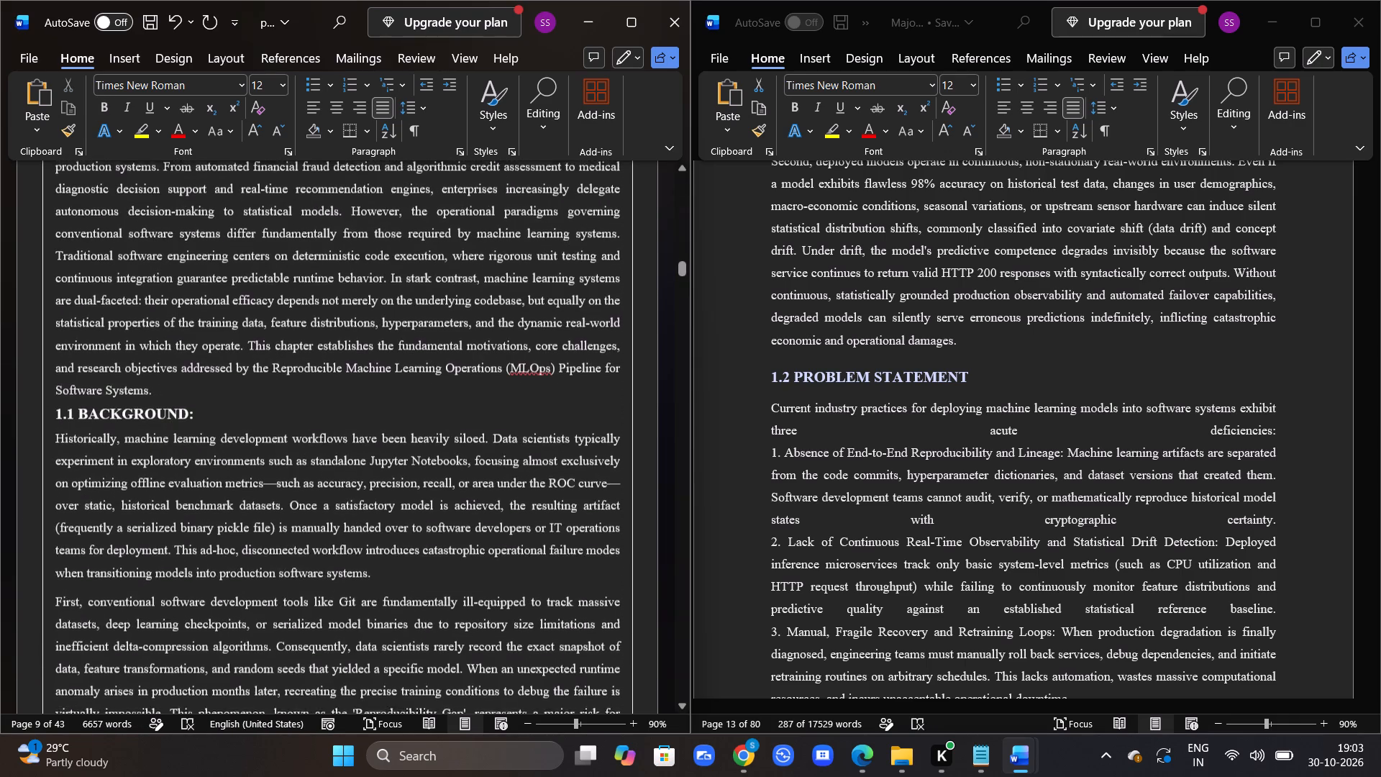
{"action": "double_click", "coordinate": [143, 421]}
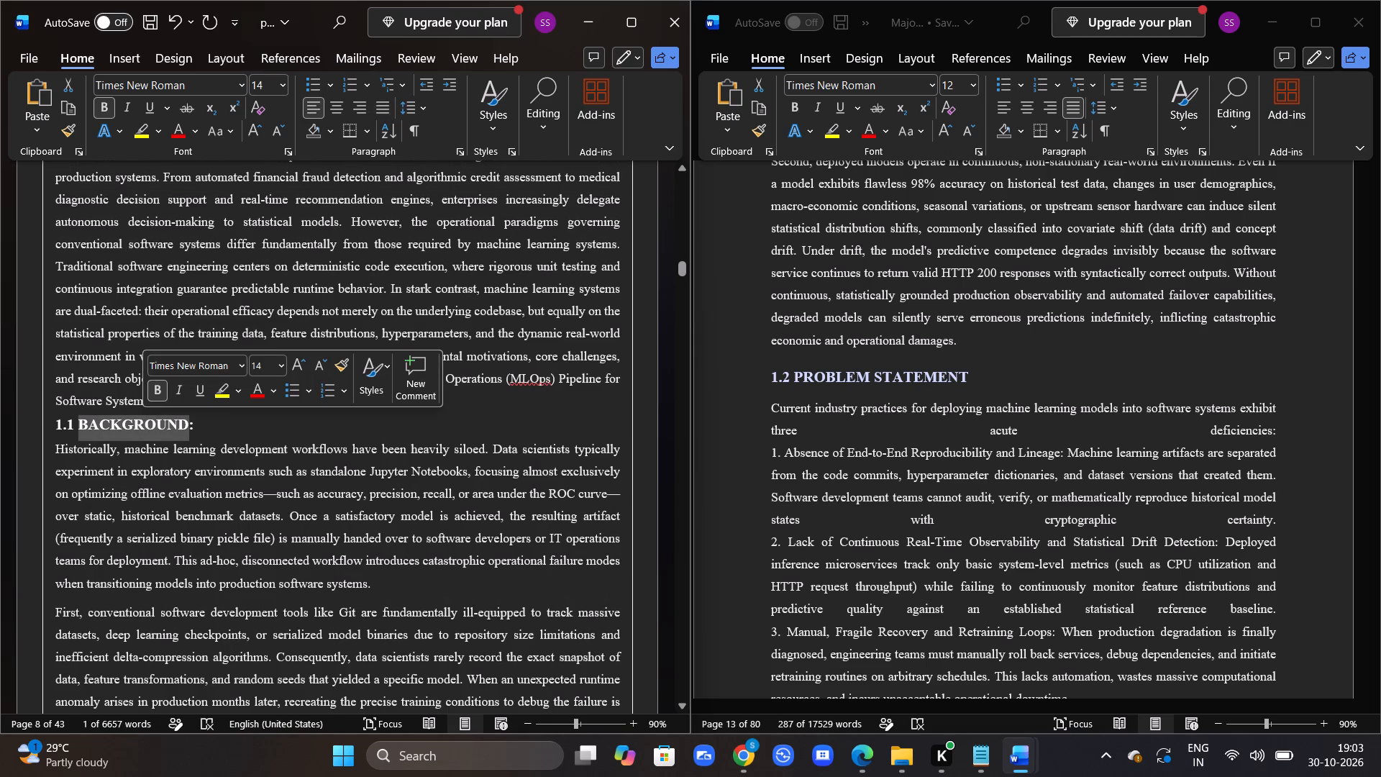
{"action": "double_click", "coordinate": [63, 421]}
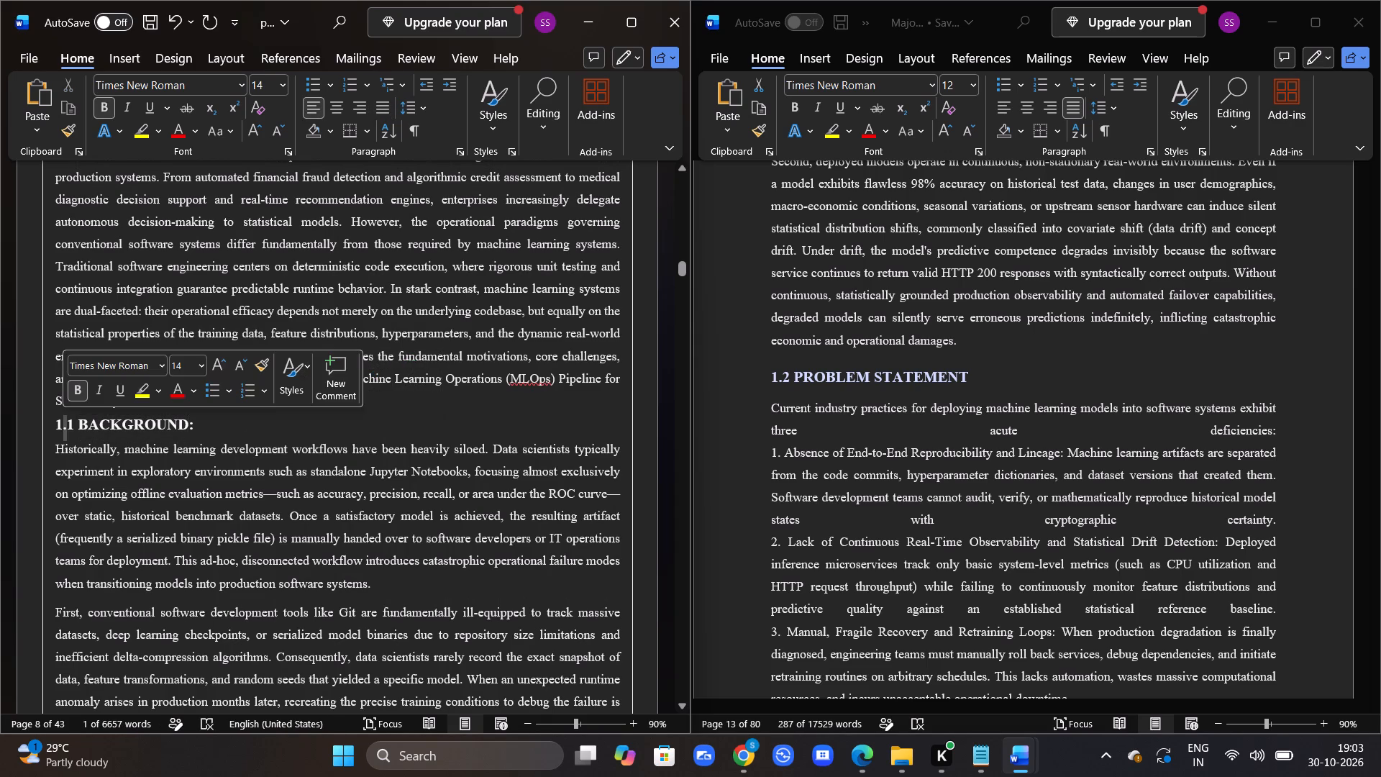
{"action": "left_click", "coordinate": [347, 435]}
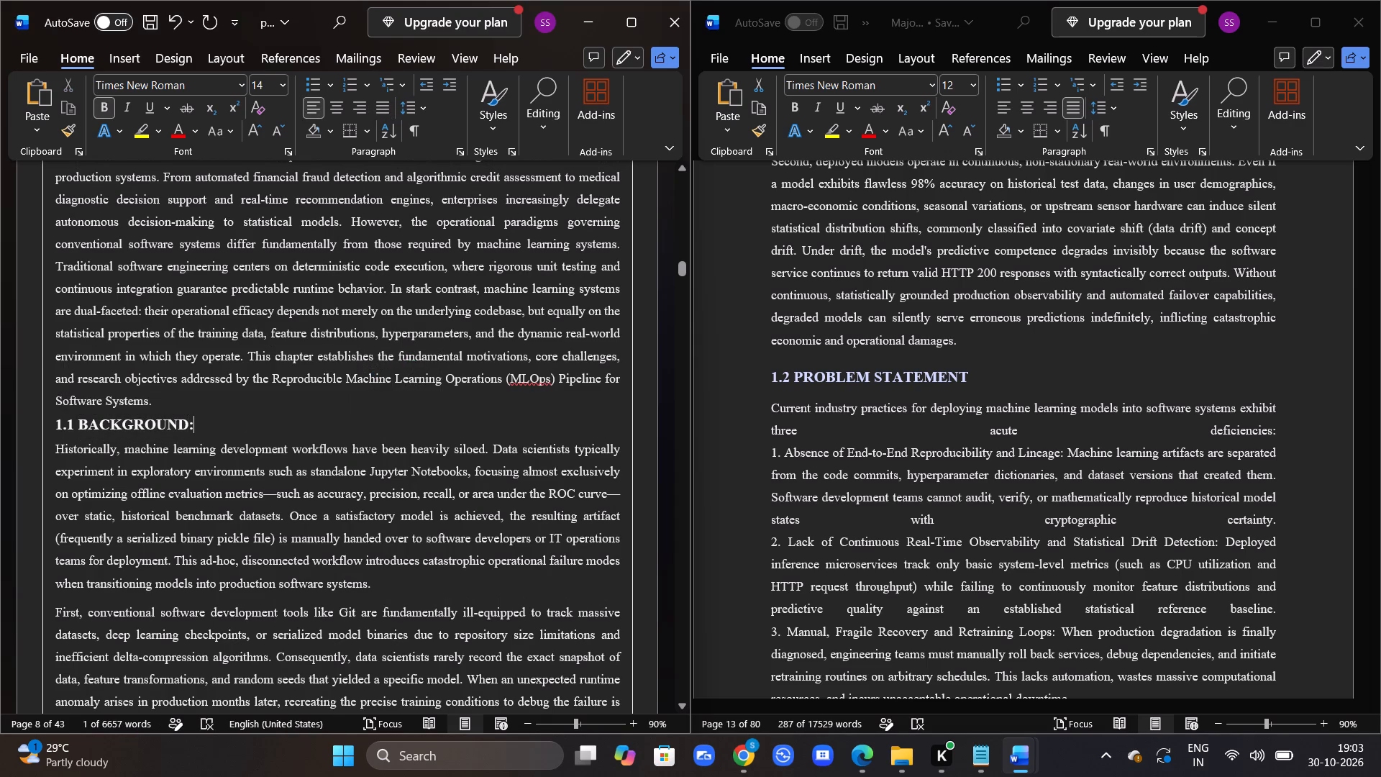
Replace the word BACKGROUND with "PROBLEM STATEMENT" in the pasted 1.1 heading directly above Human Activity Recognition.
{"action": "scroll", "coordinate": [360, 485], "scroll_direction": "down", "scroll_amount": 3}
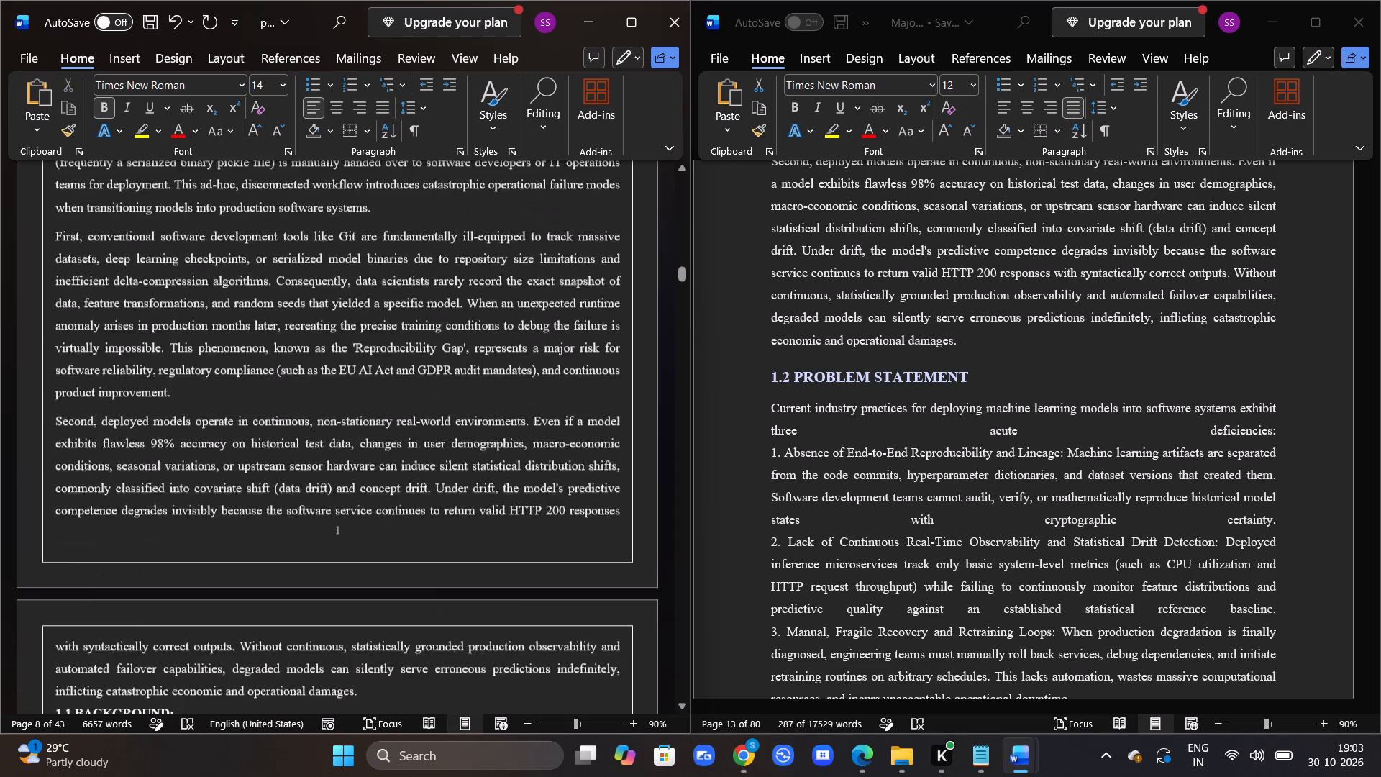
{"action": "double_click", "coordinate": [130, 535]}
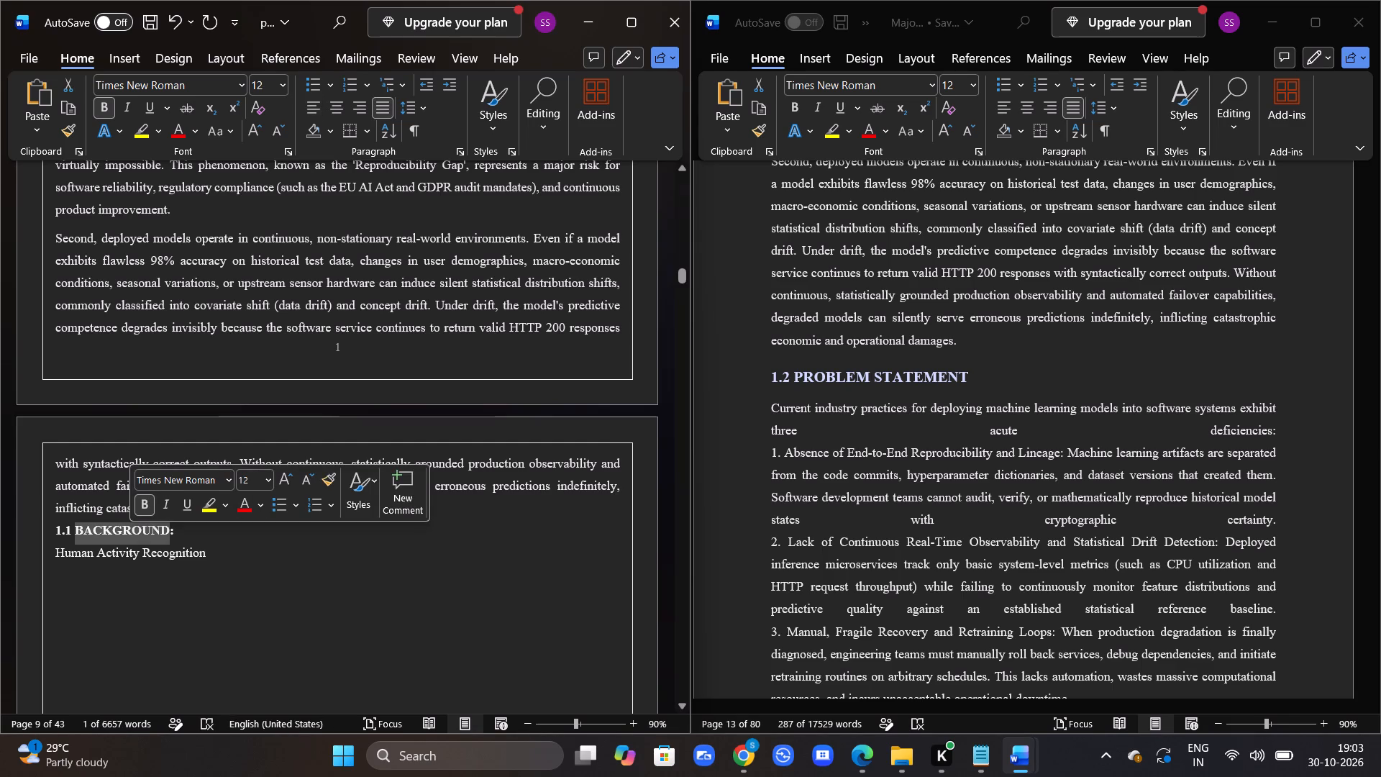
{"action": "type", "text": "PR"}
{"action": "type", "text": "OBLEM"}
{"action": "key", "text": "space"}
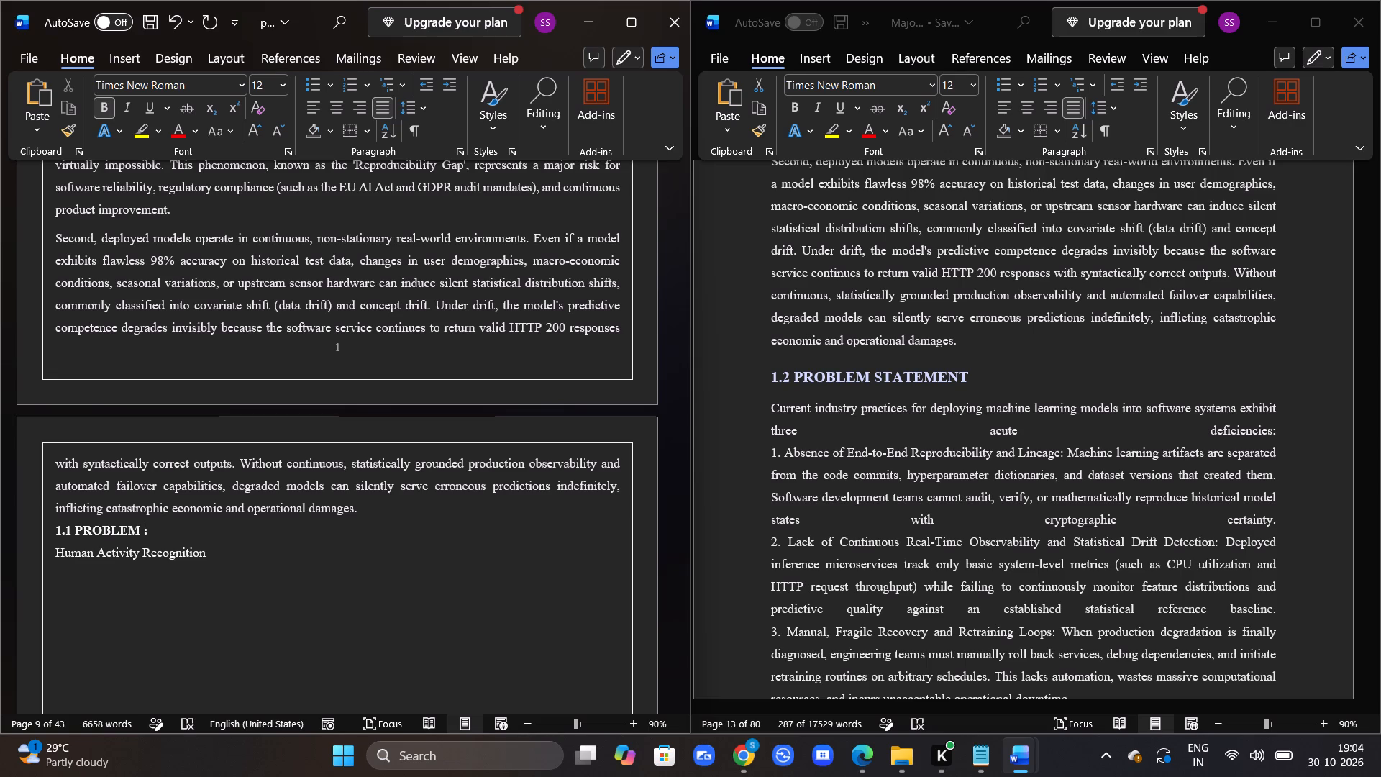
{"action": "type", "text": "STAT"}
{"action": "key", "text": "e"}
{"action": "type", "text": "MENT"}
Set the entire 1.1 PROBLEM STATEMENT: heading, including its number, to font size 14.
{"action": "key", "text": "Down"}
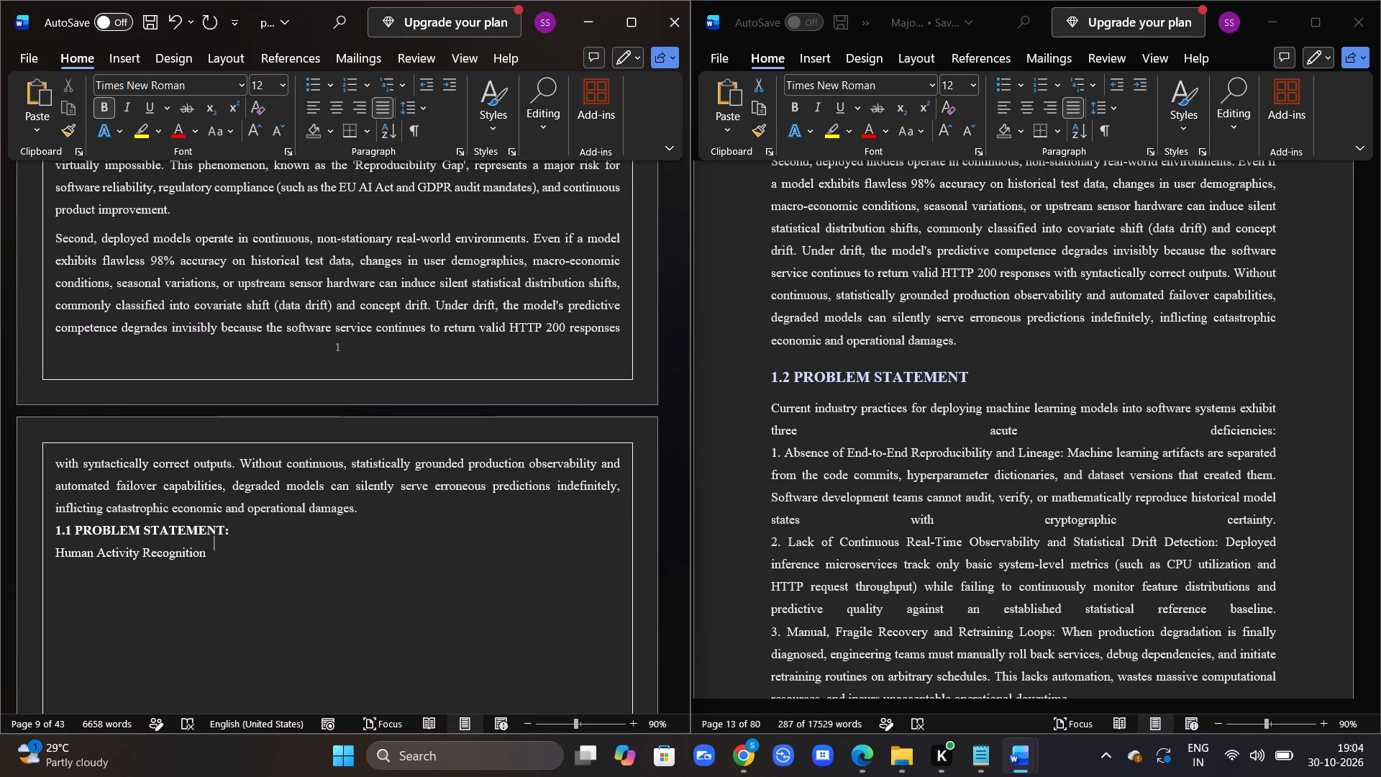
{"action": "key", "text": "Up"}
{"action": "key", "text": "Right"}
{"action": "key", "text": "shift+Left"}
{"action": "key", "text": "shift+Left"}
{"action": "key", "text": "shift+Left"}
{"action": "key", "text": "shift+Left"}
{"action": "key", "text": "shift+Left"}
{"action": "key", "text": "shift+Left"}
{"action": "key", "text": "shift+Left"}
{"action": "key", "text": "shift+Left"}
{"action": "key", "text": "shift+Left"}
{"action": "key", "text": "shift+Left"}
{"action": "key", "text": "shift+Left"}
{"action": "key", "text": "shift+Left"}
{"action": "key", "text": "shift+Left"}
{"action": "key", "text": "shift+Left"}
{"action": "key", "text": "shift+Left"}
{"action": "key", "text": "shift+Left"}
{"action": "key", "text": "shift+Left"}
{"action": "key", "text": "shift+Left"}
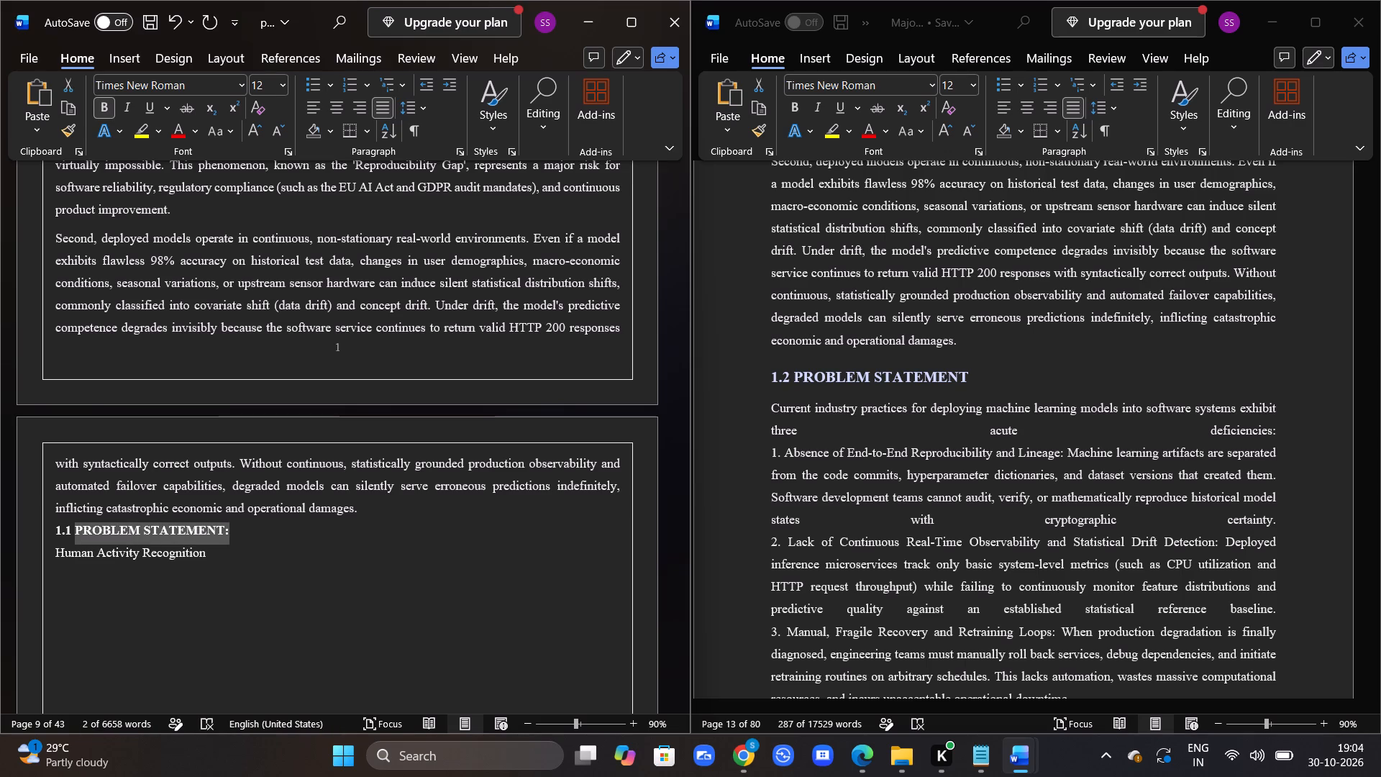
{"action": "left_click", "coordinate": [280, 86]}
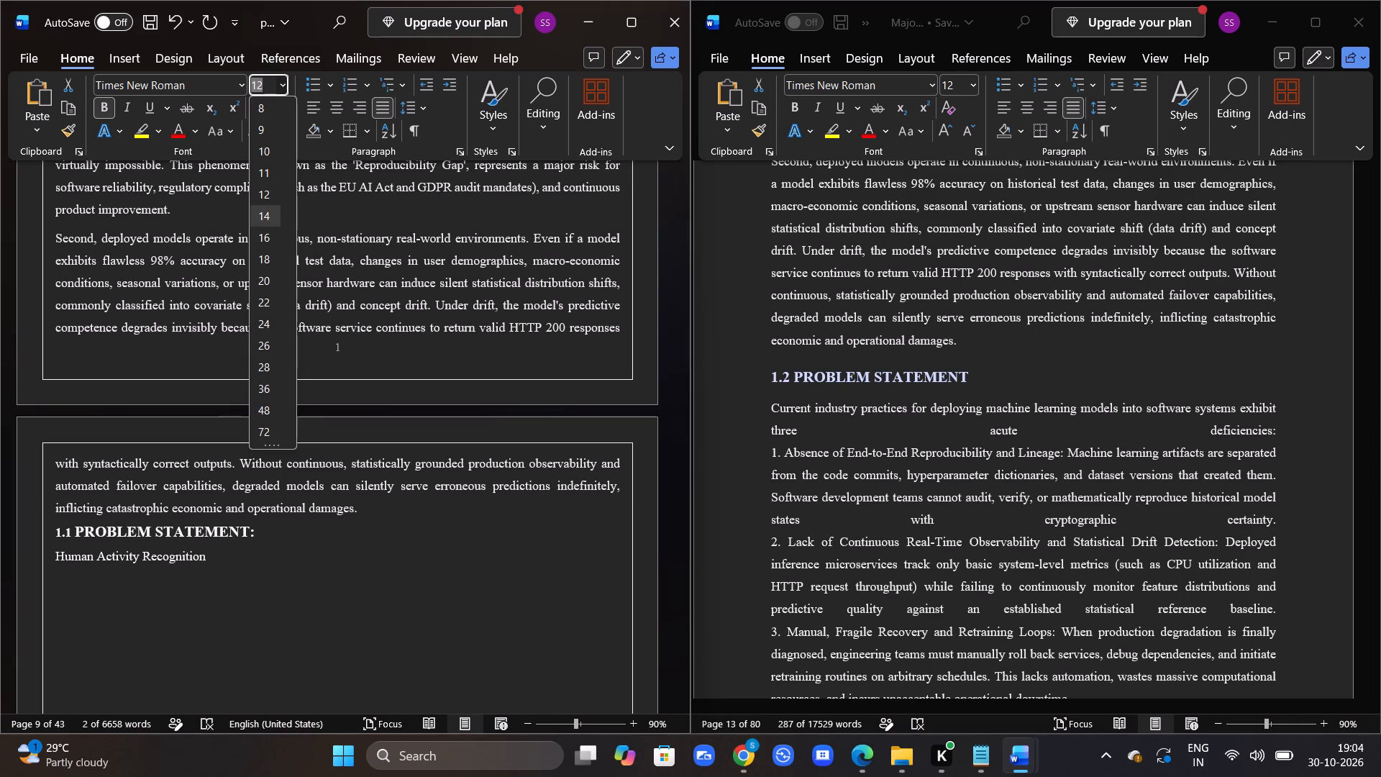
{"action": "left_click", "coordinate": [270, 219]}
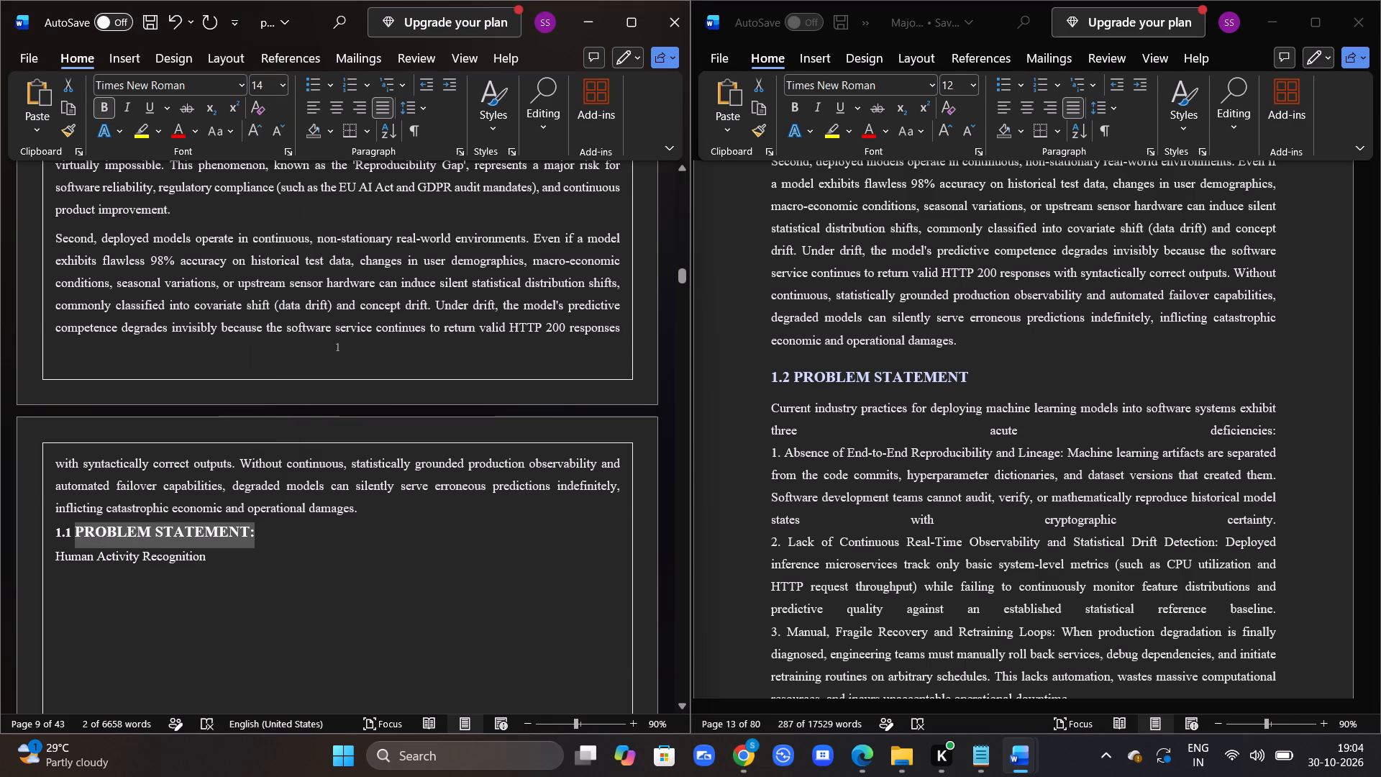
{"action": "key", "text": "shift+Left"}
{"action": "key", "text": "shift+Left"}
{"action": "key", "text": "shift+Left"}
{"action": "key", "text": "shift+Left"}
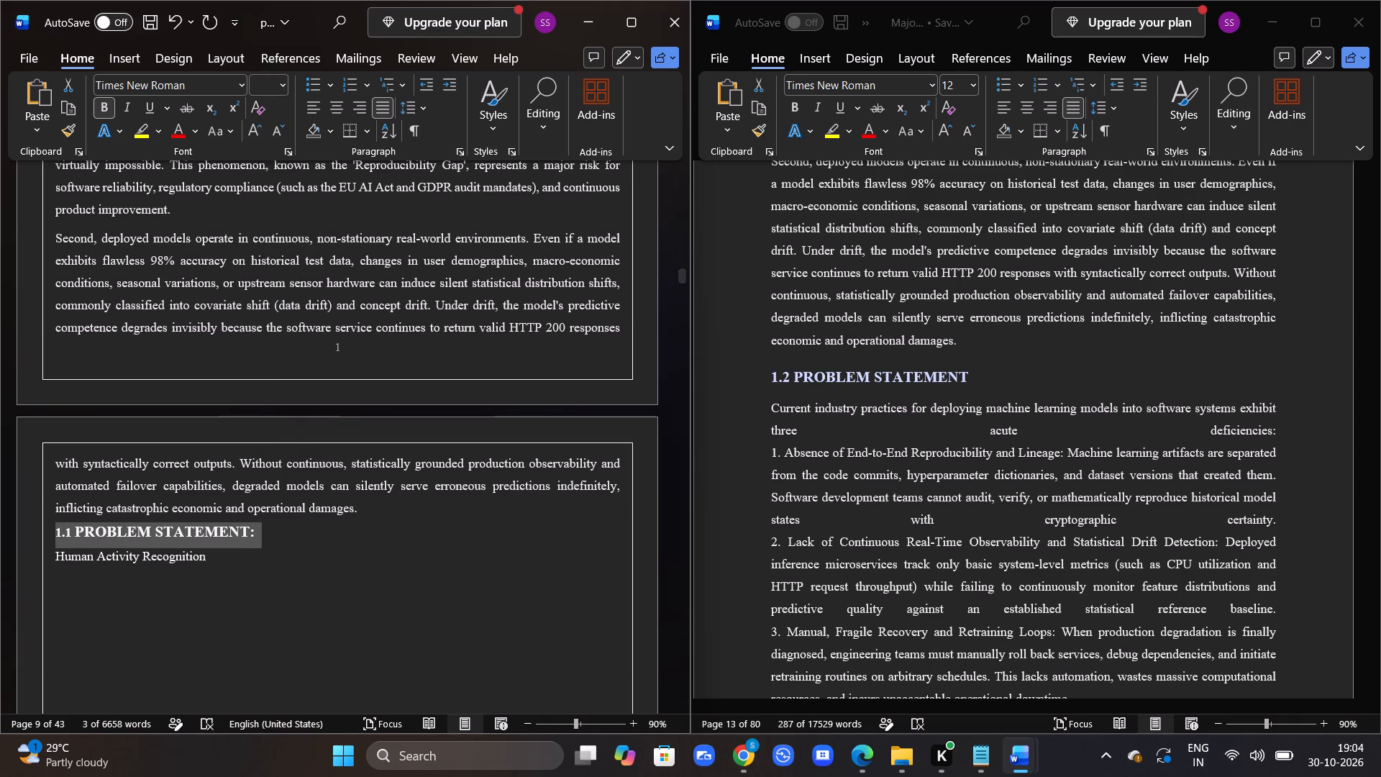
{"action": "left_click", "coordinate": [280, 79]}
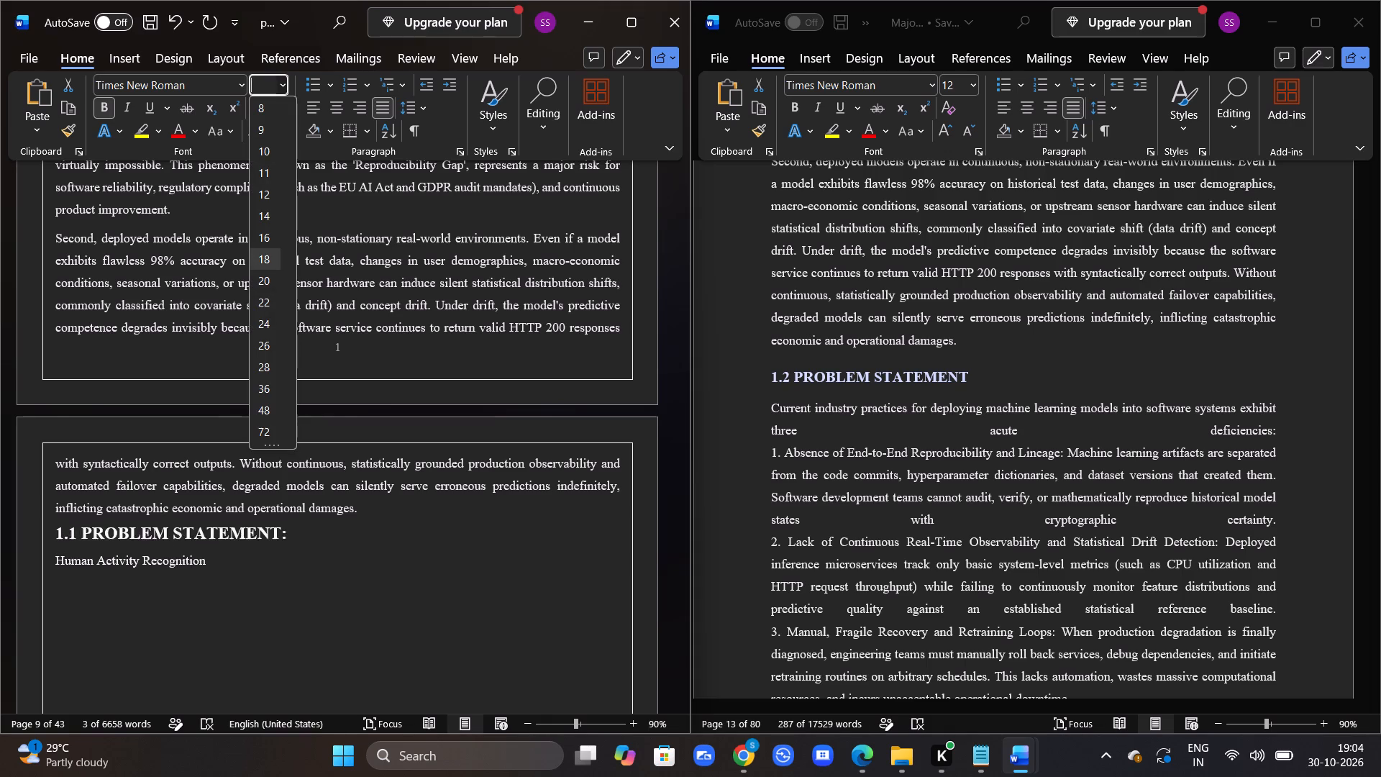
{"action": "left_click", "coordinate": [273, 208]}
{"action": "left_click", "coordinate": [245, 550]}
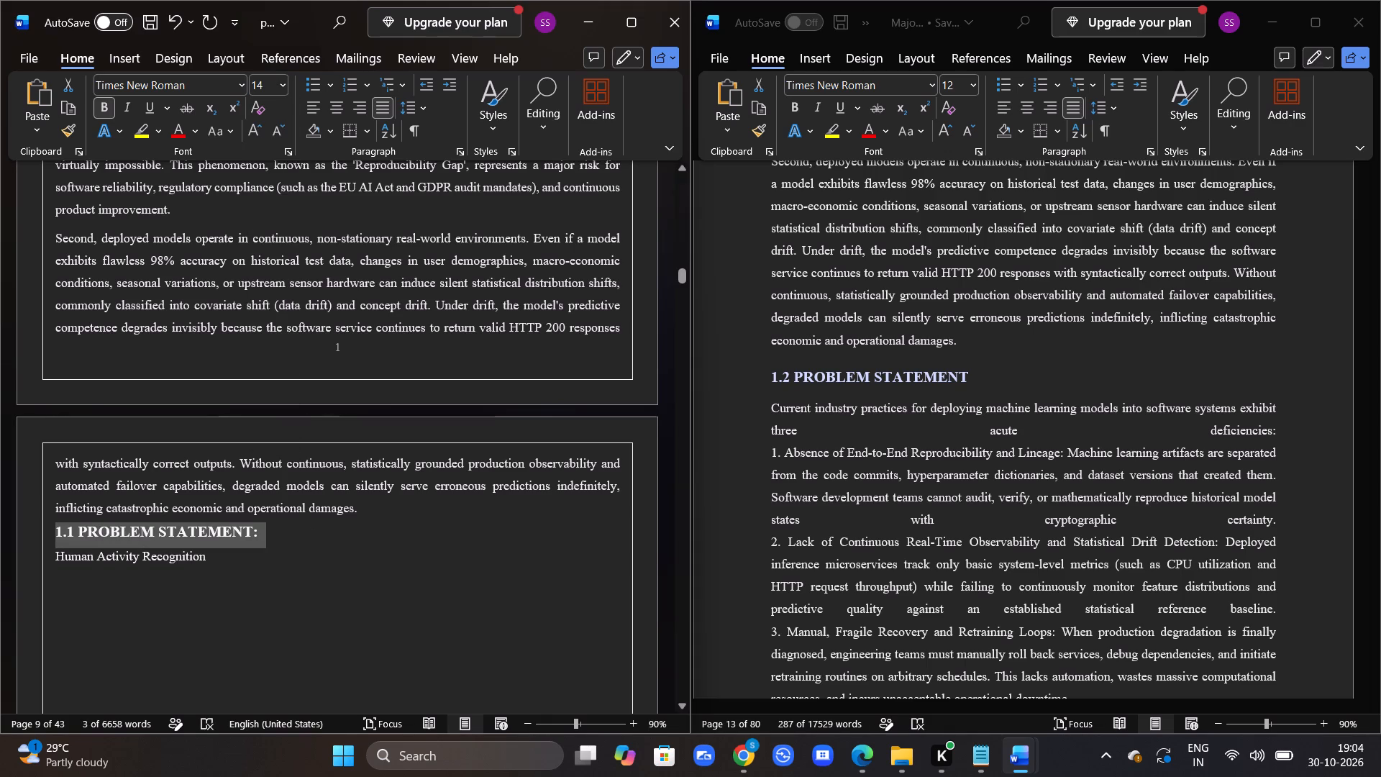
Copy the full 1.2 PROBLEM STATEMENT body from the source report, from "Current industry practices" through "unacceptable operational downtime.".
{"action": "scroll", "coordinate": [740, 539], "scroll_direction": "down", "scroll_amount": 1}
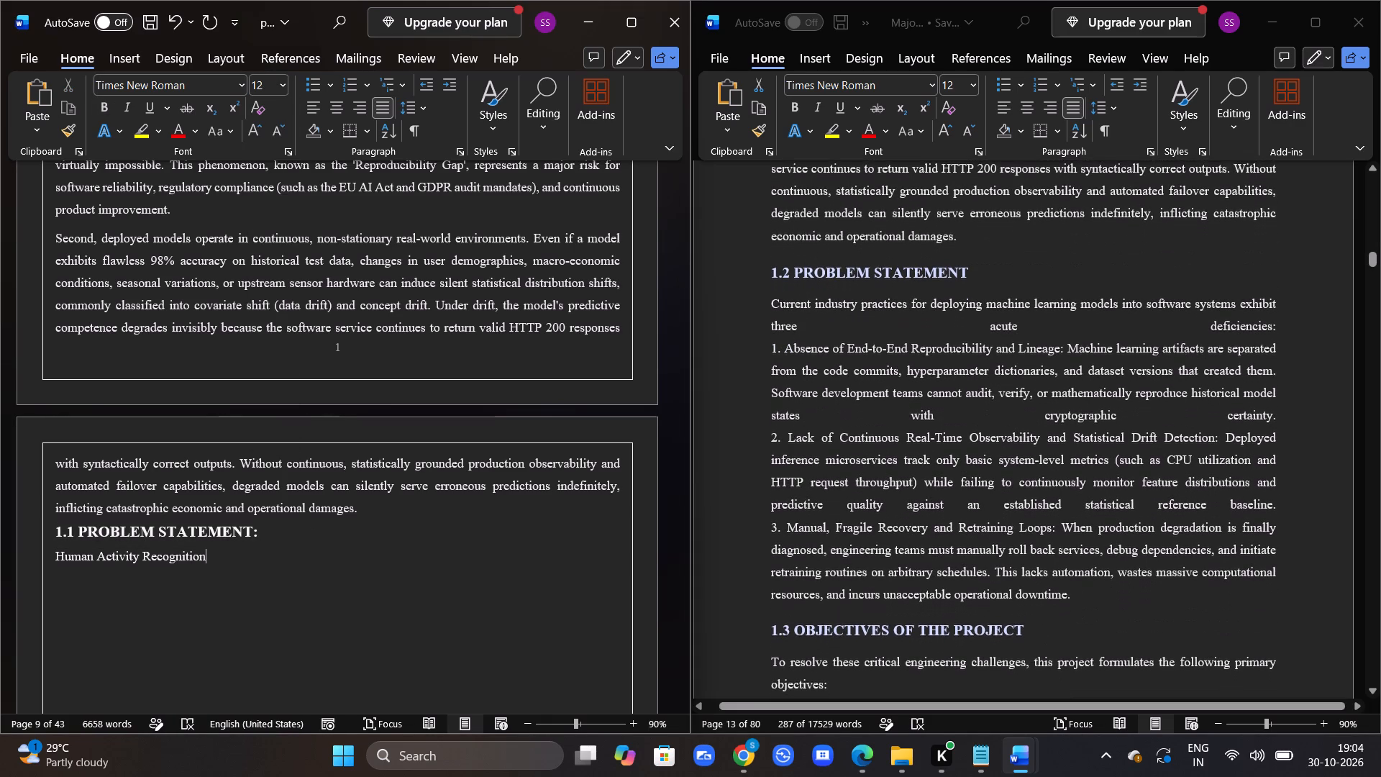
{"action": "left_click_drag", "start_coordinate": [767, 304], "coordinate": [791, 335]}
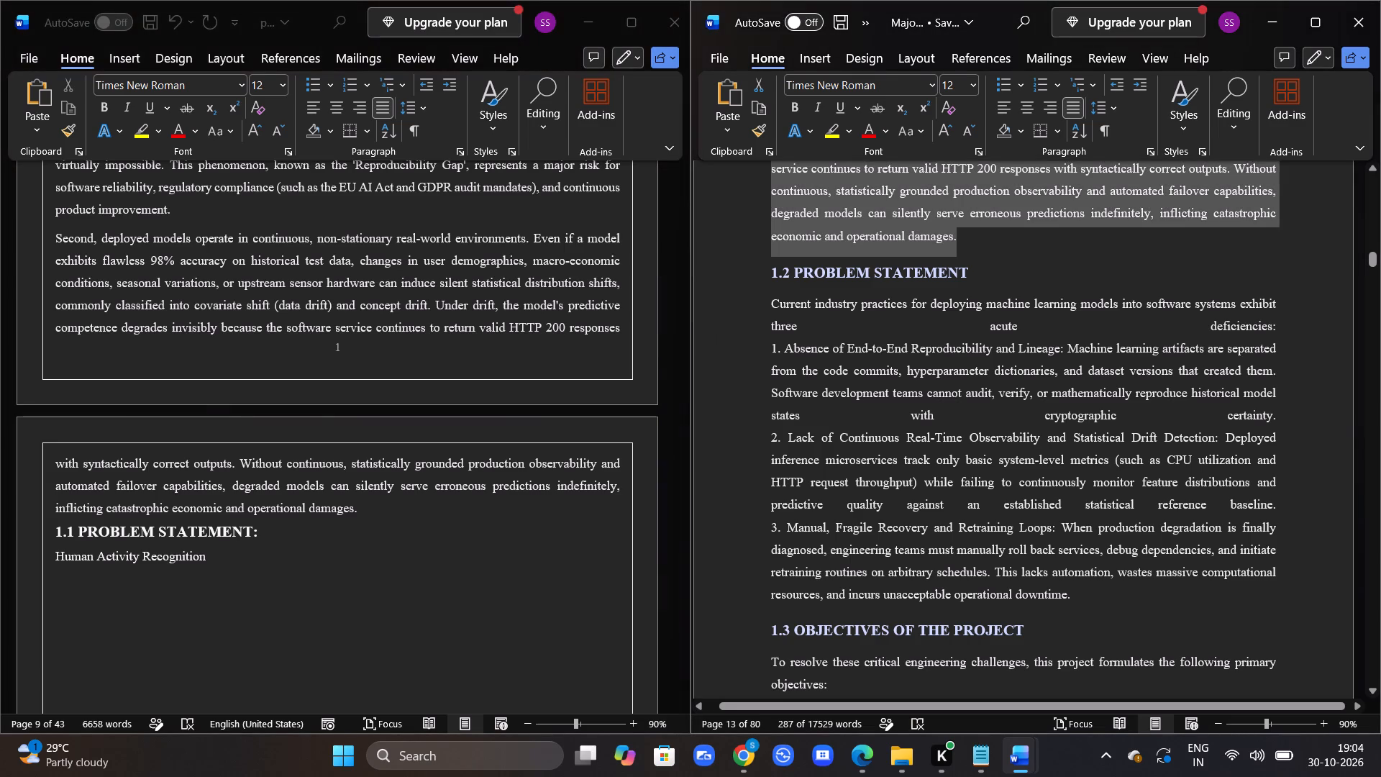
{"action": "left_click_drag", "start_coordinate": [791, 335], "coordinate": [812, 339]}
{"action": "left_click", "coordinate": [812, 339]}
{"action": "left_click", "coordinate": [780, 307]}
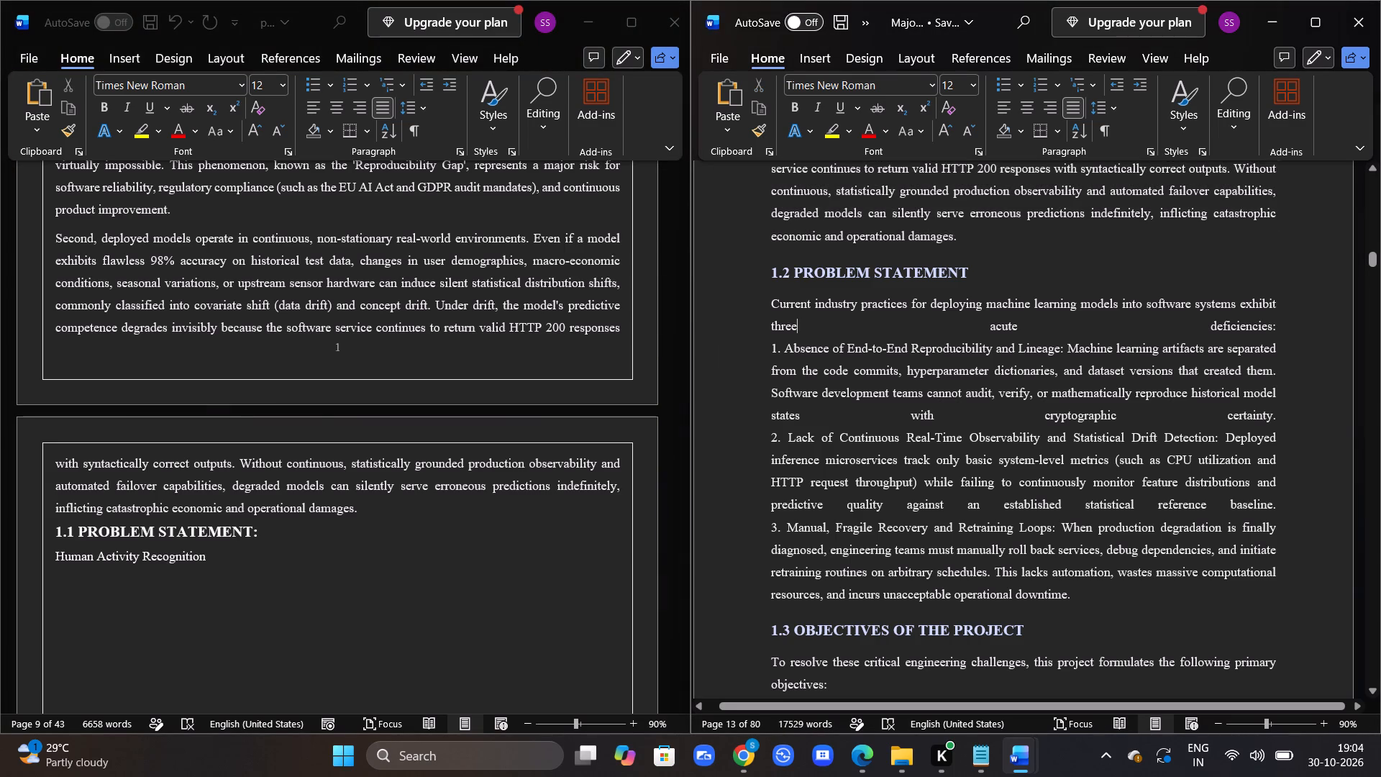
{"action": "key", "text": "Left"}
{"action": "key", "text": "shift+Down"}
{"action": "key", "text": "shift+Down"}
{"action": "key", "text": "shift+Down"}
{"action": "key", "text": "shift+Down"}
{"action": "key", "text": "shift+Down"}
{"action": "key", "text": "shift+Down"}
{"action": "key", "text": "shift+Down"}
{"action": "key", "text": "shift+Down"}
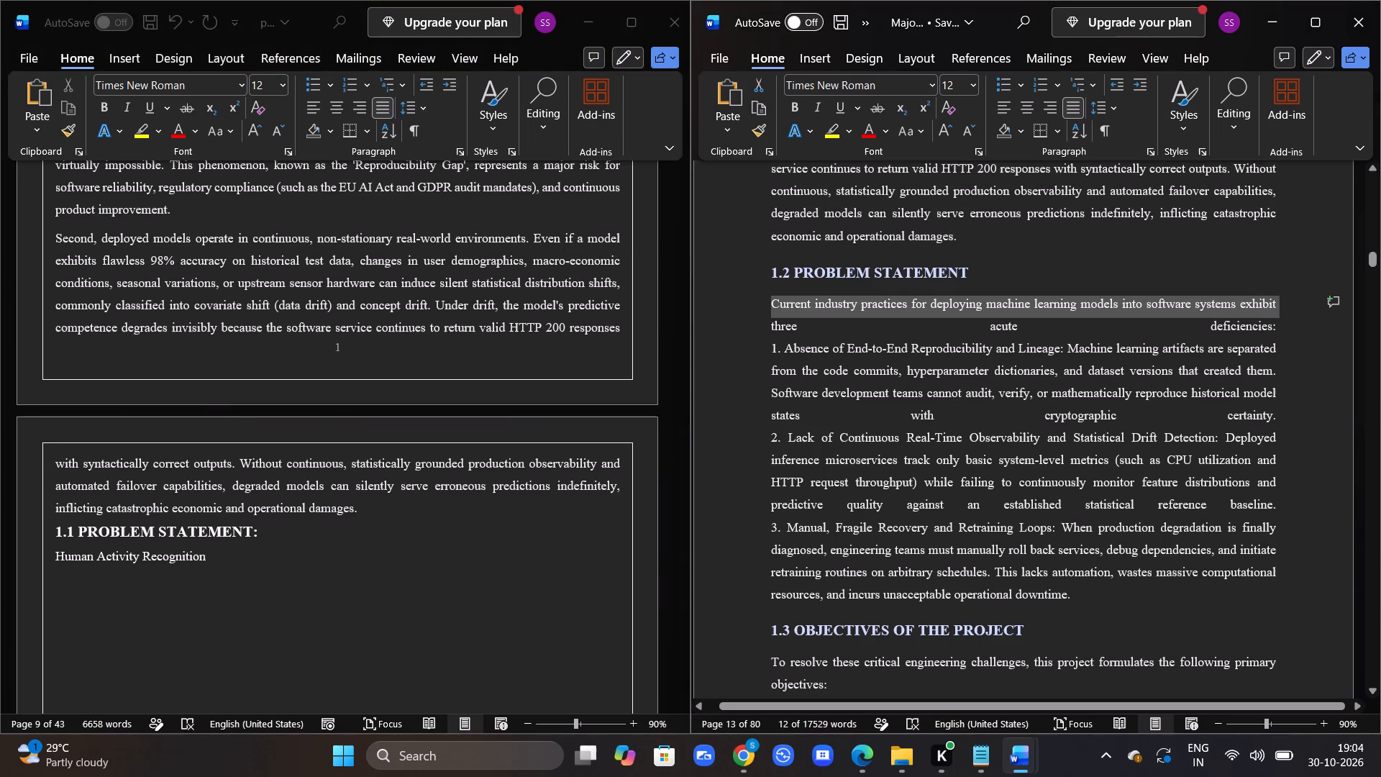
{"action": "key", "text": "shift+Down"}
{"action": "key", "text": "shift+Down"}
{"action": "key", "text": "shift+Down"}
{"action": "key", "text": "shift+Down"}
{"action": "key", "text": "shift+Down"}
{"action": "key", "text": "shift+Left"}
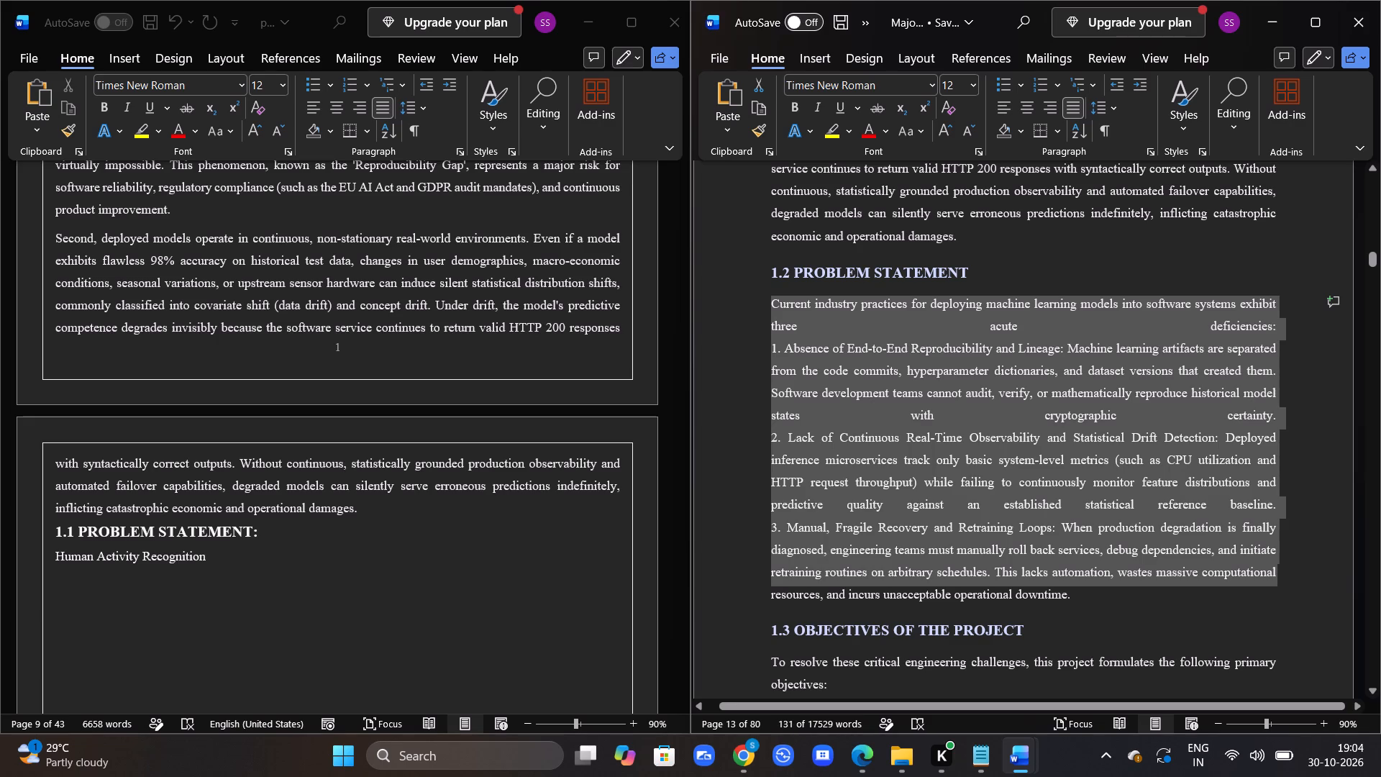
{"action": "key", "text": "shift+Down"}
{"action": "key", "text": "shift+Left"}
{"action": "key", "text": "shift+Left"}
{"action": "key", "text": "shift+Right"}
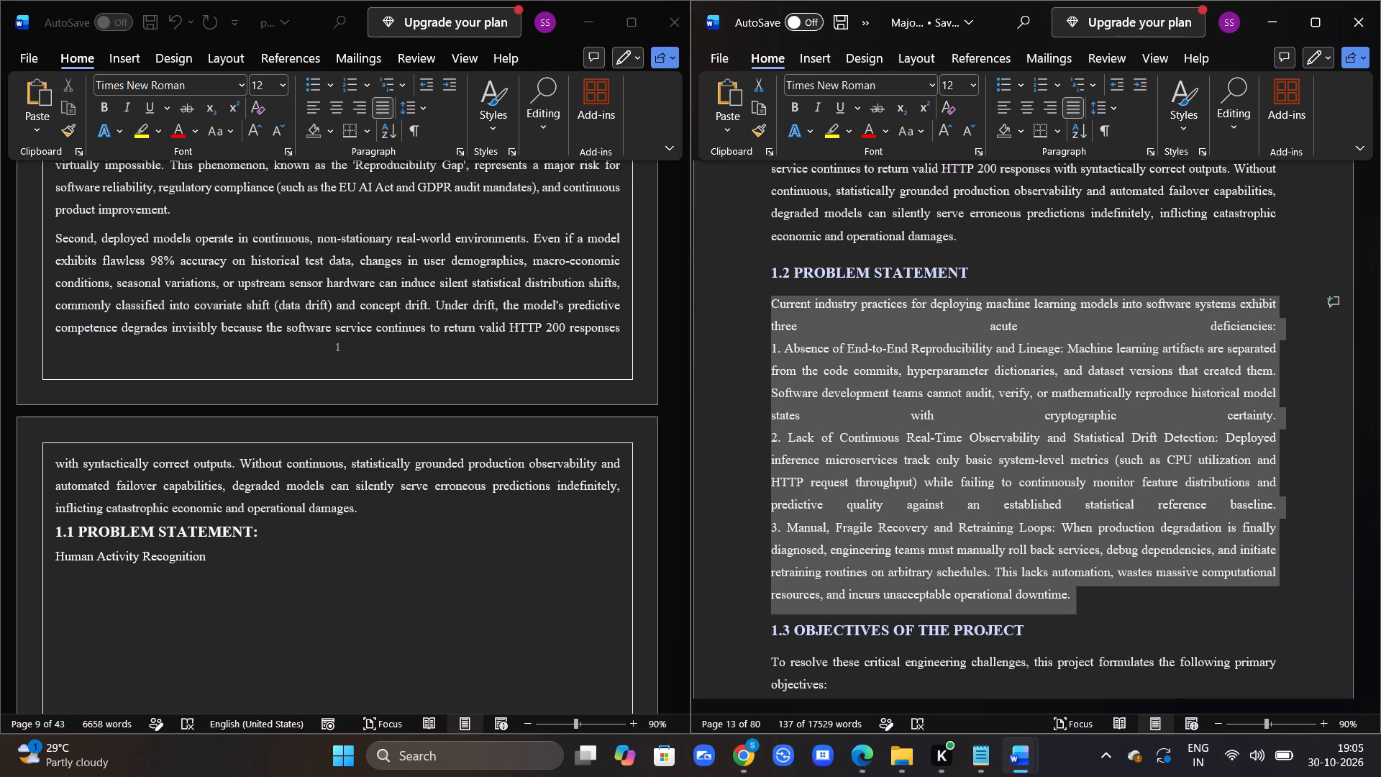
{"action": "key", "text": "shift+Left"}
{"action": "key", "text": "shift+Left"}
{"action": "key", "text": "shift+Right"}
{"action": "key", "text": "shift+Left"}
{"action": "key", "text": "ctrl+c"}
Paste the copied problem statement text on a new line below Human Activity Recognition.
{"action": "left_click", "coordinate": [240, 555]}
{"action": "key", "text": "Return"}
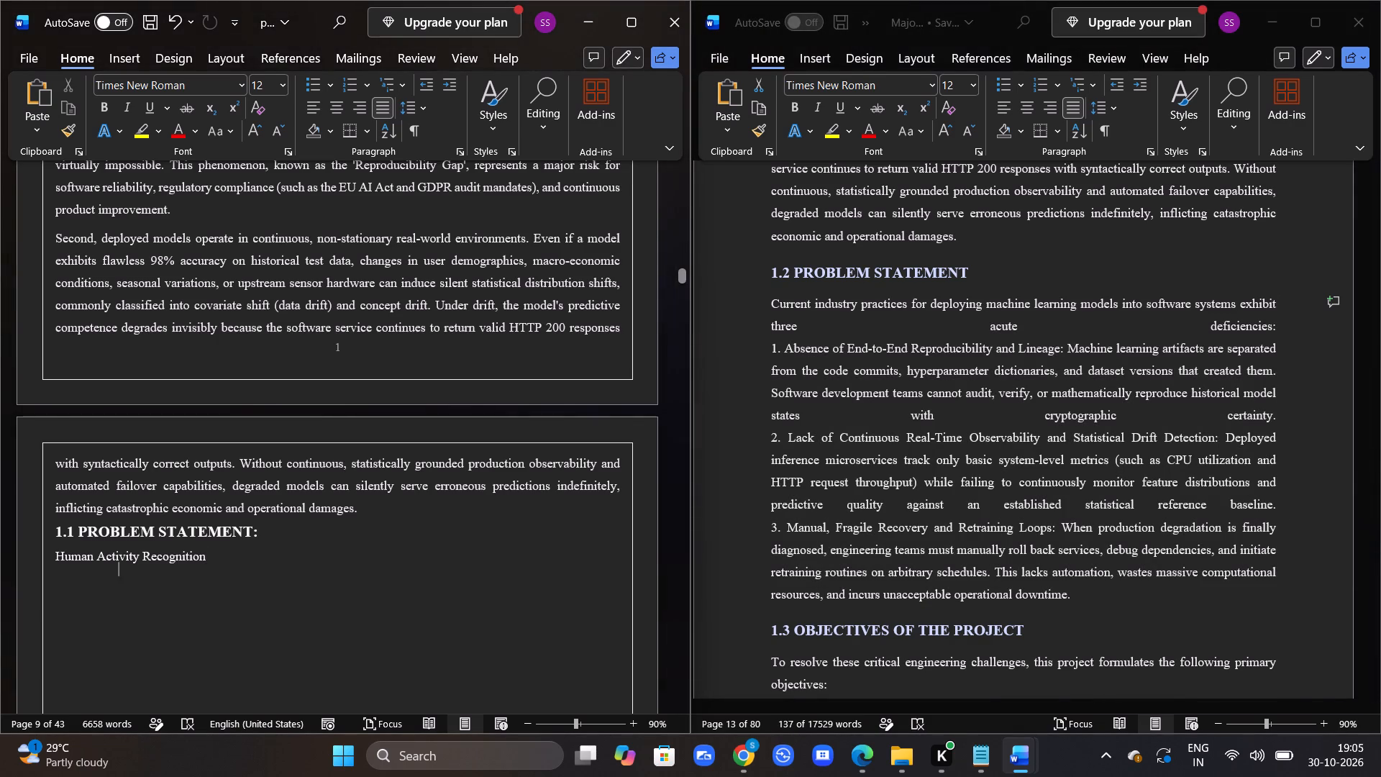
{"action": "key", "text": "ctrl+v"}
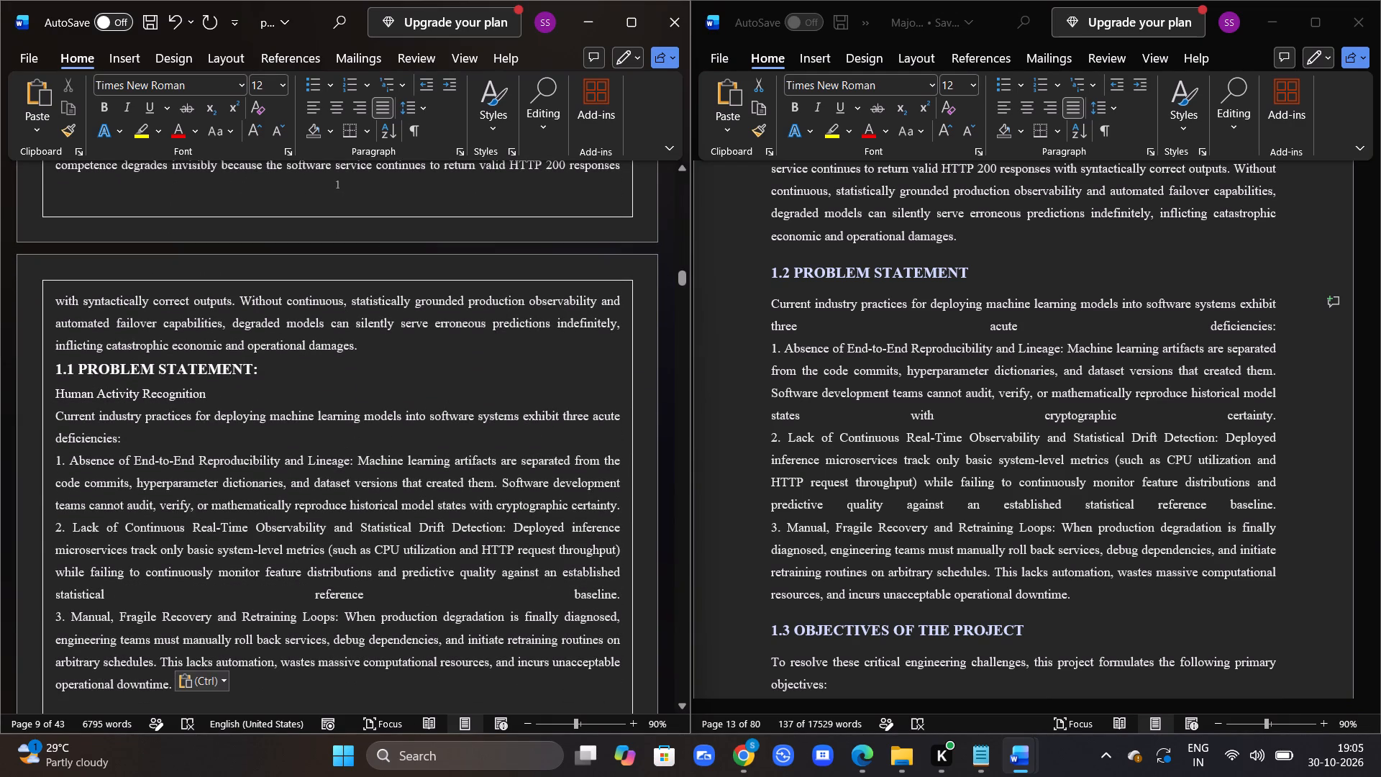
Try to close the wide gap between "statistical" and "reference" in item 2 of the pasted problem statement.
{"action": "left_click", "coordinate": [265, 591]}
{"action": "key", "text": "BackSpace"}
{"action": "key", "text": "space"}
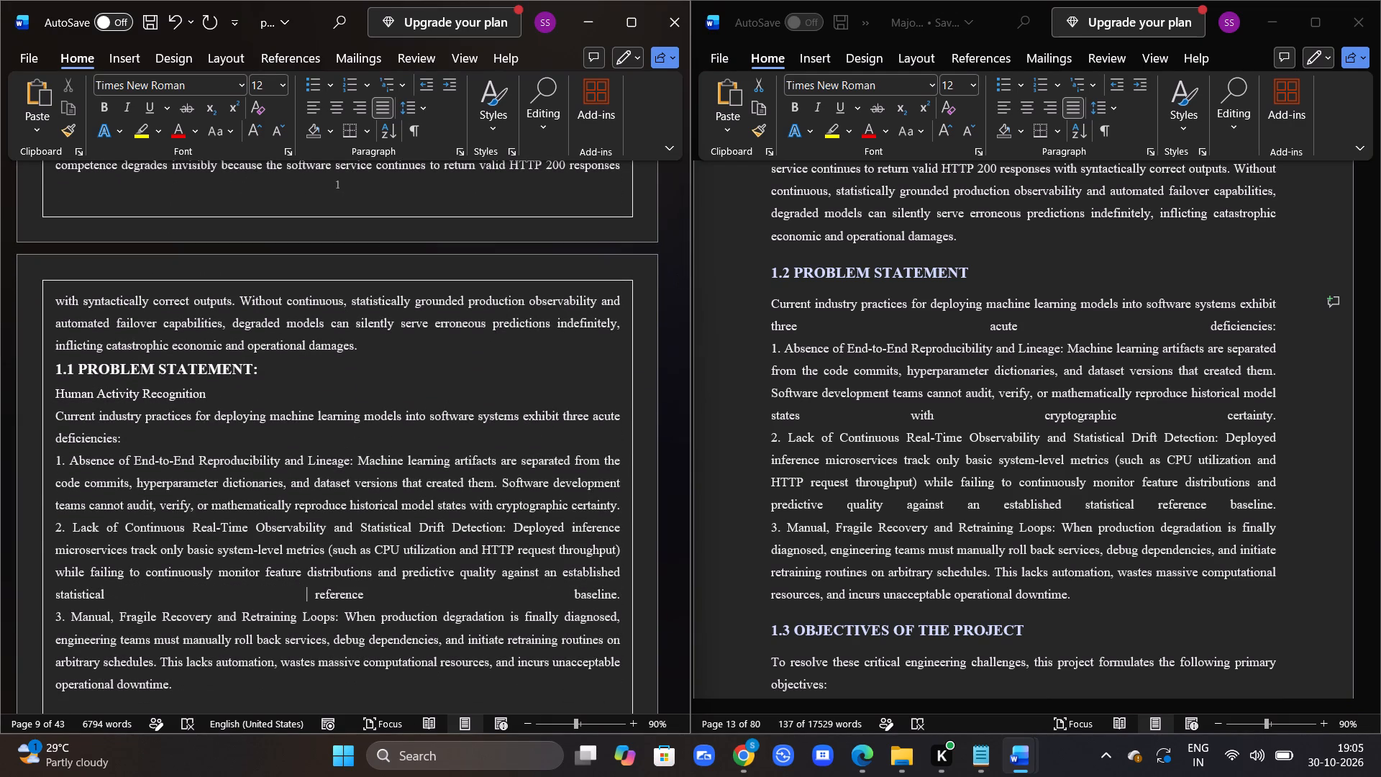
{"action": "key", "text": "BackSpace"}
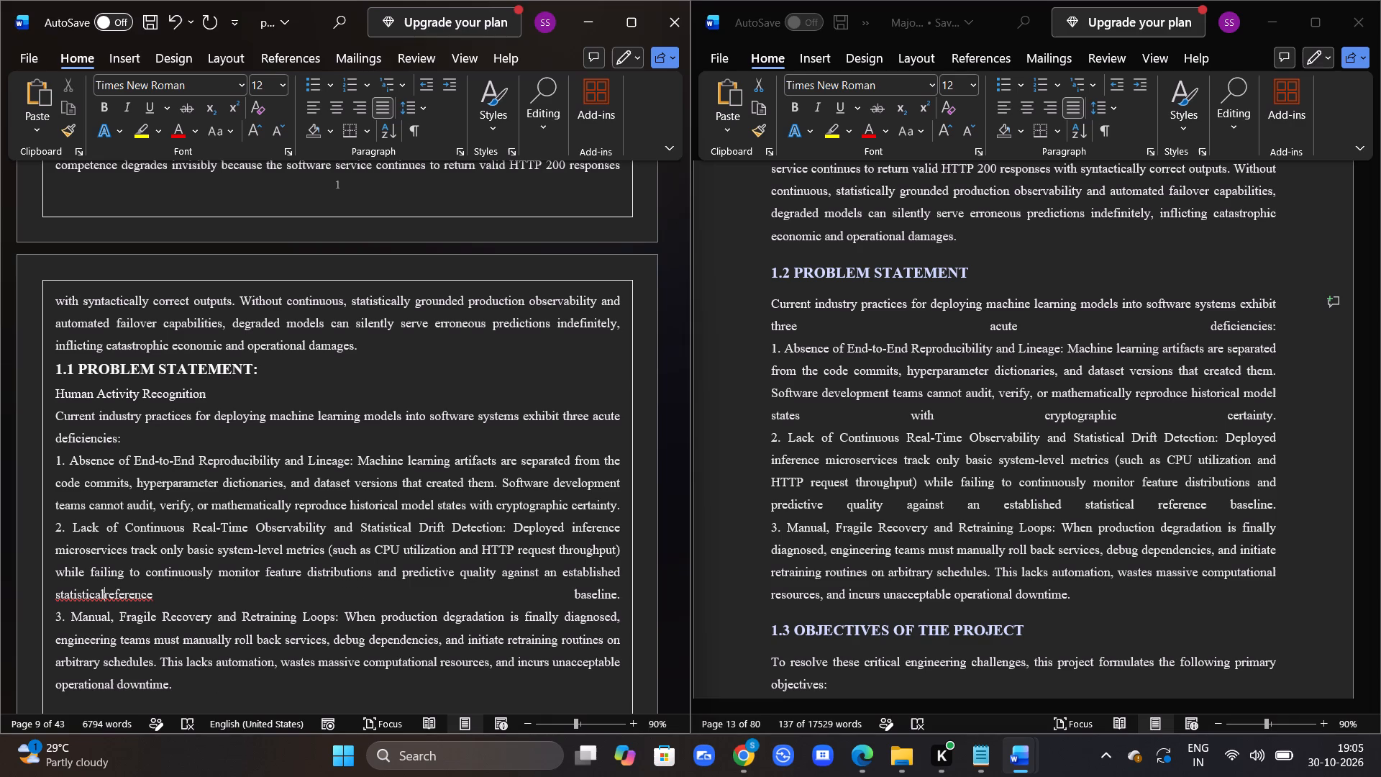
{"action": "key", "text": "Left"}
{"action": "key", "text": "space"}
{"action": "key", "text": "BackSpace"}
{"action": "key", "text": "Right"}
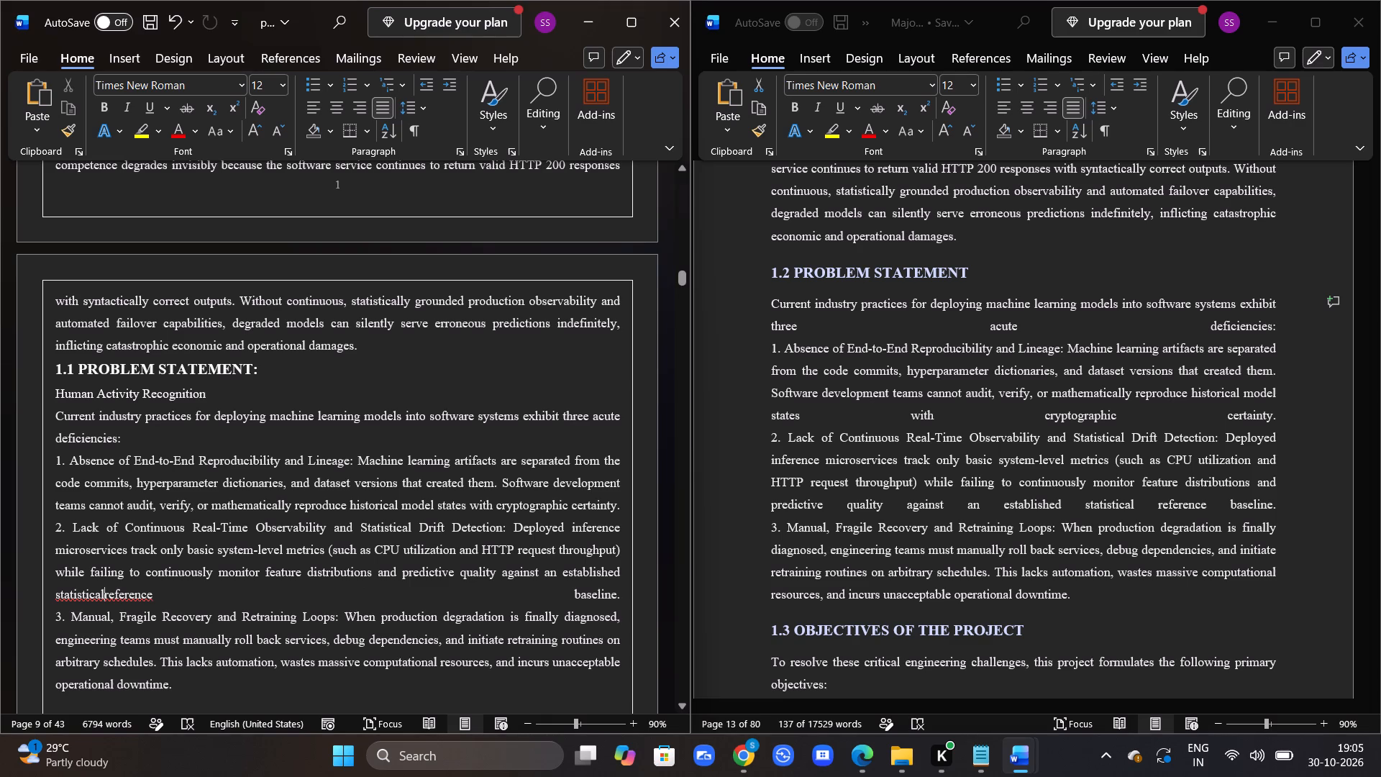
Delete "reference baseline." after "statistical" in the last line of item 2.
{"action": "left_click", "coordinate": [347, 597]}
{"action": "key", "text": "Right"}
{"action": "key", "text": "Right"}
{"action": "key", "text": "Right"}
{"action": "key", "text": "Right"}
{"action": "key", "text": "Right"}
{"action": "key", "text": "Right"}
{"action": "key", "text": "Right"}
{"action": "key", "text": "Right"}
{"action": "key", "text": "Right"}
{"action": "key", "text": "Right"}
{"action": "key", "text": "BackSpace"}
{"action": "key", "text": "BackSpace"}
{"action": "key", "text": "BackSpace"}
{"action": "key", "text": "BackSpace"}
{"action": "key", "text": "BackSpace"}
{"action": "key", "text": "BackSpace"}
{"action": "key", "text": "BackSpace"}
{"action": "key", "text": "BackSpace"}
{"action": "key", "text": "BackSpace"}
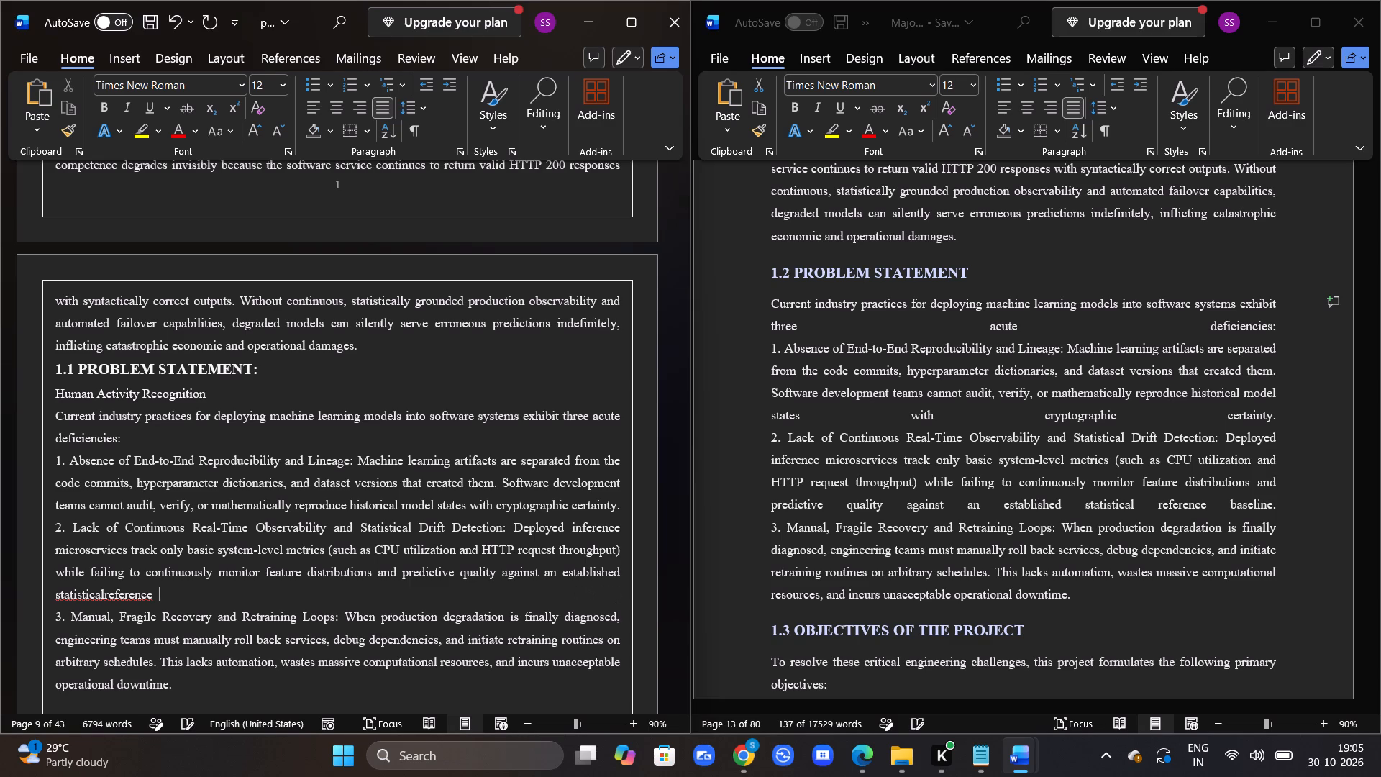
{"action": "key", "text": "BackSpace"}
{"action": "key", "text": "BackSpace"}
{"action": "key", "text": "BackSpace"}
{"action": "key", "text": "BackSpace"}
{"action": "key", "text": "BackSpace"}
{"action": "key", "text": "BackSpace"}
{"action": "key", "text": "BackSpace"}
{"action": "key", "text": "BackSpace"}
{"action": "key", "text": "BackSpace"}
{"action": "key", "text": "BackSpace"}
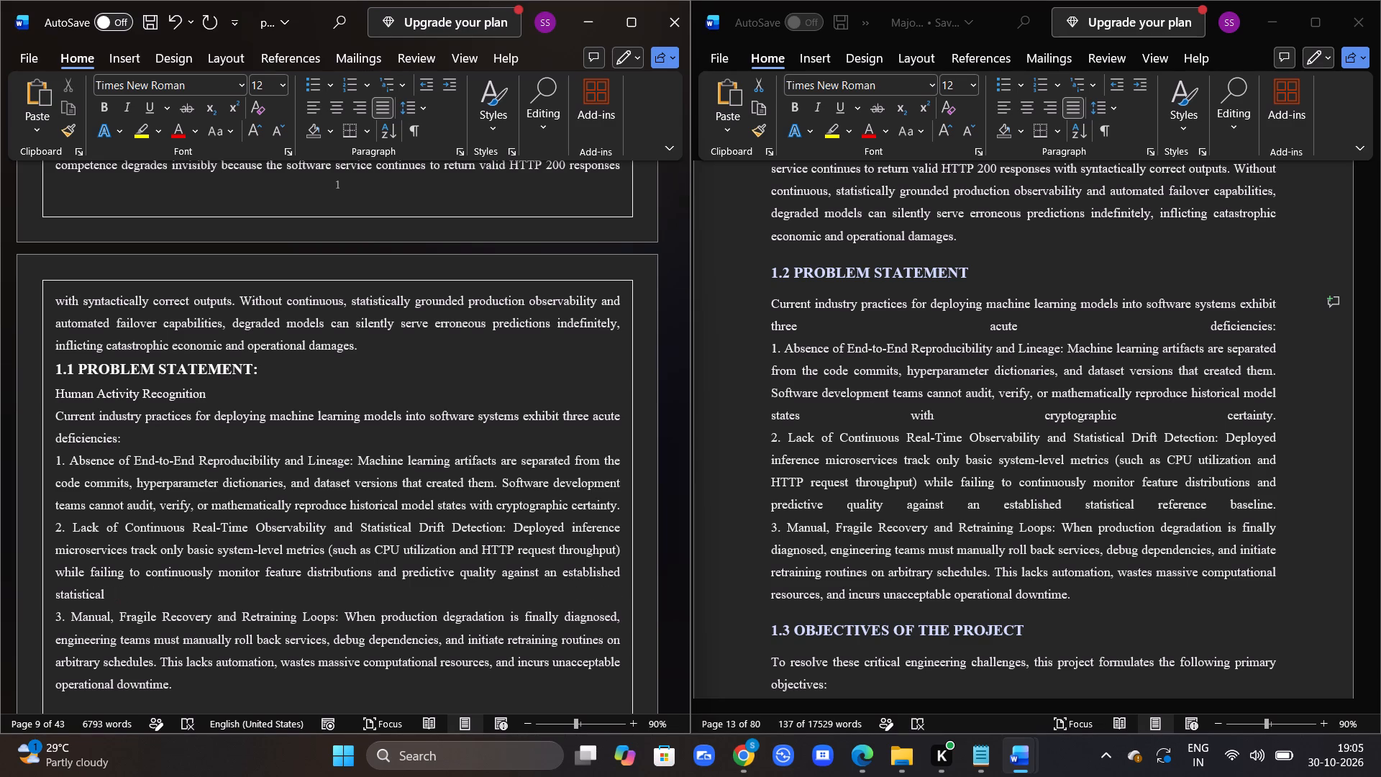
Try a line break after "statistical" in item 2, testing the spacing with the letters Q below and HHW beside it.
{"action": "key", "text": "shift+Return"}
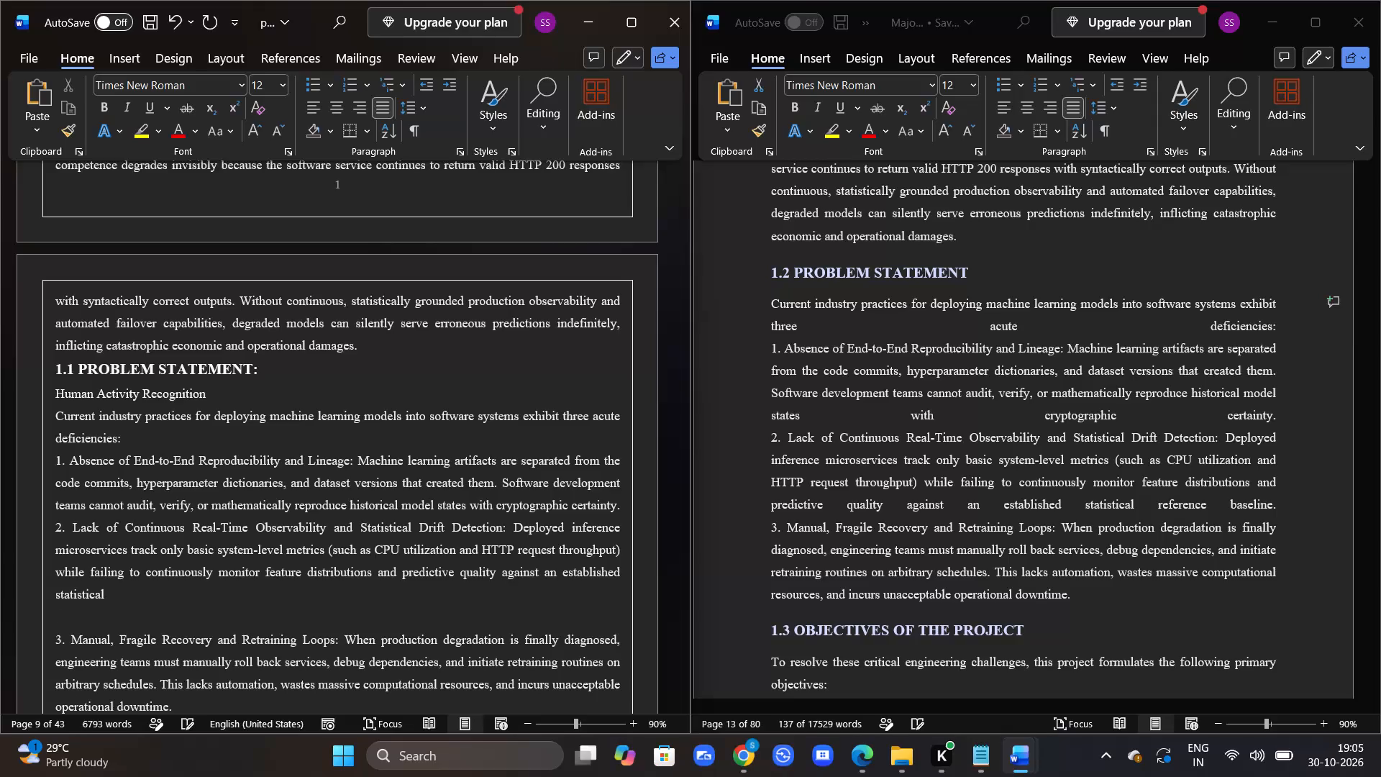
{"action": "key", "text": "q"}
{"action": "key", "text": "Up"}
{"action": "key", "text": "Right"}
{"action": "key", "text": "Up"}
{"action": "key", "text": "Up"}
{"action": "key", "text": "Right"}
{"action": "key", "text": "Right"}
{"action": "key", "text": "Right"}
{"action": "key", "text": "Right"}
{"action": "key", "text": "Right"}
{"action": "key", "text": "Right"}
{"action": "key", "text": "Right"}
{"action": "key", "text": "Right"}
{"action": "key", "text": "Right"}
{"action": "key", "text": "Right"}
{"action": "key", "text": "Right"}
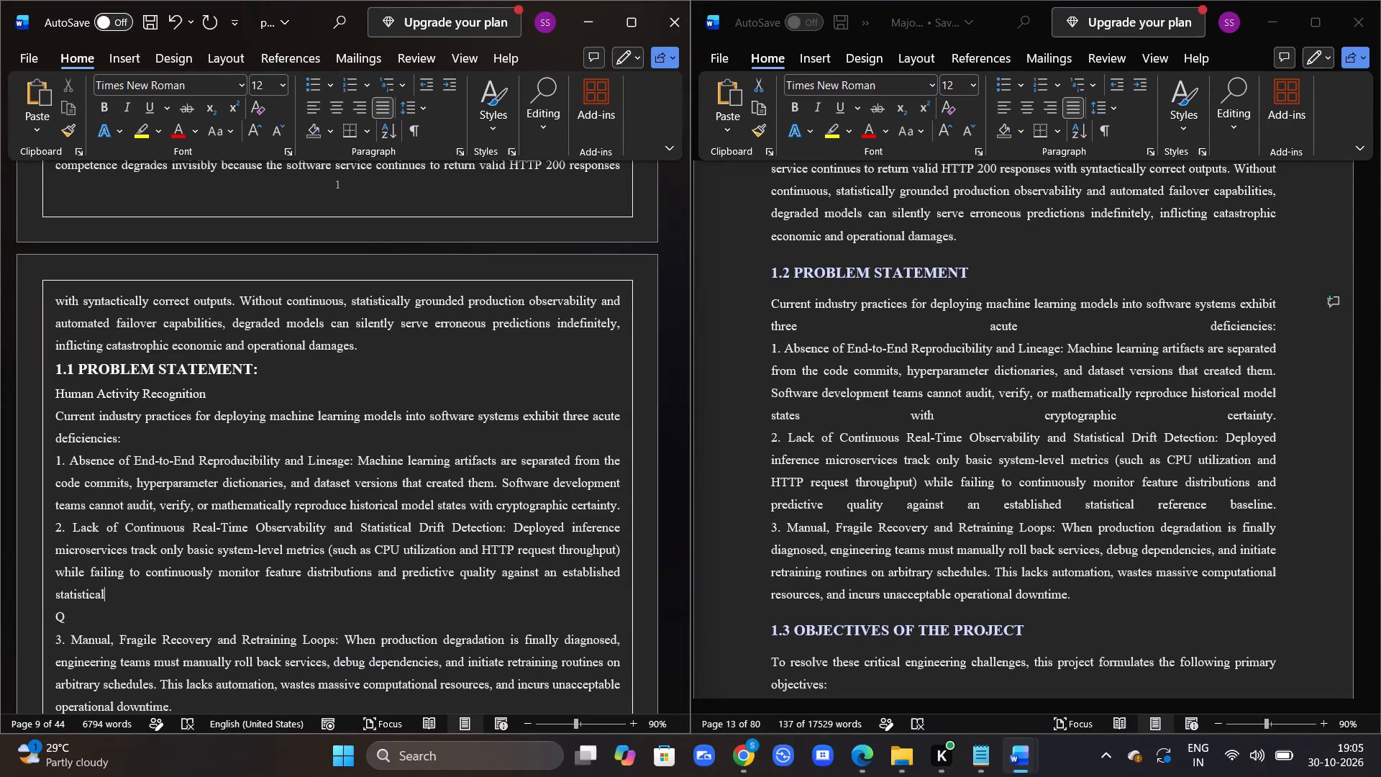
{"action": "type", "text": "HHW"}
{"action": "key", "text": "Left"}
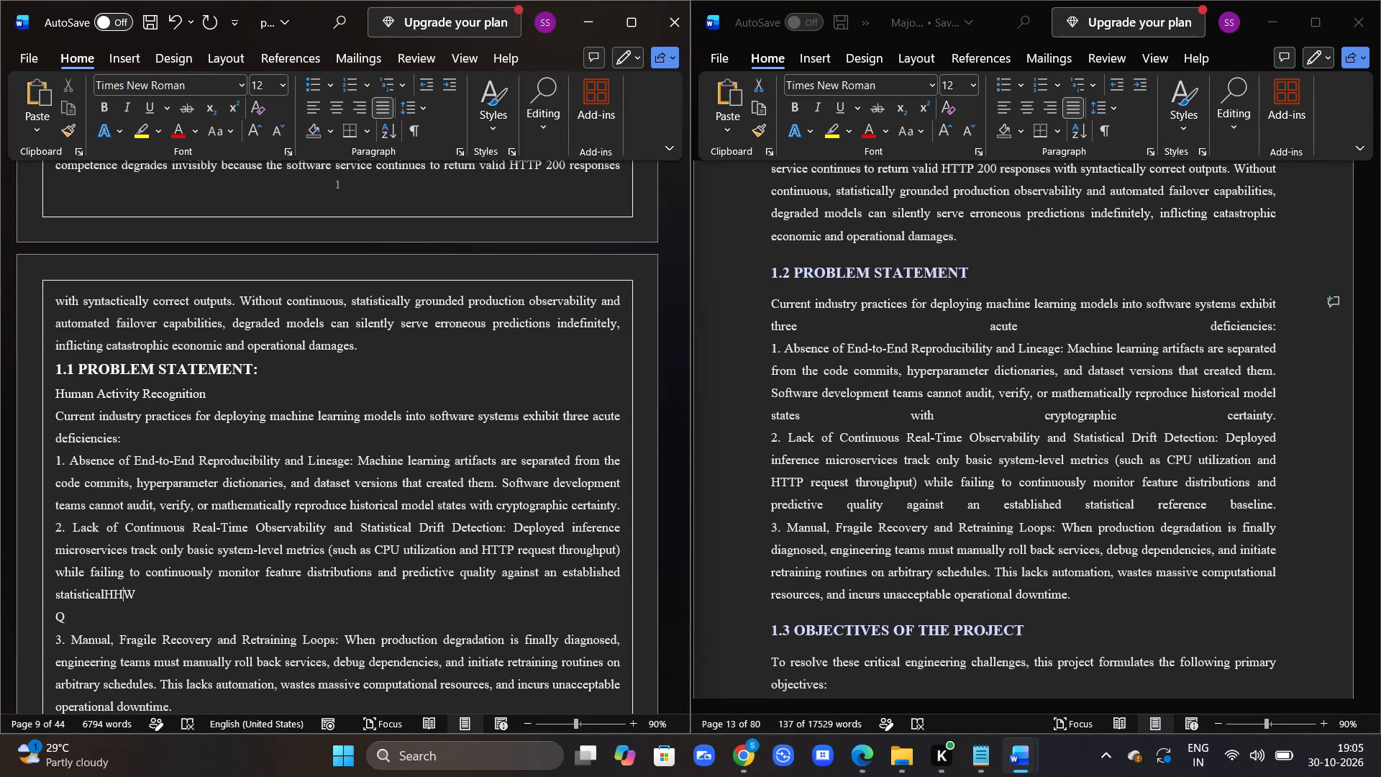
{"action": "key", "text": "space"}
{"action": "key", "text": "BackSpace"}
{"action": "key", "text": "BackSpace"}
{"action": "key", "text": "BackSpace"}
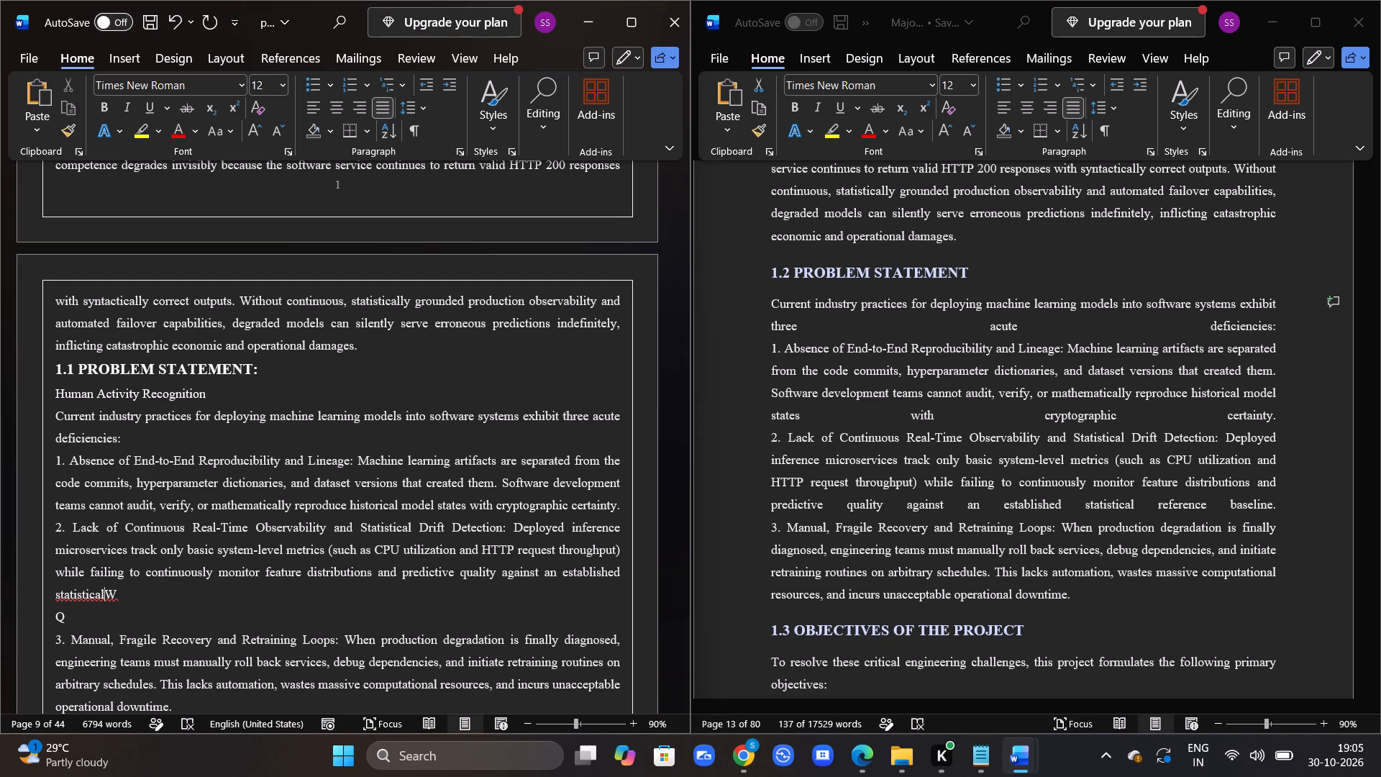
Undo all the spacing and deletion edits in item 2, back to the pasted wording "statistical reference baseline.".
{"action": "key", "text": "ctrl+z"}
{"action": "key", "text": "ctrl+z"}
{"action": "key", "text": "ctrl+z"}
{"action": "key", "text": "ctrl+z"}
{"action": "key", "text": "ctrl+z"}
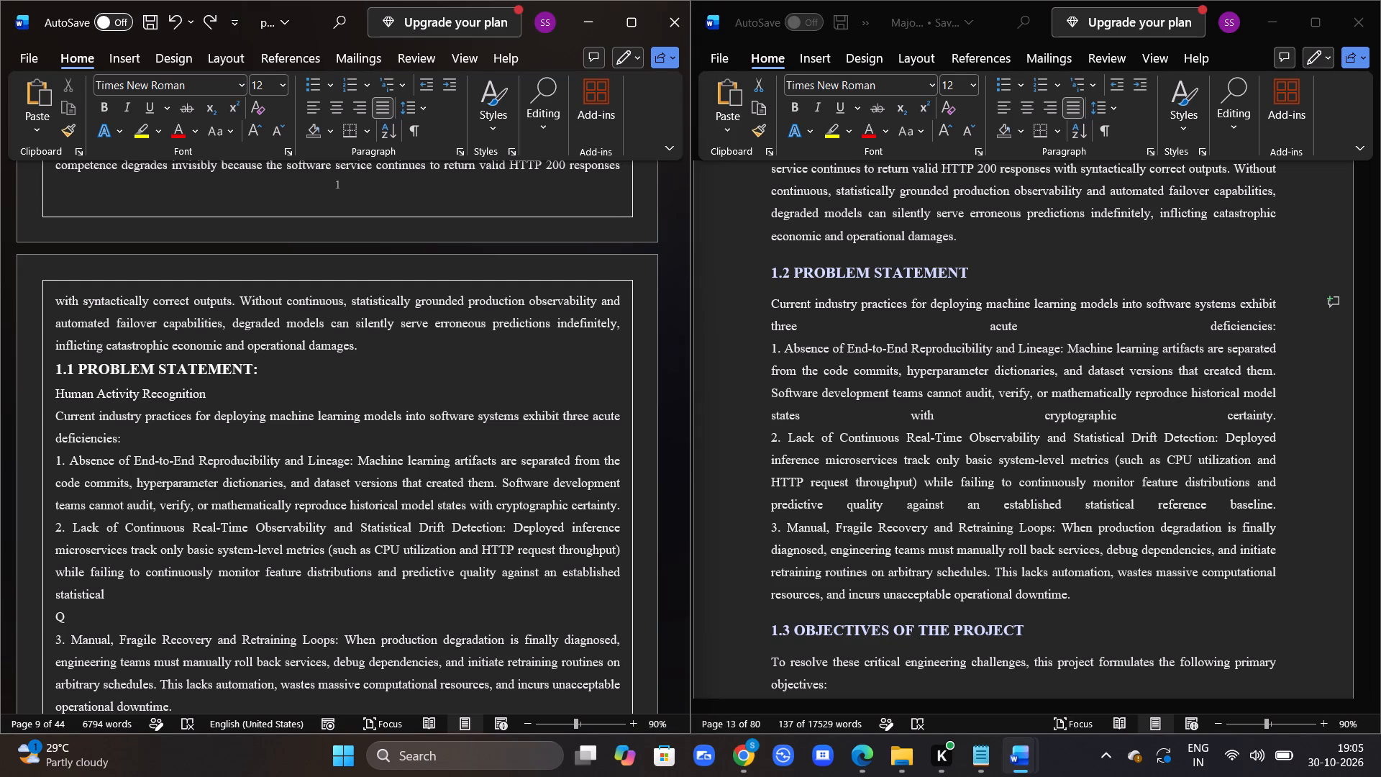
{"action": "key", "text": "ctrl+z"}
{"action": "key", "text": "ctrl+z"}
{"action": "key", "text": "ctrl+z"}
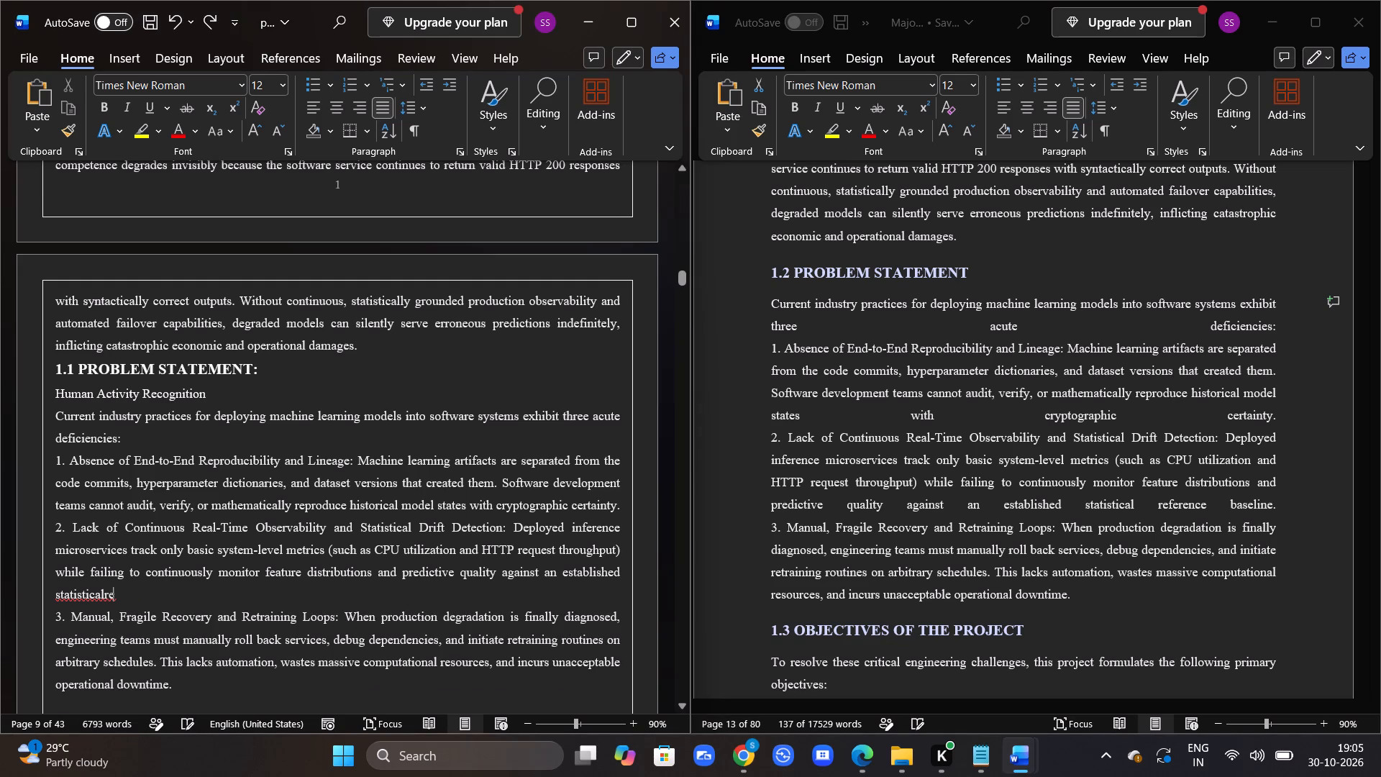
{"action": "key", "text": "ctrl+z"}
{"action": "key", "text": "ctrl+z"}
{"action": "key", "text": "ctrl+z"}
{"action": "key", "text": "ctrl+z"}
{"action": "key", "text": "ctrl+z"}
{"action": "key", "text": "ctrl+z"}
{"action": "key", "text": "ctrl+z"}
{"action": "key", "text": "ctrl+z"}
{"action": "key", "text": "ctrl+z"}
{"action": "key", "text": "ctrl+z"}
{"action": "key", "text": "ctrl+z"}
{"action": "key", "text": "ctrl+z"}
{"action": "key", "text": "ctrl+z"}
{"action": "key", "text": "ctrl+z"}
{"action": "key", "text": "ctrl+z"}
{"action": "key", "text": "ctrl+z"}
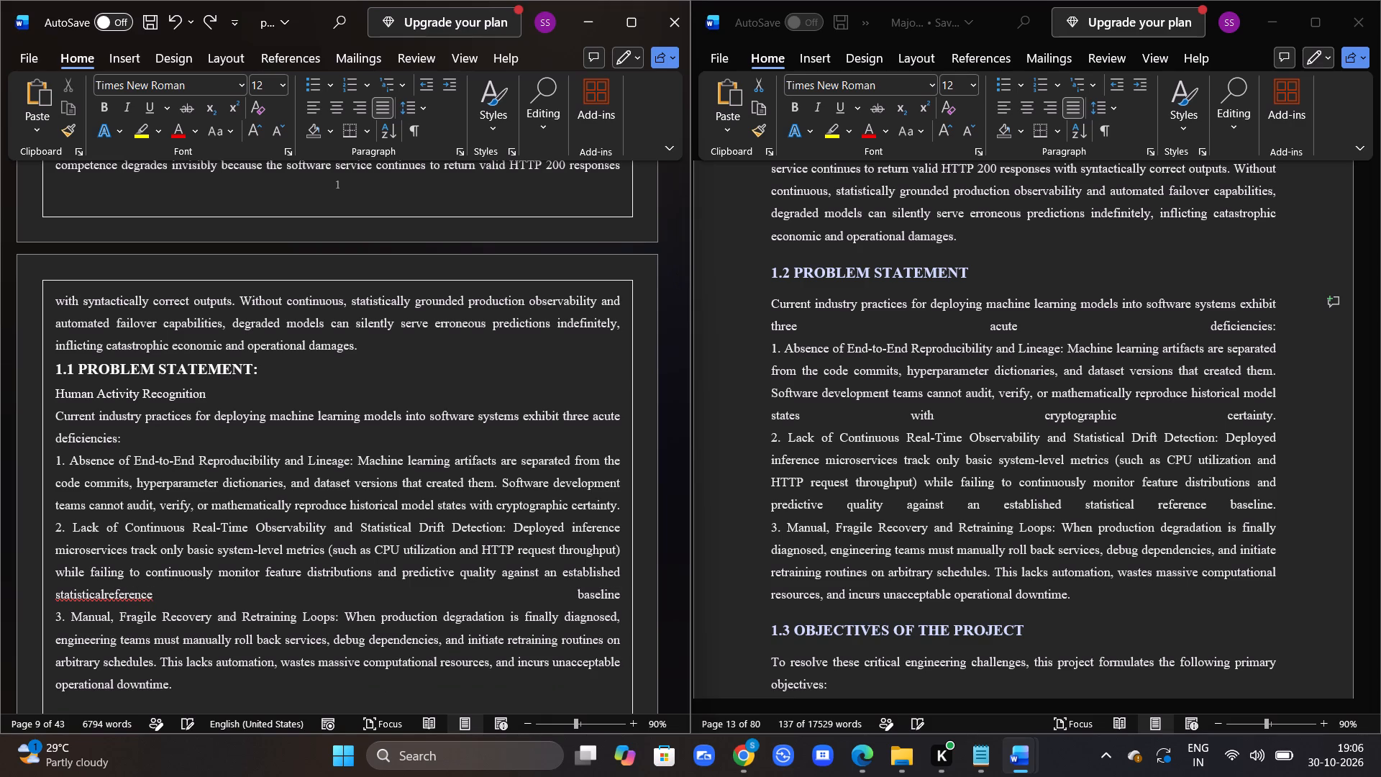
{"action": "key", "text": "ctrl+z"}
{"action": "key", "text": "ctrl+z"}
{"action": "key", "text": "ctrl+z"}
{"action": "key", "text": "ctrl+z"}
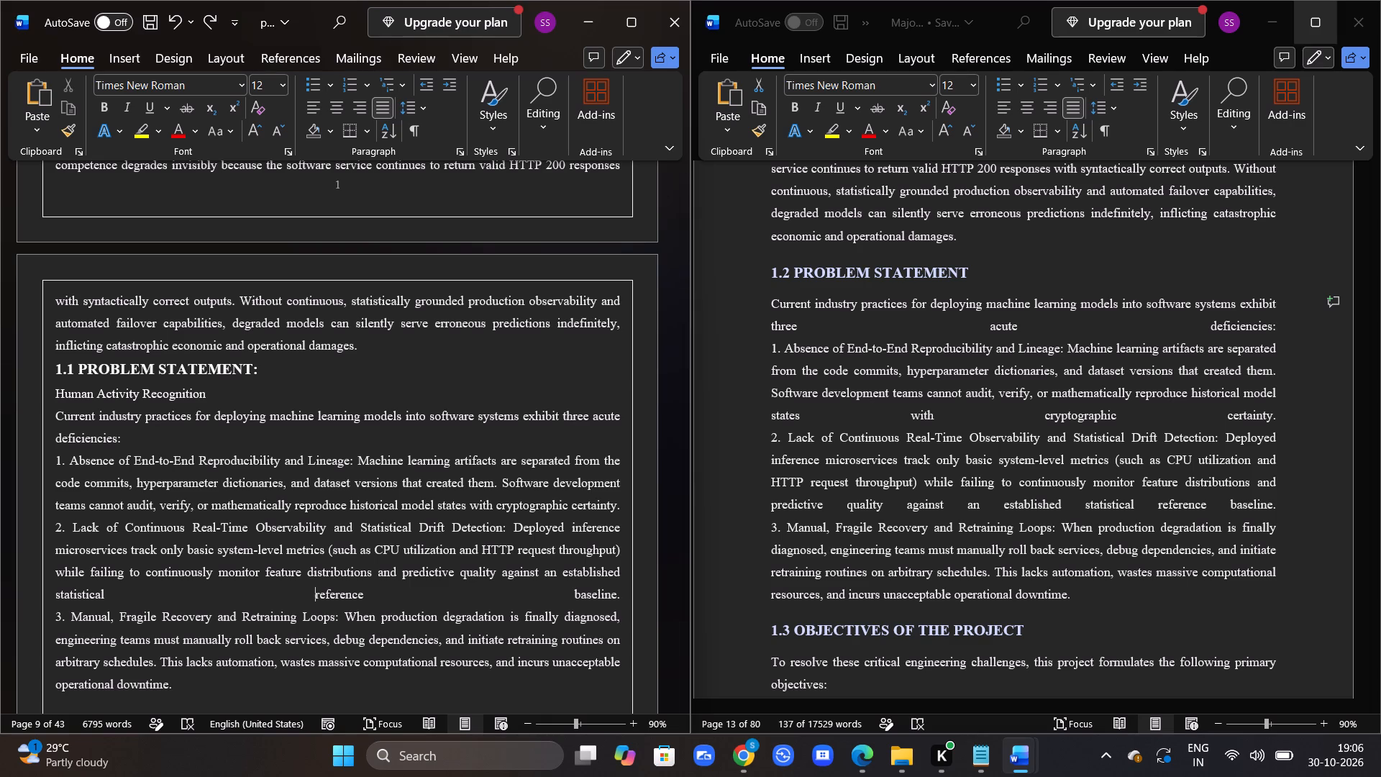
Save the project report with the pasted problem statement text in place.
{"action": "scroll", "coordinate": [995, 257], "scroll_direction": "down", "scroll_amount": 1}
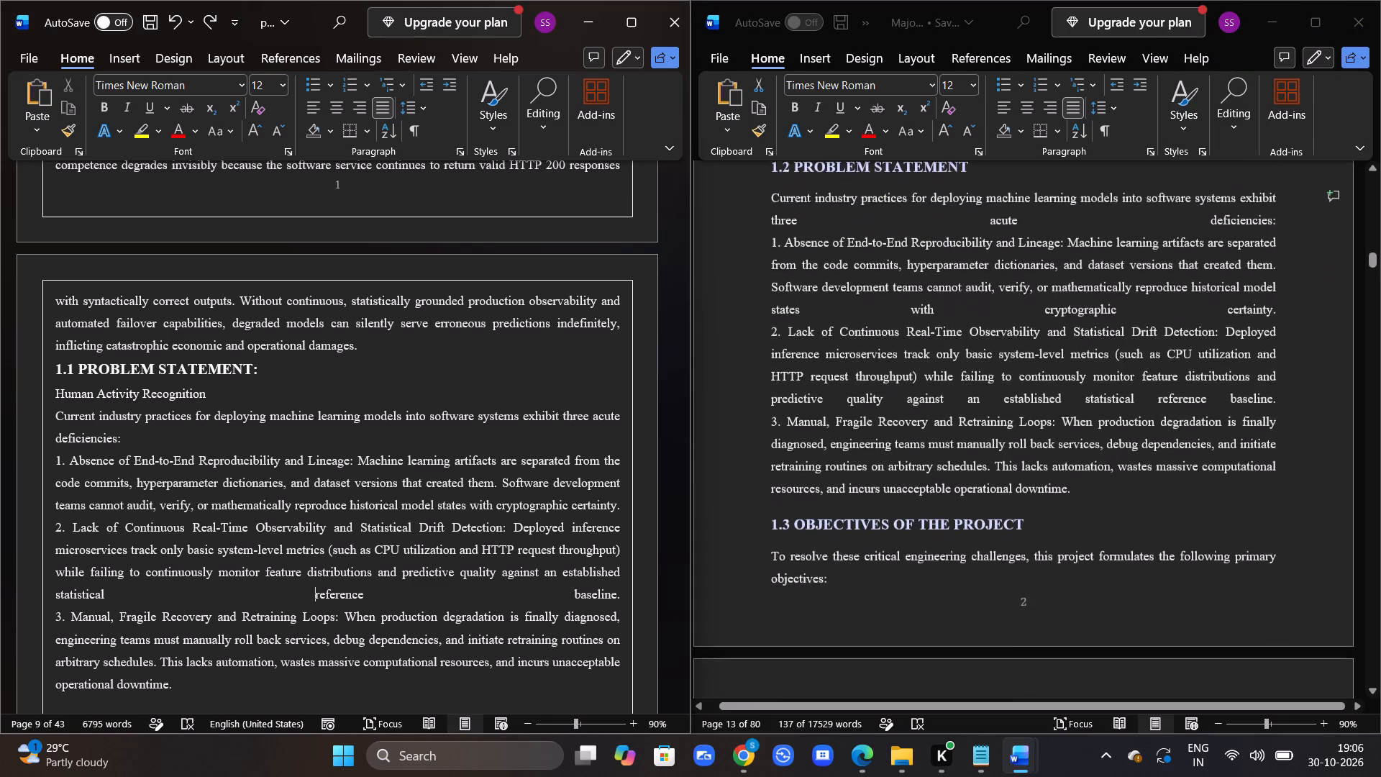
{"action": "scroll", "coordinate": [995, 257], "scroll_direction": "down", "scroll_amount": 1}
{"action": "scroll", "coordinate": [528, 400], "scroll_direction": "down", "scroll_amount": 2}
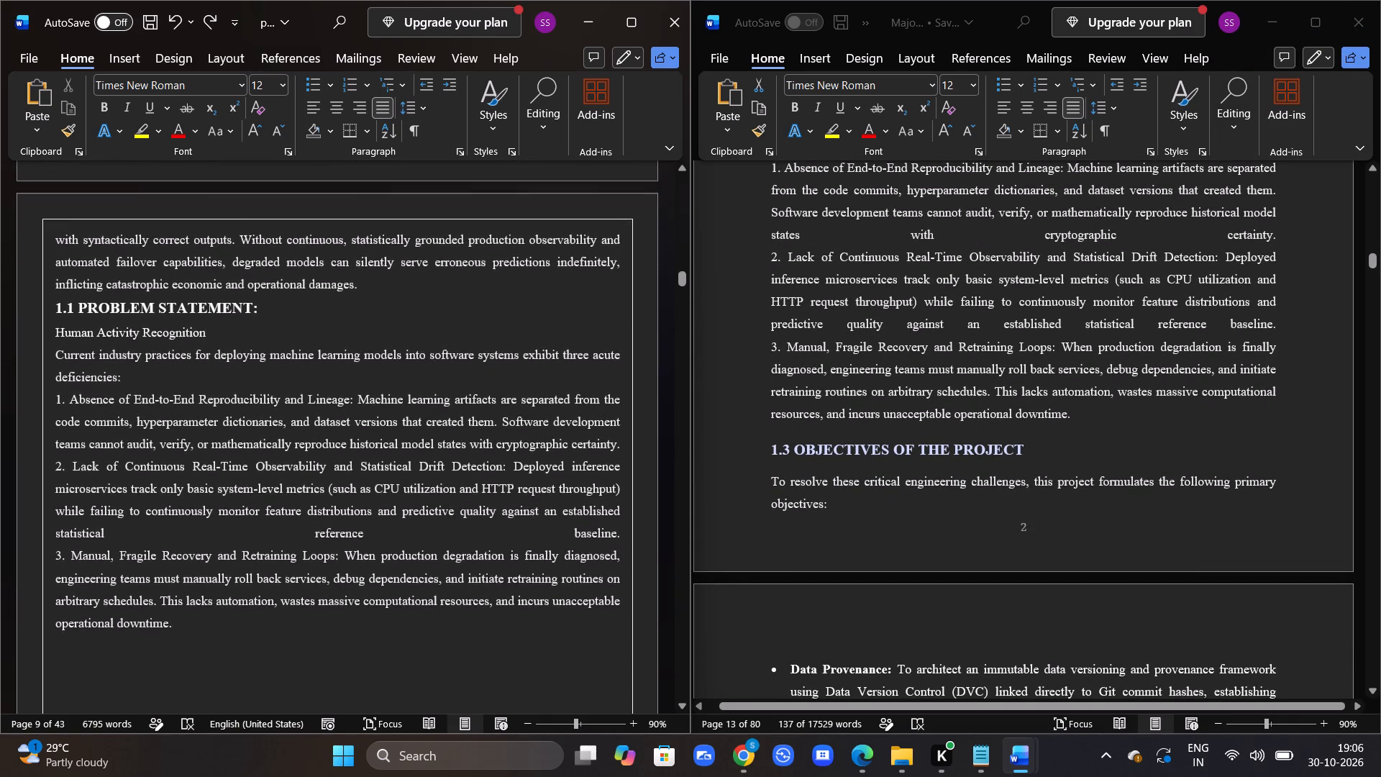
{"action": "scroll", "coordinate": [528, 400], "scroll_direction": "down", "scroll_amount": 2}
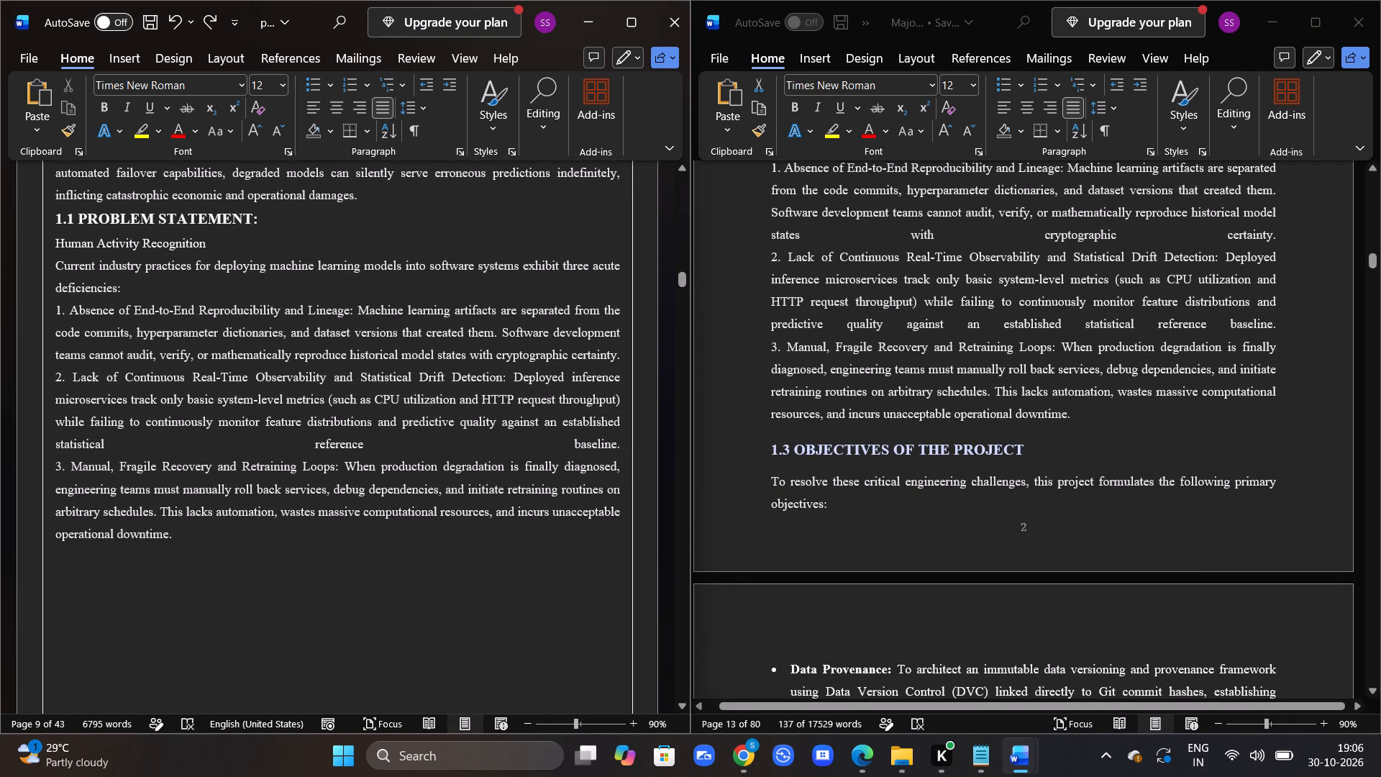
{"action": "scroll", "coordinate": [528, 400], "scroll_direction": "up", "scroll_amount": 1}
{"action": "key", "text": "ctrl+s"}
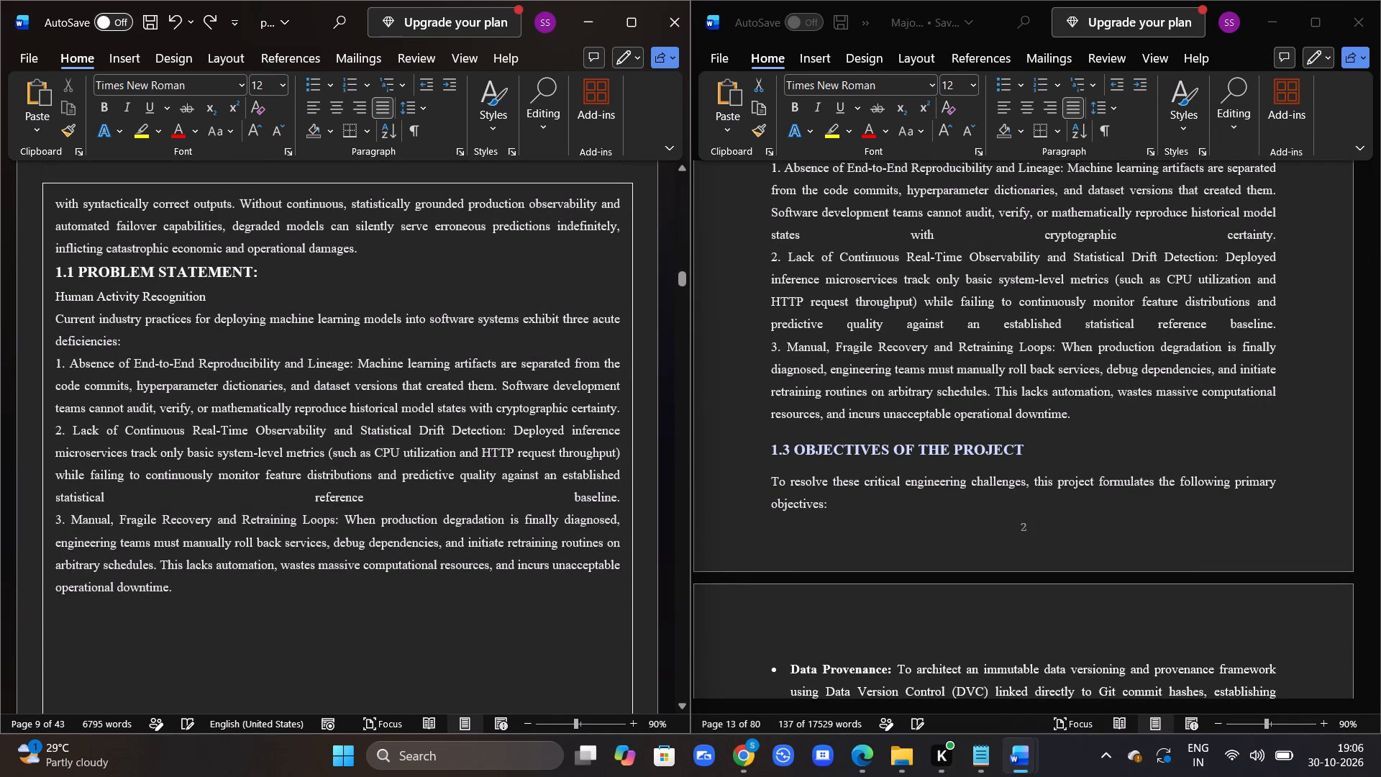
{"action": "left_click", "coordinate": [488, 392]}
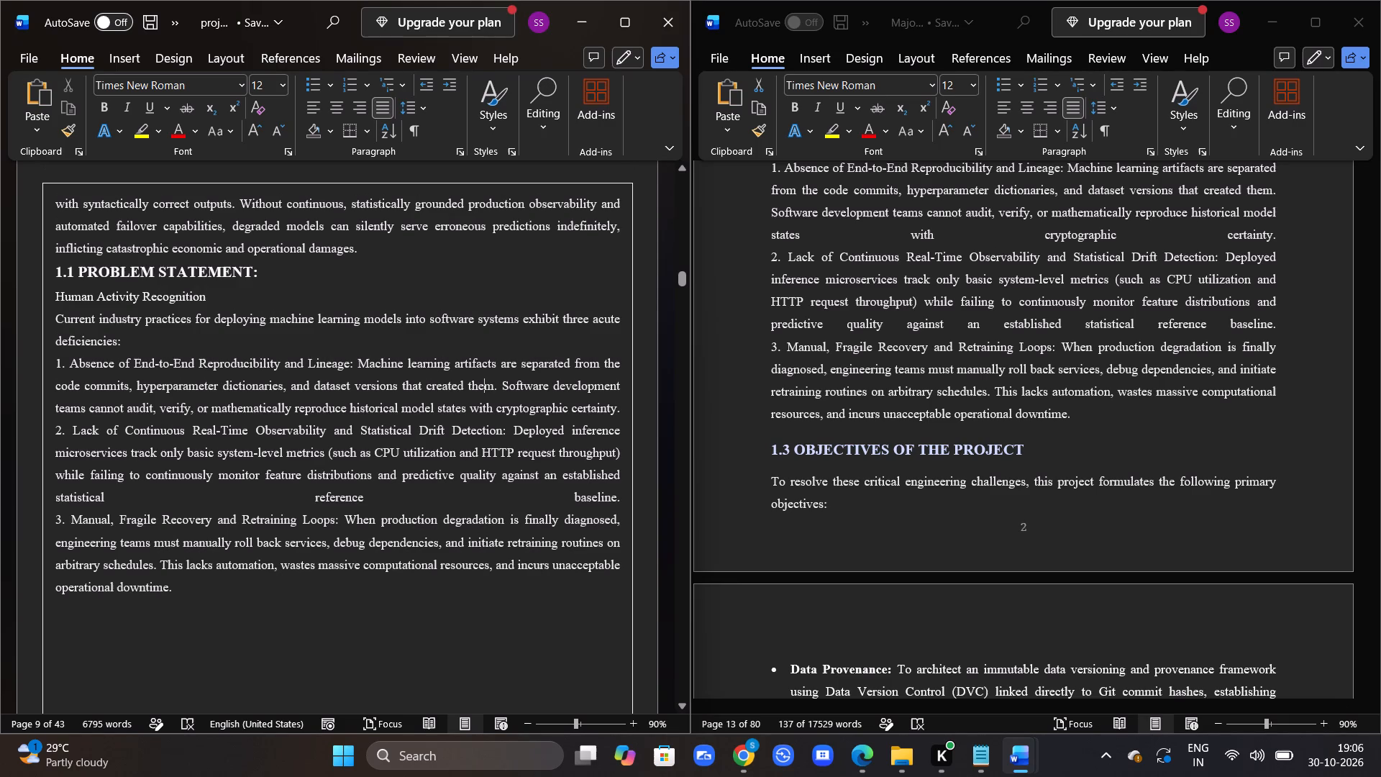
{"action": "left_click", "coordinate": [488, 392]}
{"action": "key", "text": "ctrl+s"}
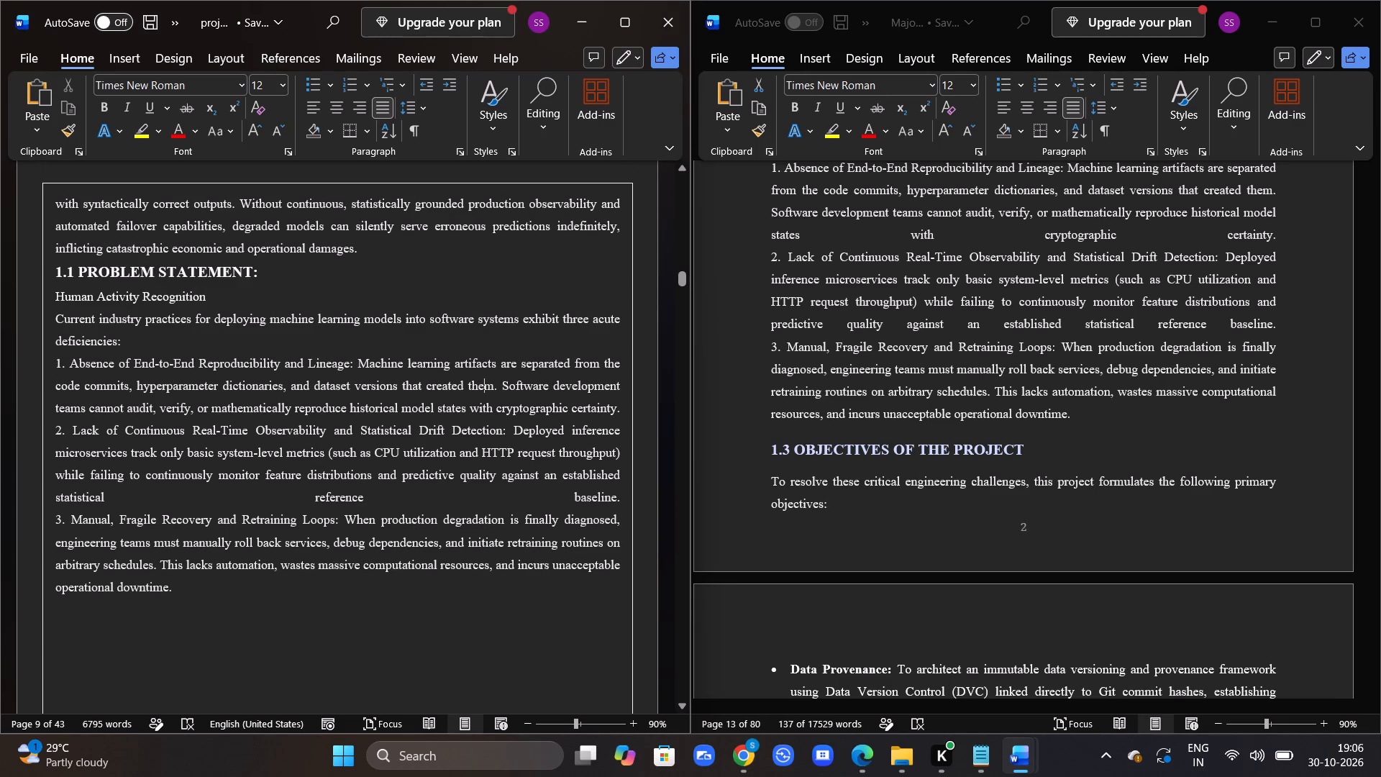
{"action": "key", "text": "ctrl+s"}
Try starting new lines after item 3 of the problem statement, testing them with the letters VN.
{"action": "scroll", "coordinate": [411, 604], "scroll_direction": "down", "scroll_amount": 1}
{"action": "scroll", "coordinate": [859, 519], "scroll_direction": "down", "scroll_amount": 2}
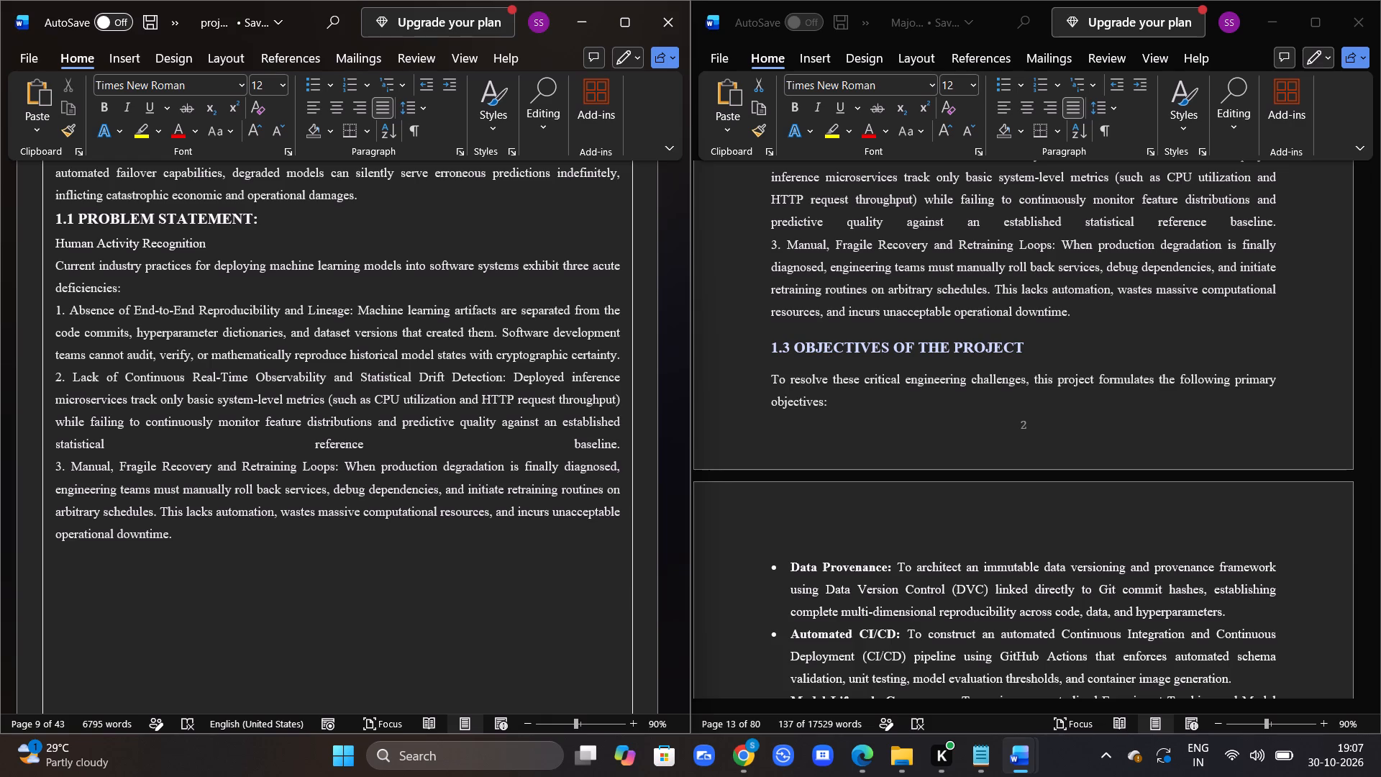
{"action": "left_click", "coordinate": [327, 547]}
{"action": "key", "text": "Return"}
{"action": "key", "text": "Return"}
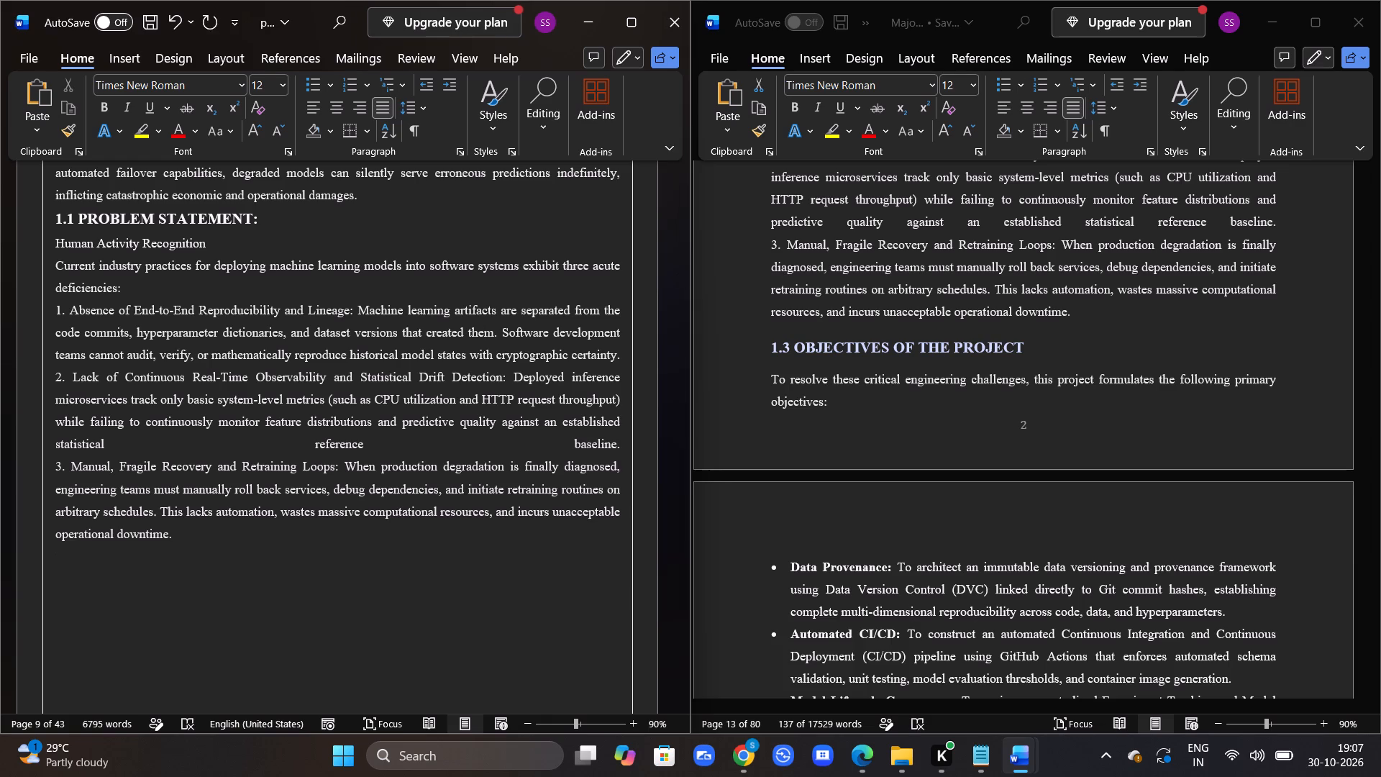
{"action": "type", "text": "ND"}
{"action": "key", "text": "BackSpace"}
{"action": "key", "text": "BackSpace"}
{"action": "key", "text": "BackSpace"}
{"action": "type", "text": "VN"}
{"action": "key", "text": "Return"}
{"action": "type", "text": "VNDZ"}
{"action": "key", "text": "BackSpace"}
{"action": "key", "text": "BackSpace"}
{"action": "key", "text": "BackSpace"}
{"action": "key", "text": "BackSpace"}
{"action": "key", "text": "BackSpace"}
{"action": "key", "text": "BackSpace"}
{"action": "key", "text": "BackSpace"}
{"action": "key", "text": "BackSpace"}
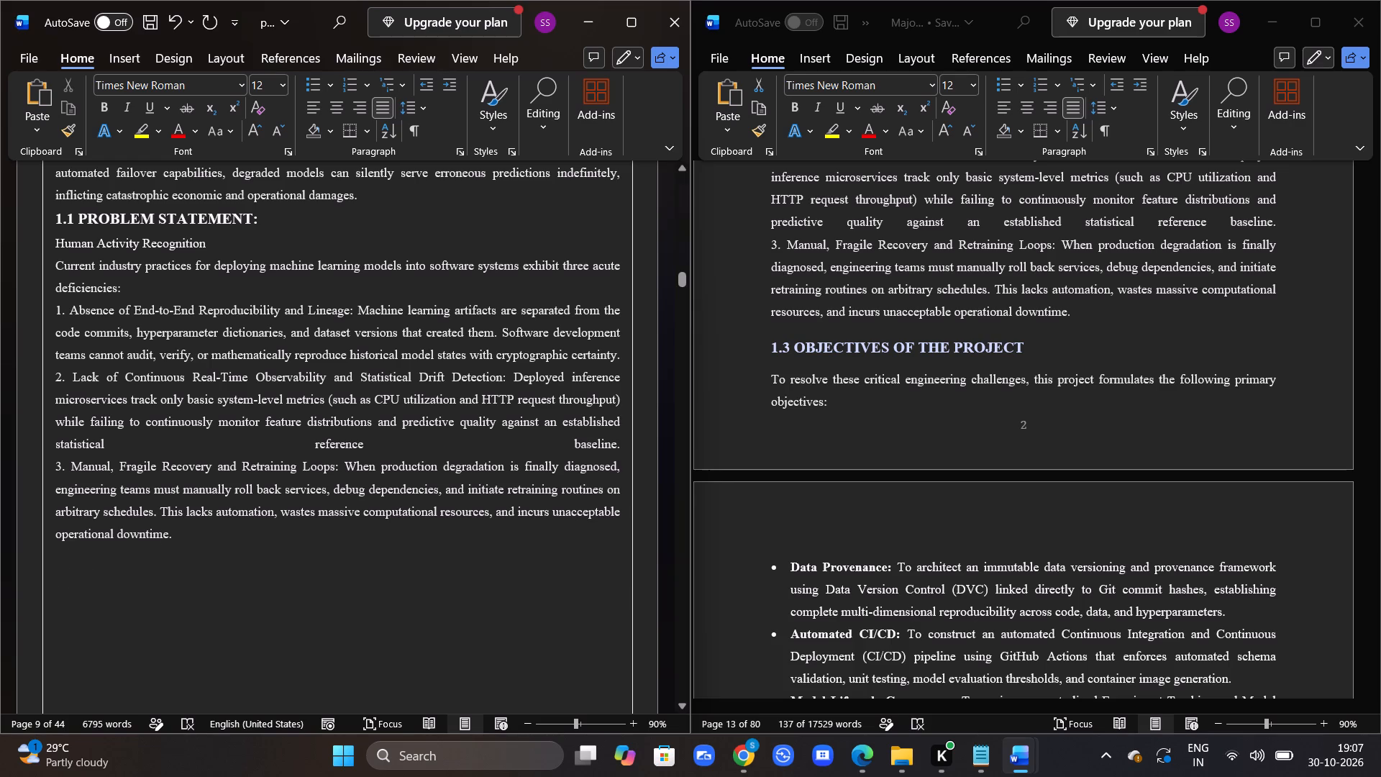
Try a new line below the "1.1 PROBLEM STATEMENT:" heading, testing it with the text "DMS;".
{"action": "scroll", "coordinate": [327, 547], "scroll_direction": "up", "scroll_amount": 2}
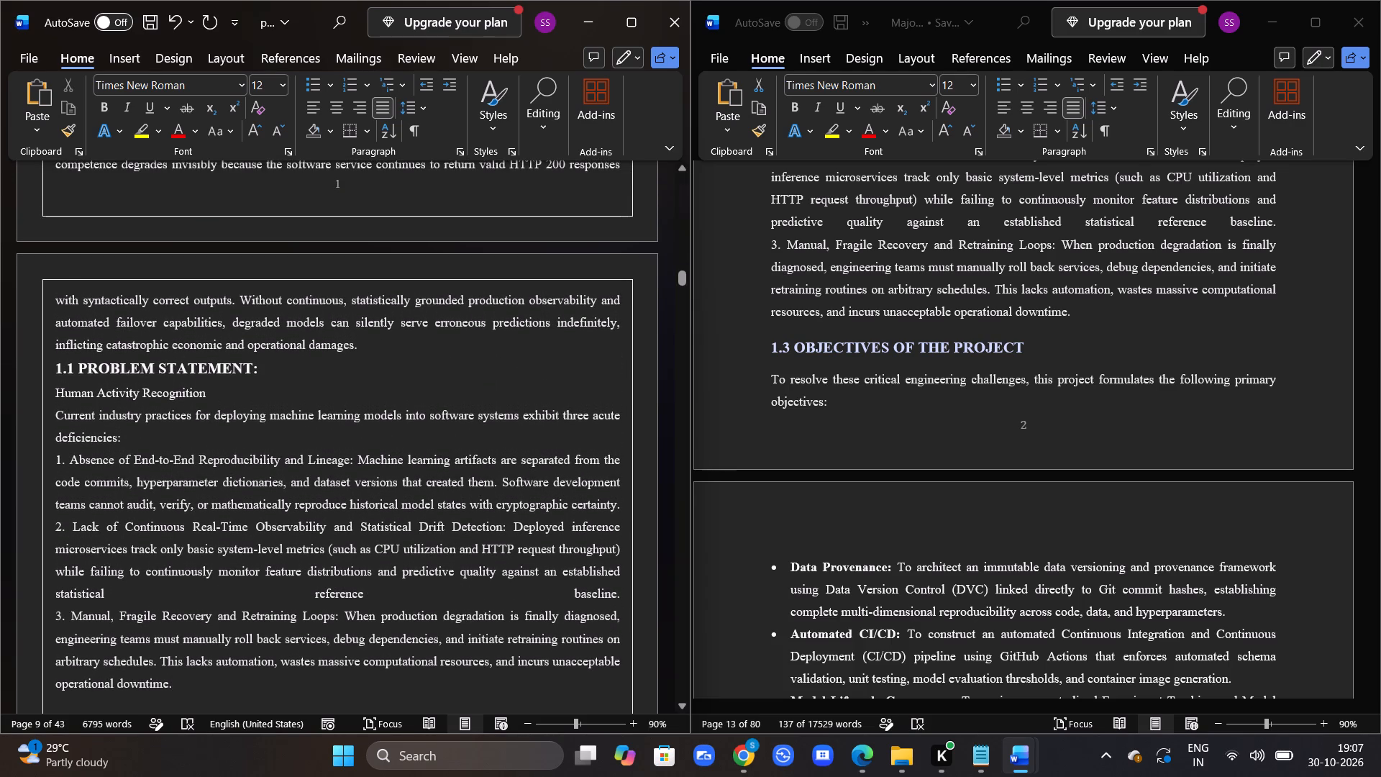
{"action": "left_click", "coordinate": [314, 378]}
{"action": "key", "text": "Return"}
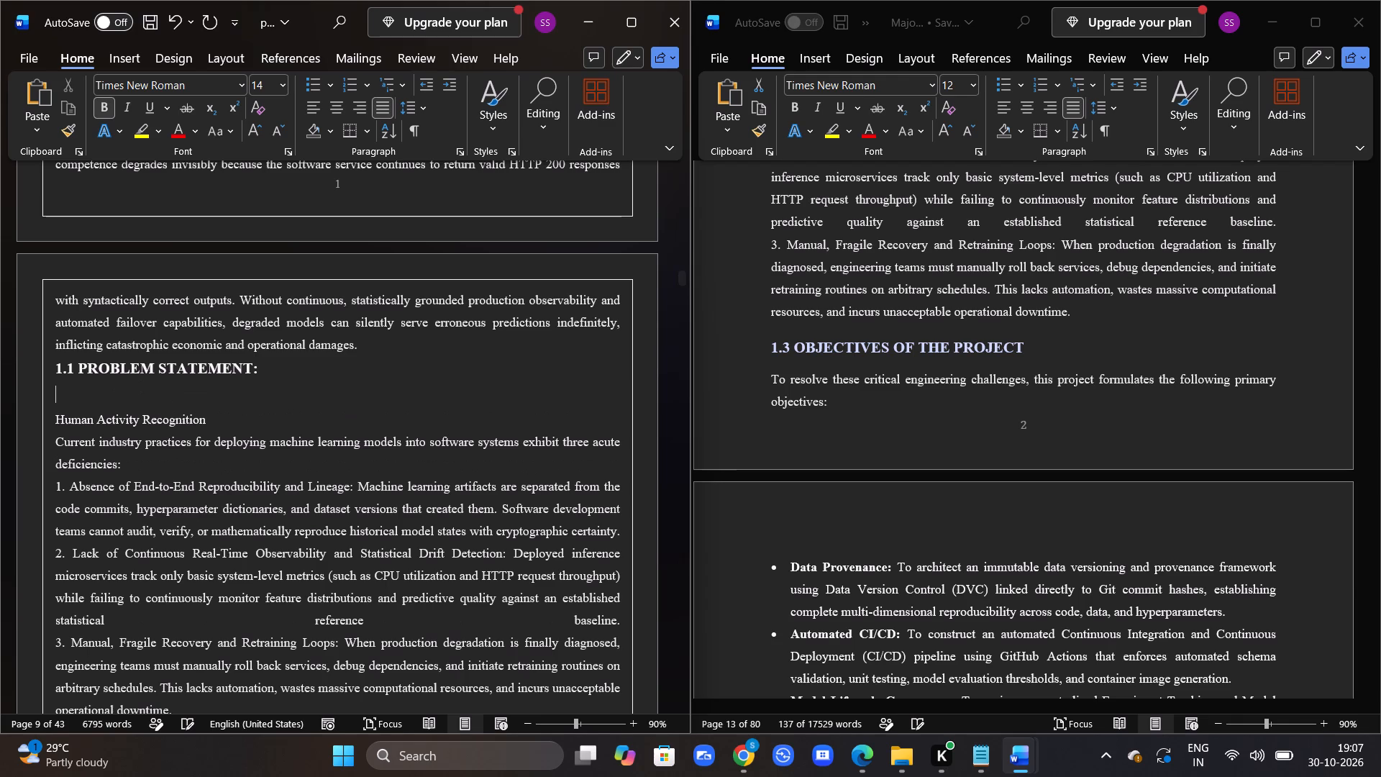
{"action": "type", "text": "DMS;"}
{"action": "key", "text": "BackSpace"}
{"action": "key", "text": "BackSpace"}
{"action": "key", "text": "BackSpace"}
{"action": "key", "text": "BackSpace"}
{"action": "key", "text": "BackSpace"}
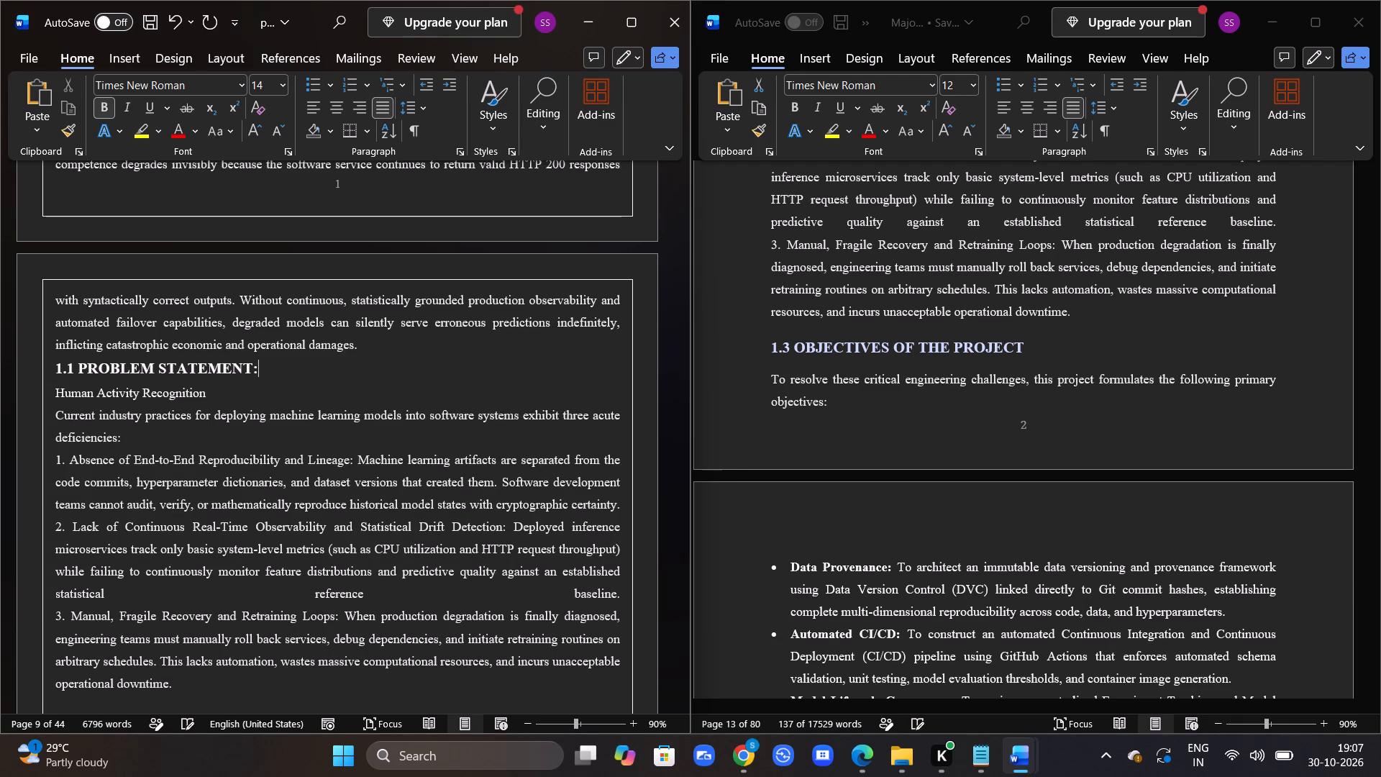
Add two new lines below the "1.1 BACKGROUND:" heading, continuing its heading numbering.
{"action": "scroll", "coordinate": [314, 378], "scroll_direction": "up", "scroll_amount": 4}
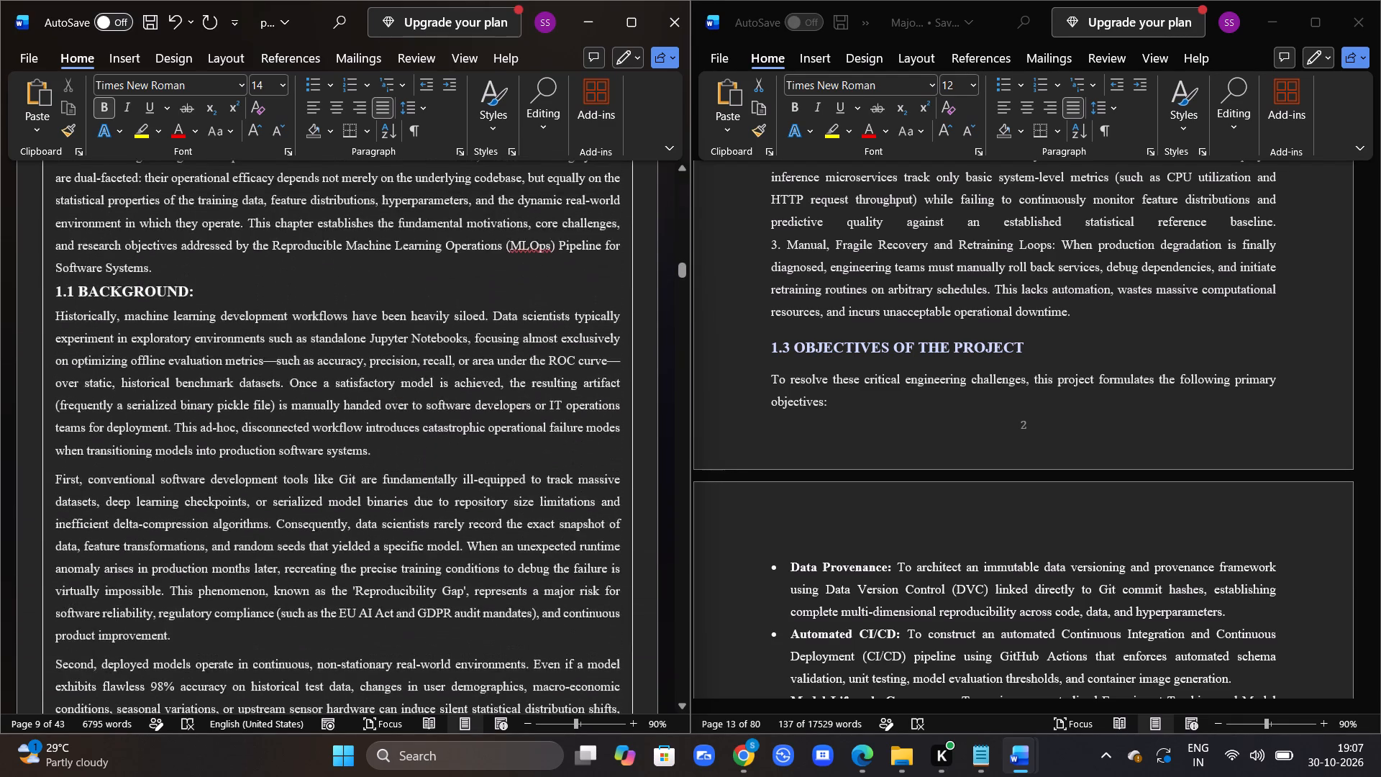
{"action": "scroll", "coordinate": [314, 378], "scroll_direction": "up", "scroll_amount": 1}
{"action": "left_click", "coordinate": [222, 391]}
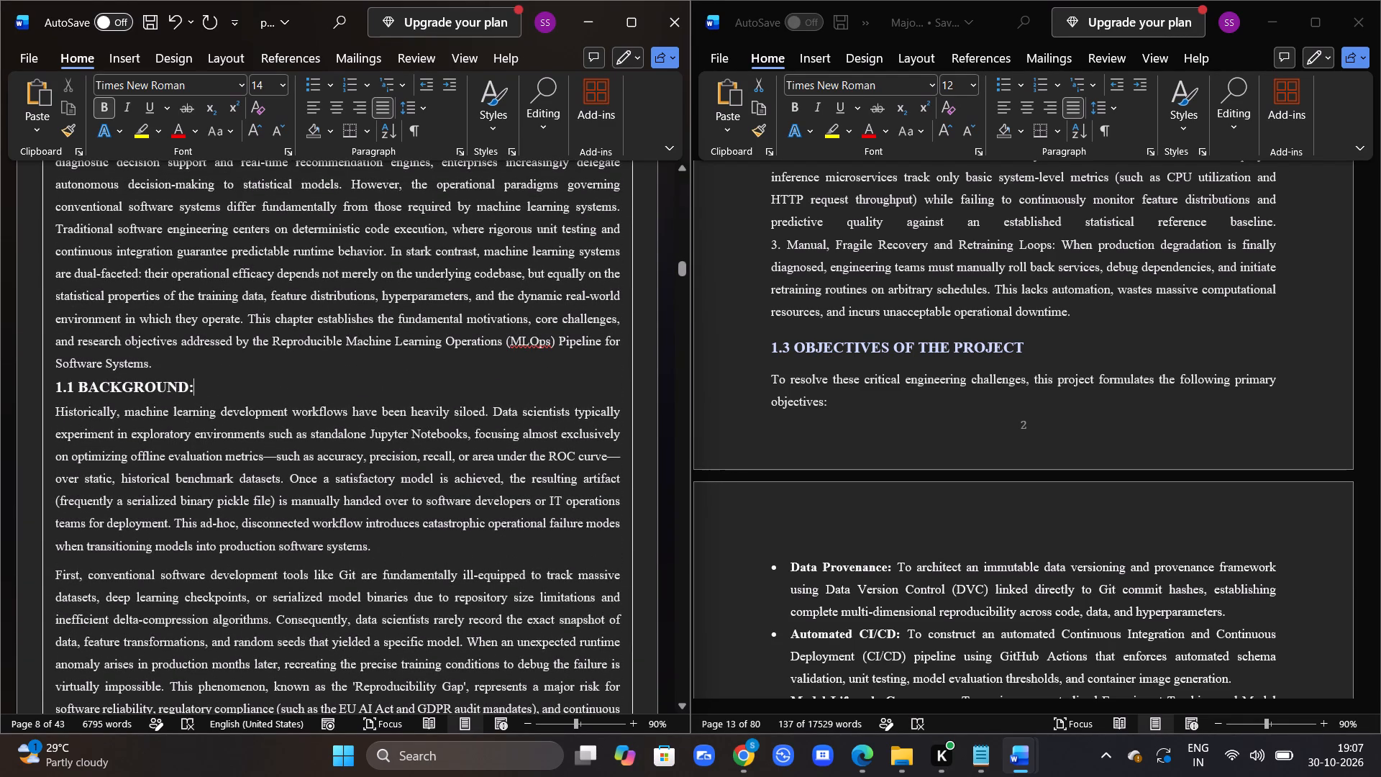
{"action": "key", "text": "Return"}
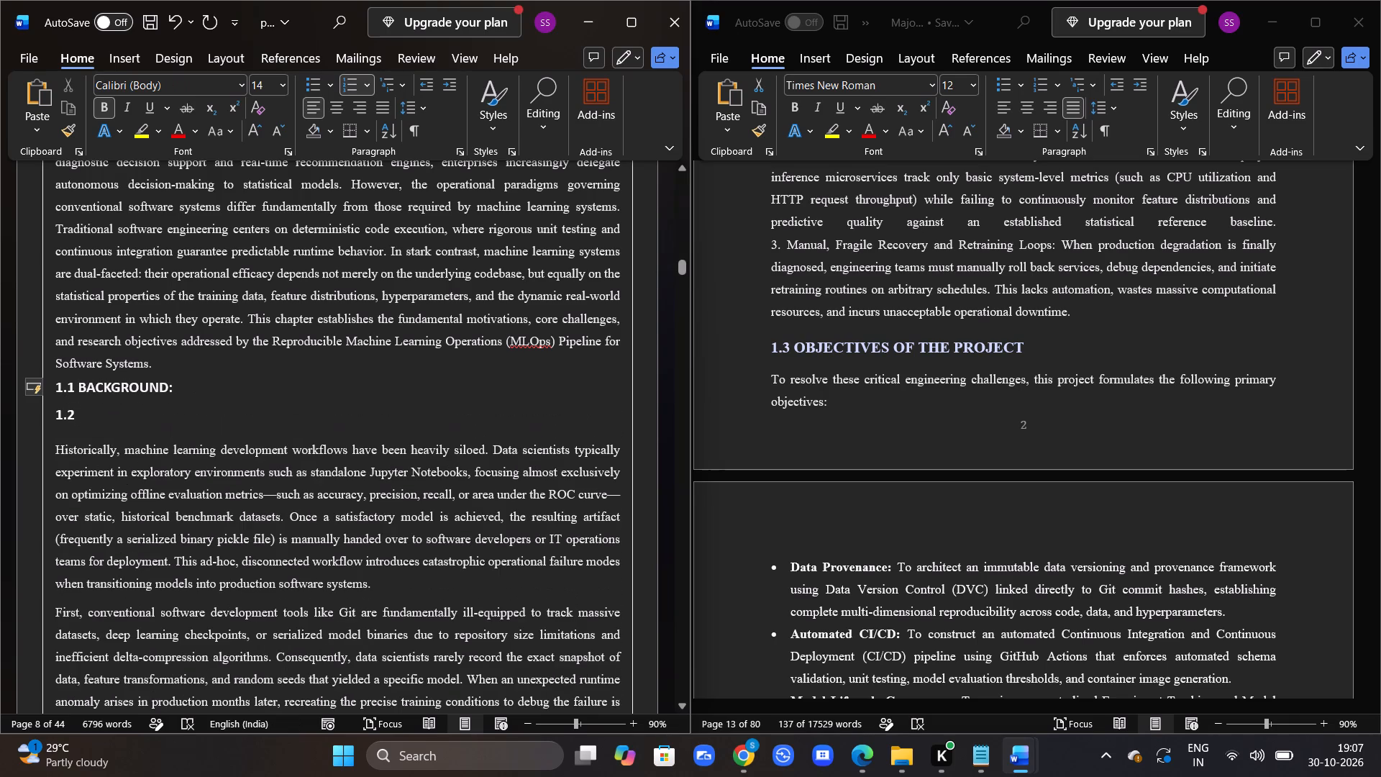
{"action": "left_click", "coordinate": [241, 389]}
{"action": "key", "text": "Return"}
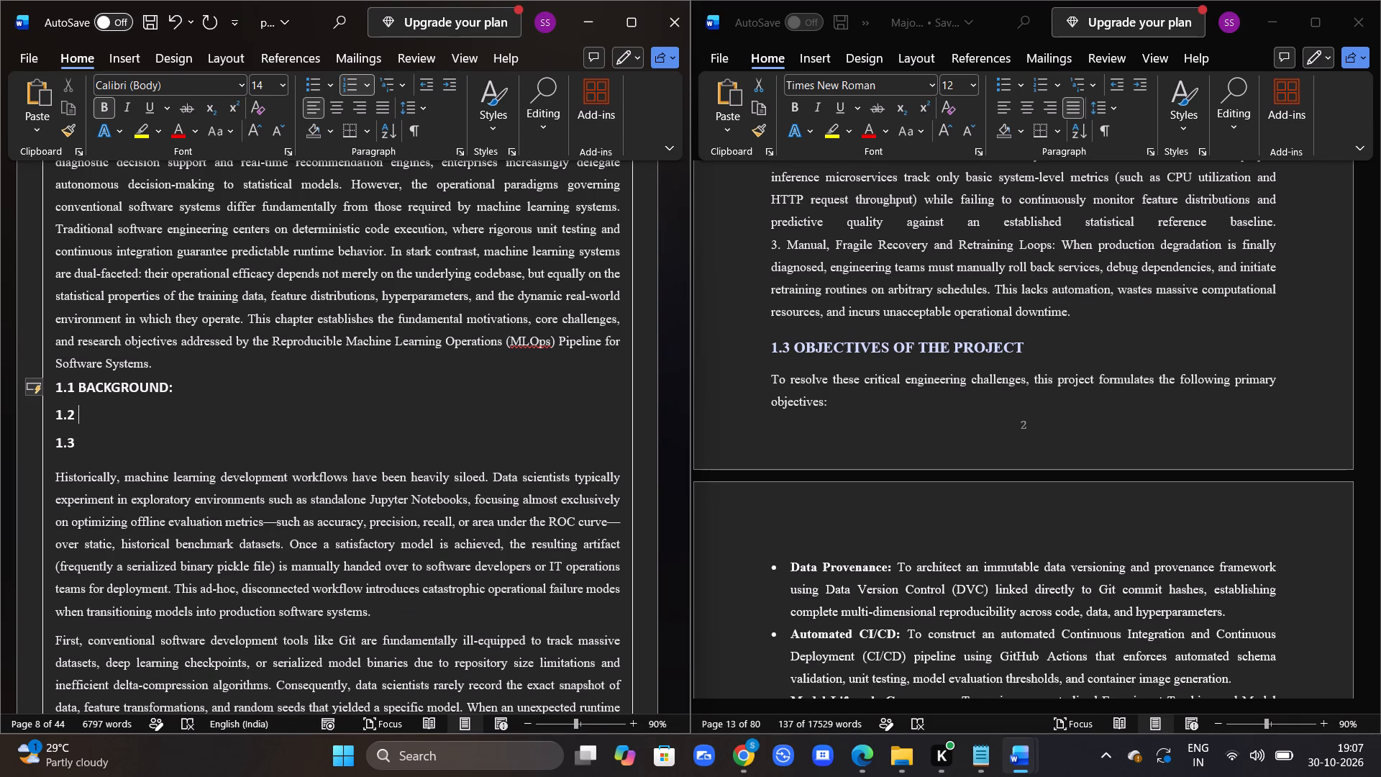
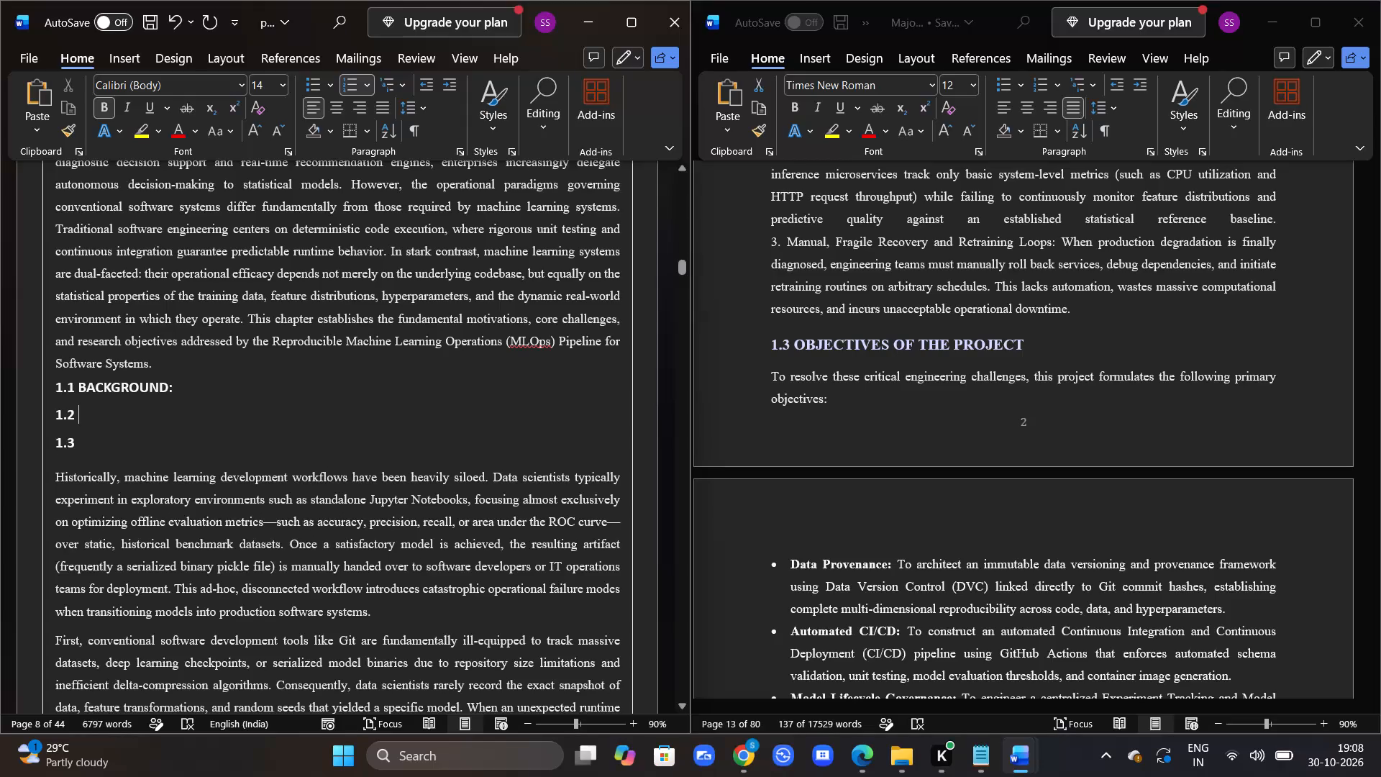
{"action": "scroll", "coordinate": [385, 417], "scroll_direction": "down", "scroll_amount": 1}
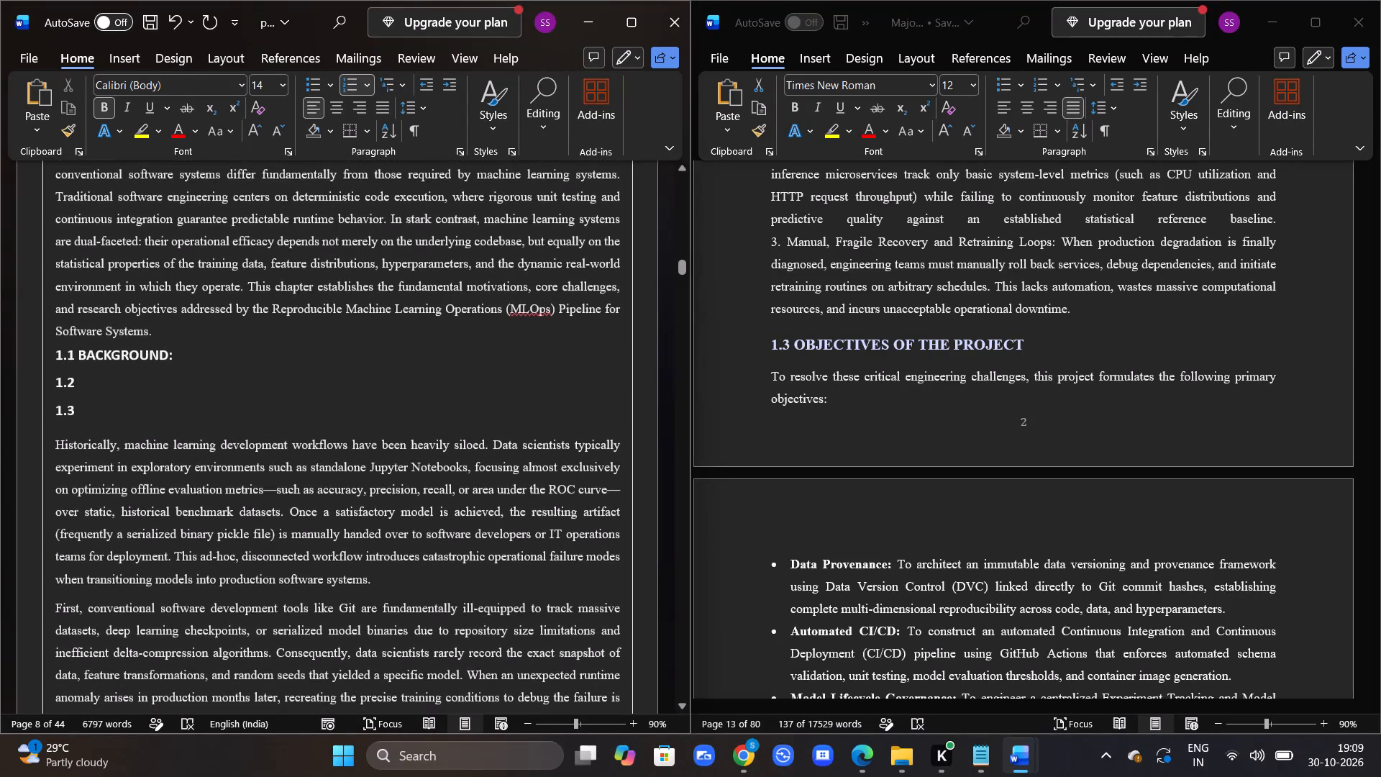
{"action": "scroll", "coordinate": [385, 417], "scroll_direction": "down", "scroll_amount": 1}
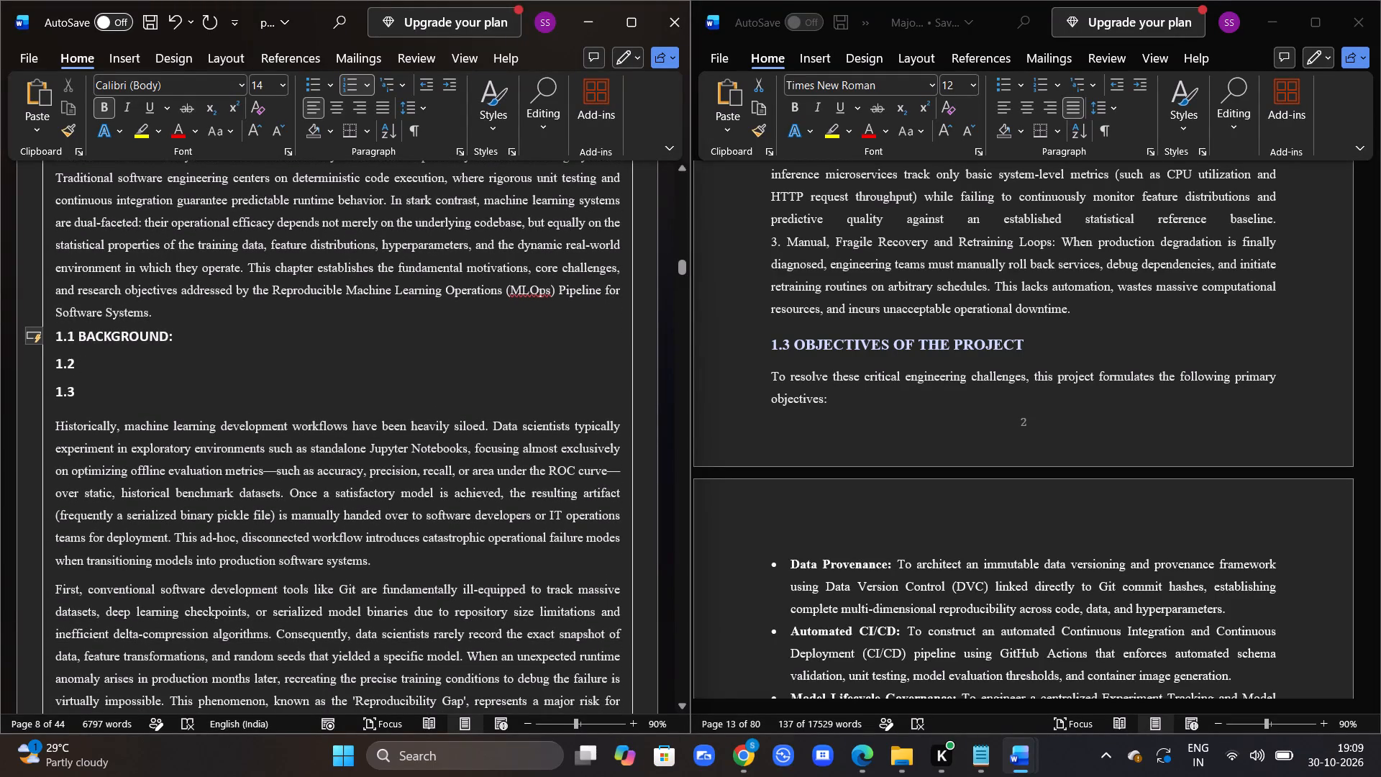
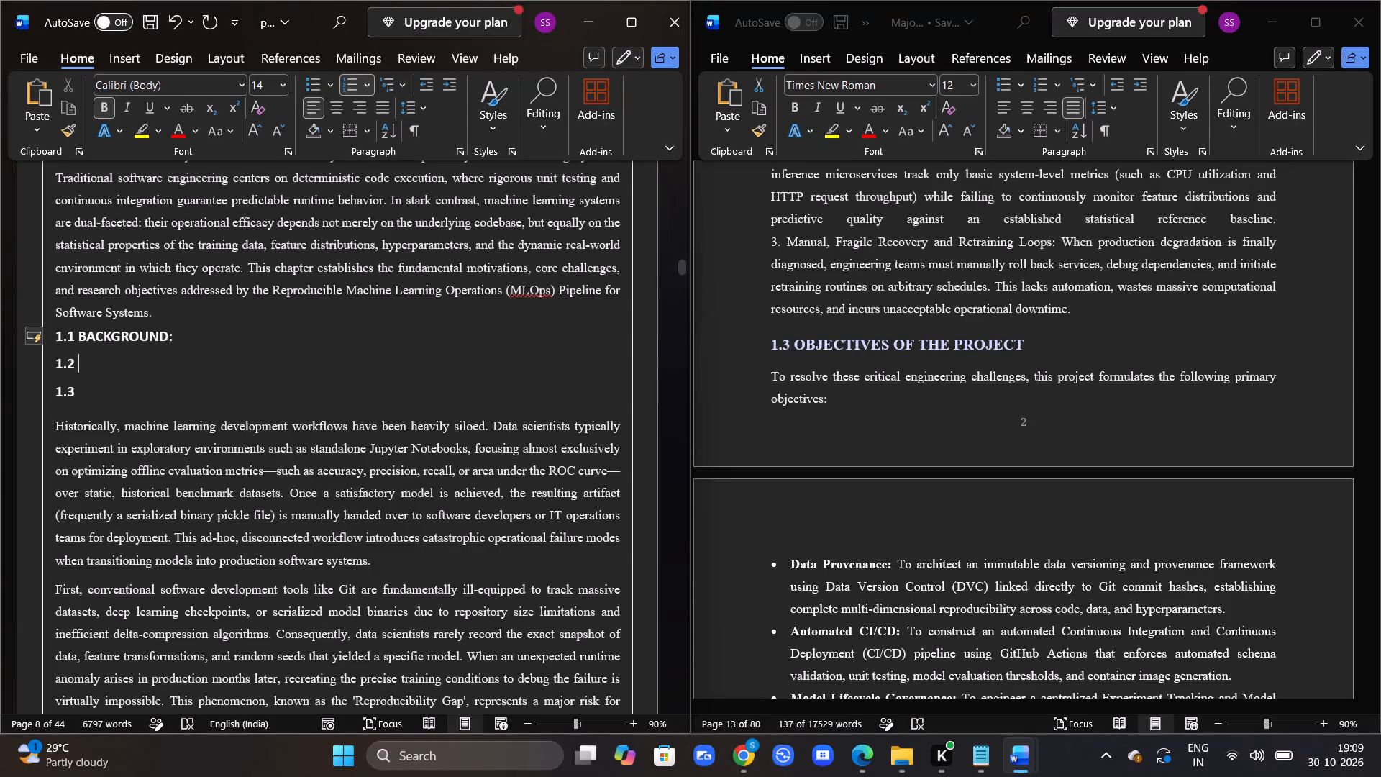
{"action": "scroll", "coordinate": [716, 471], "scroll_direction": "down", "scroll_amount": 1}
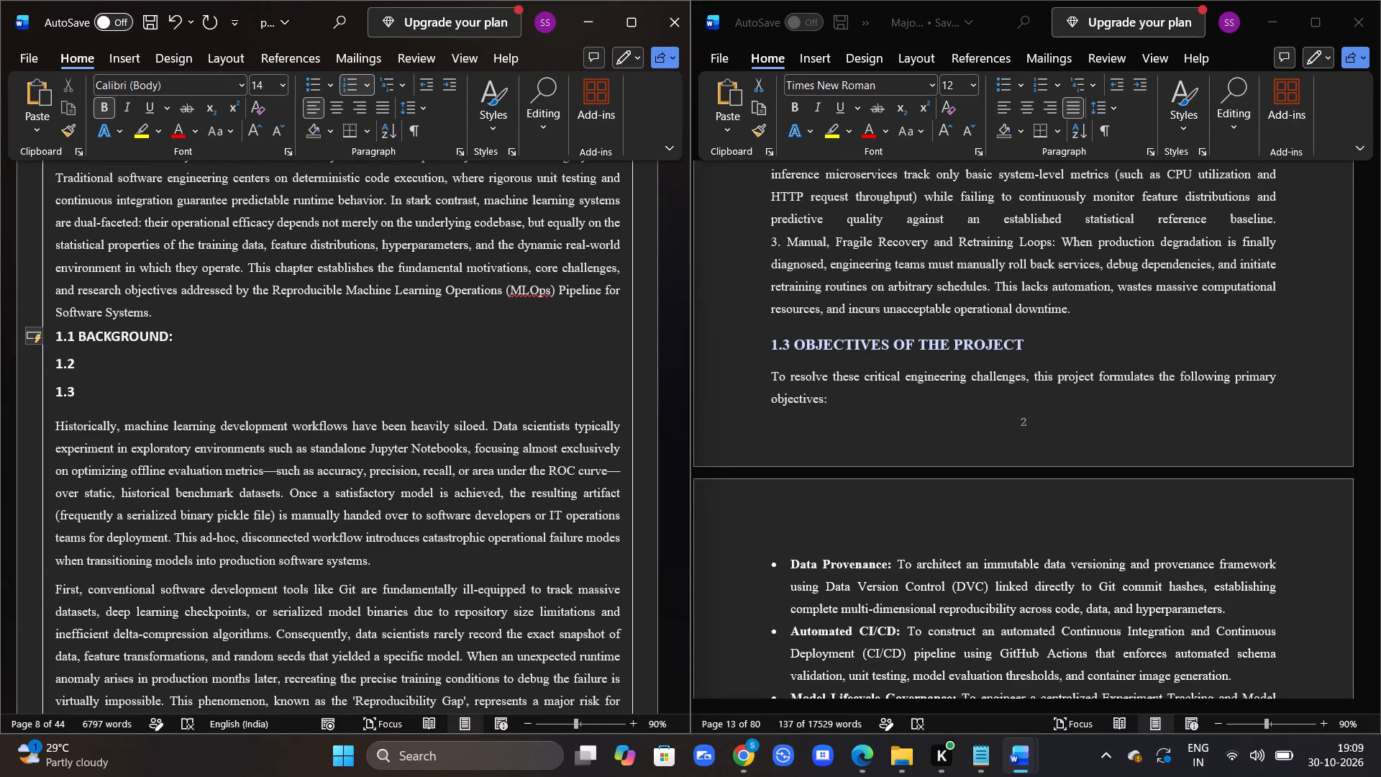
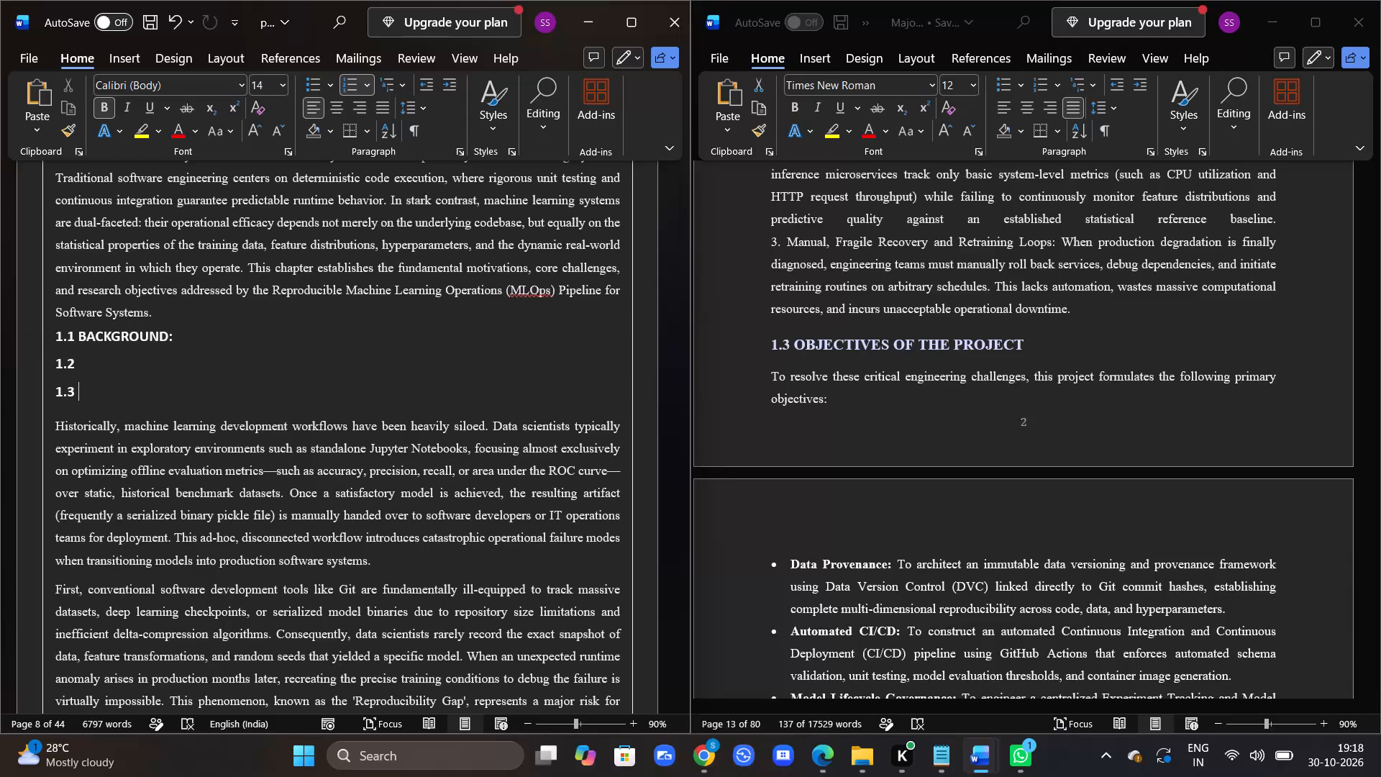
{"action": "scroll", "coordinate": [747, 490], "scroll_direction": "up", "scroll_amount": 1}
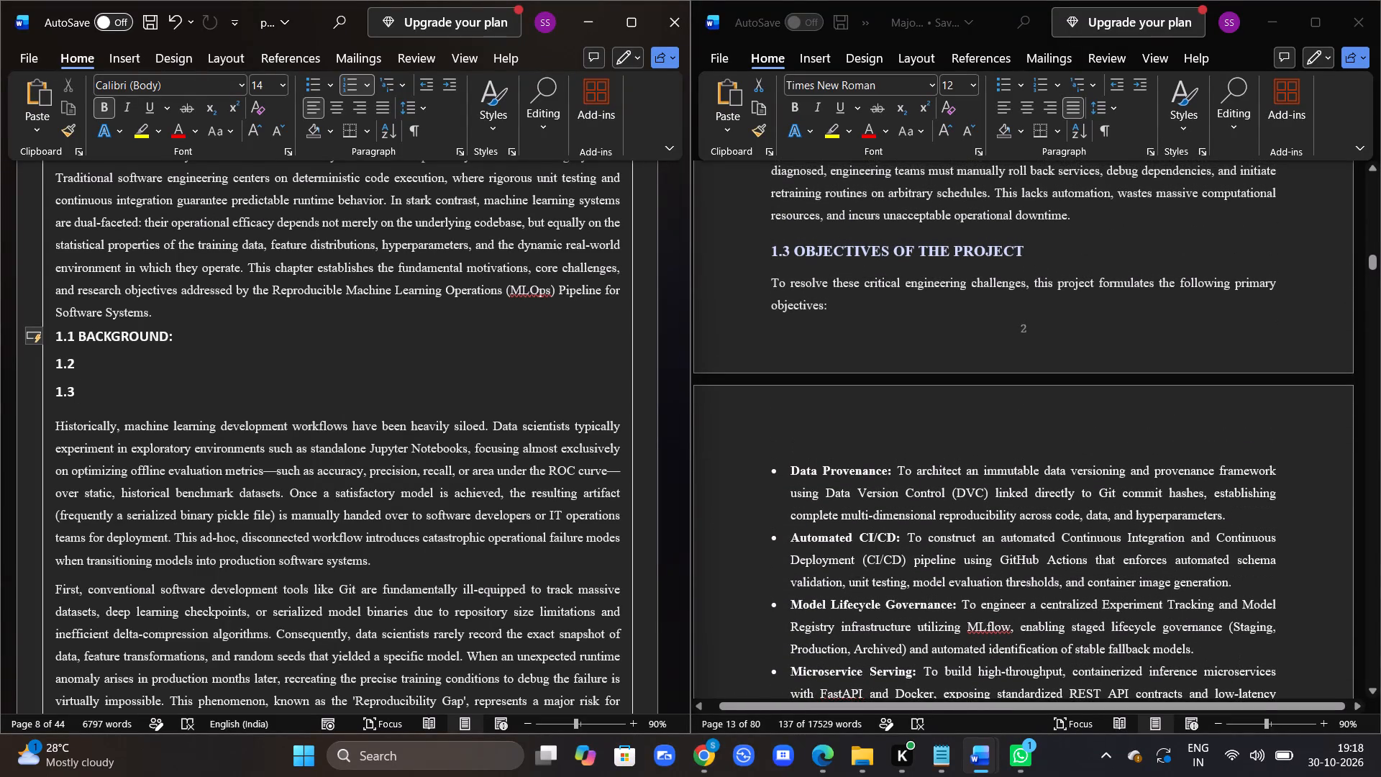